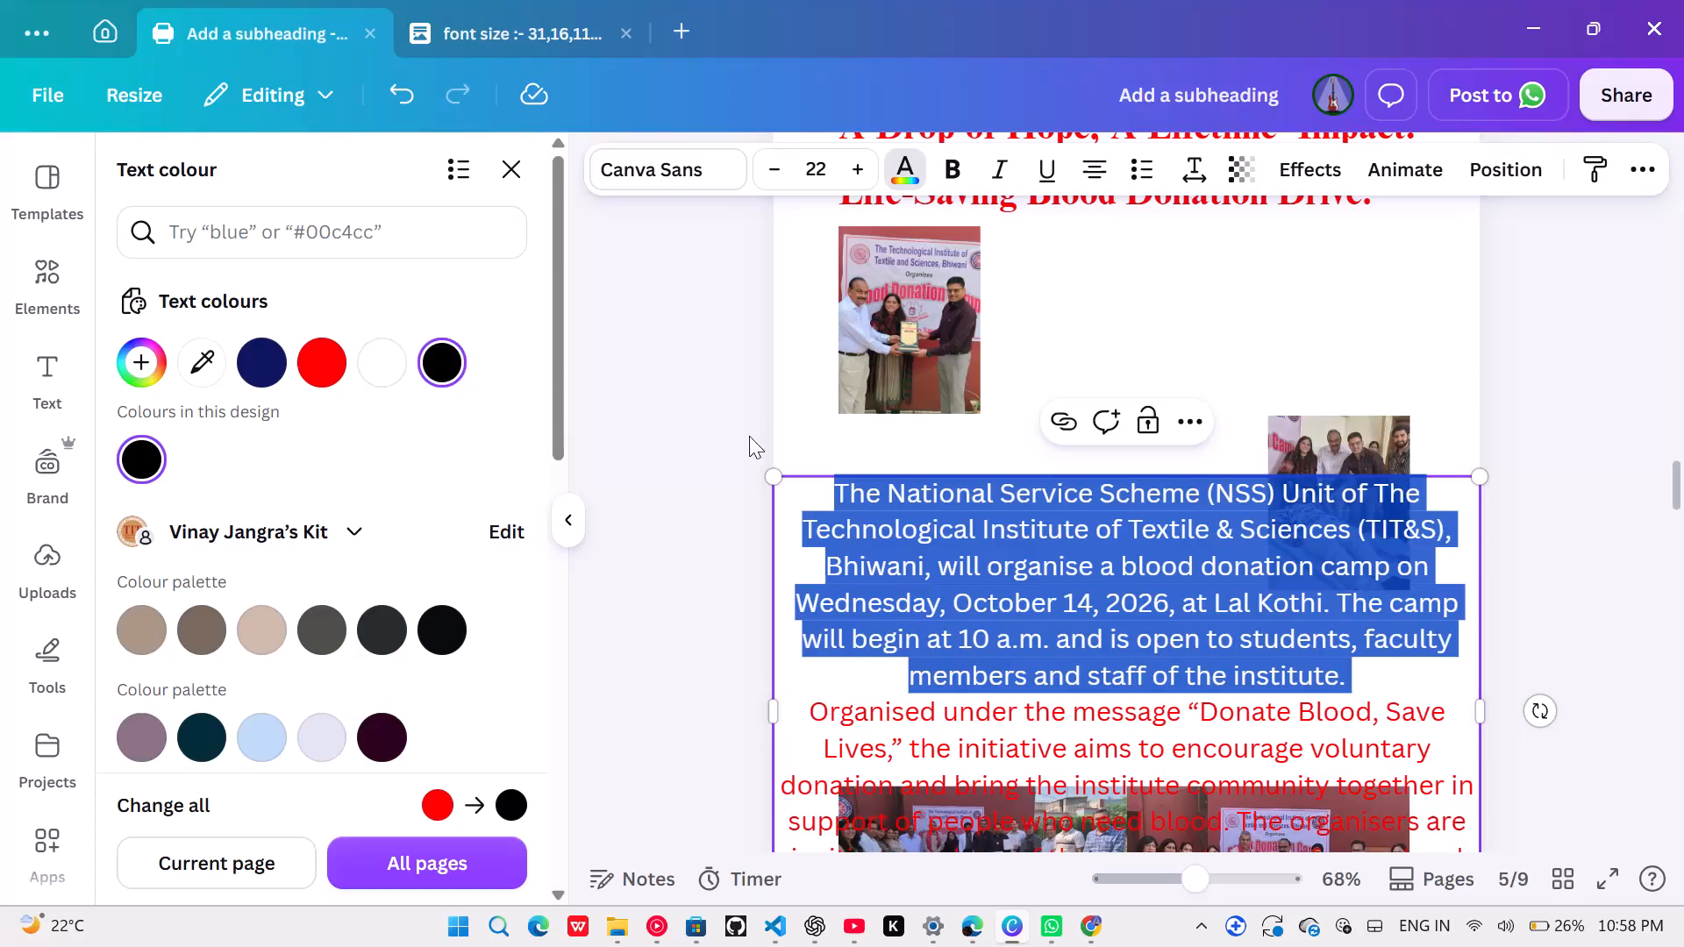
# Set the font size of the first paragraph, starting "The National Service Scheme", to 12.
pyautogui.click(672, 413)
pyautogui.tripleClick(953, 573)
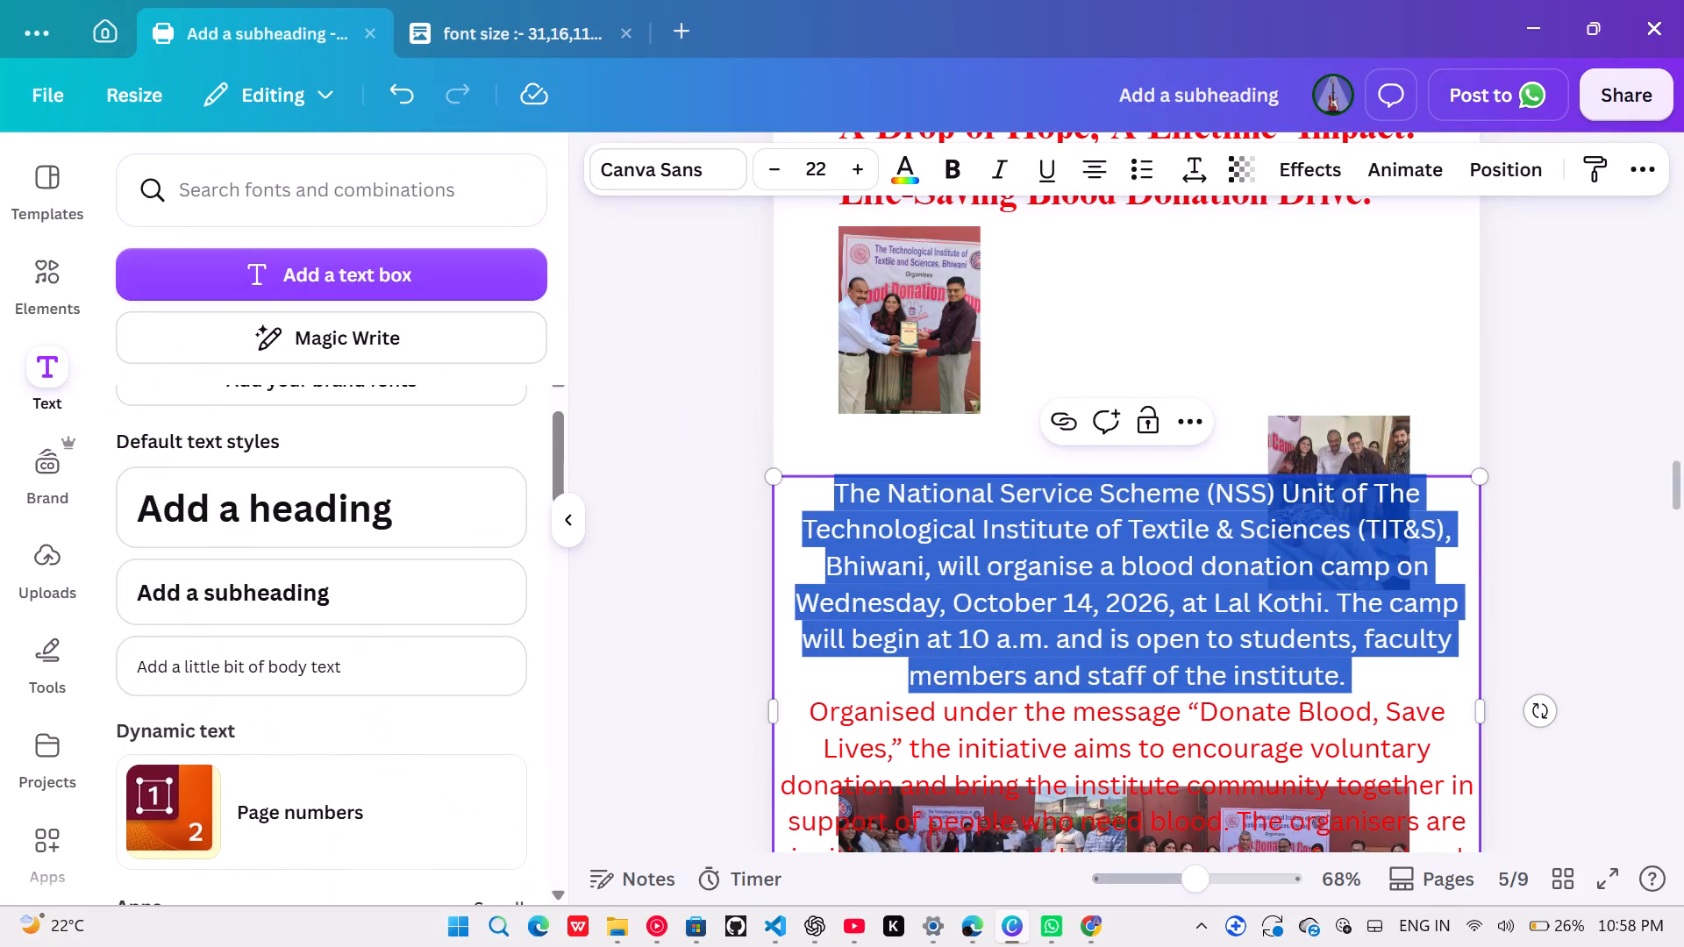
pyautogui.click(953, 573)
pyautogui.scroll(-1, 953, 573)
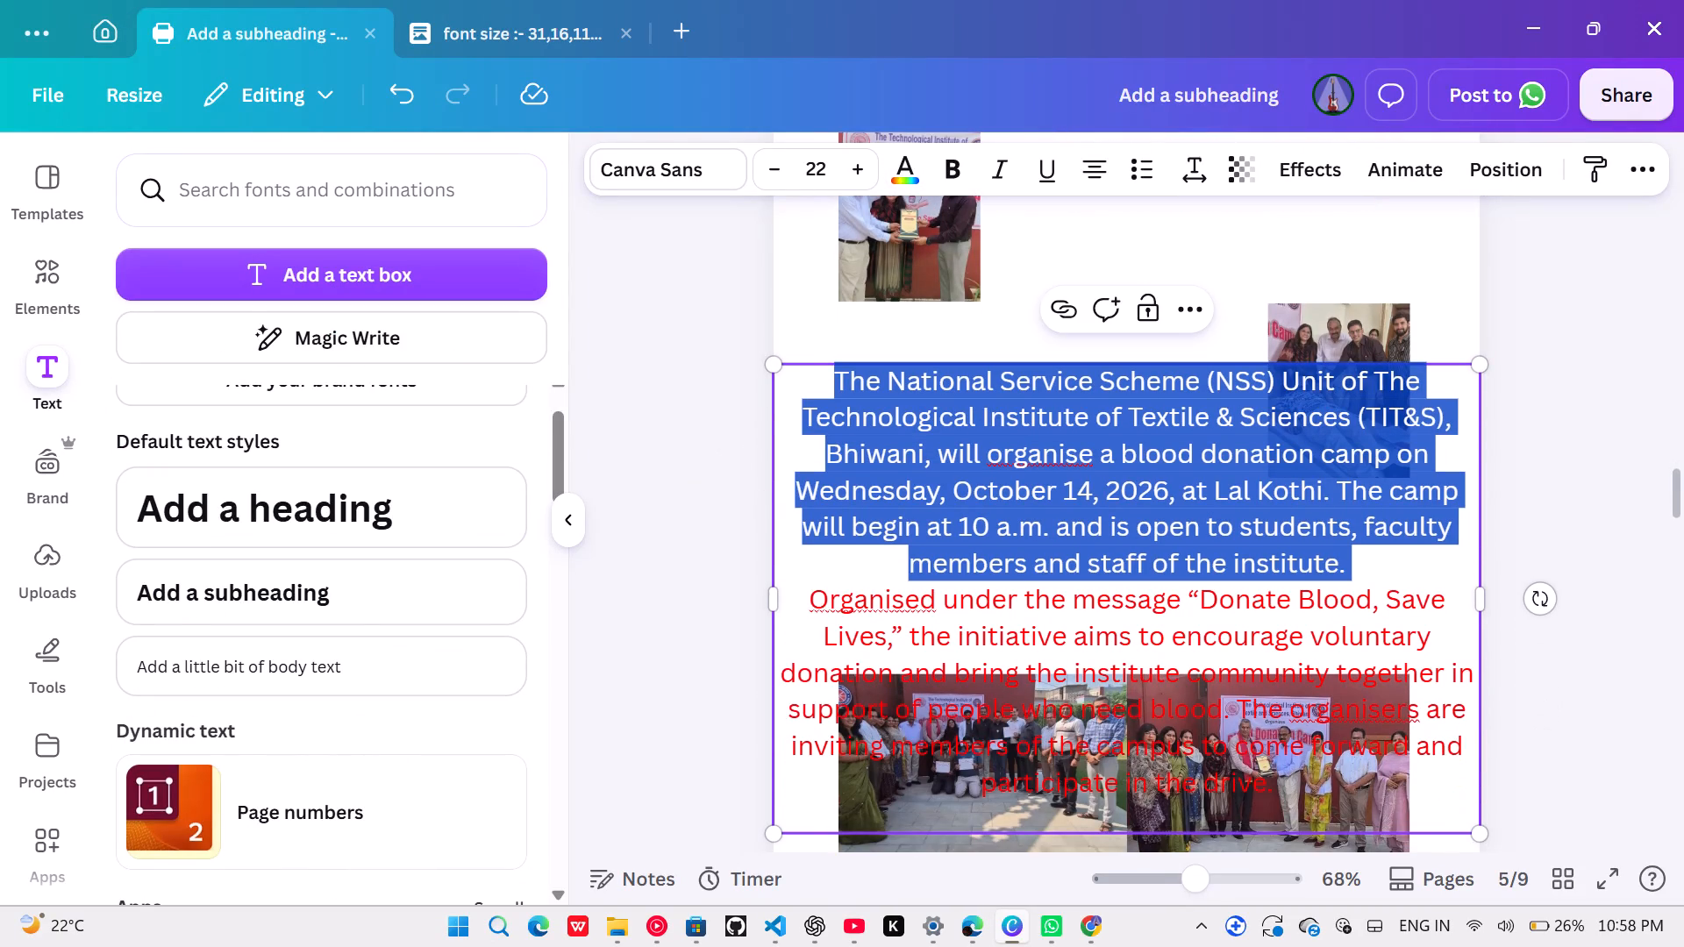
pyautogui.click(818, 165)
pyautogui.press('BackSpace')
pyautogui.write('12')
pyautogui.click(498, 30)
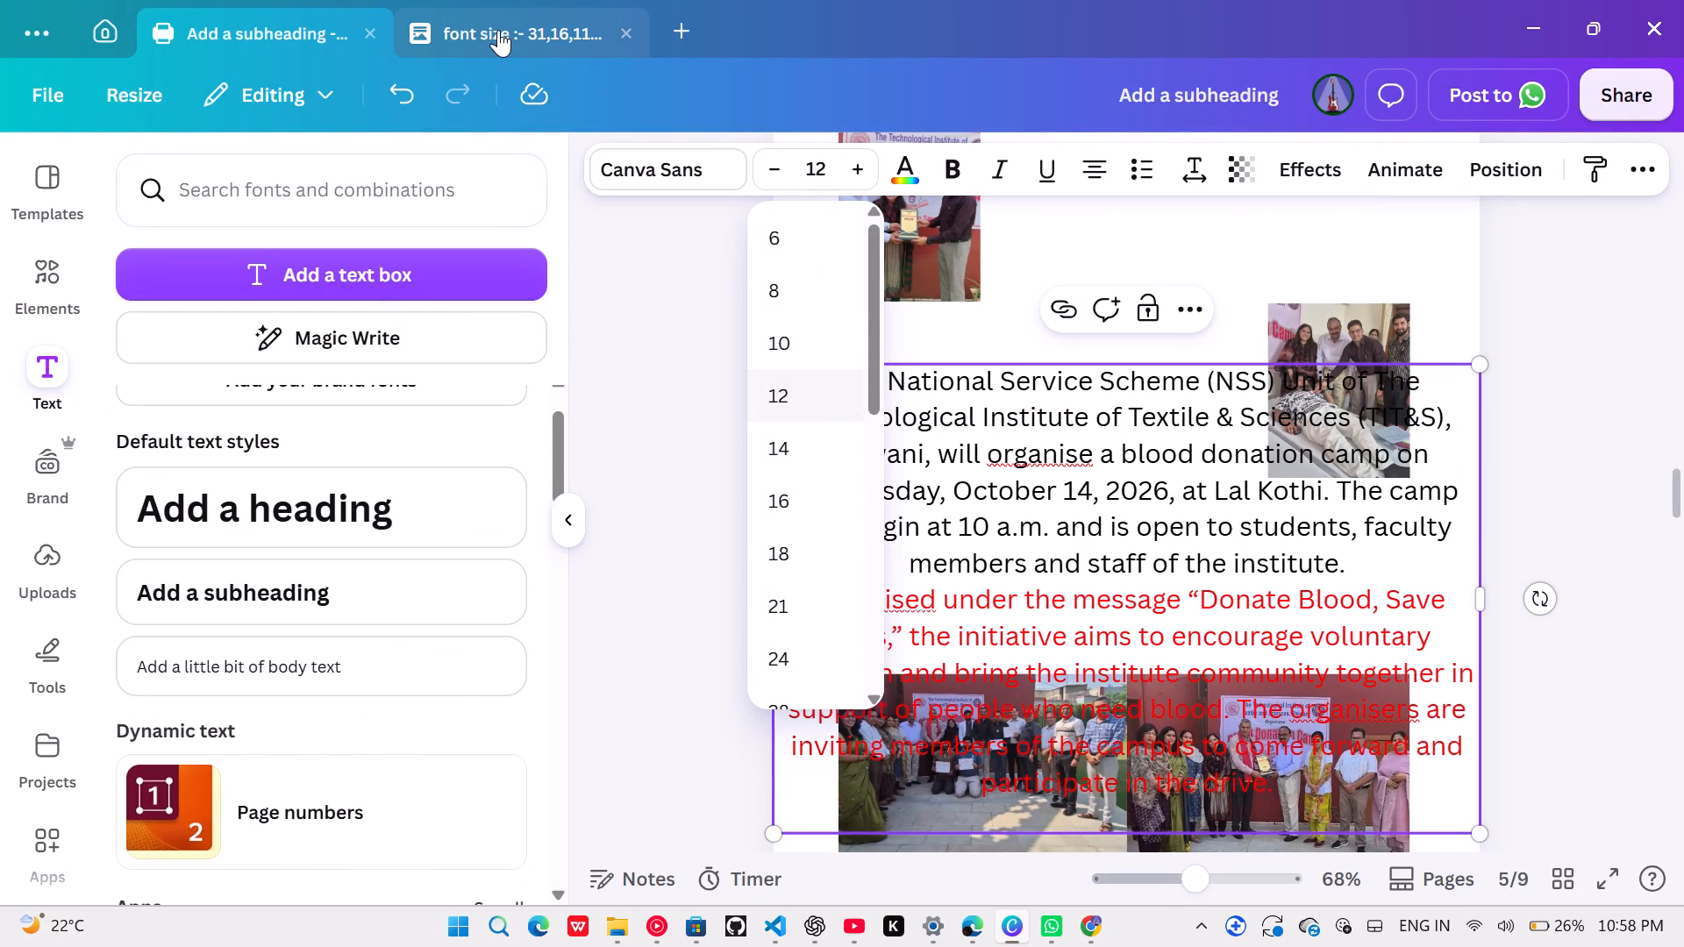
pyautogui.click(282, 32)
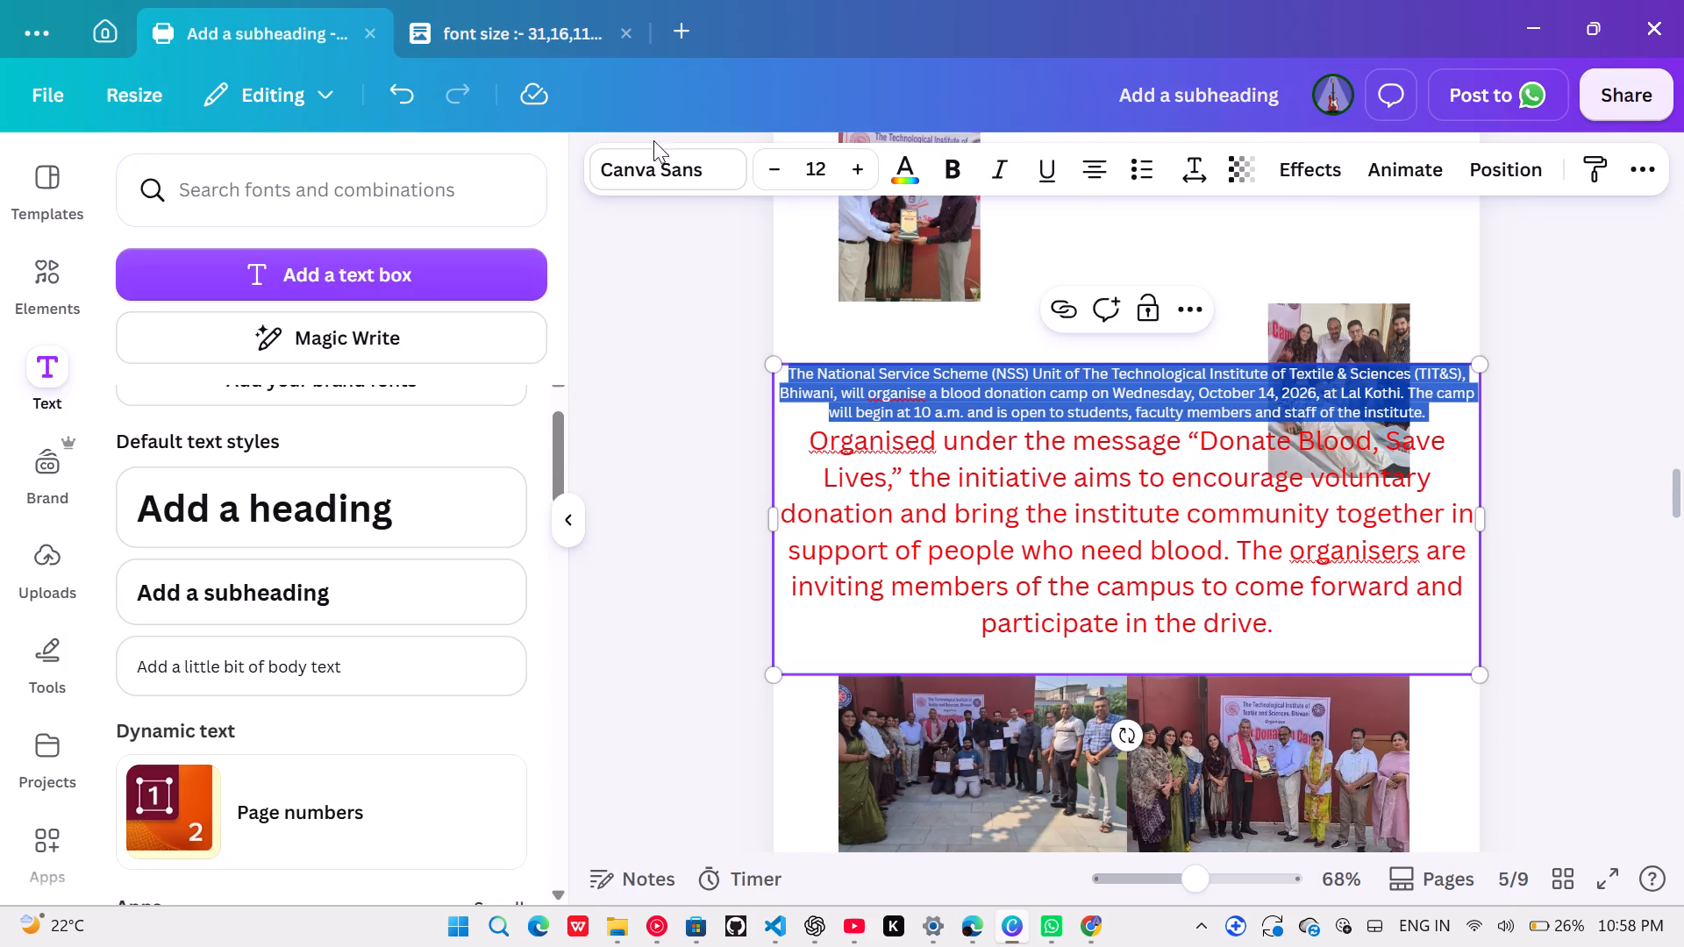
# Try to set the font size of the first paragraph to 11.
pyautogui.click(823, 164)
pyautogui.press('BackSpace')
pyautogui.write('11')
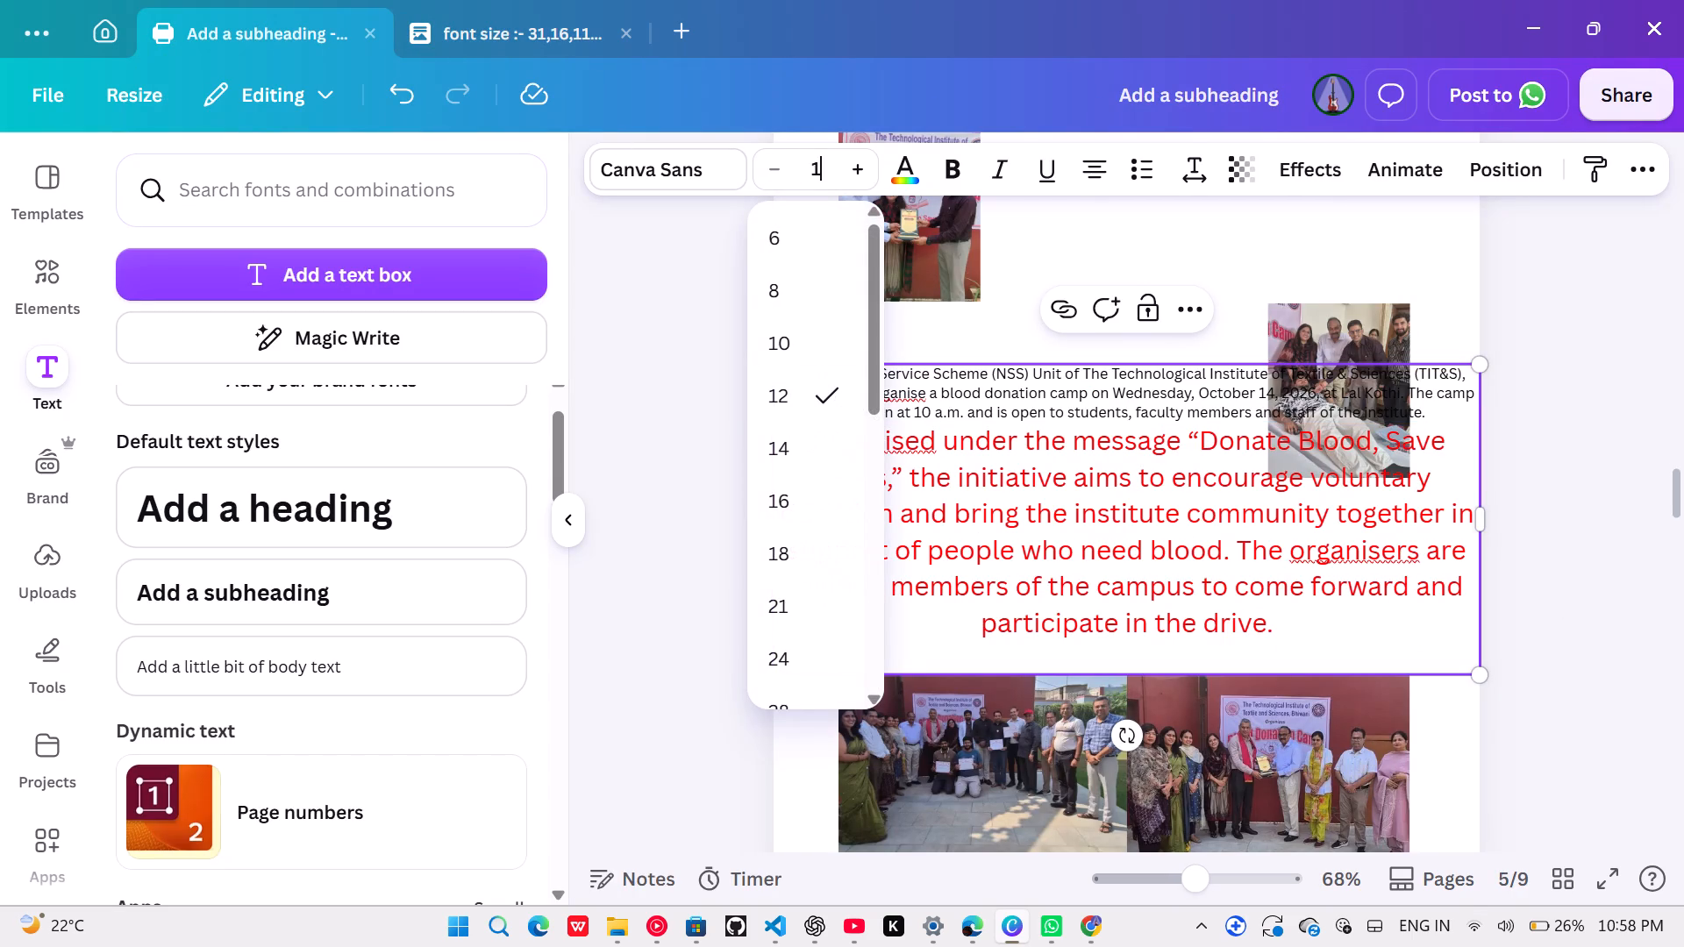
# Set the line spacing of the first paragraph to 1.2.
pyautogui.click(1209, 161)
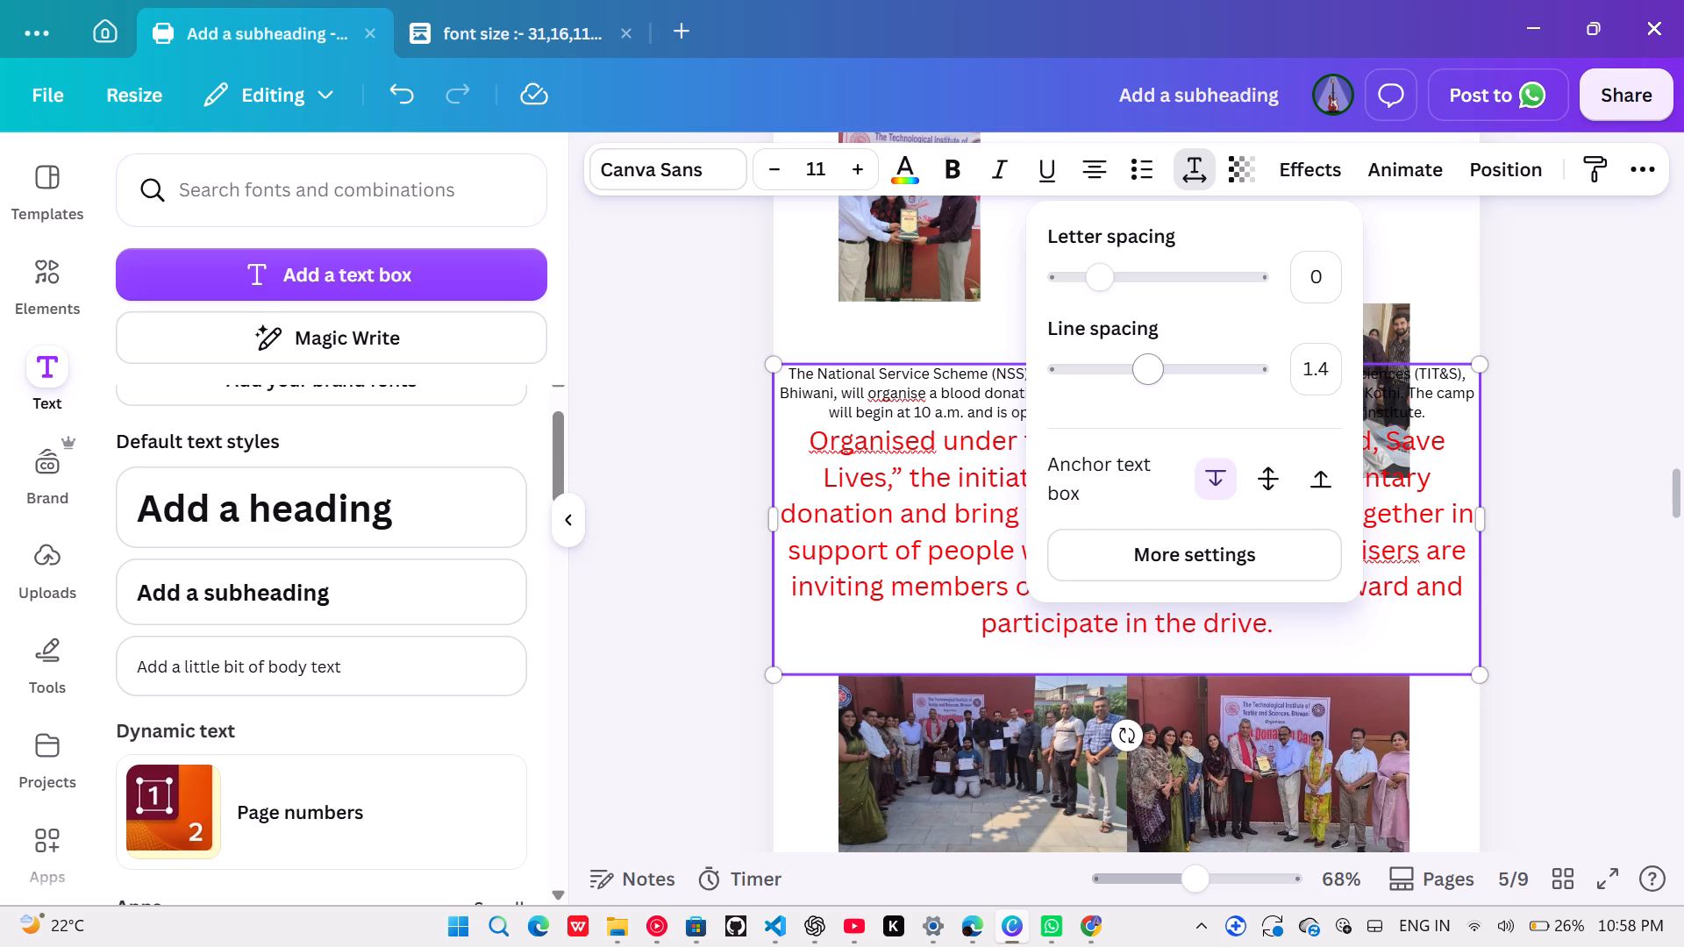
pyautogui.doubleClick(1315, 365)
pyautogui.press('BackSpace')
pyautogui.write('1.2')
pyautogui.press('Return')
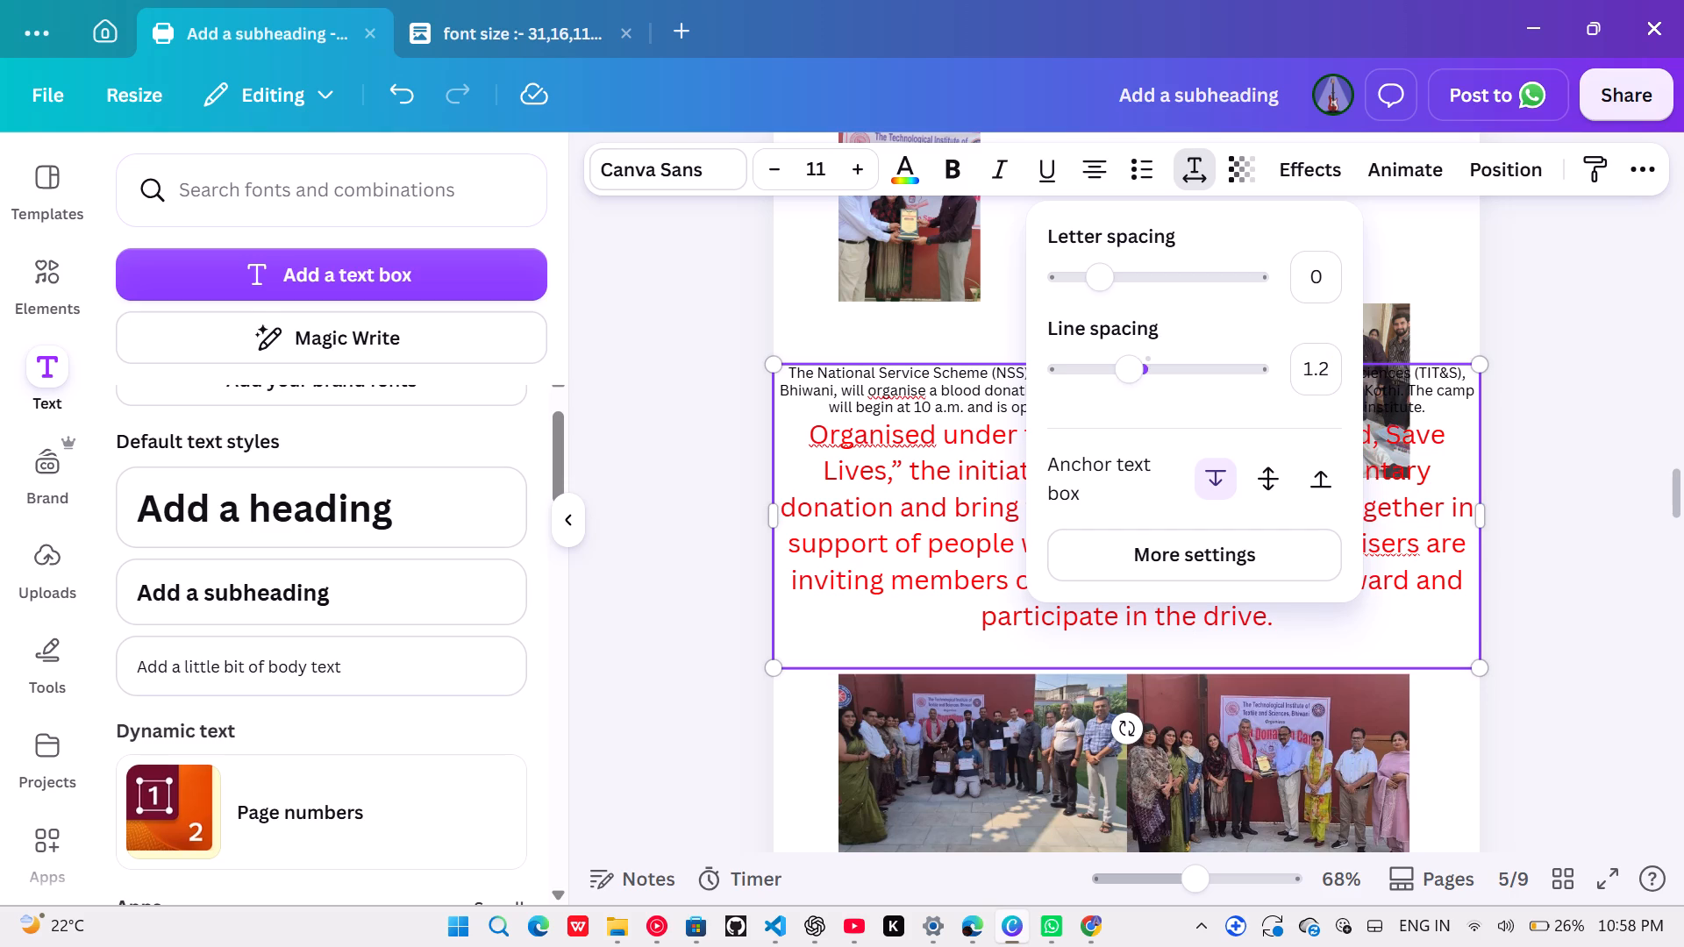
pyautogui.click(1191, 178)
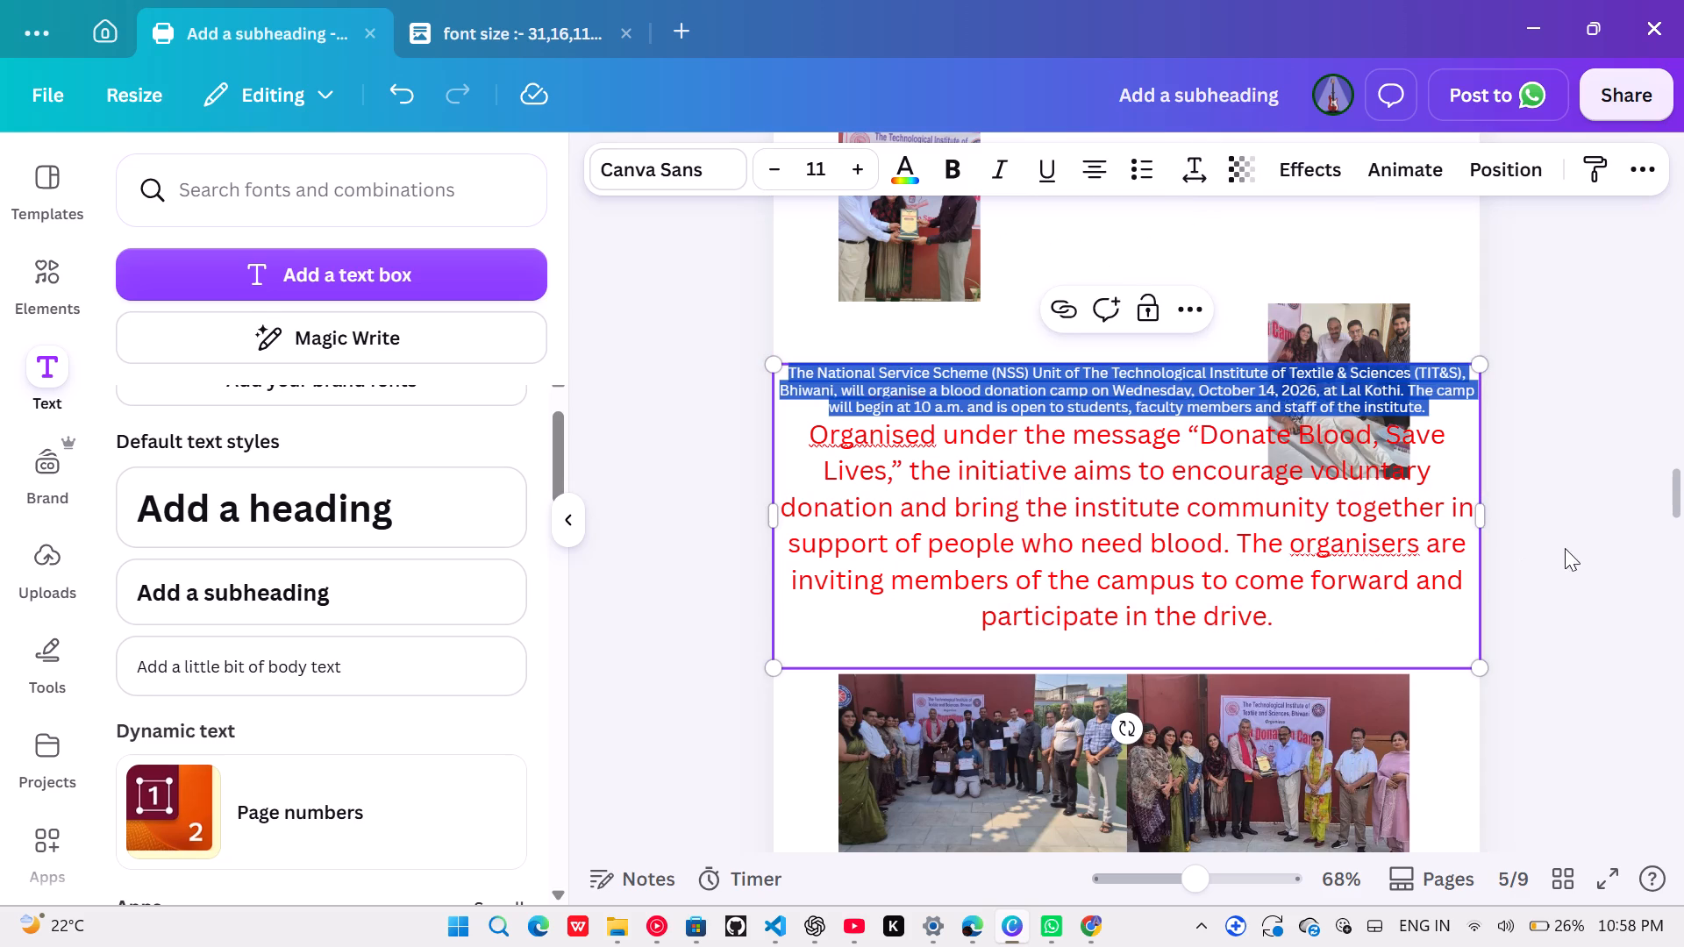
pyautogui.click(1606, 539)
# Delete the red paragraph starting "Organised under the message" from the text box.
pyautogui.click(817, 428)
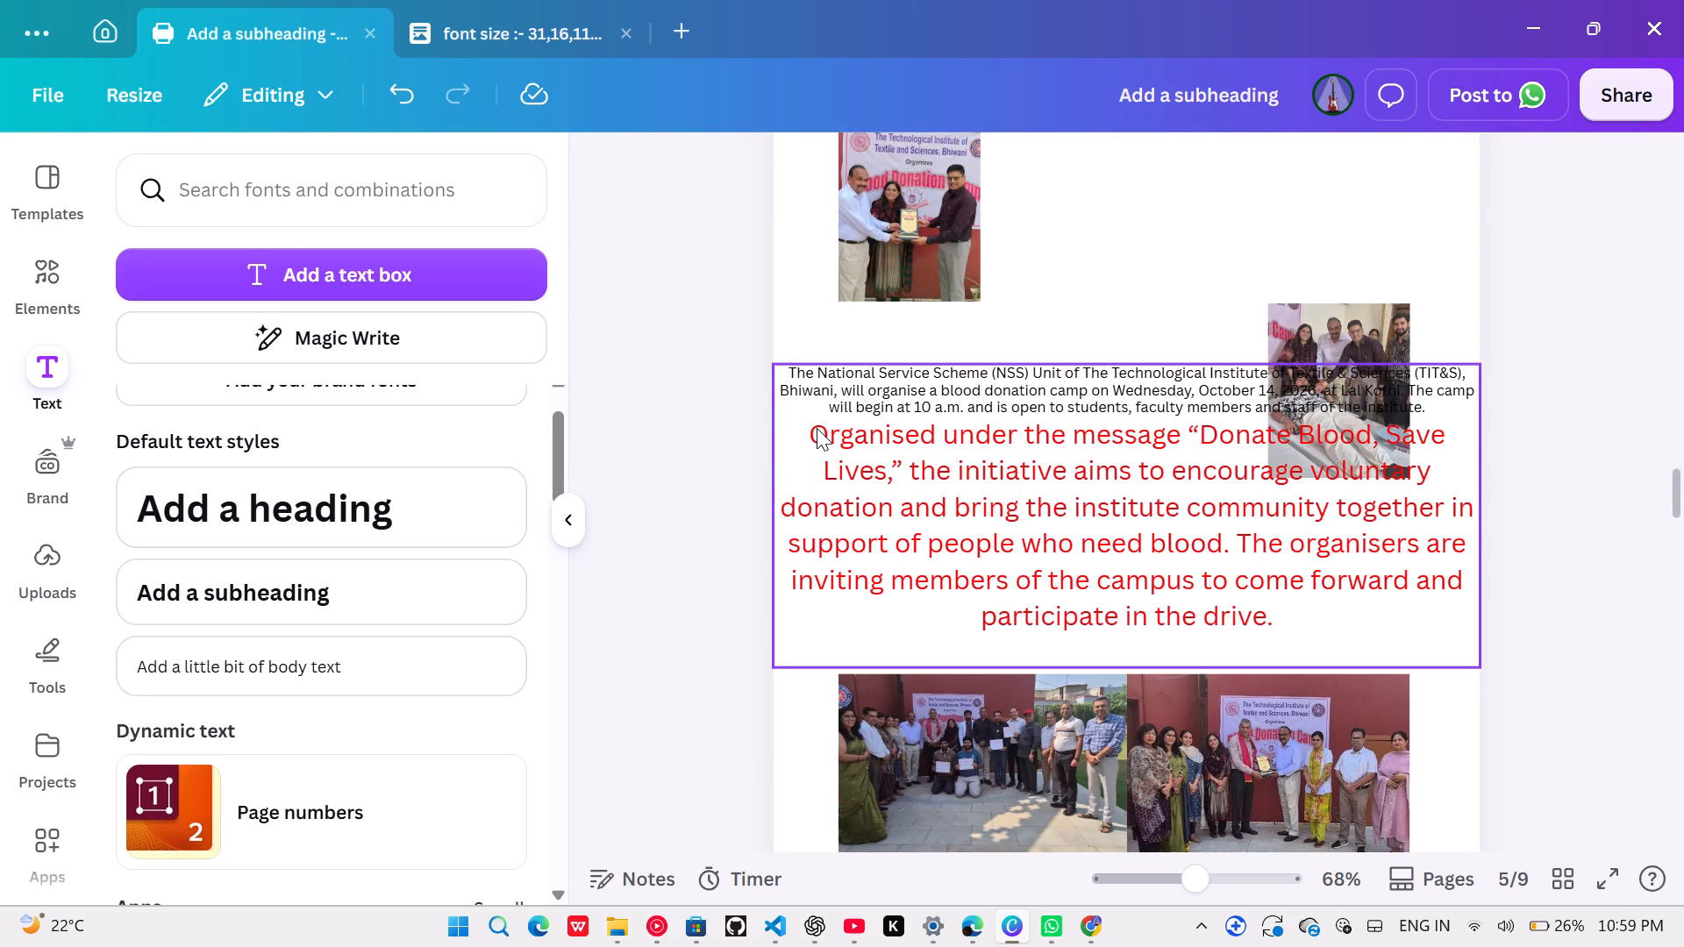
pyautogui.click(807, 427)
pyautogui.moveTo(807, 427); pyautogui.dragTo(936, 502)
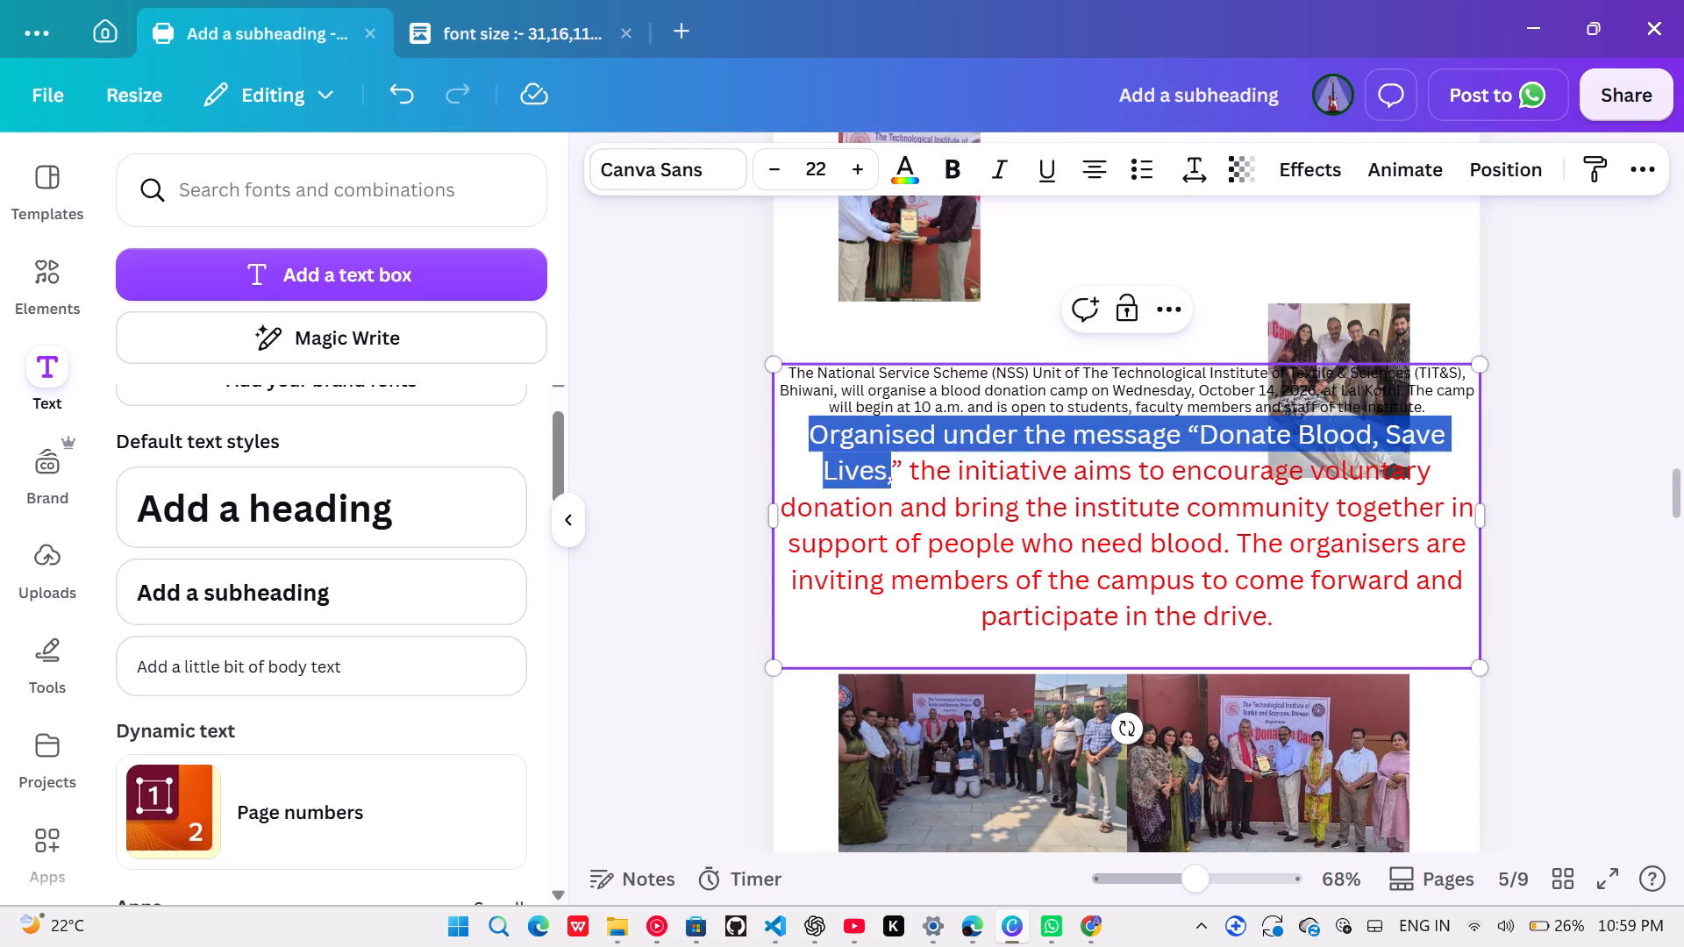
pyautogui.moveTo(936, 502); pyautogui.dragTo(1281, 623)
pyautogui.press('BackSpace')
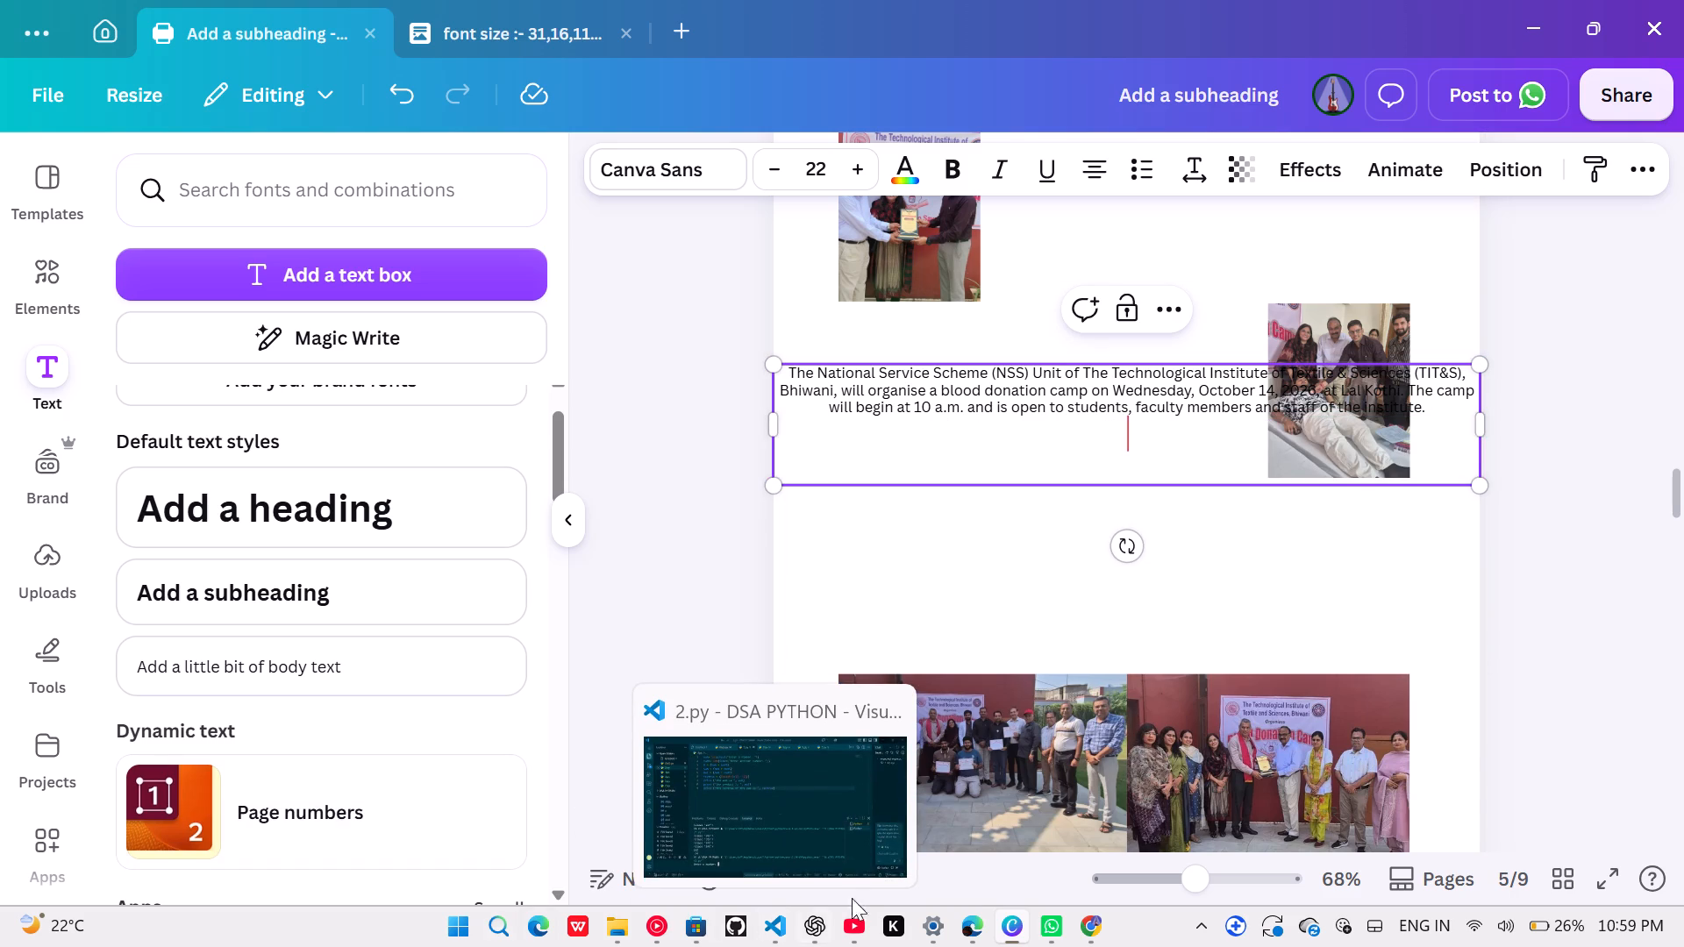
pyautogui.click(1436, 410)
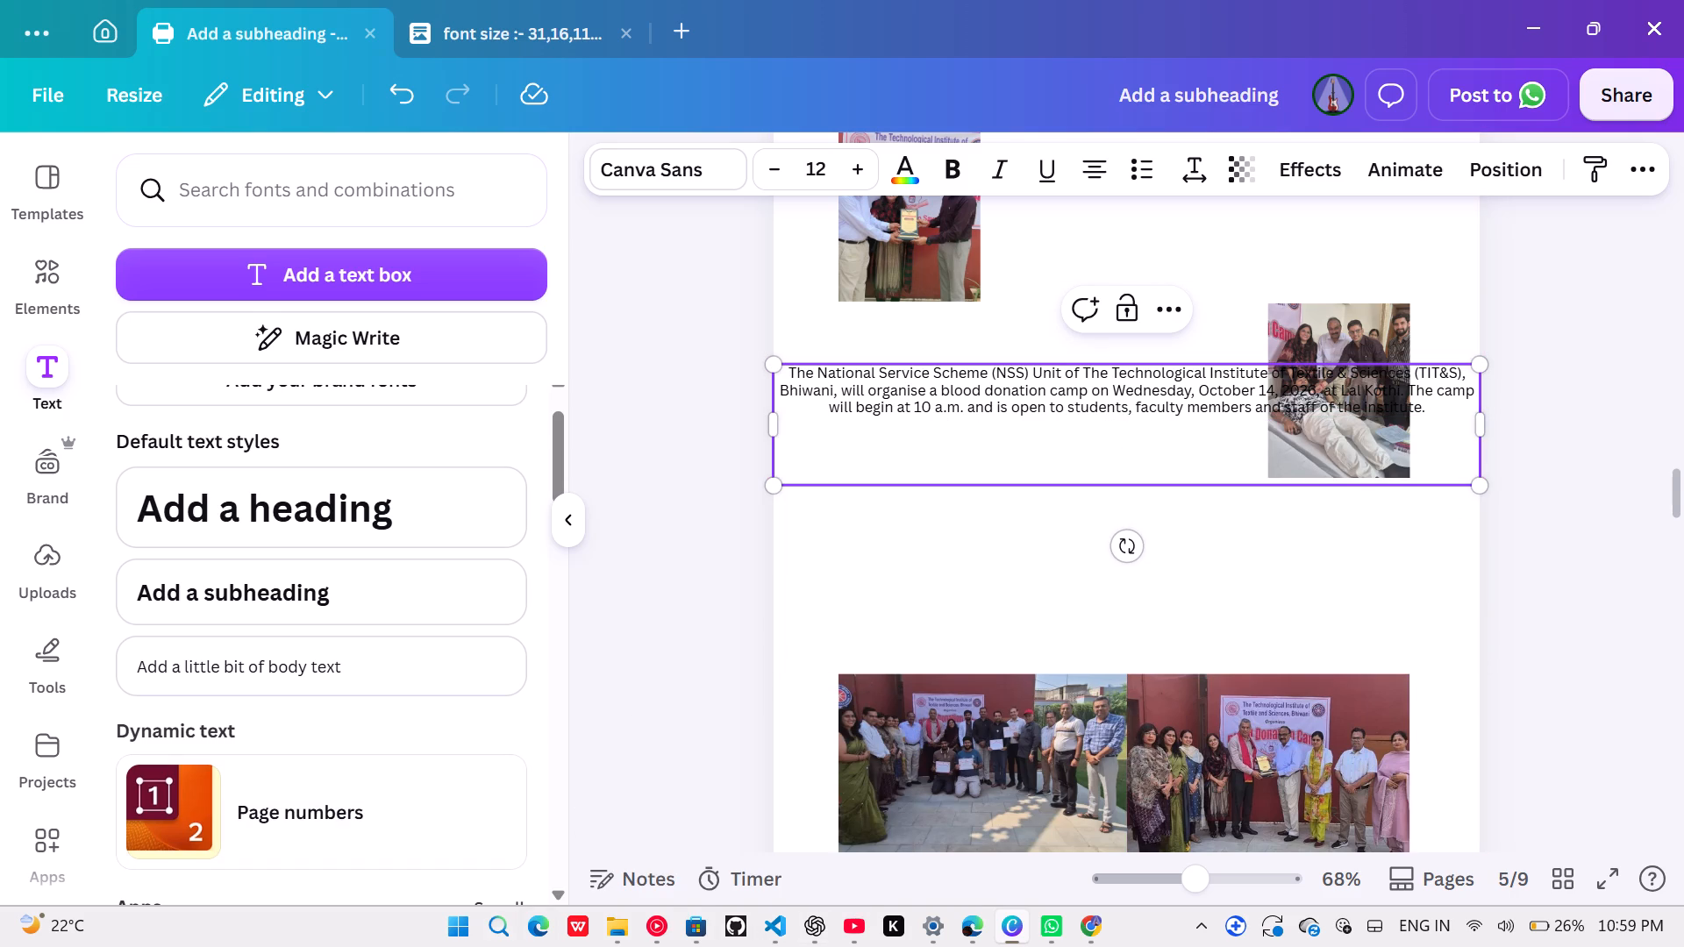
pyautogui.press('Return')
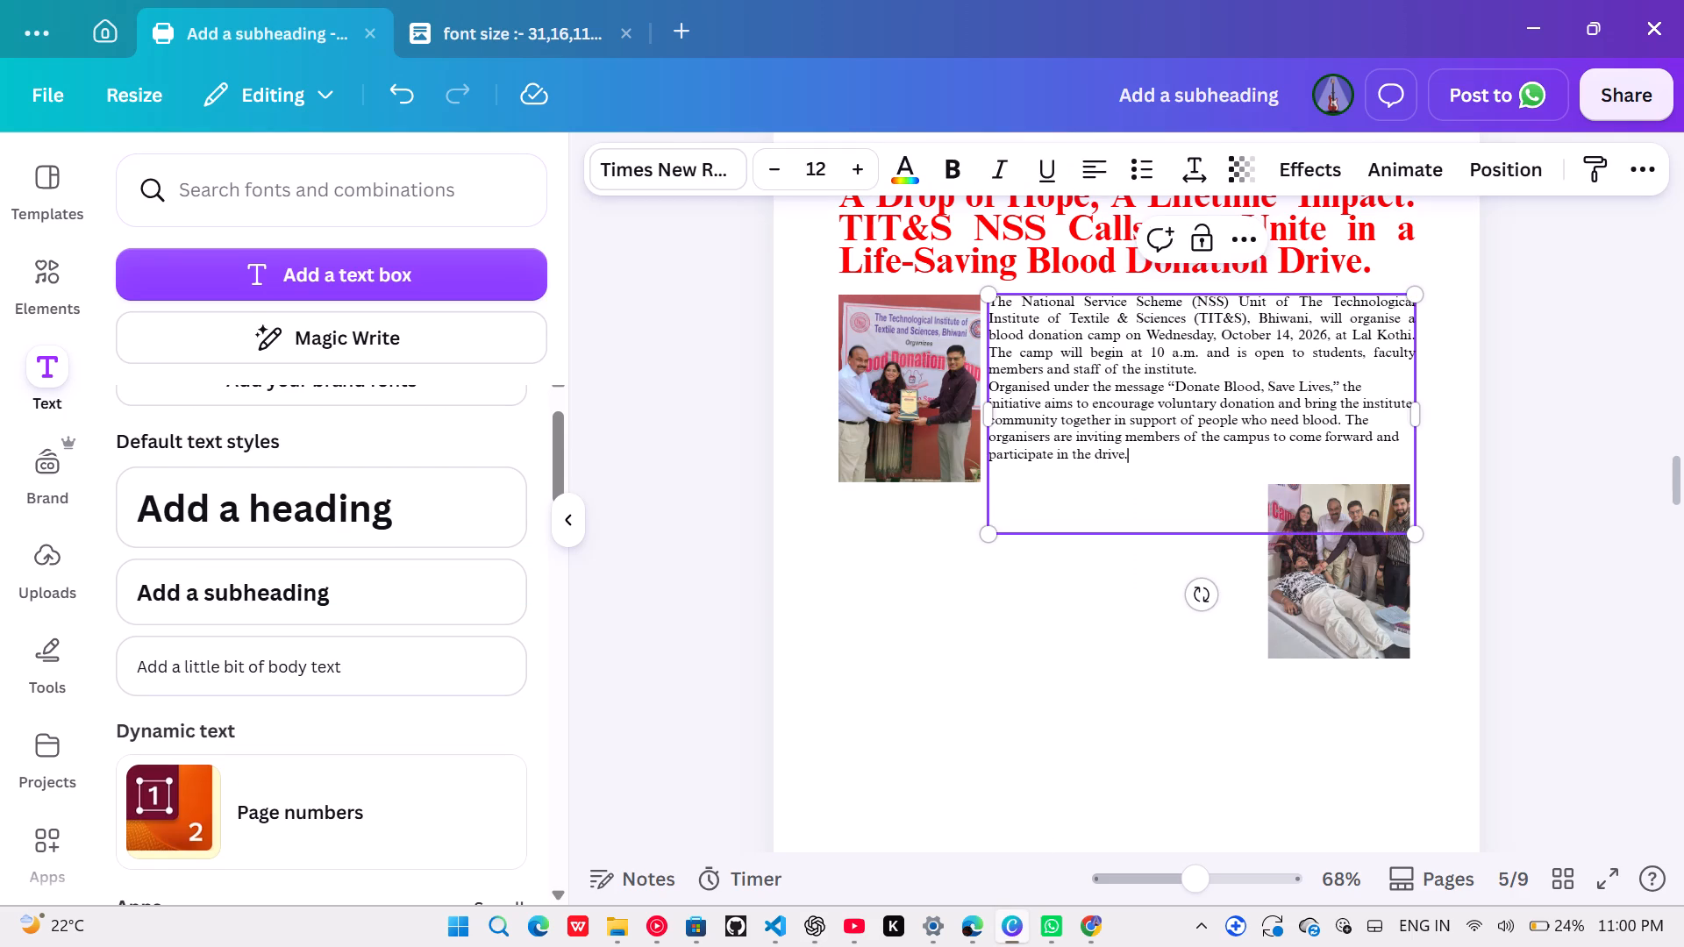
pyautogui.press('Down')
pyautogui.press('Down')
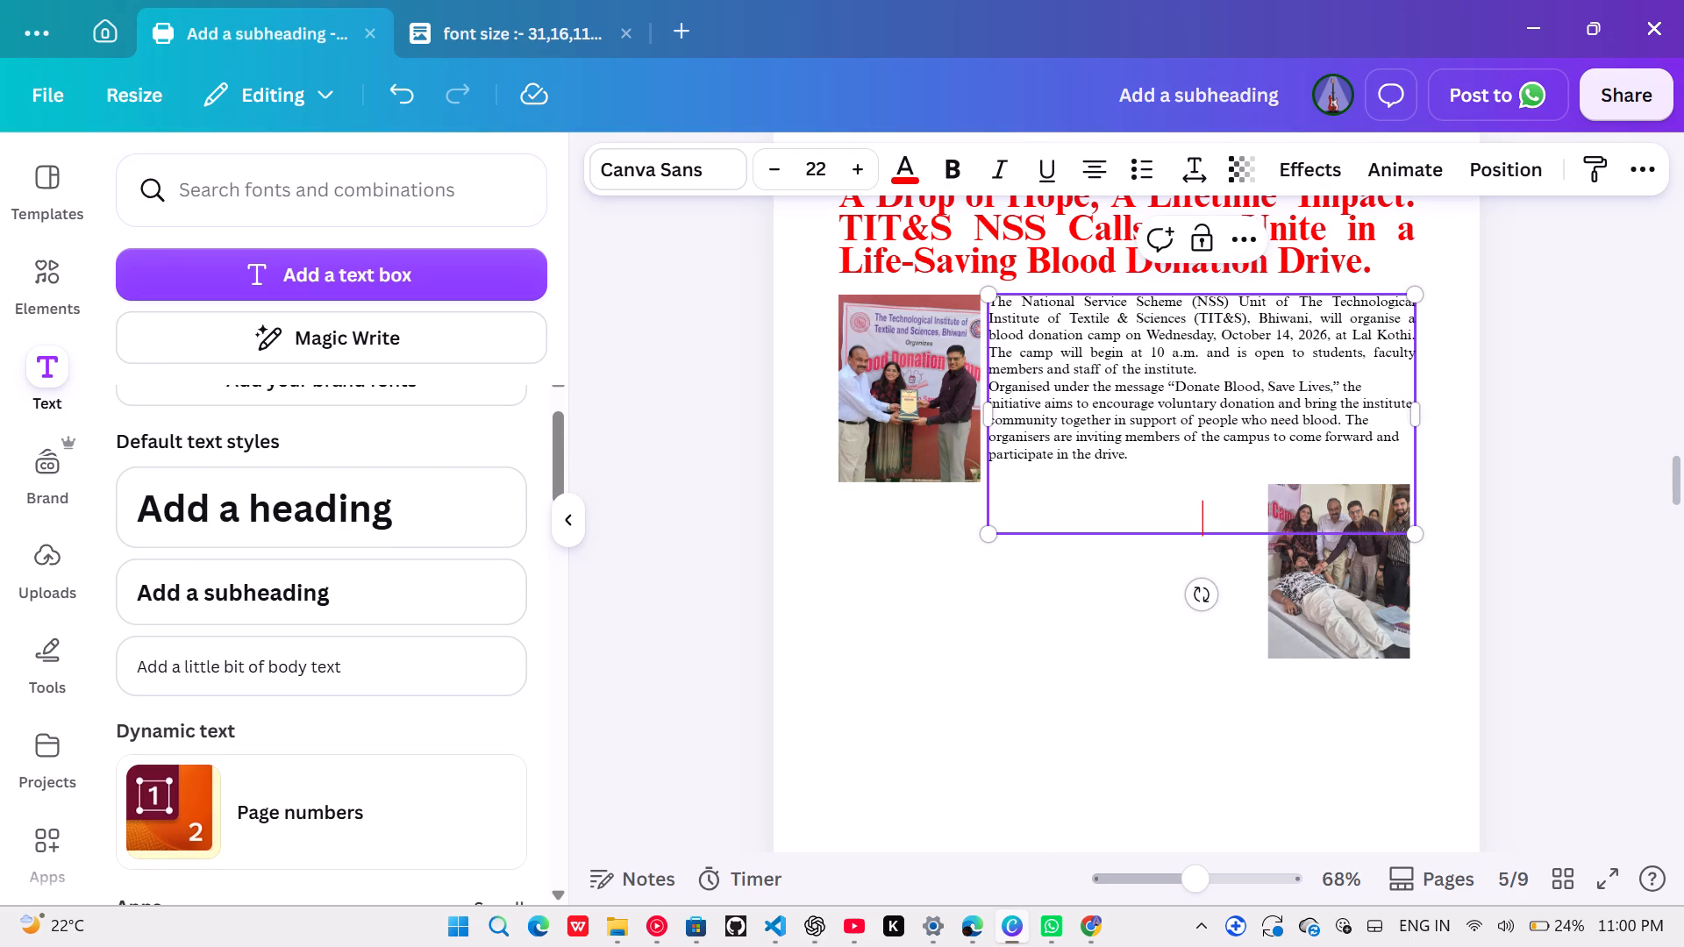
pyautogui.press('Down')
pyautogui.press('BackSpace')
pyautogui.press('BackSpace')
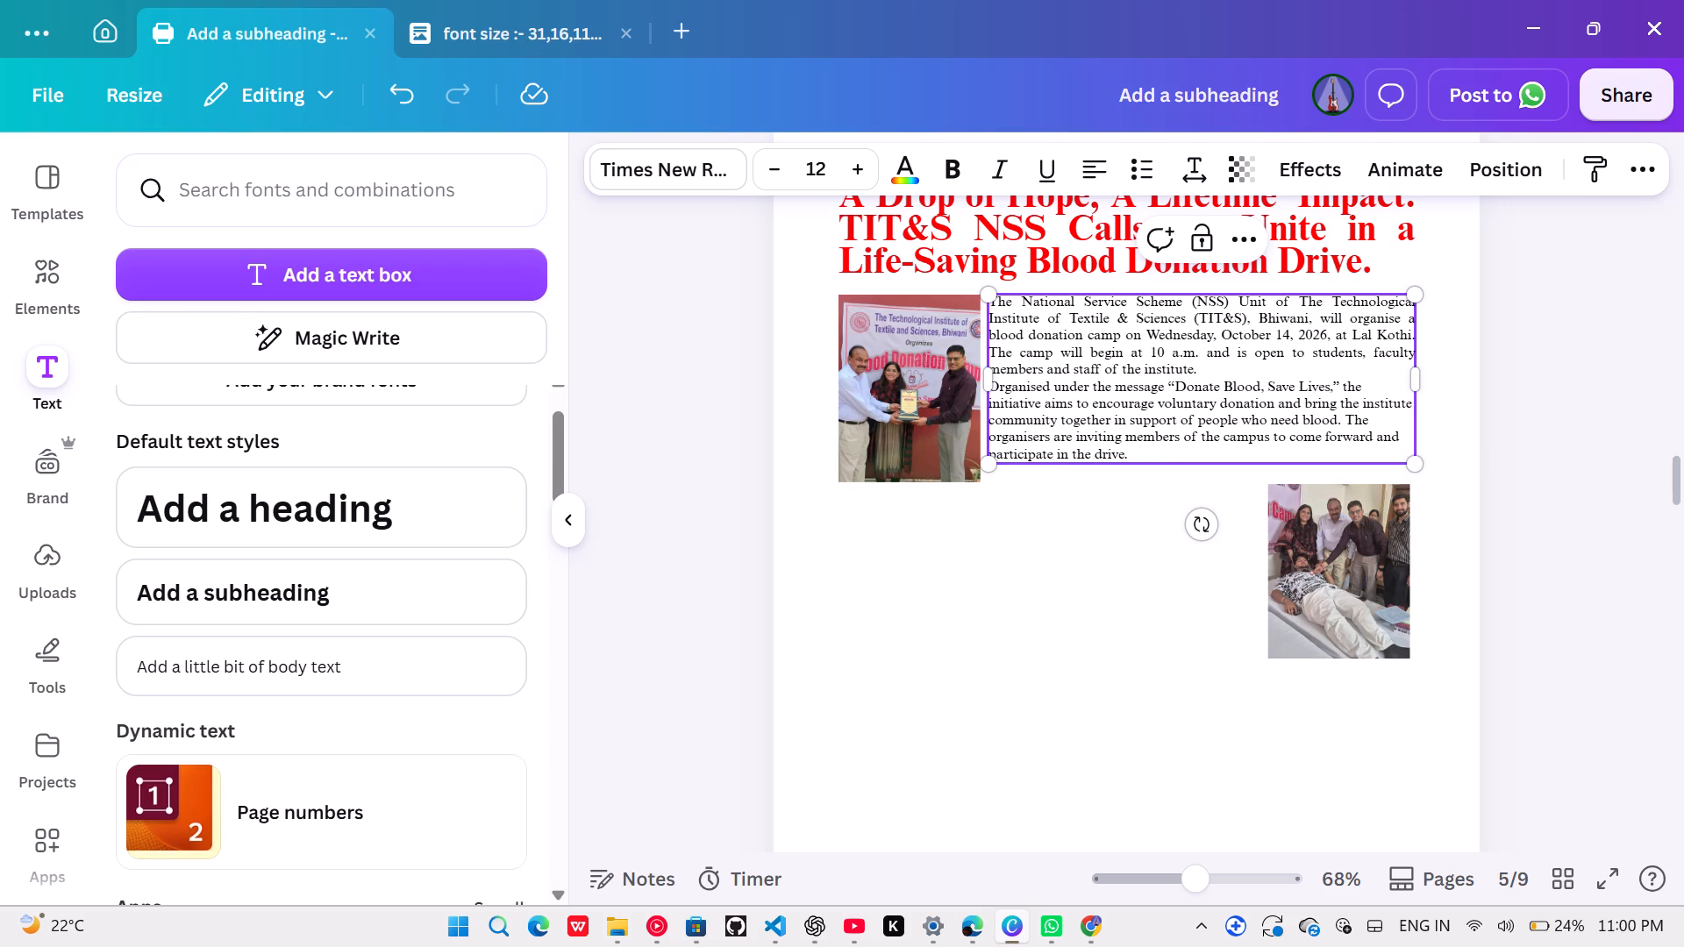
pyautogui.hotkey('ctrl', 'v')
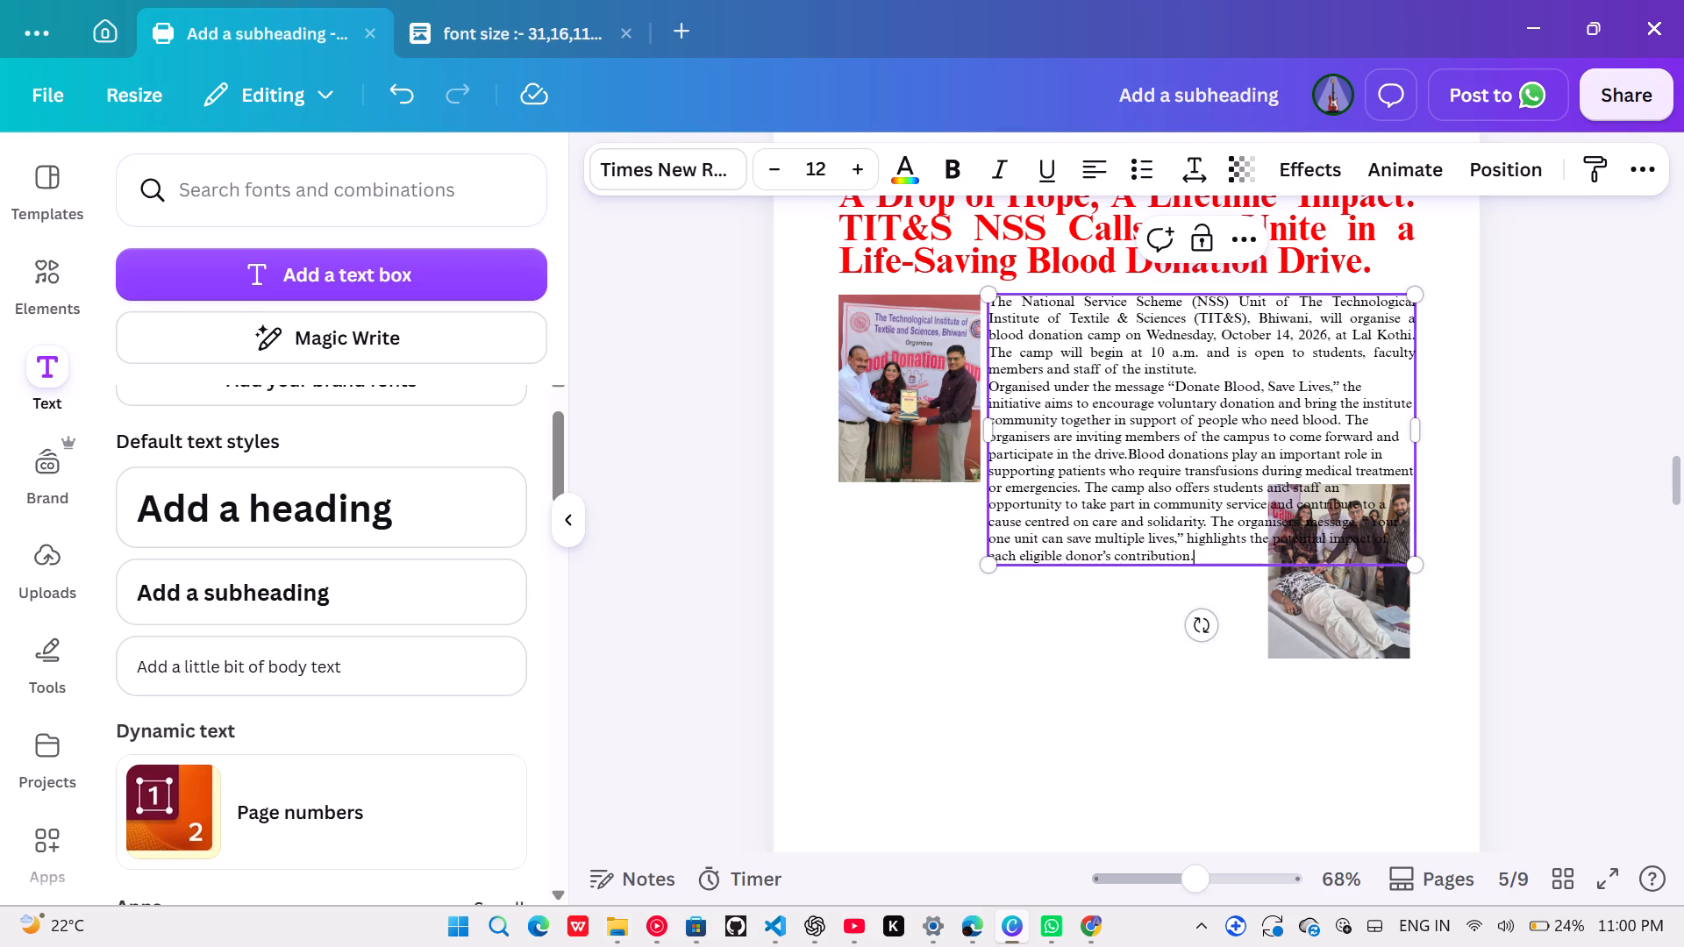
# Shorten the award photo slightly by raising its bottom edge.
pyautogui.click(1371, 630)
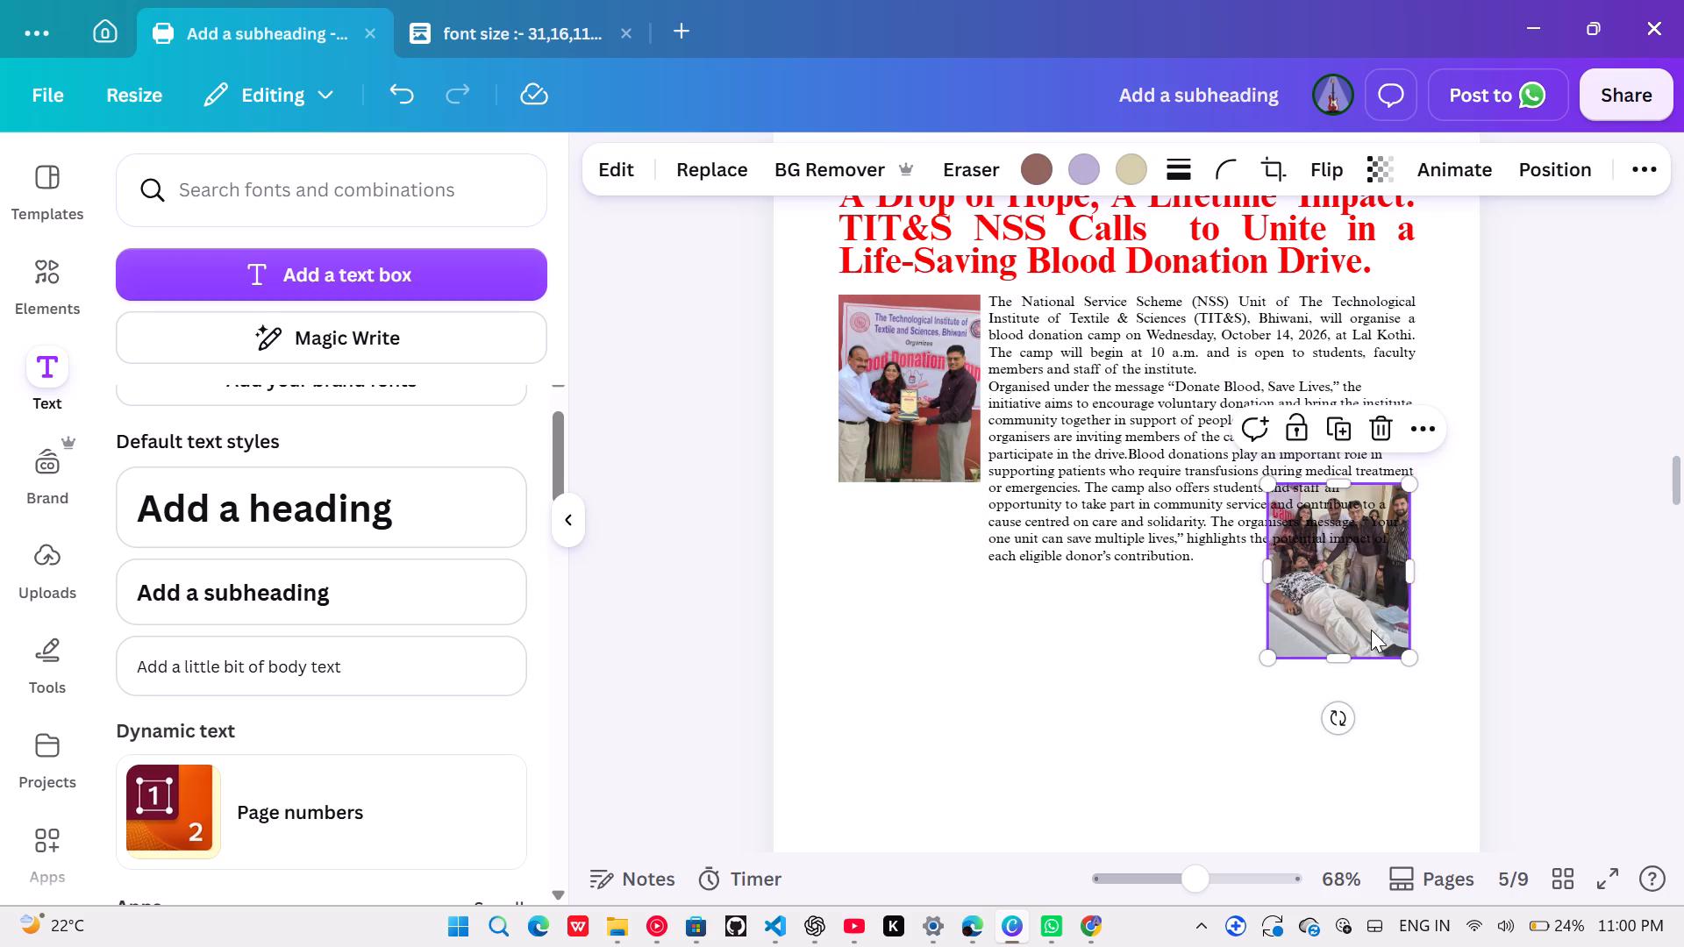
pyautogui.click(910, 444)
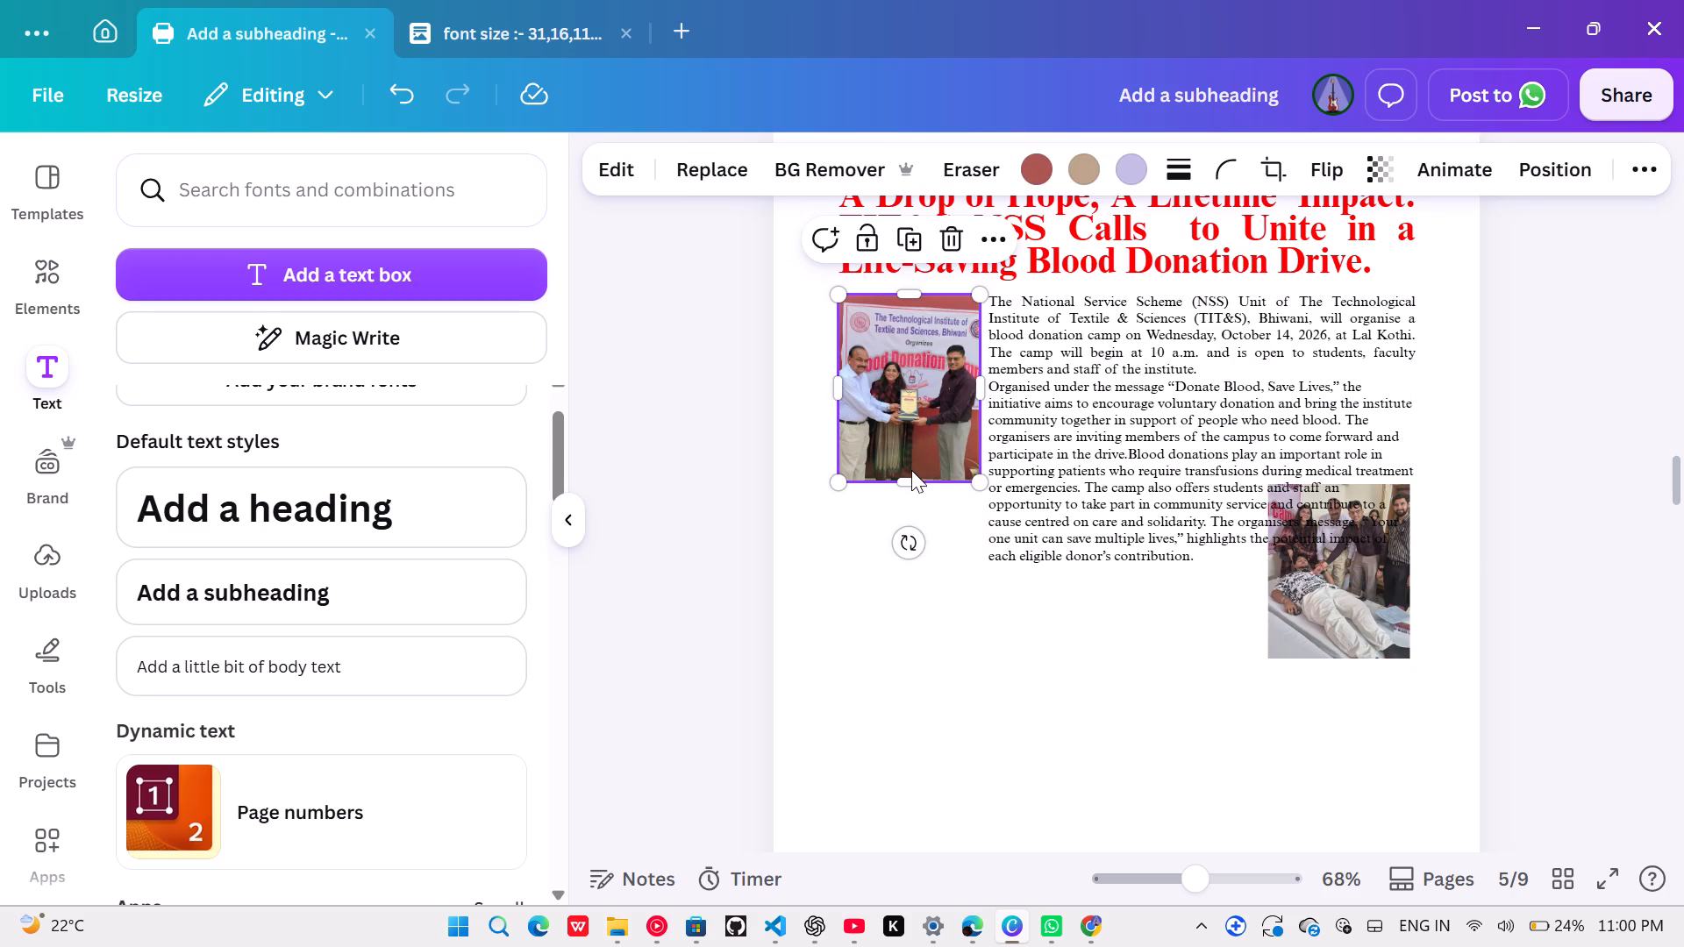
pyautogui.click(903, 473)
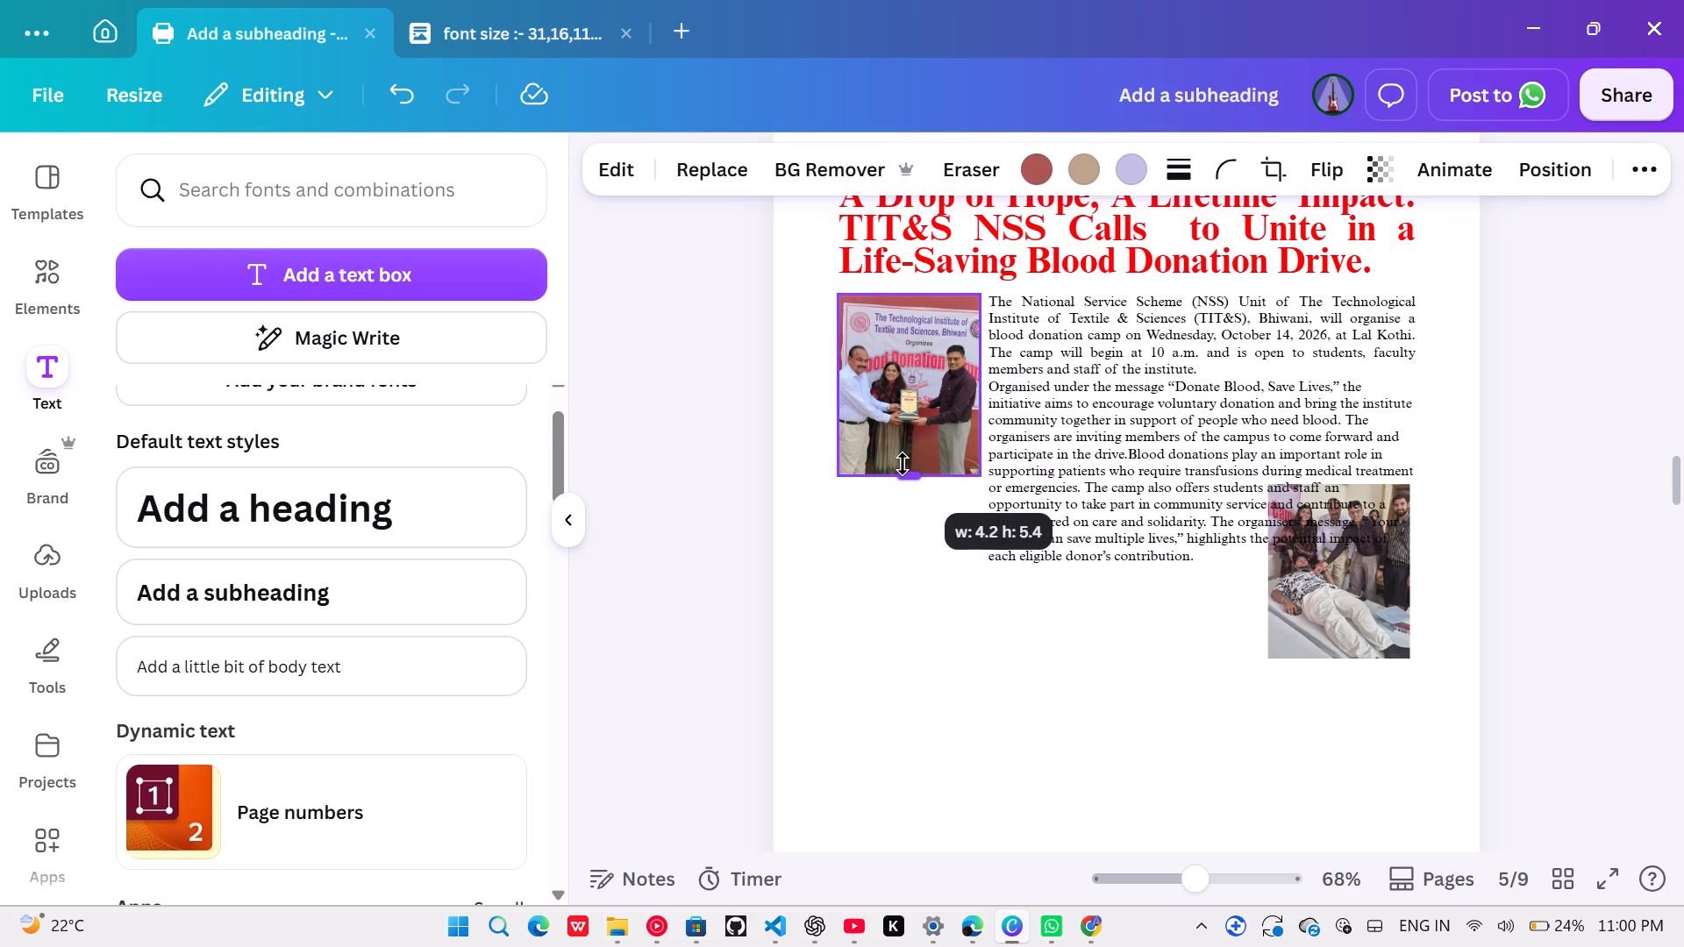
# Nudge the blood donor photo slightly upward, keeping its horizontal position.
pyautogui.click(1312, 611)
pyautogui.press('Up')
pyautogui.press('Up')
pyautogui.press('Down')
pyautogui.press('Down')
pyautogui.press('Down')
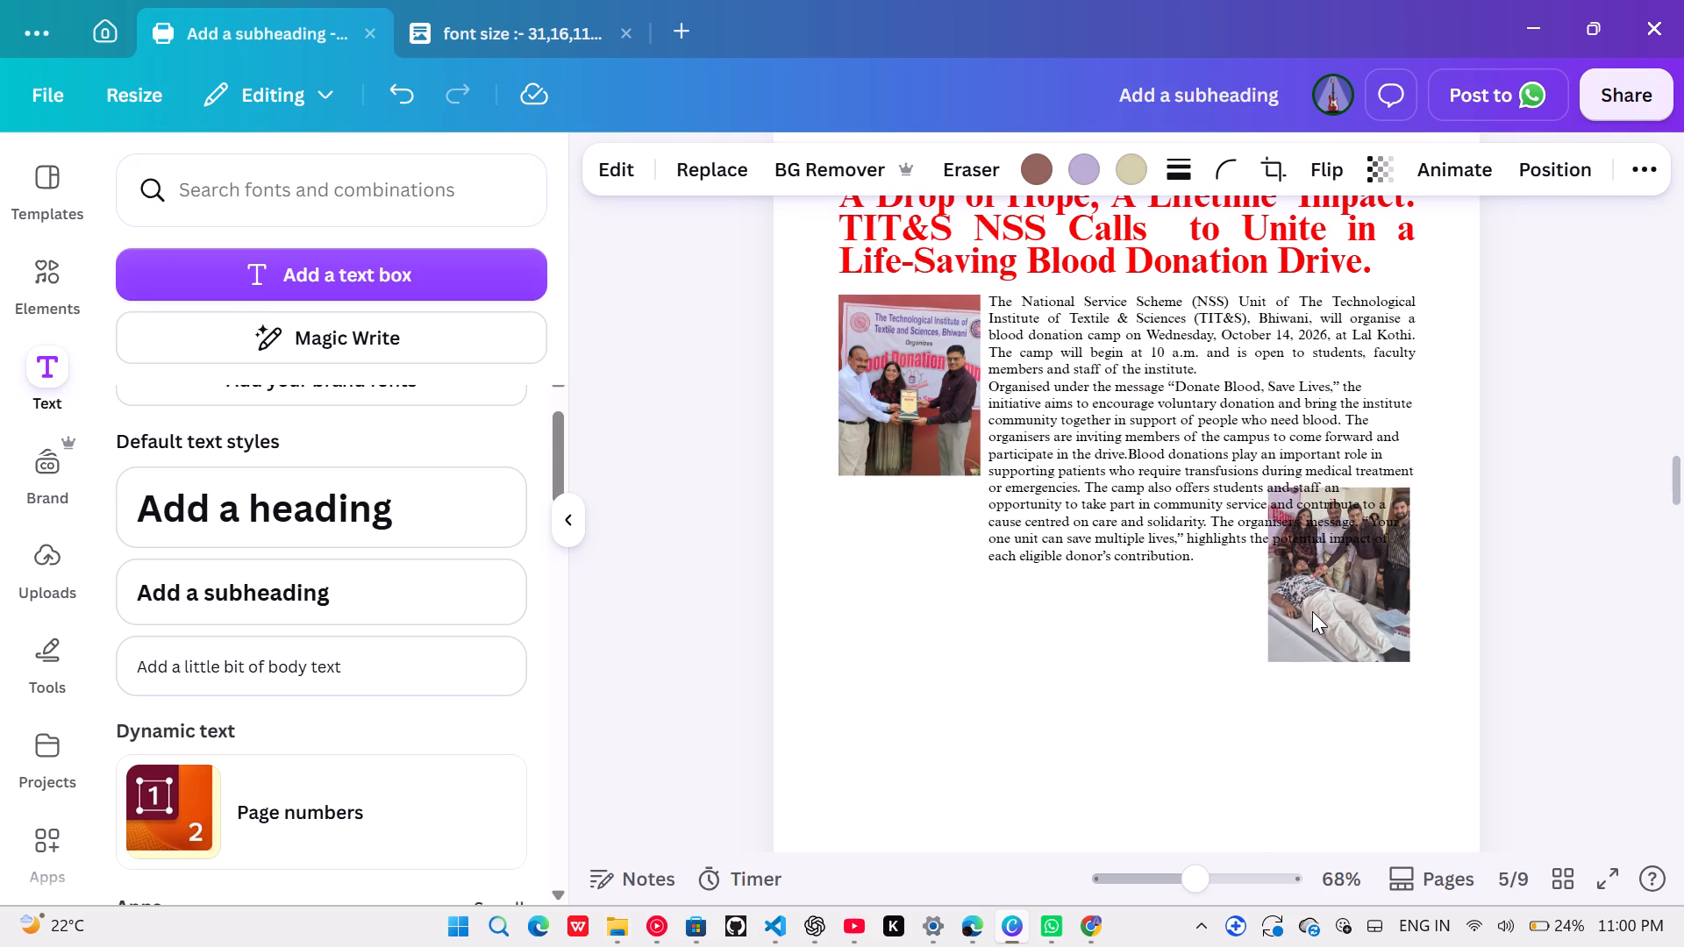
pyautogui.press('Up')
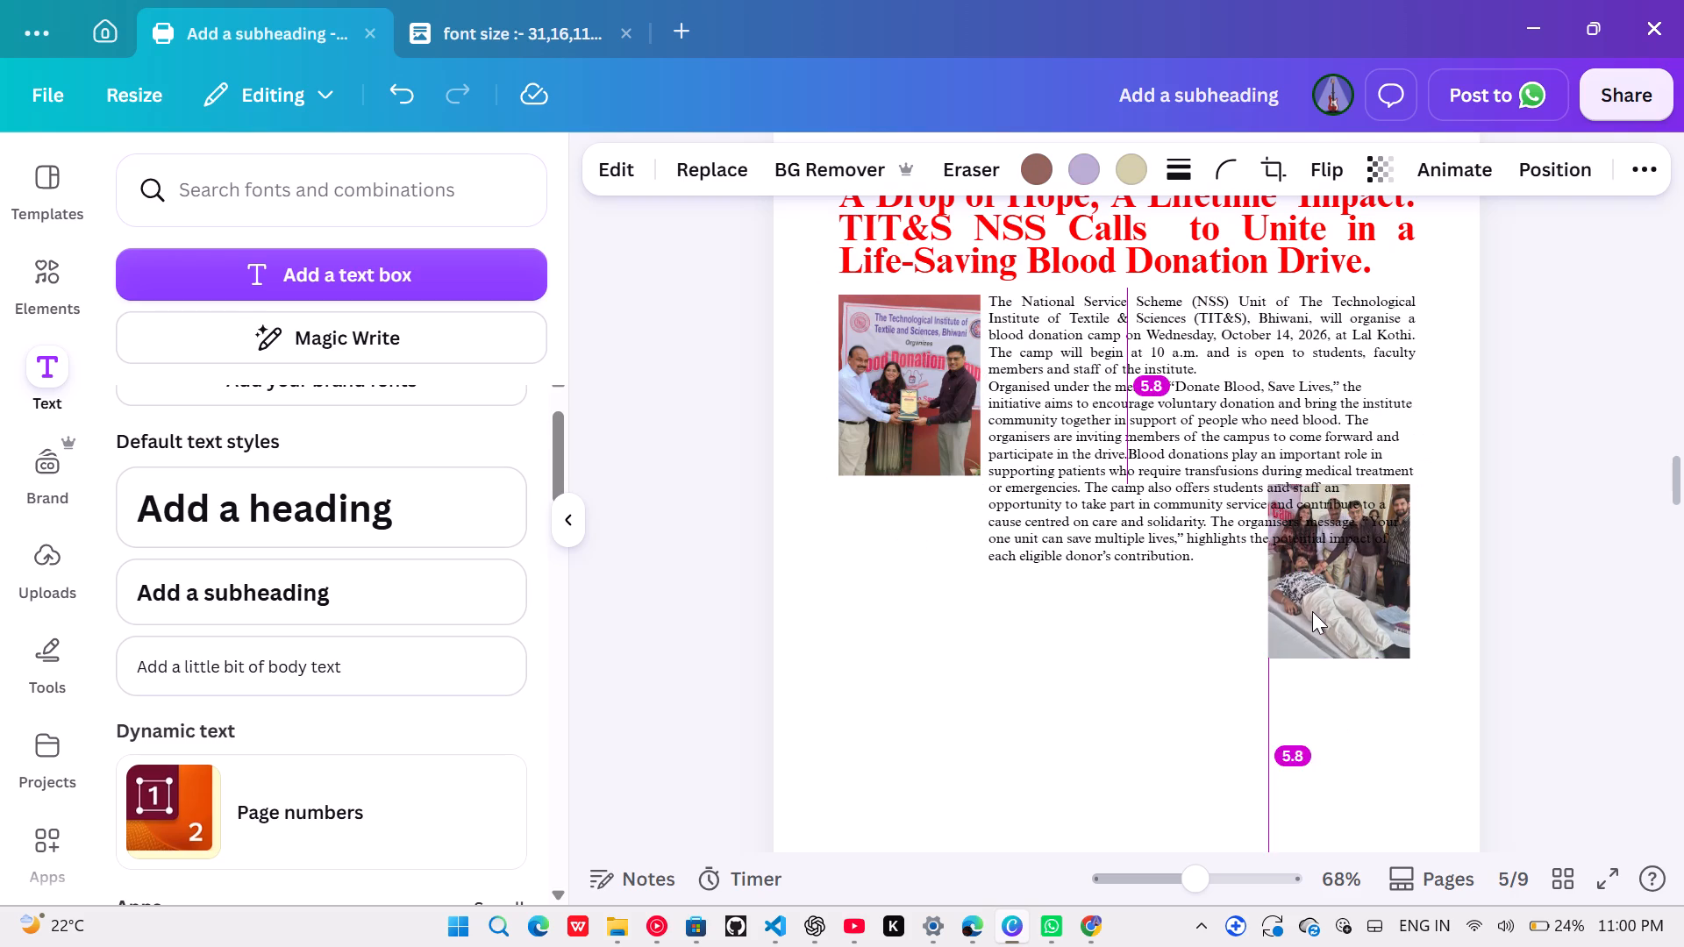
pyautogui.press('Up')
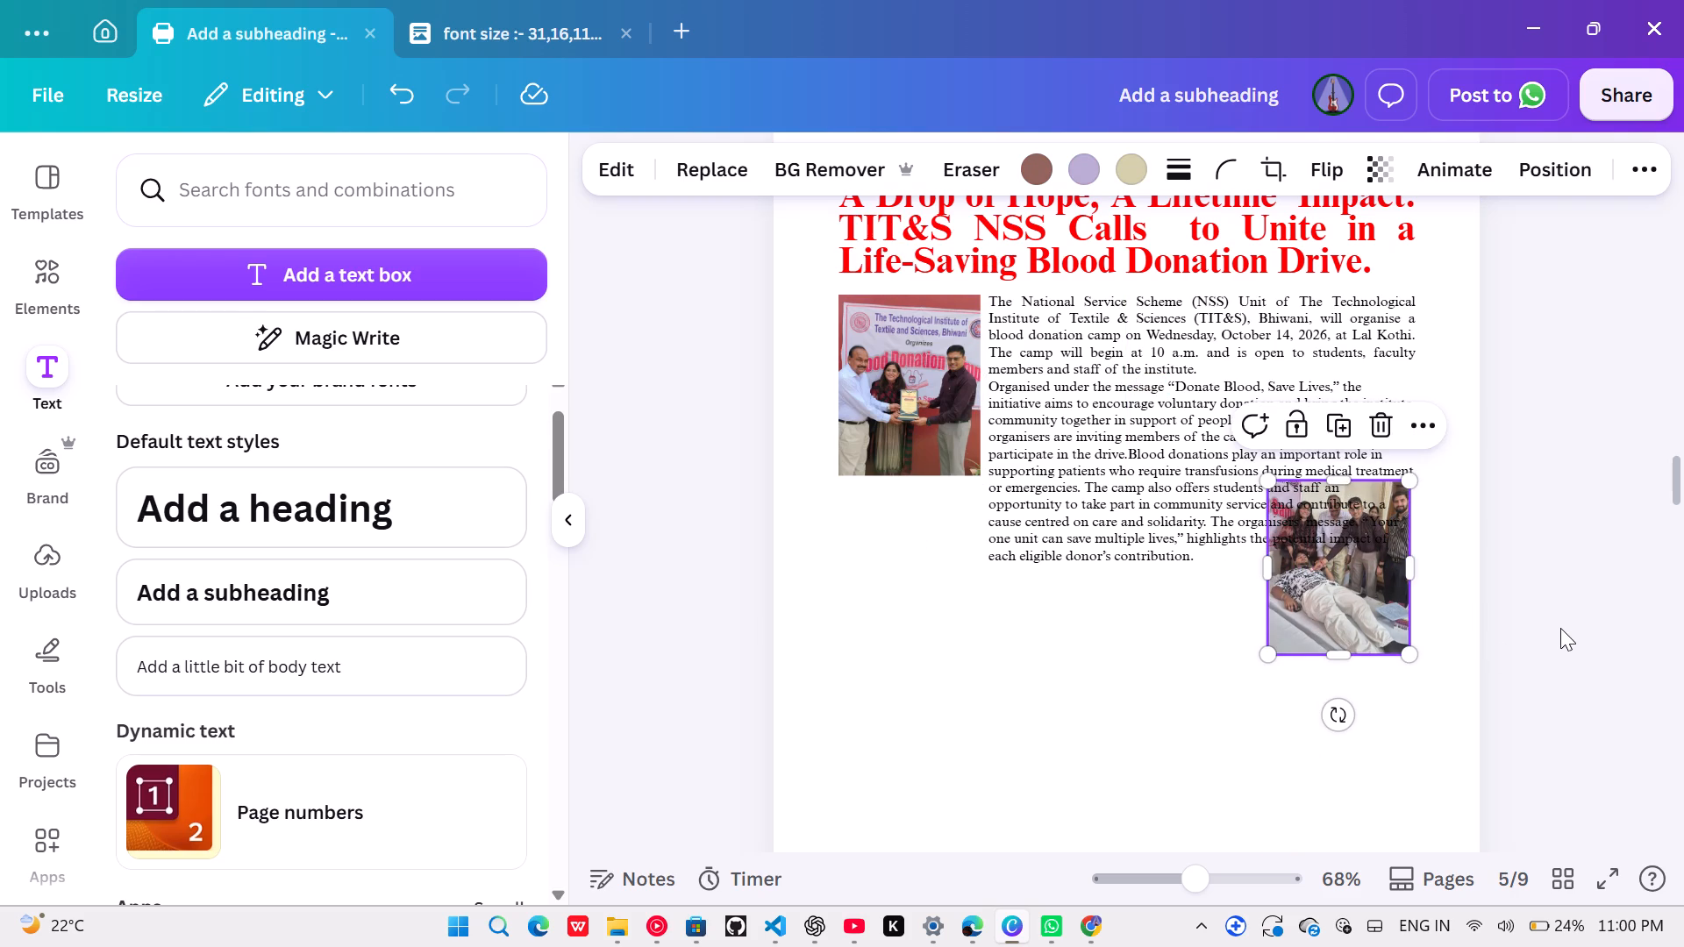
# Delete the article text from "or emergencies" onward so that the text box ends with "medical treatment".
pyautogui.click(989, 491)
pyautogui.click(989, 488)
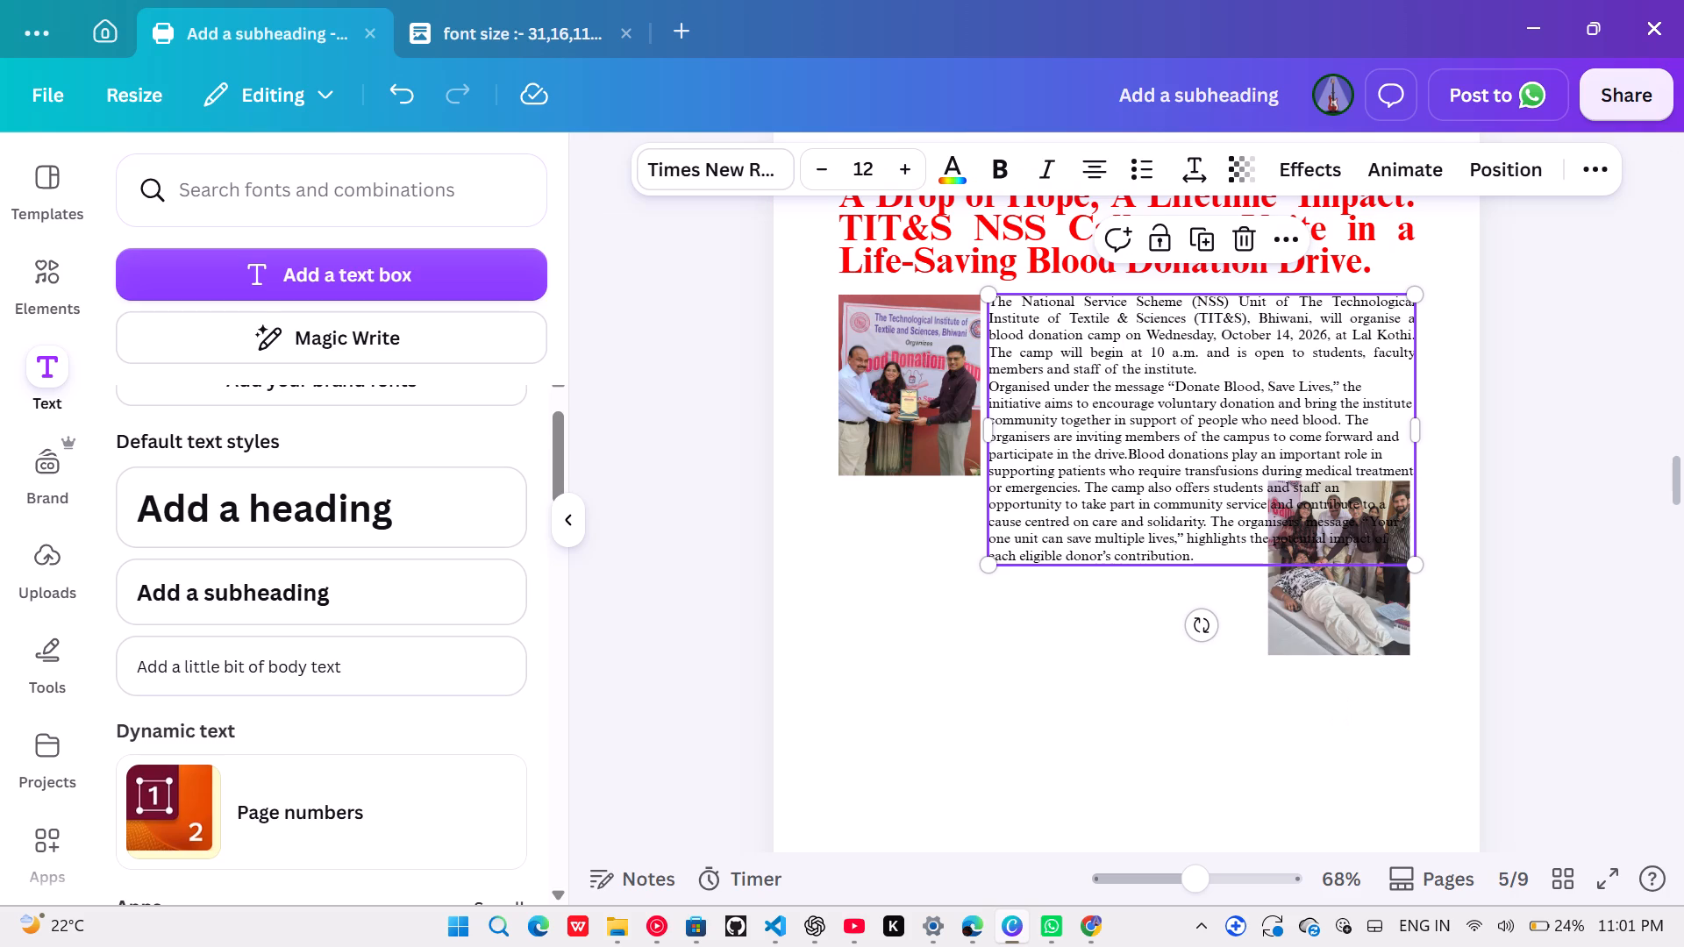
pyautogui.moveTo(989, 488); pyautogui.dragTo(1222, 575)
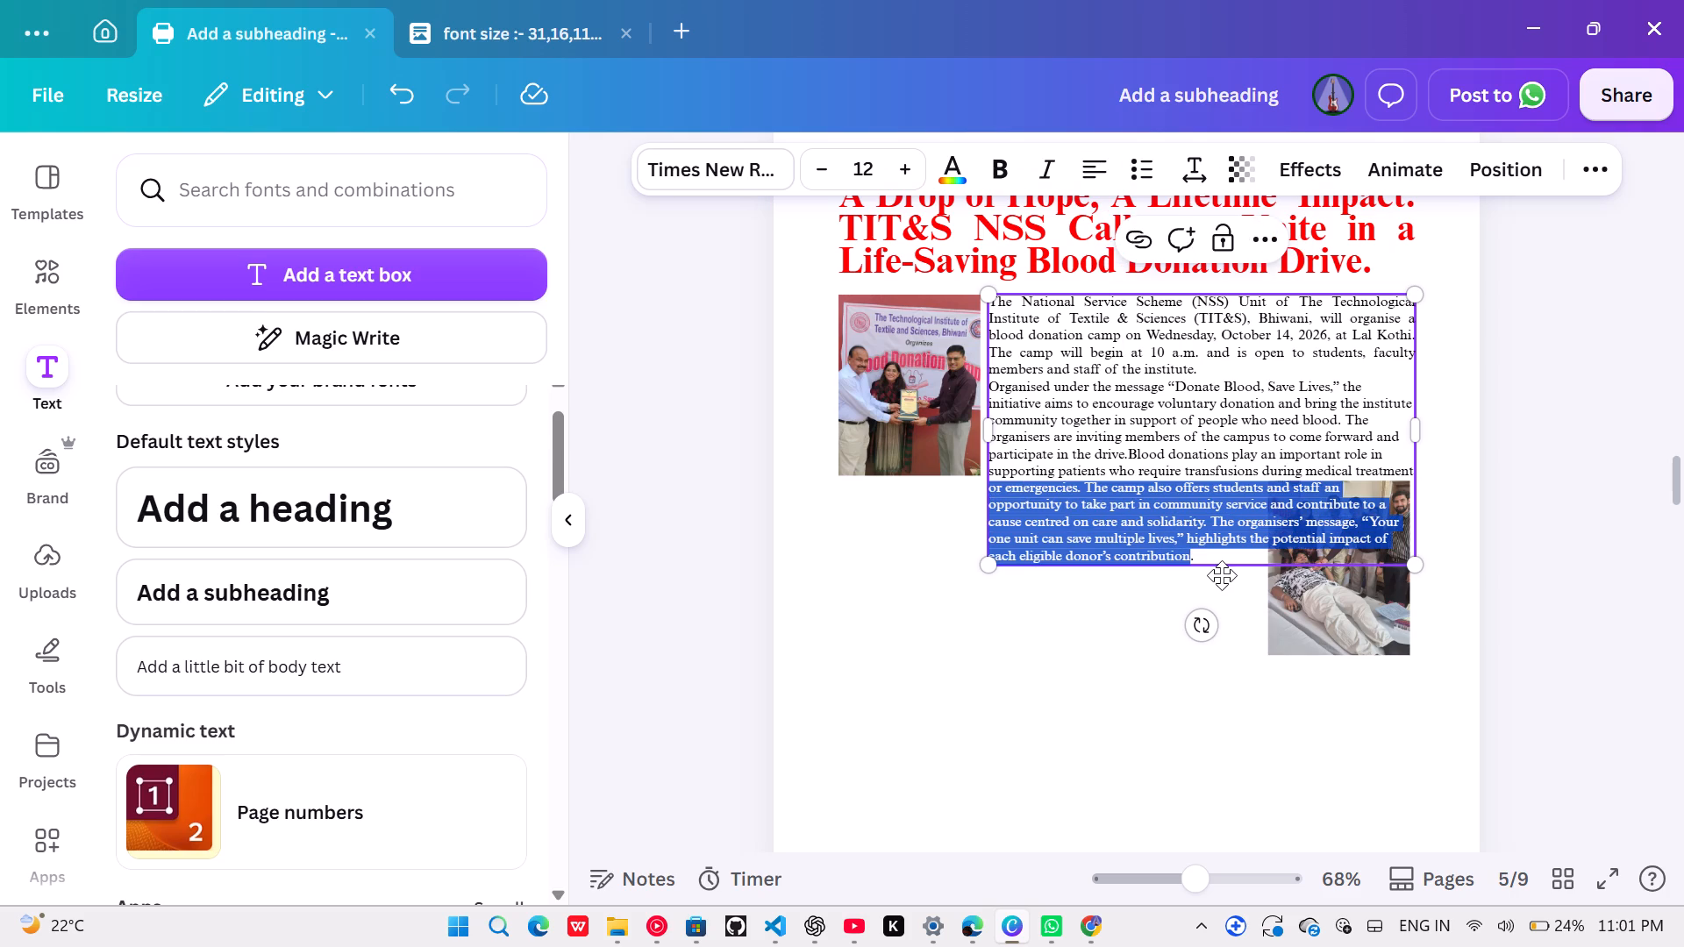
pyautogui.press('BackSpace')
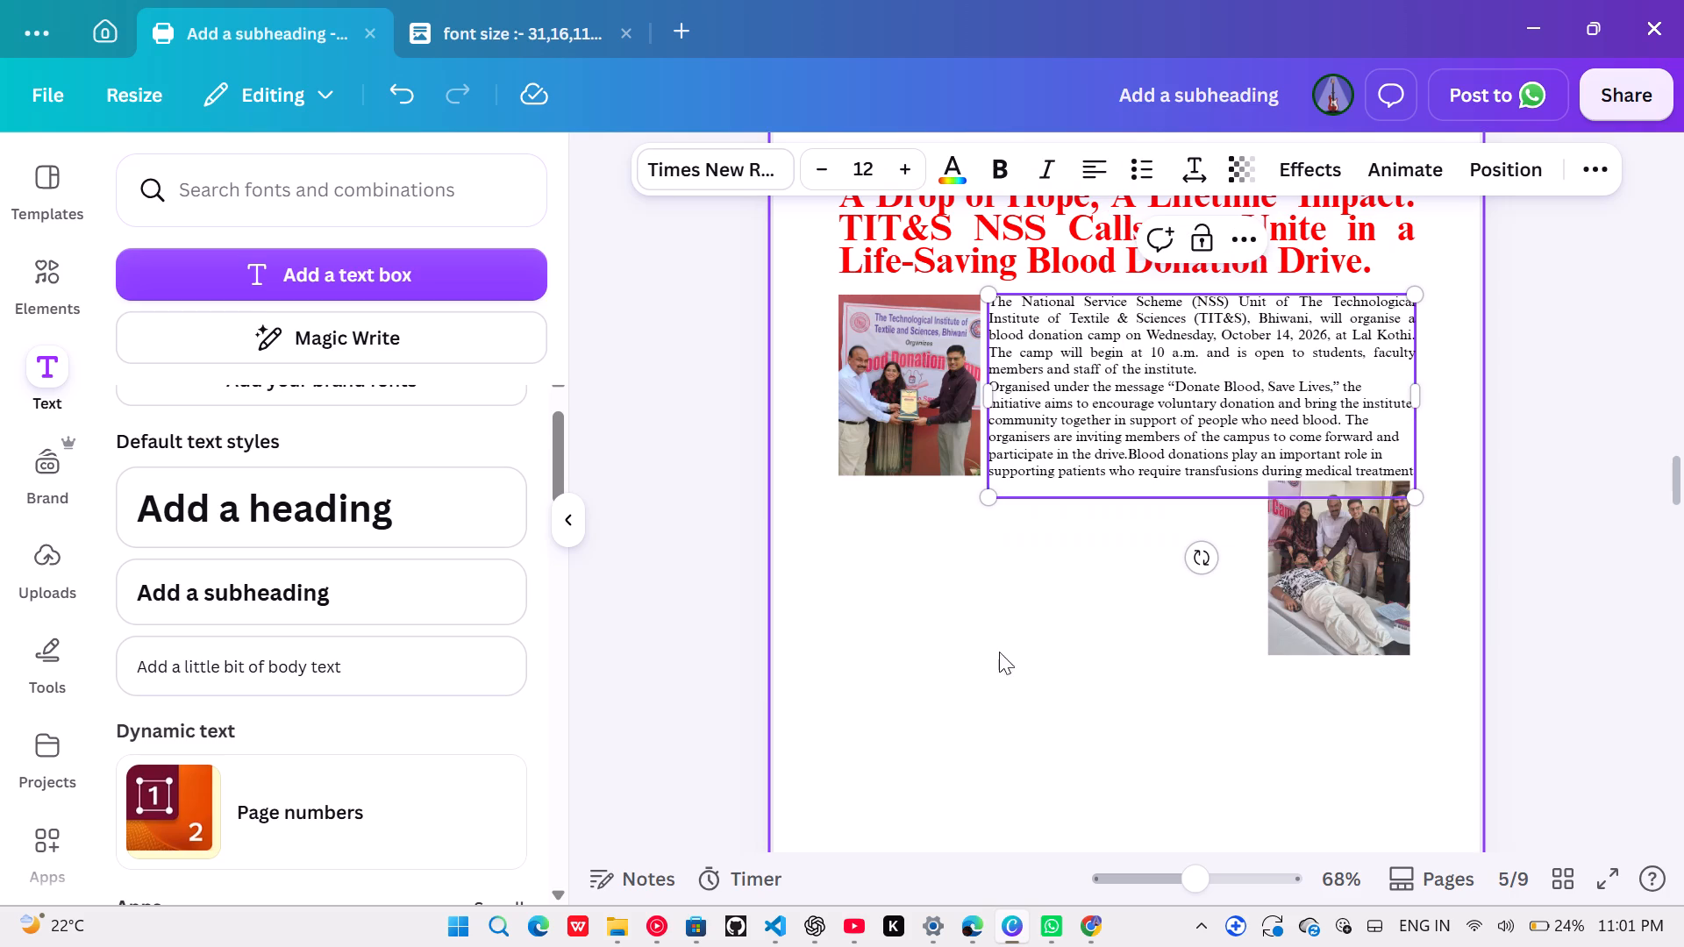
pyautogui.press('BackSpace')
pyautogui.press('Right')
pyautogui.press('space')
pyautogui.press('Right')
pyautogui.press('BackSpace')
pyautogui.press('BackSpace')
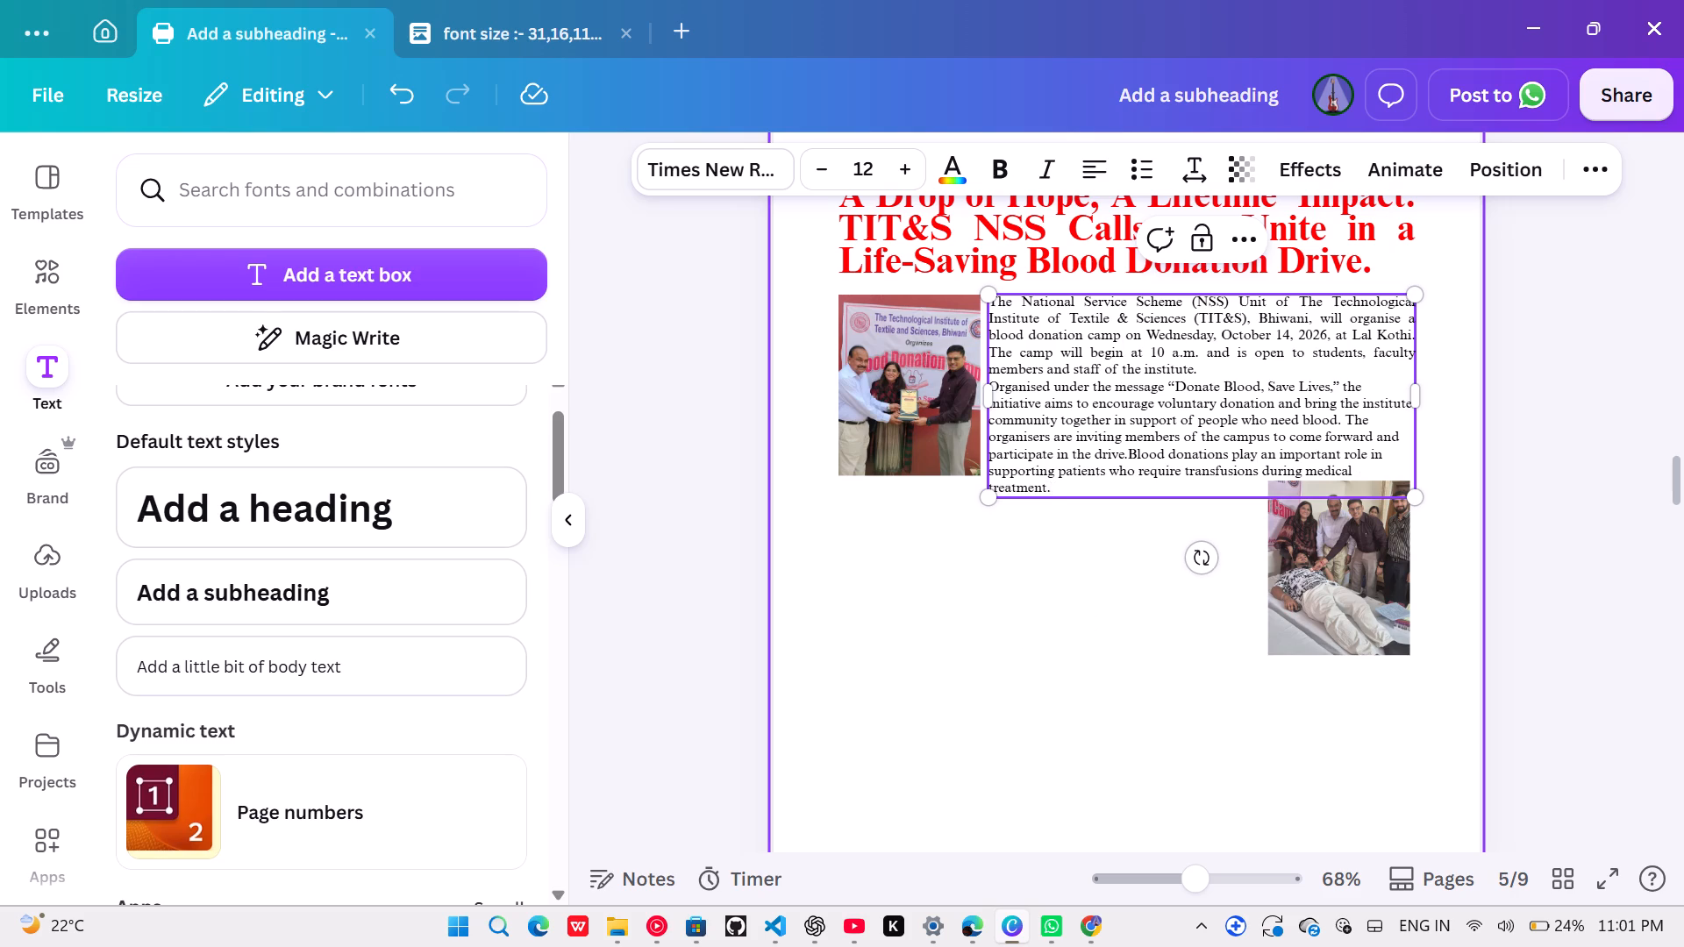
pyautogui.click(1103, 608)
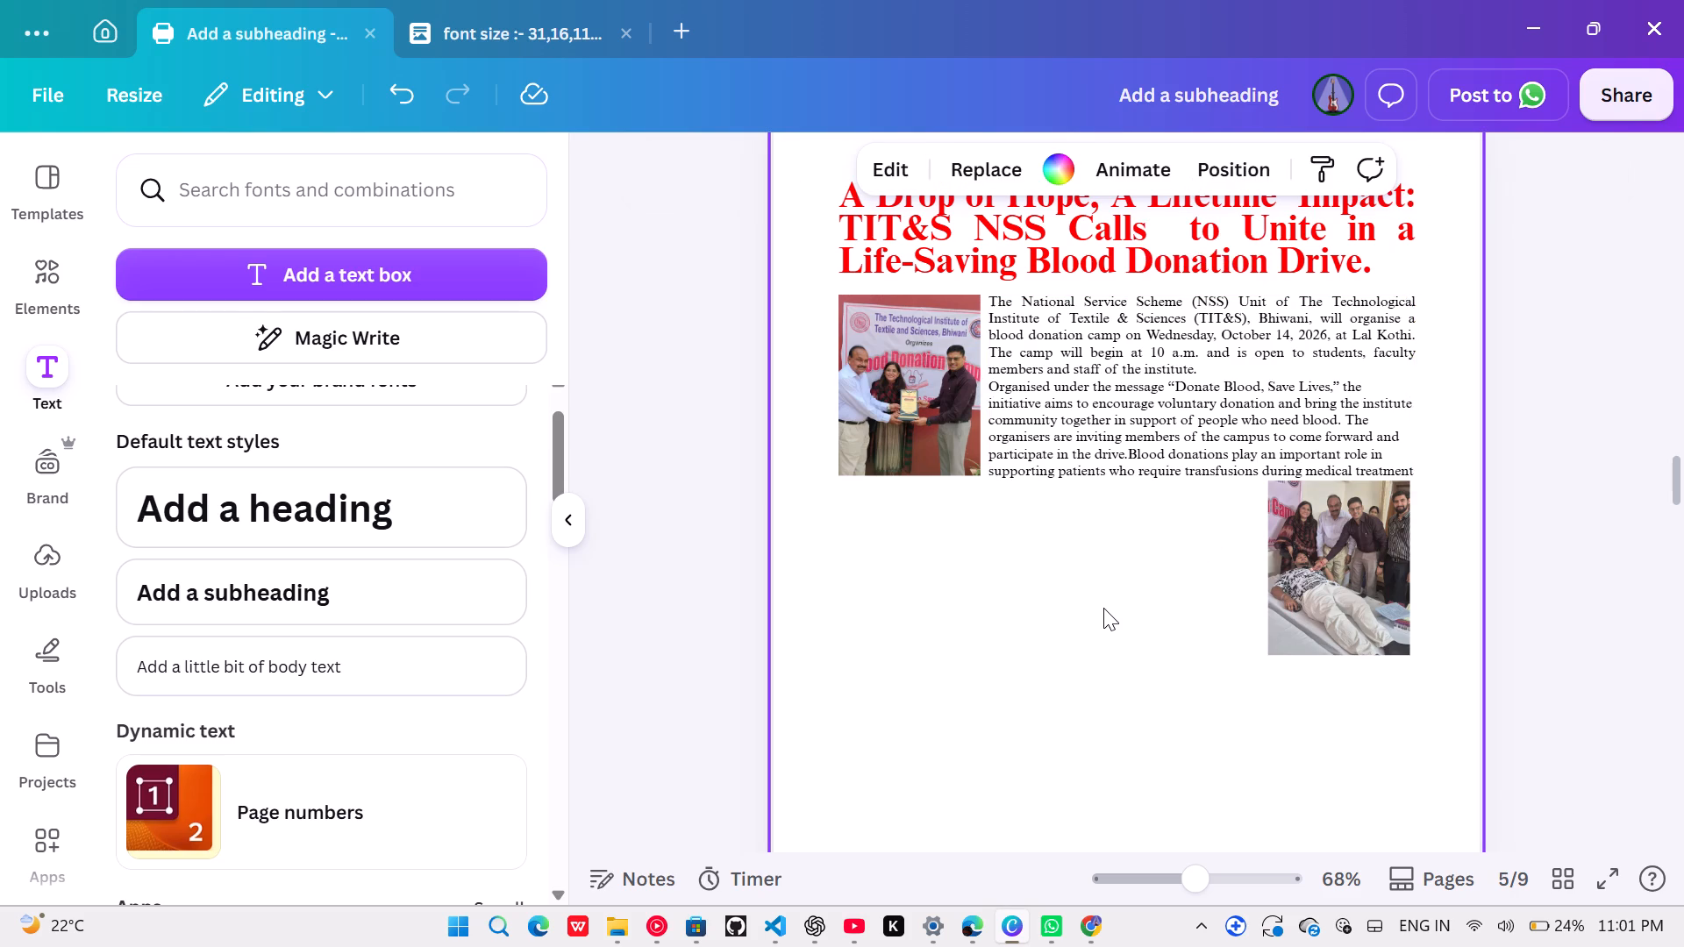
# Justify the article paragraph starting "Organised under the message".
pyautogui.doubleClick(1155, 437)
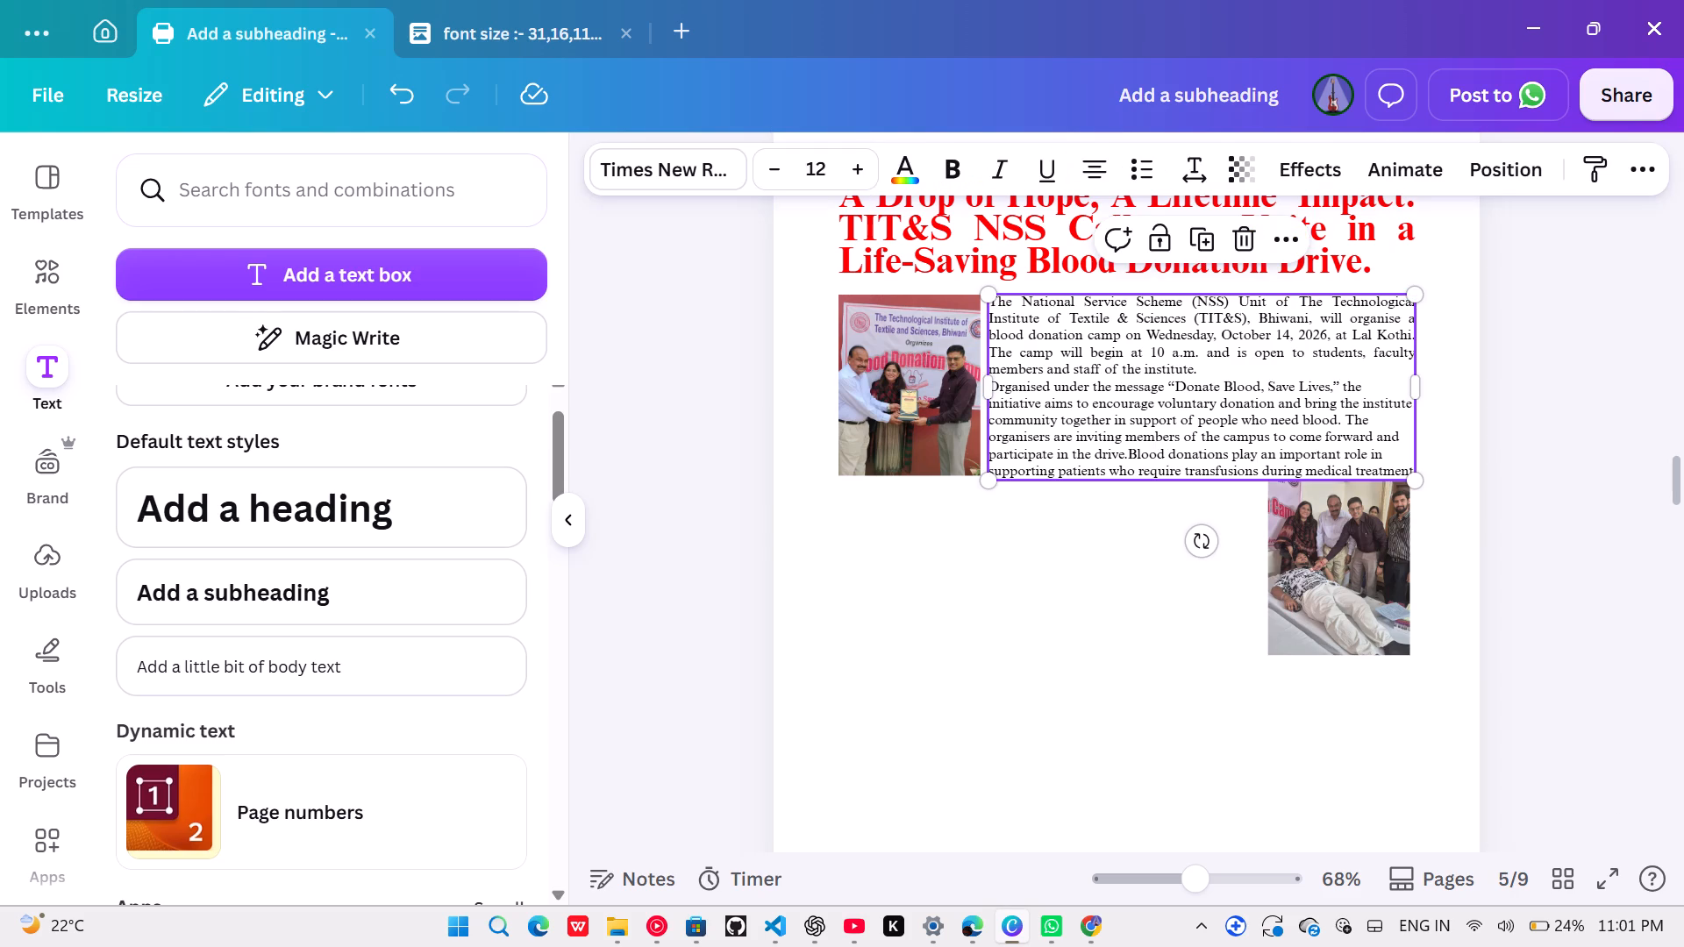
pyautogui.tripleClick(1155, 437)
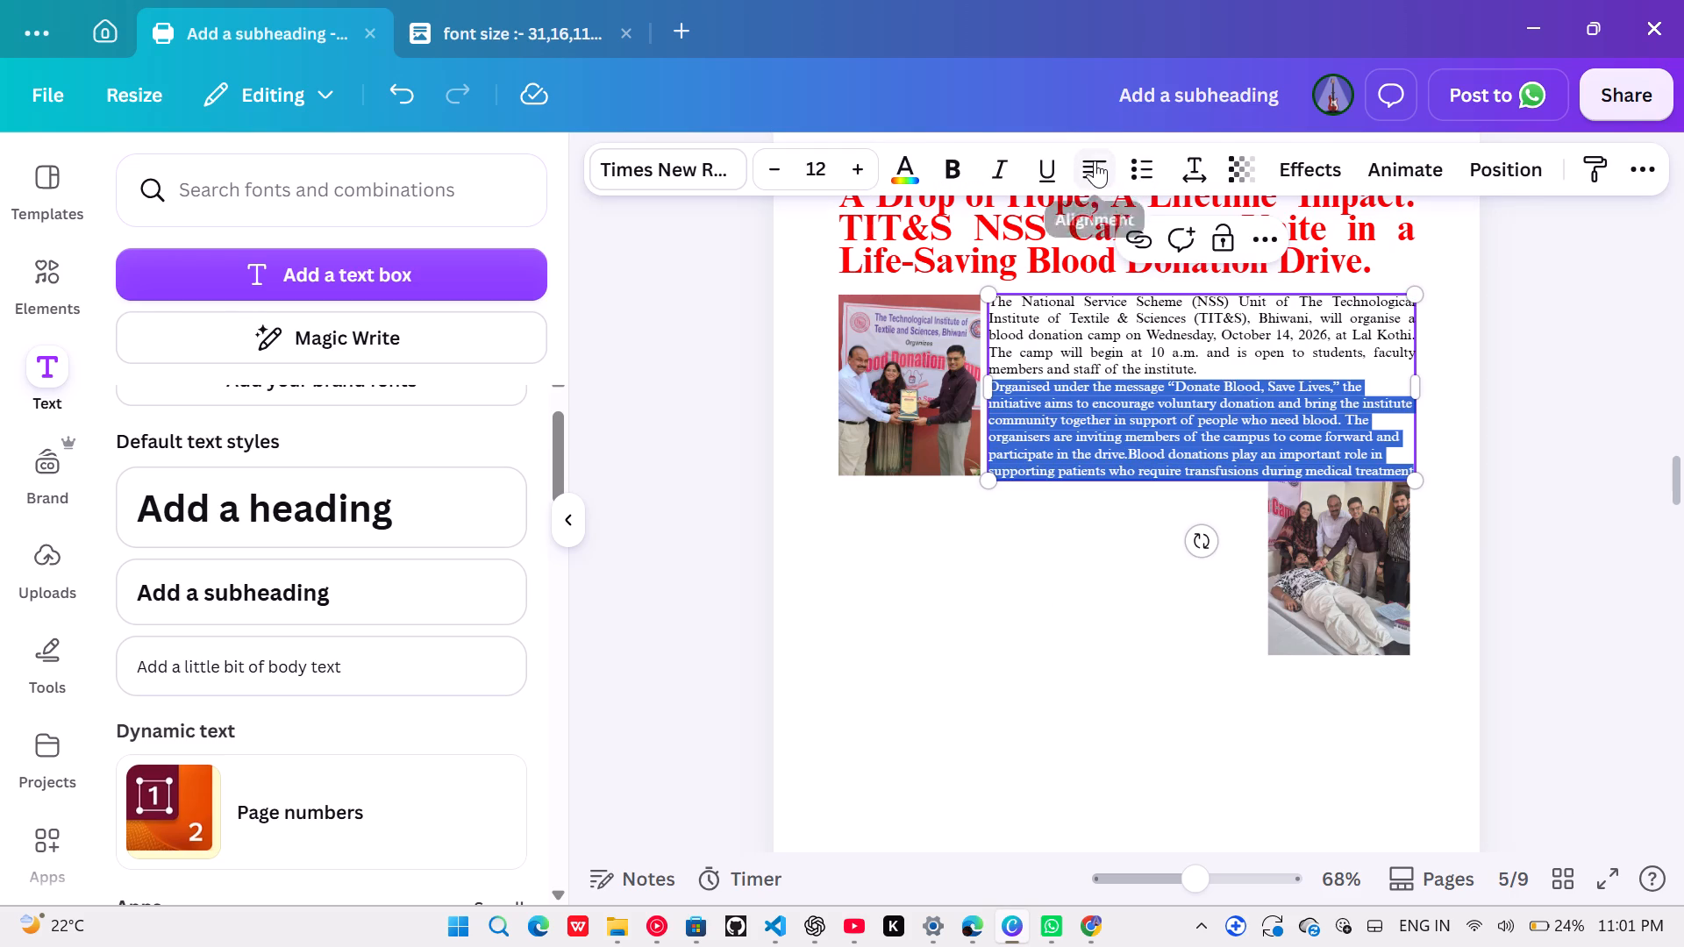
pyautogui.doubleClick(1095, 160)
pyautogui.click(1095, 160)
pyautogui.click(1095, 160)
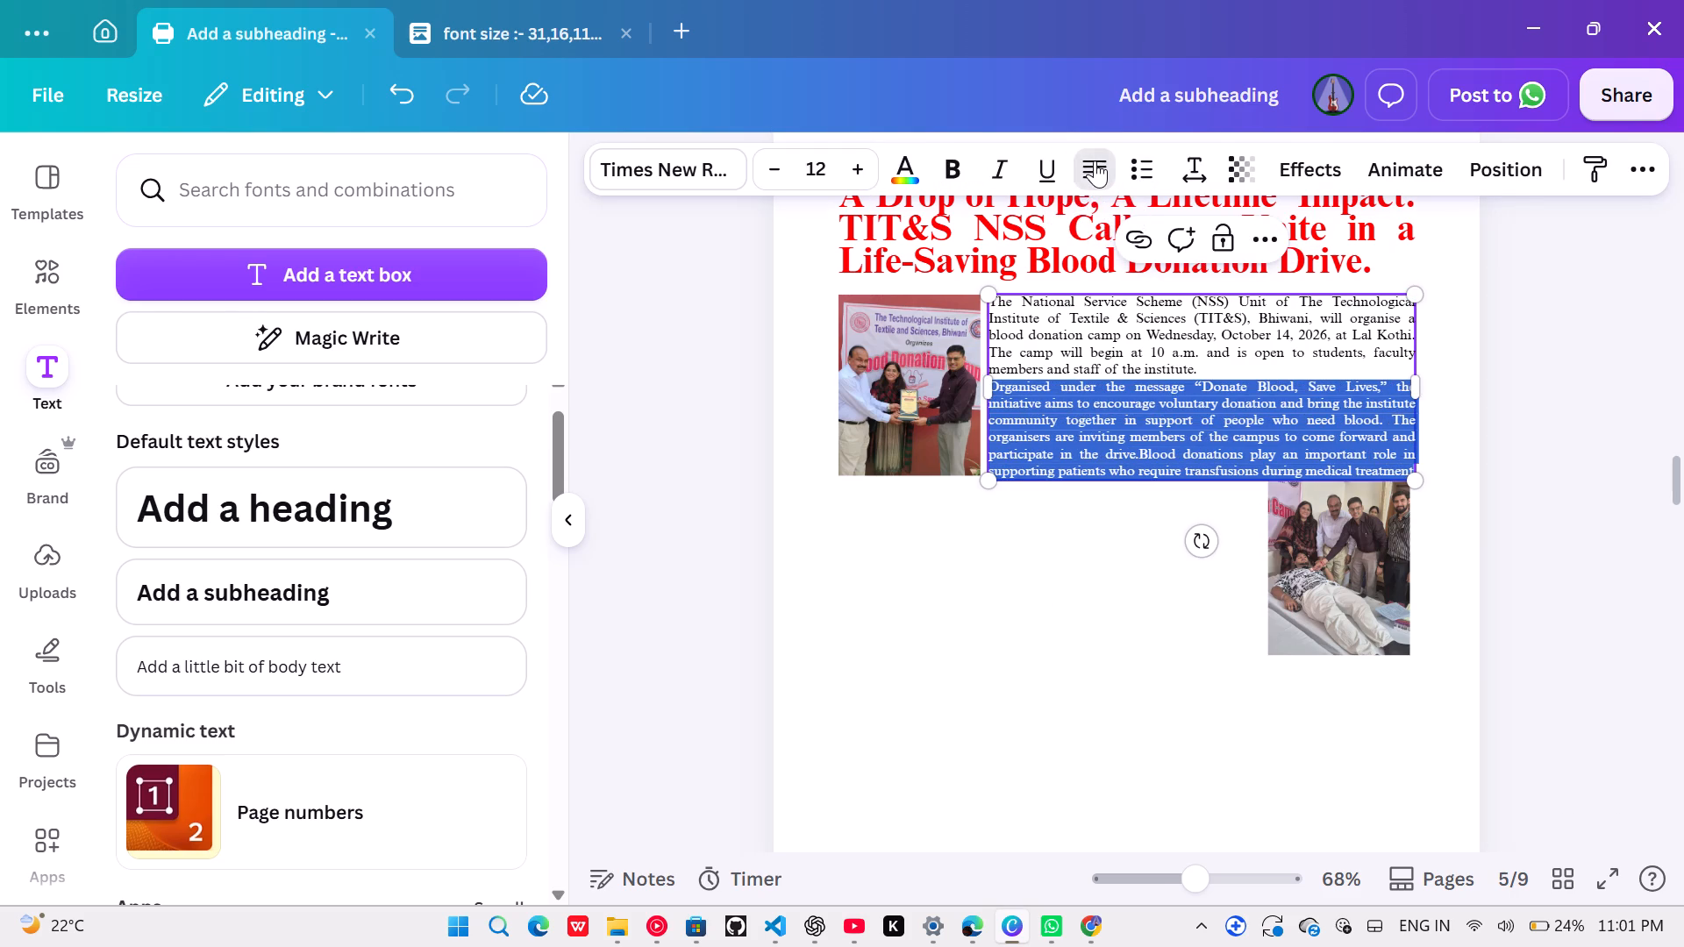
pyautogui.click(1095, 160)
pyautogui.click(1095, 160)
pyautogui.click(1095, 160)
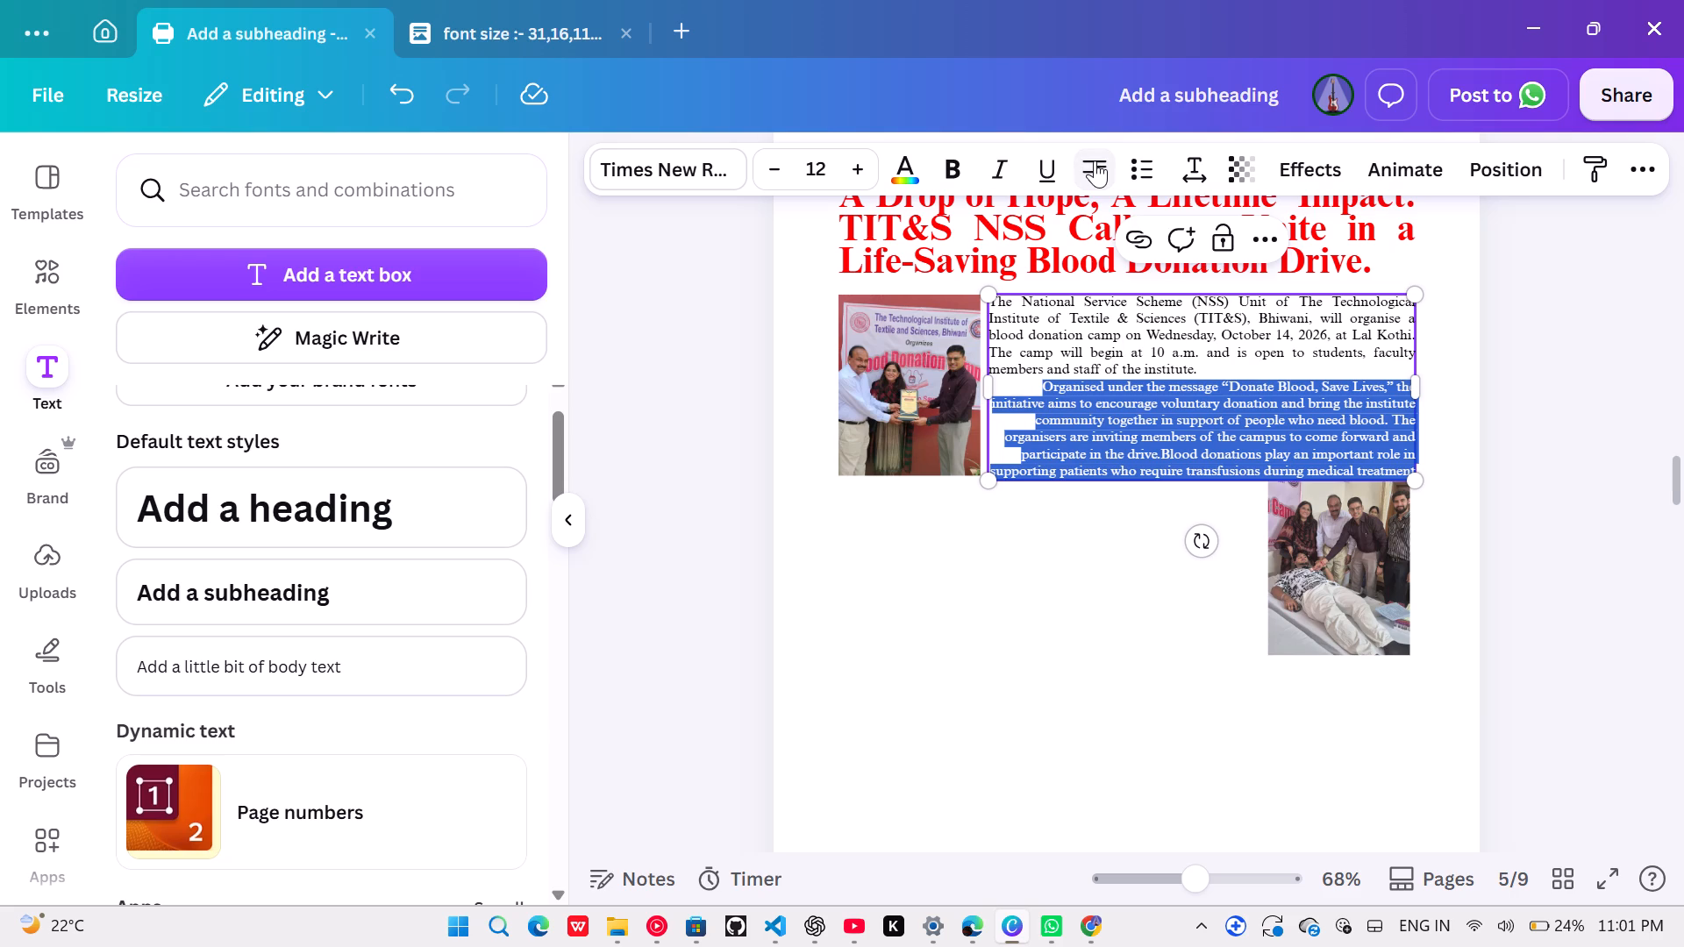
pyautogui.tripleClick(1139, 363)
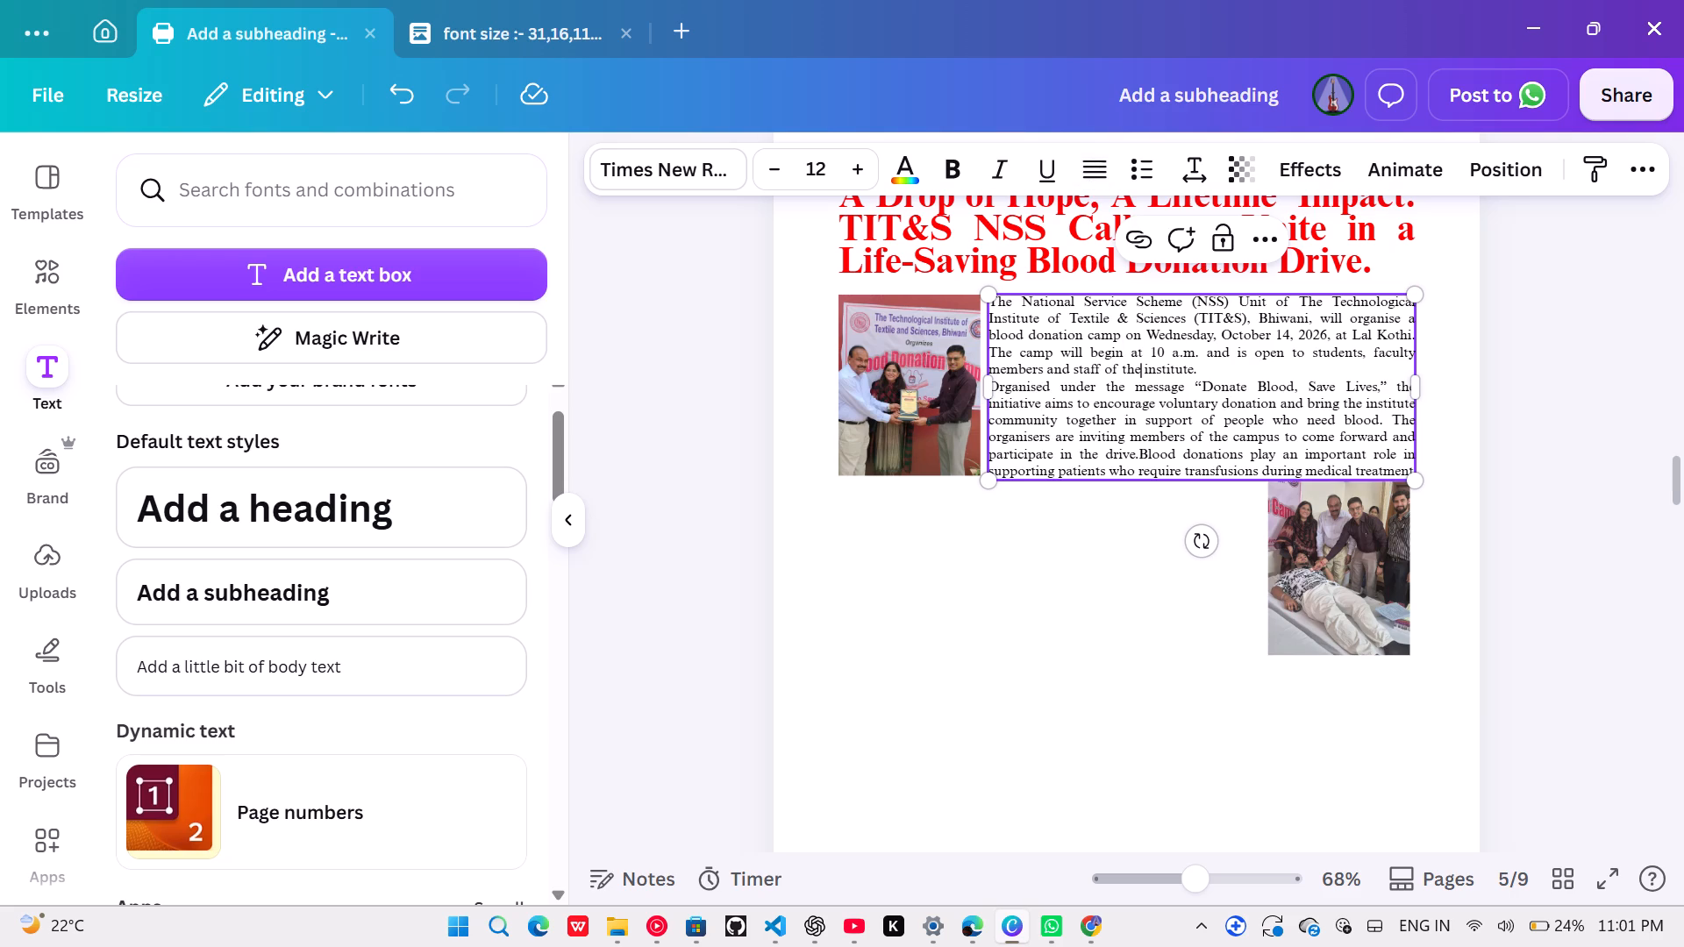
pyautogui.click(1083, 578)
pyautogui.click(1083, 578)
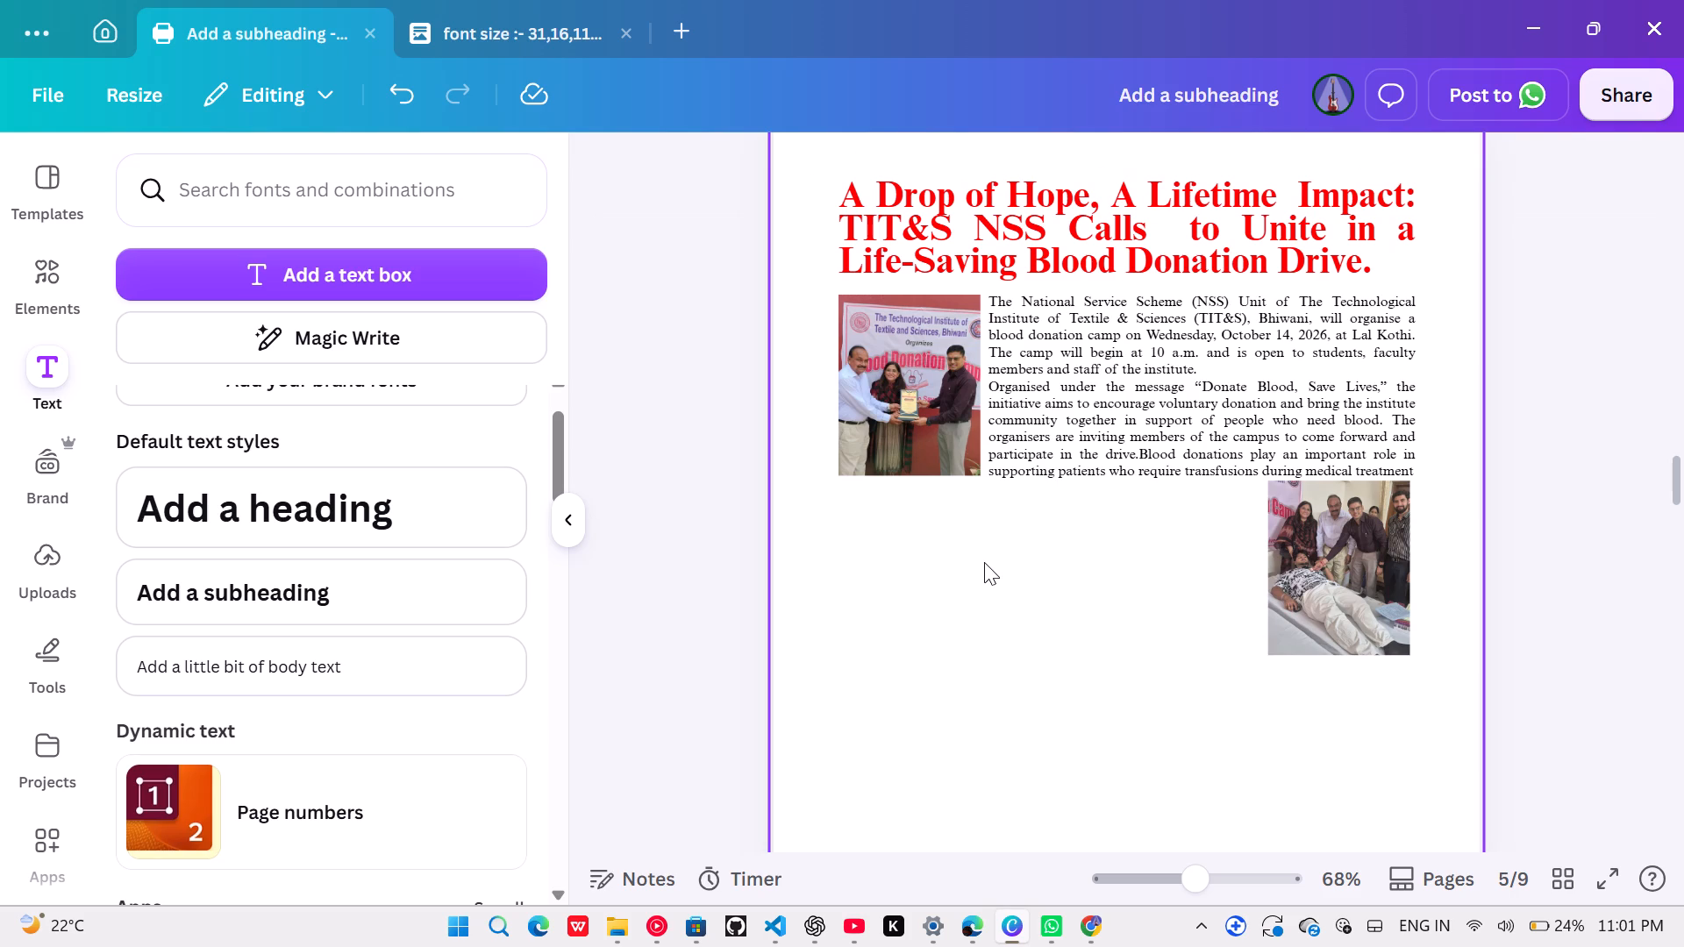
pyautogui.scroll(-1, 984, 562)
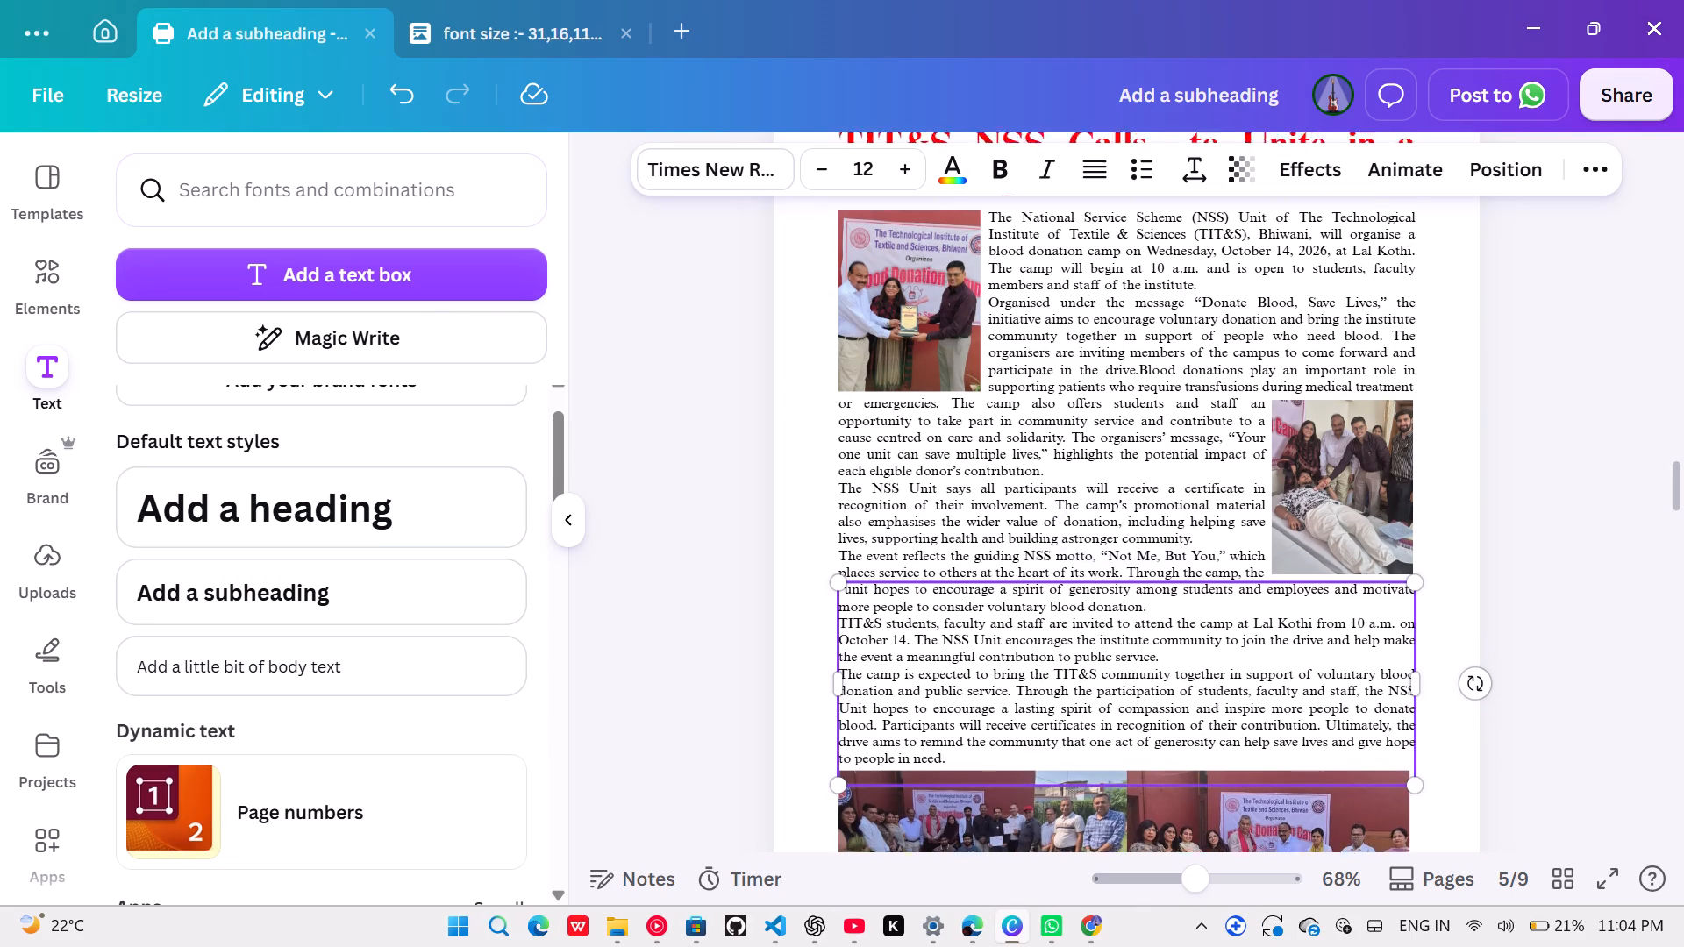
# Make "National Service Scheme (NSS)" bold and dark navy blue in the first line of the article's first text box.
pyautogui.scroll(-1, 973, 687)
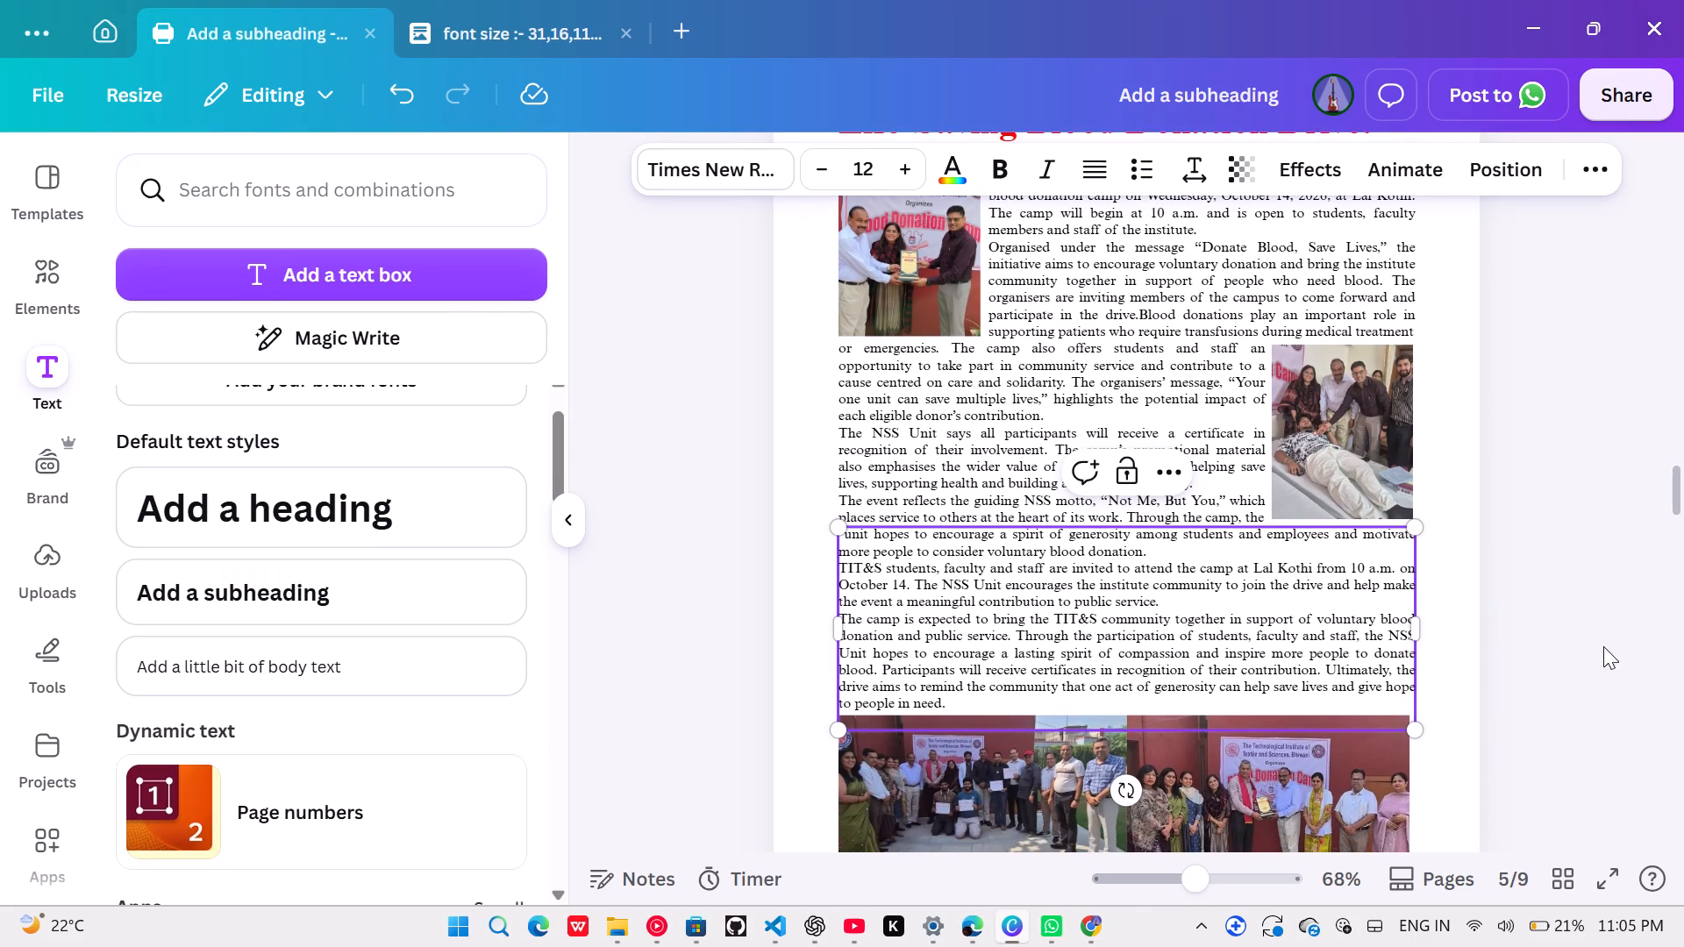
pyautogui.click(1589, 648)
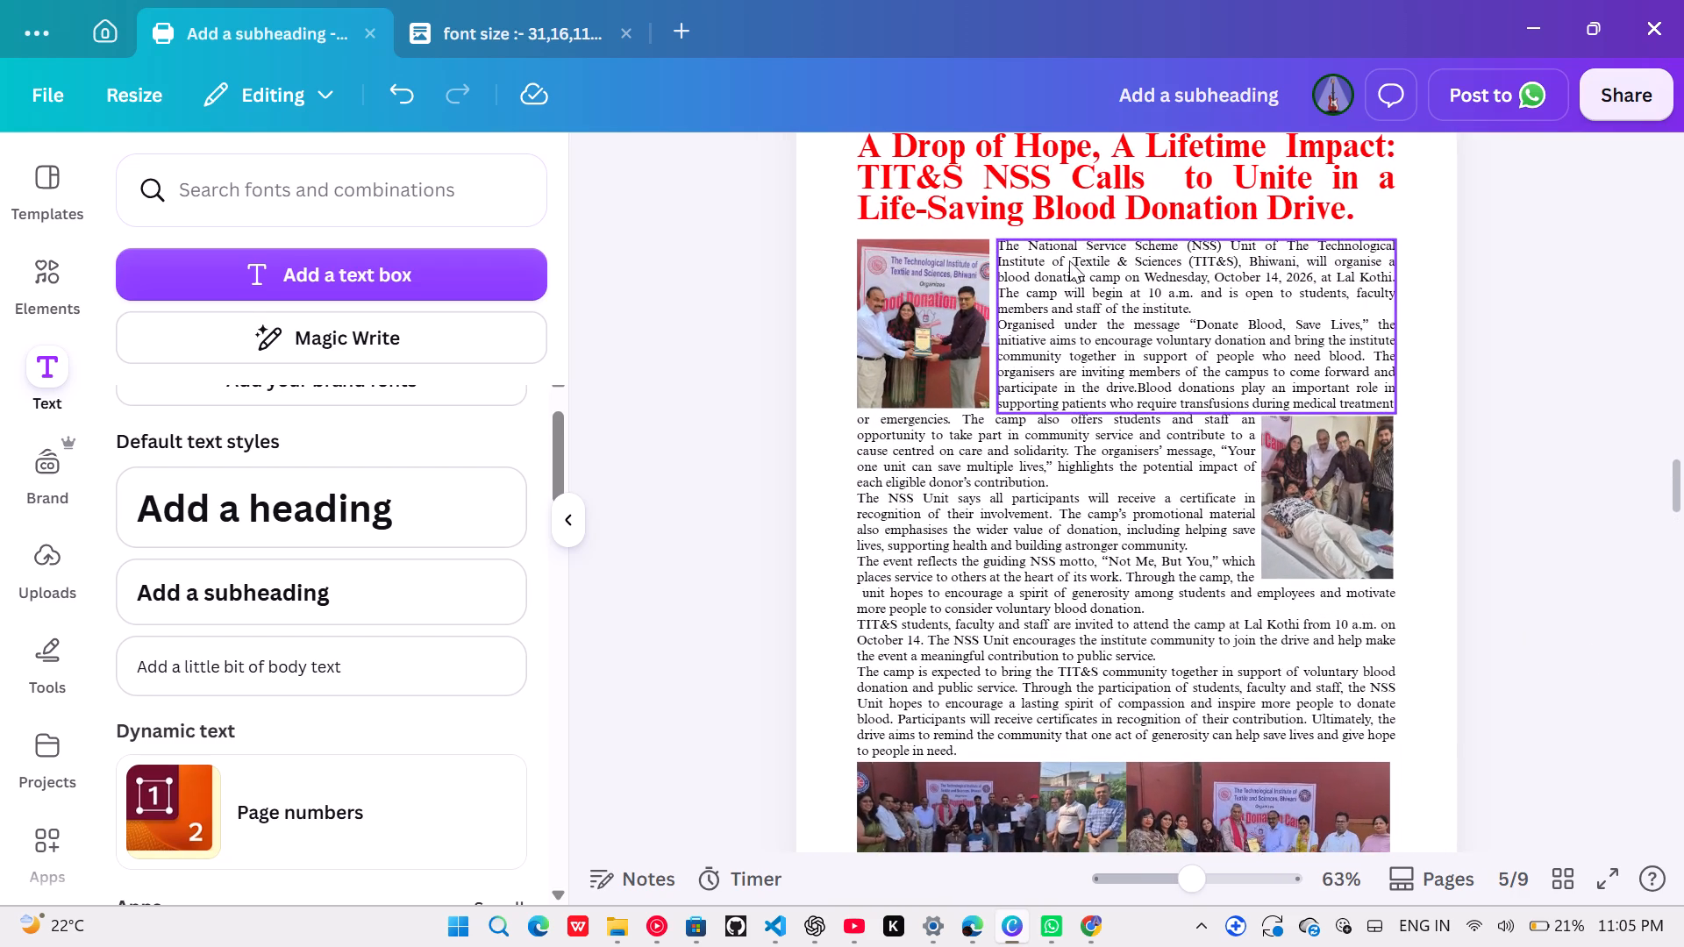
pyautogui.click(1022, 247)
pyautogui.click(1026, 243)
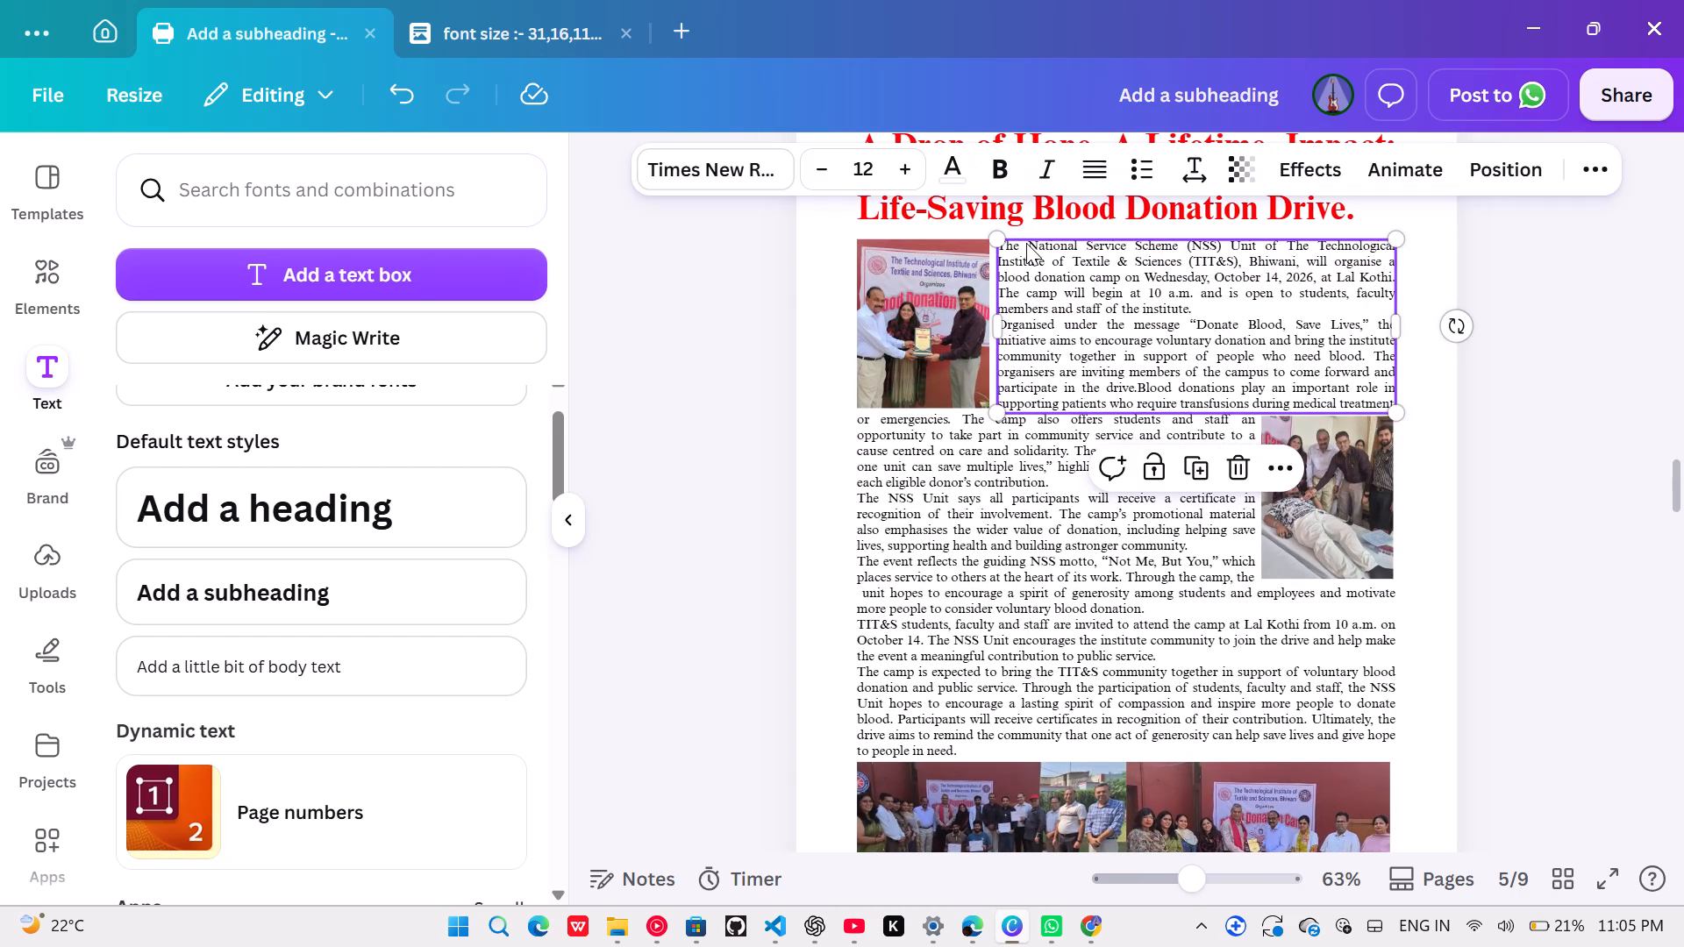
pyautogui.moveTo(1026, 243); pyautogui.dragTo(1238, 243)
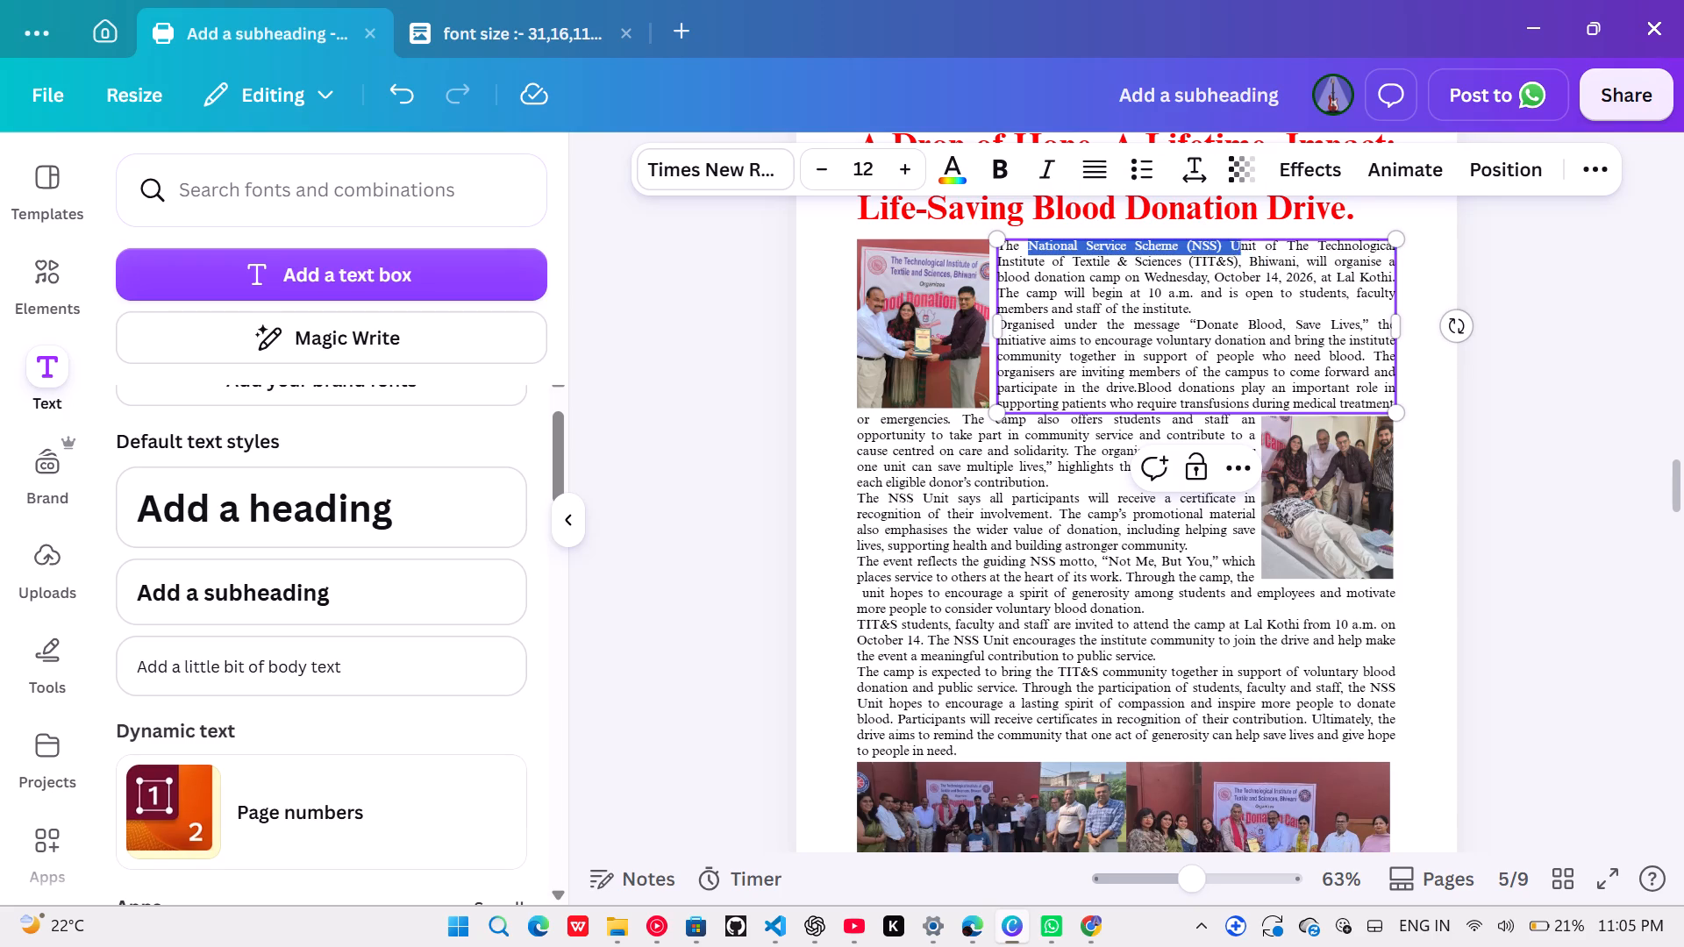
pyautogui.moveTo(1238, 243); pyautogui.dragTo(1221, 239)
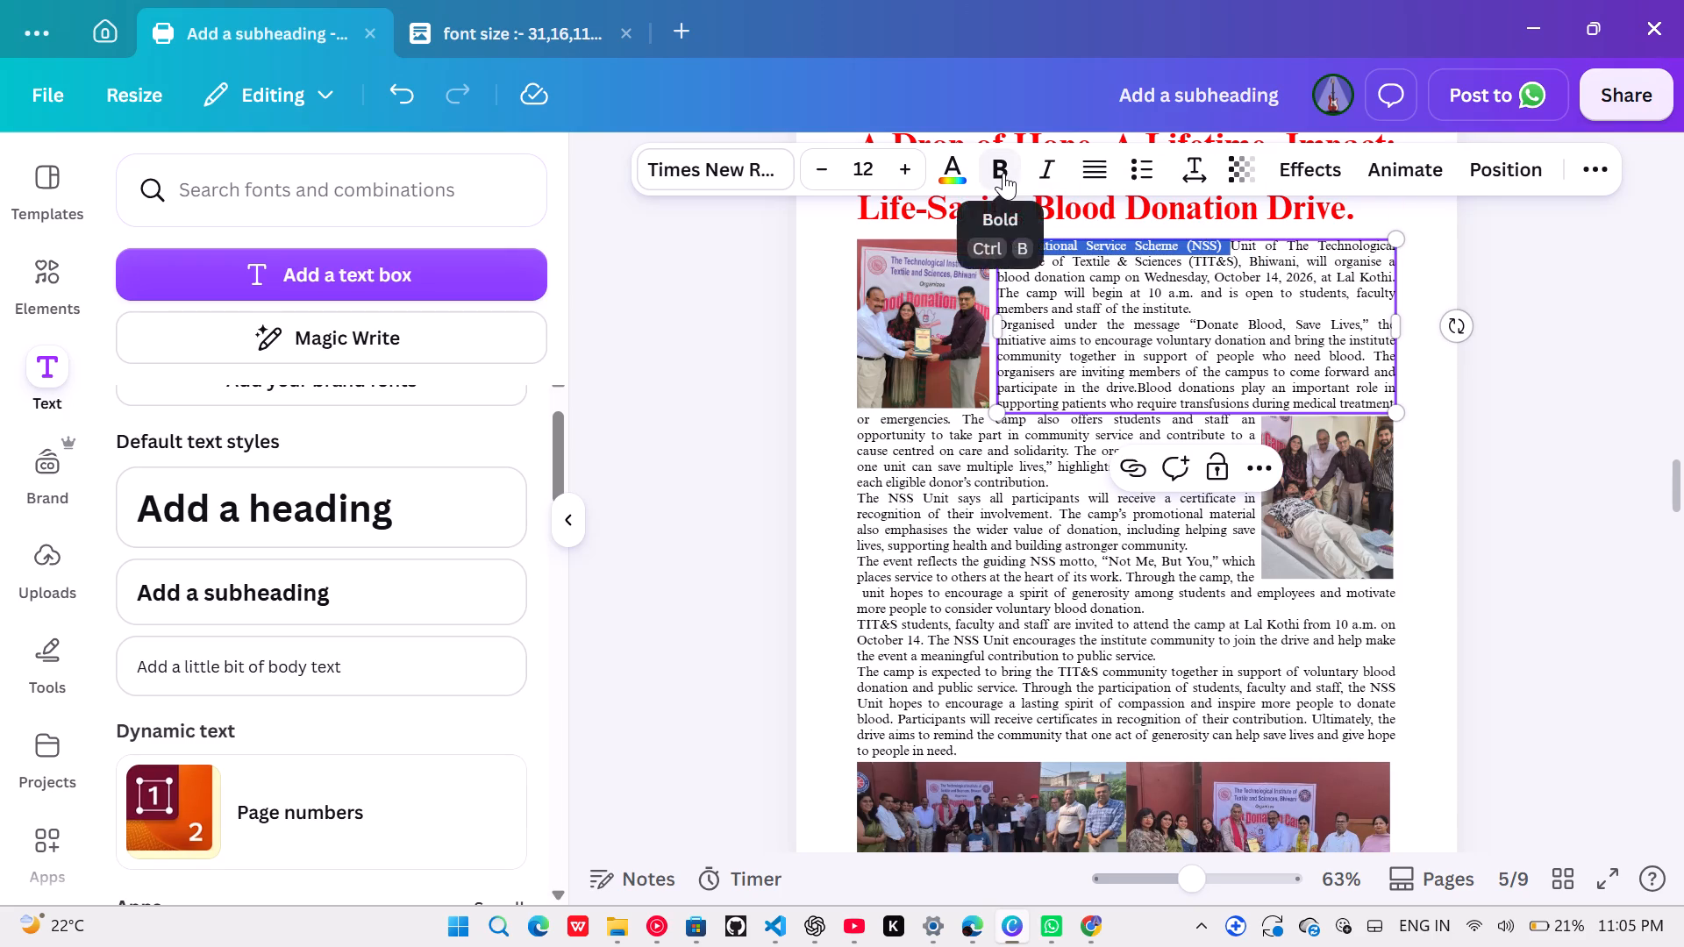
pyautogui.click(1003, 173)
pyautogui.click(953, 165)
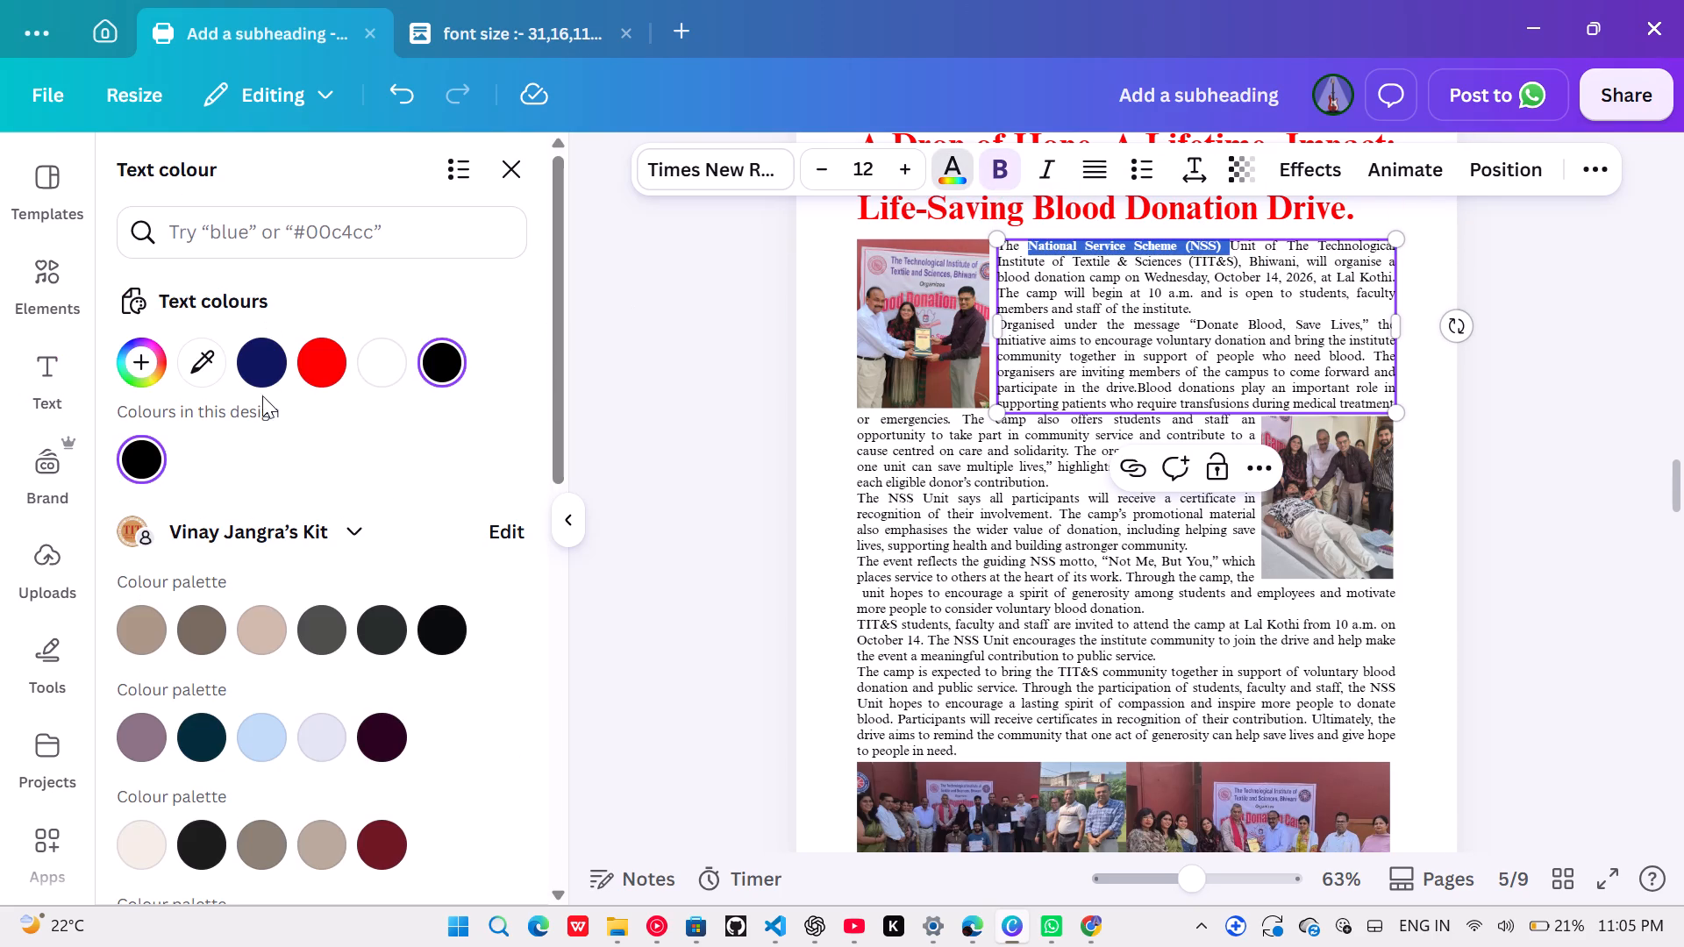
pyautogui.click(260, 375)
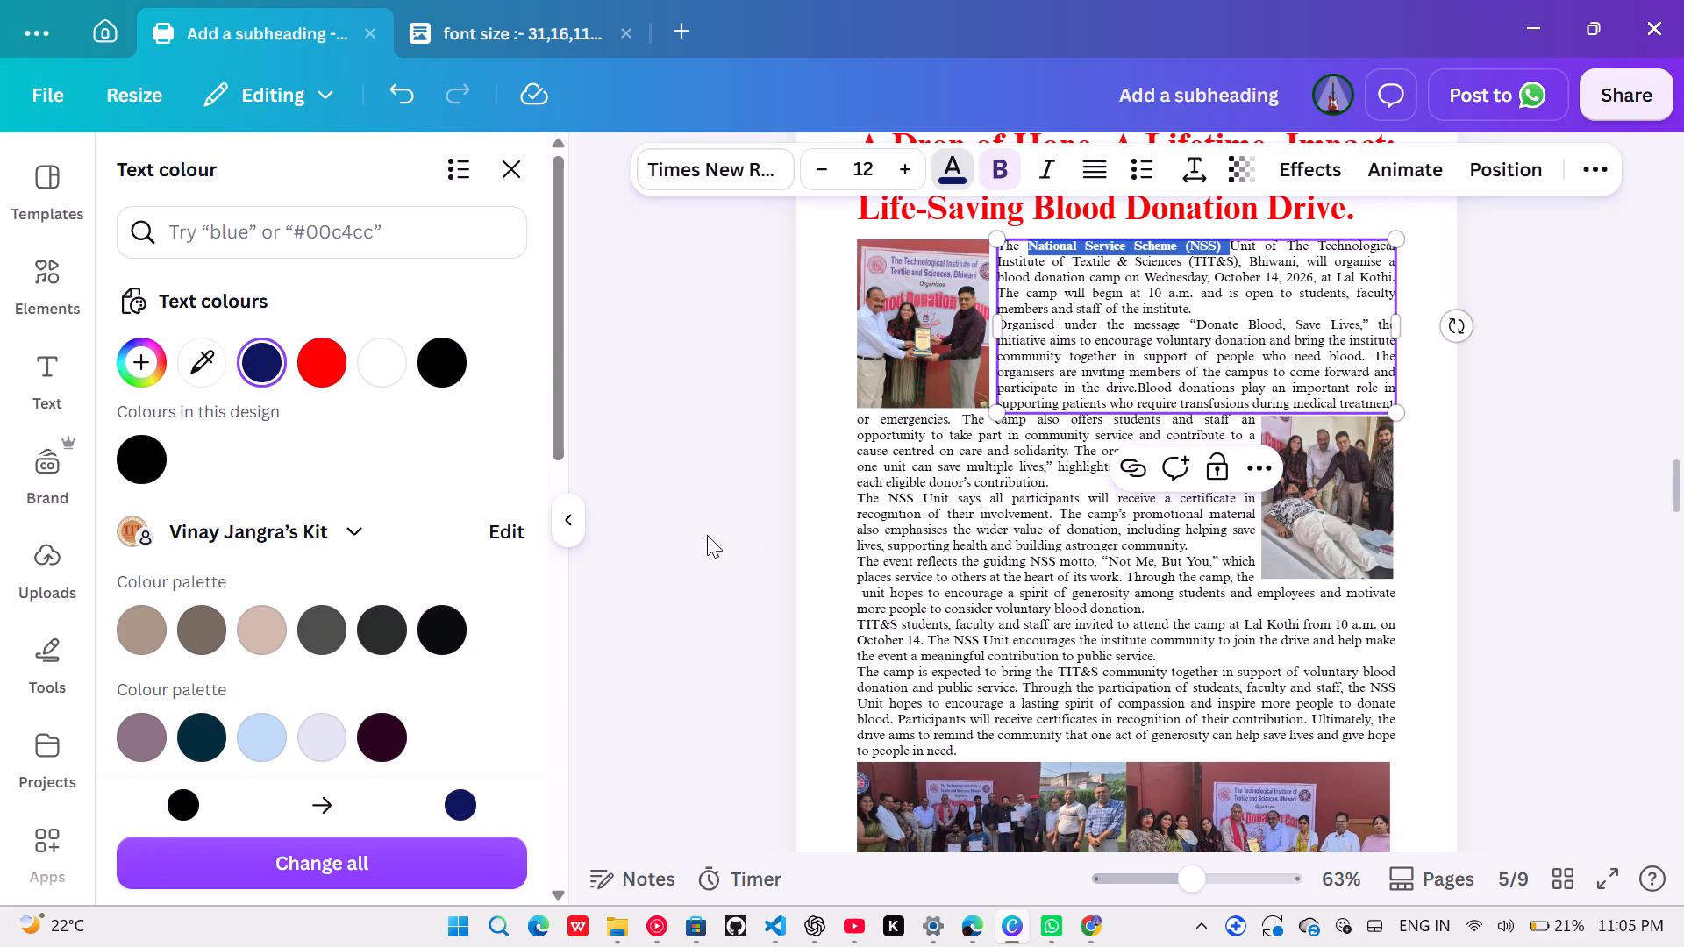
pyautogui.click(1540, 561)
pyautogui.click(1540, 561)
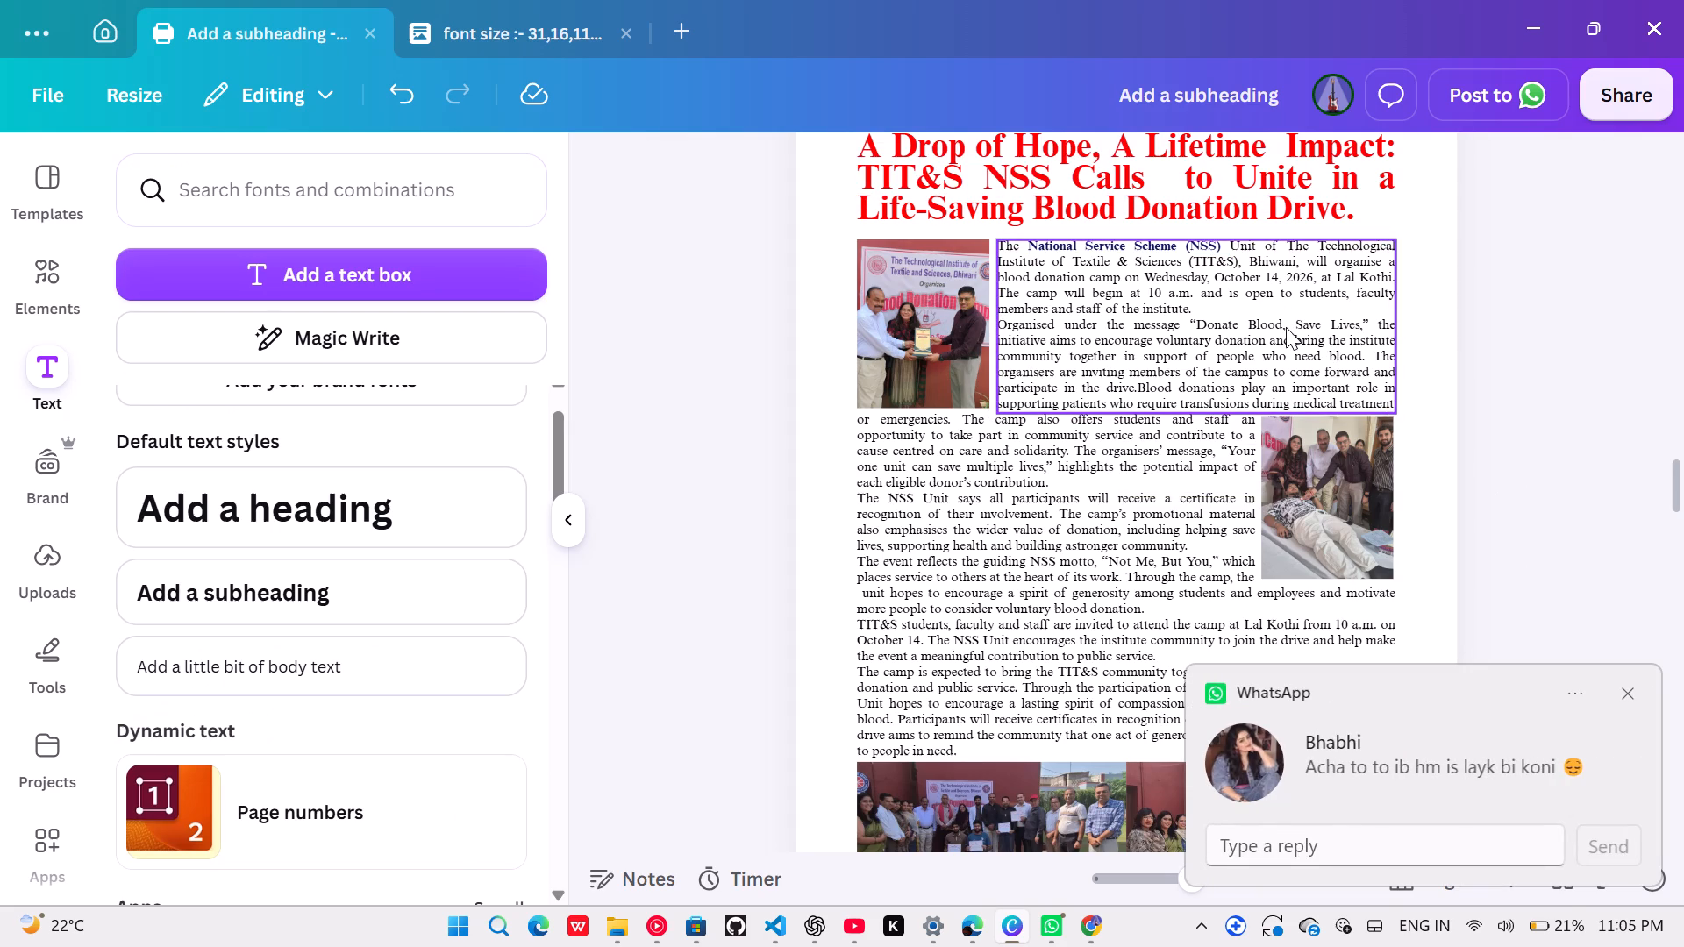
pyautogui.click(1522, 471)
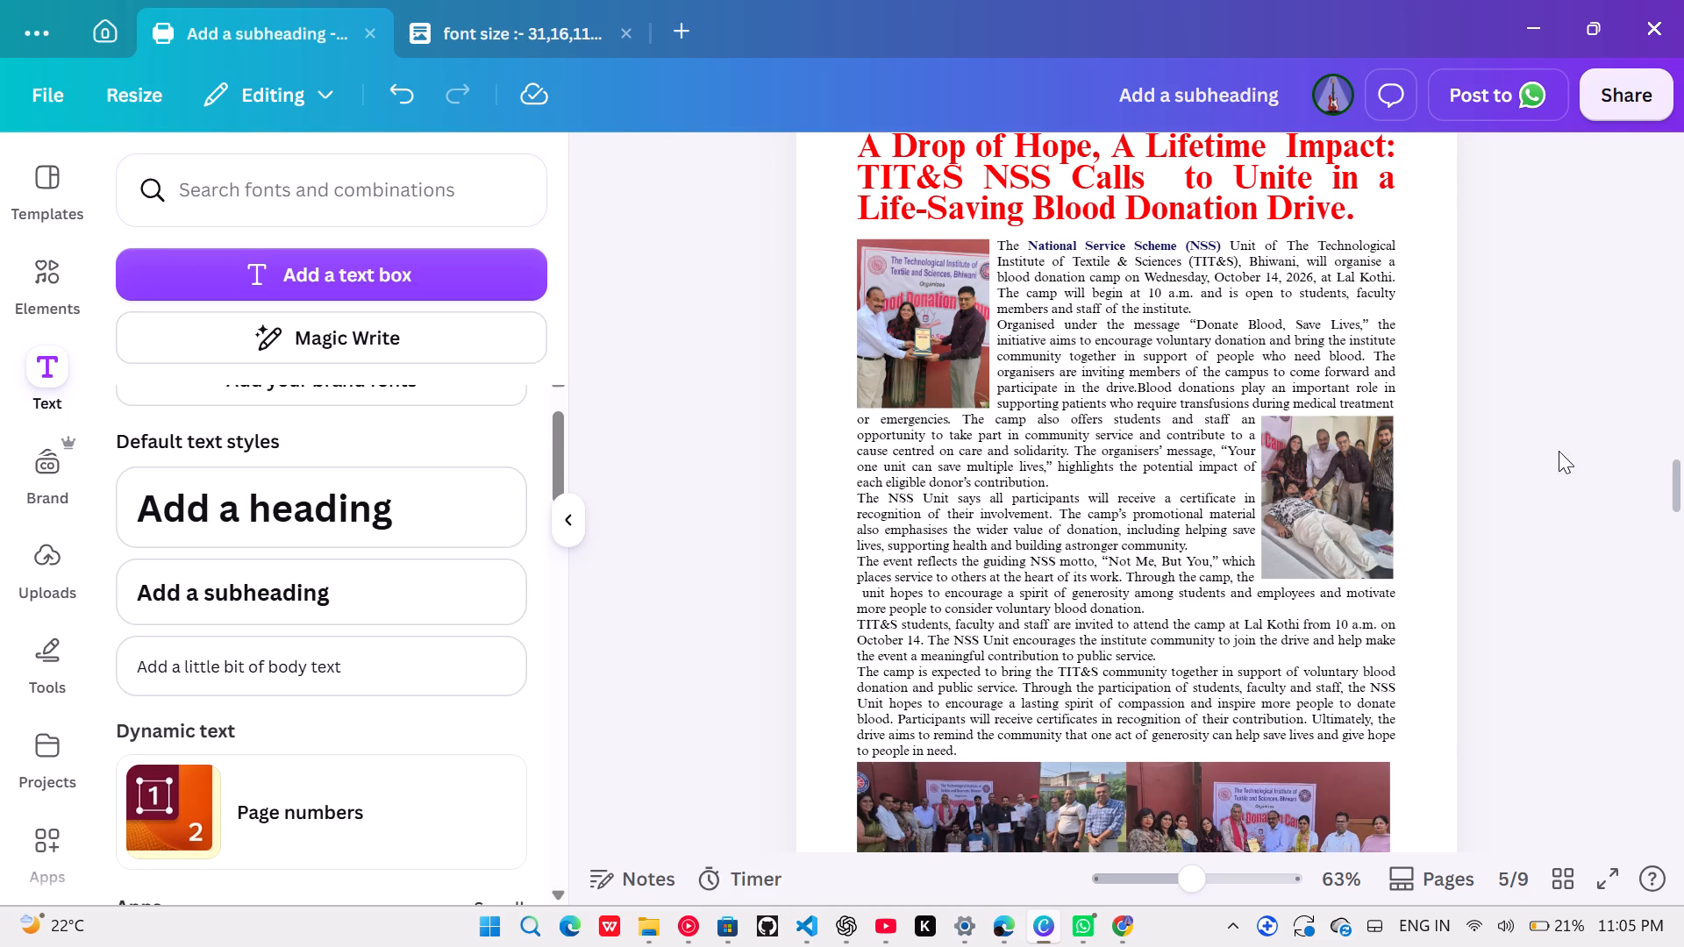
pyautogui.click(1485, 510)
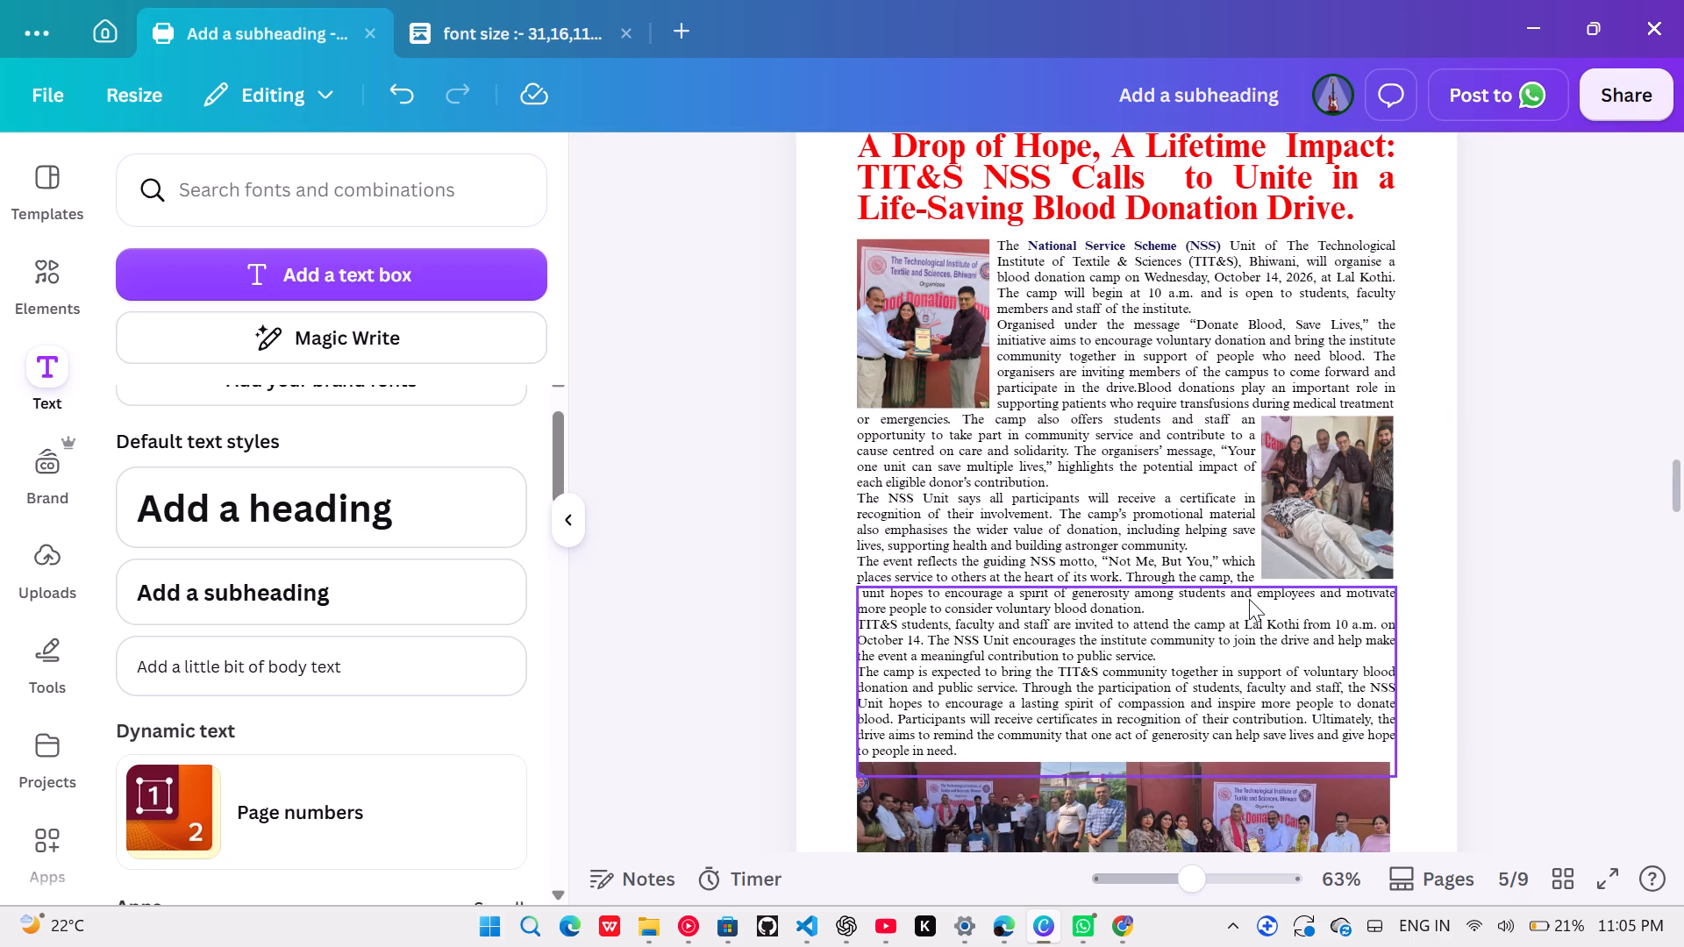
# Delete the extra space before "unit hopes to encourage" at the start of the third text box.
pyautogui.scroll(-1, 1249, 599)
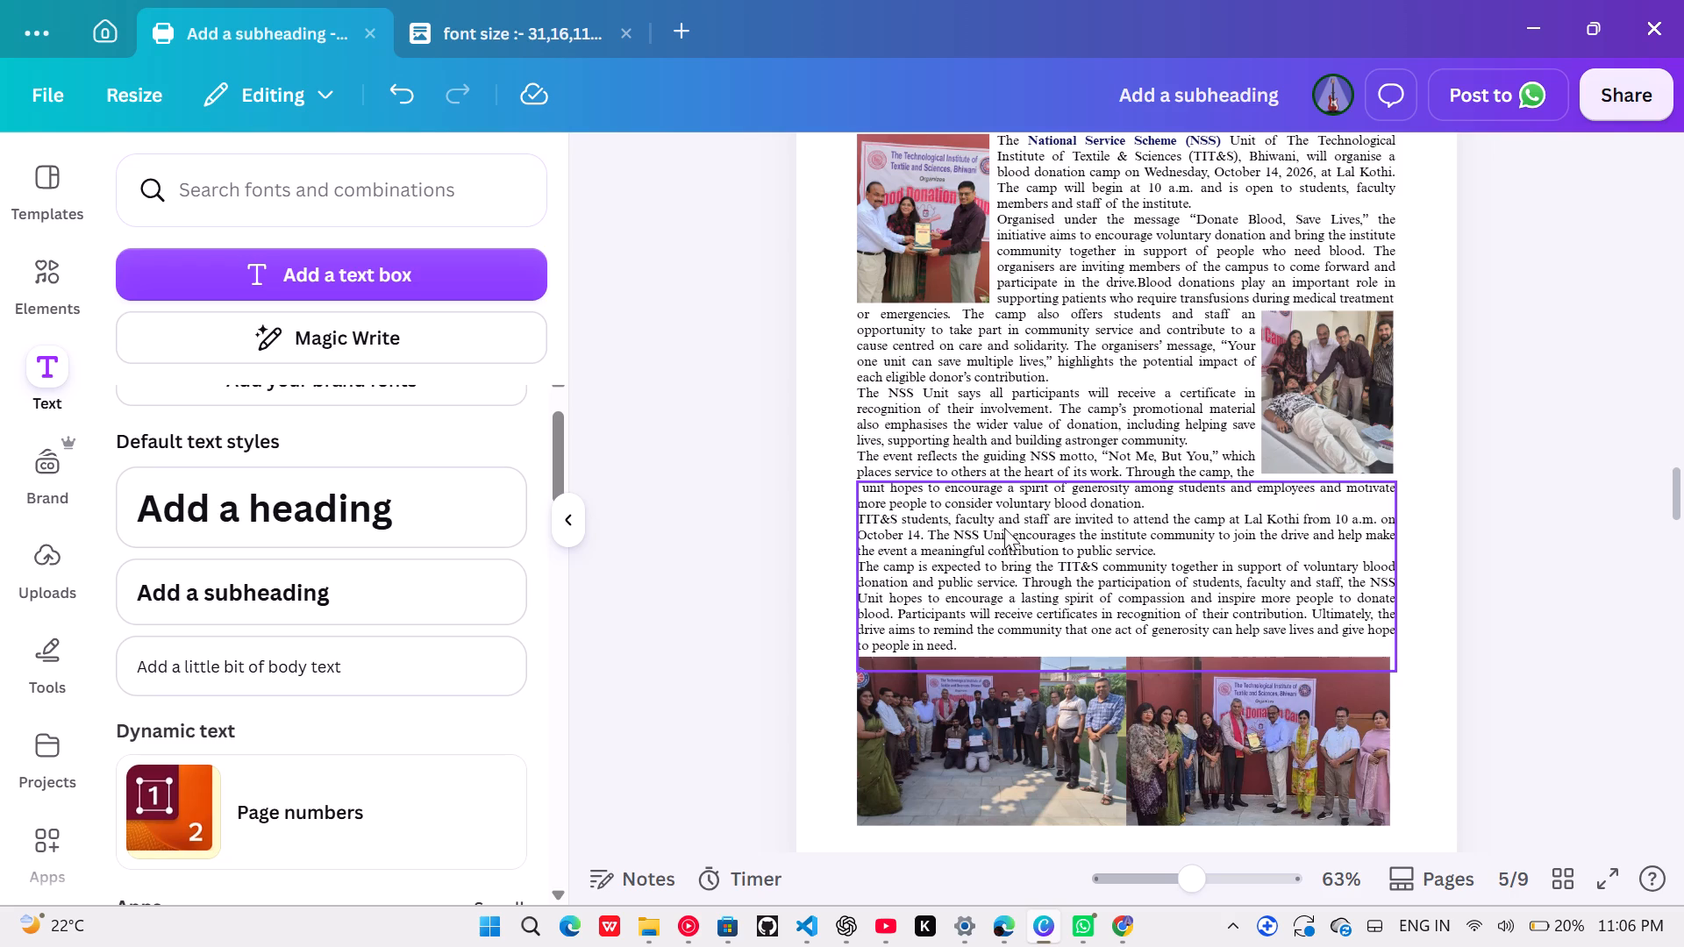
pyautogui.click(876, 489)
pyautogui.click(874, 489)
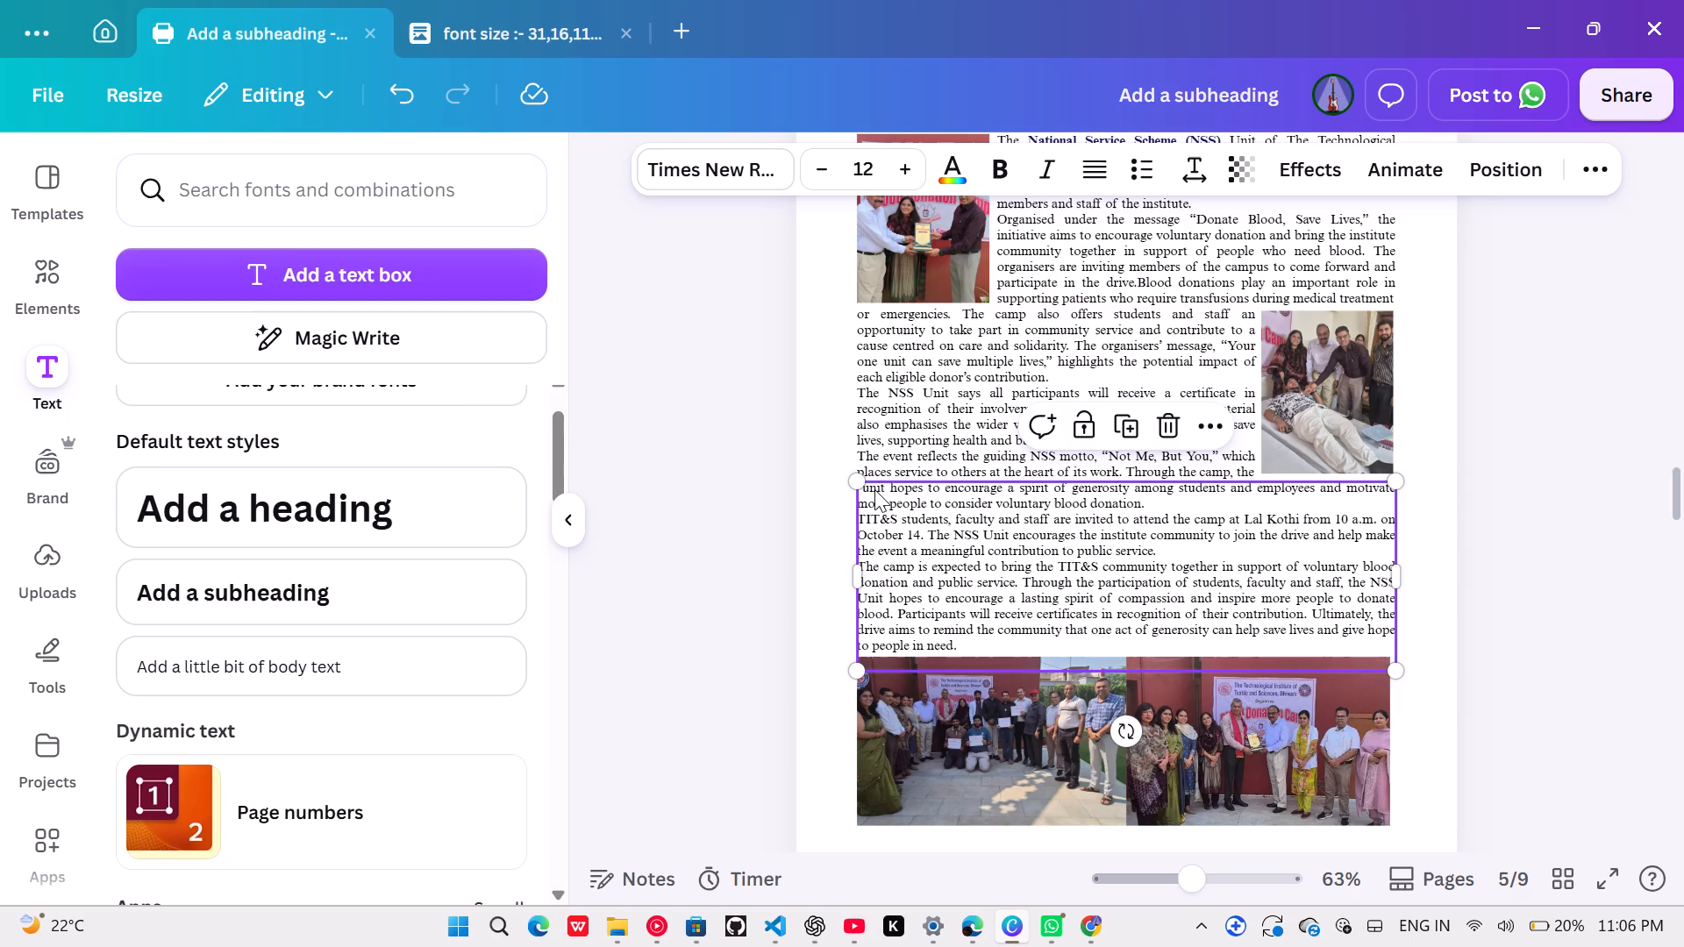
pyautogui.hscroll(2, 874, 489)
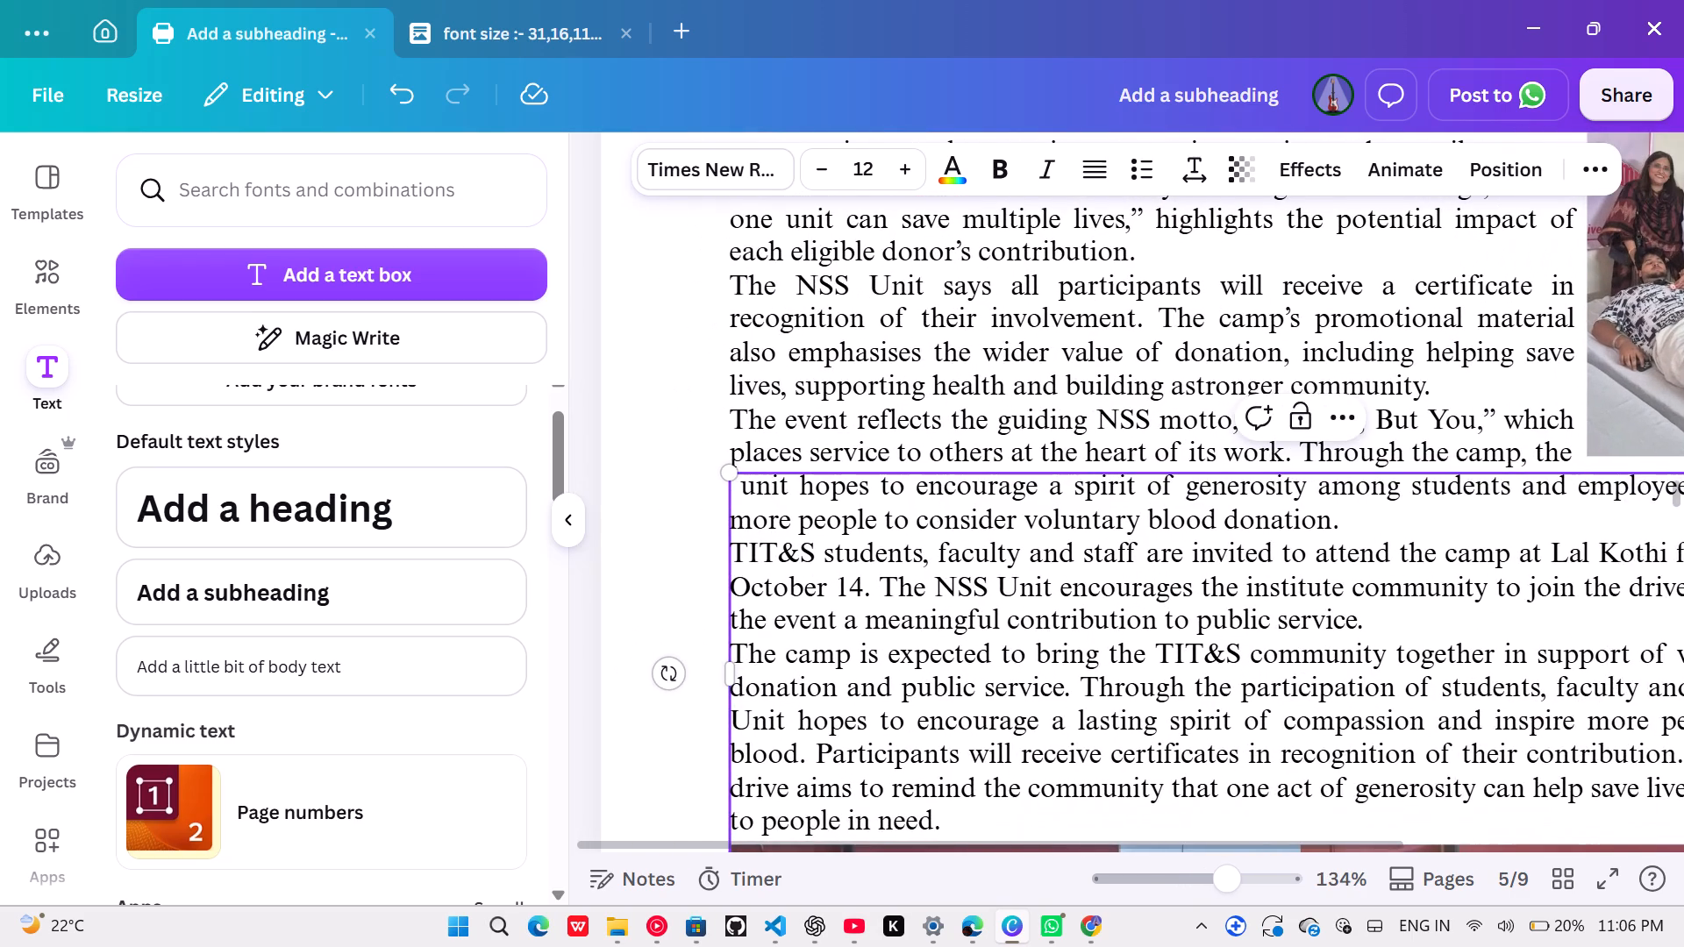
pyautogui.hscroll(2, 757, 502)
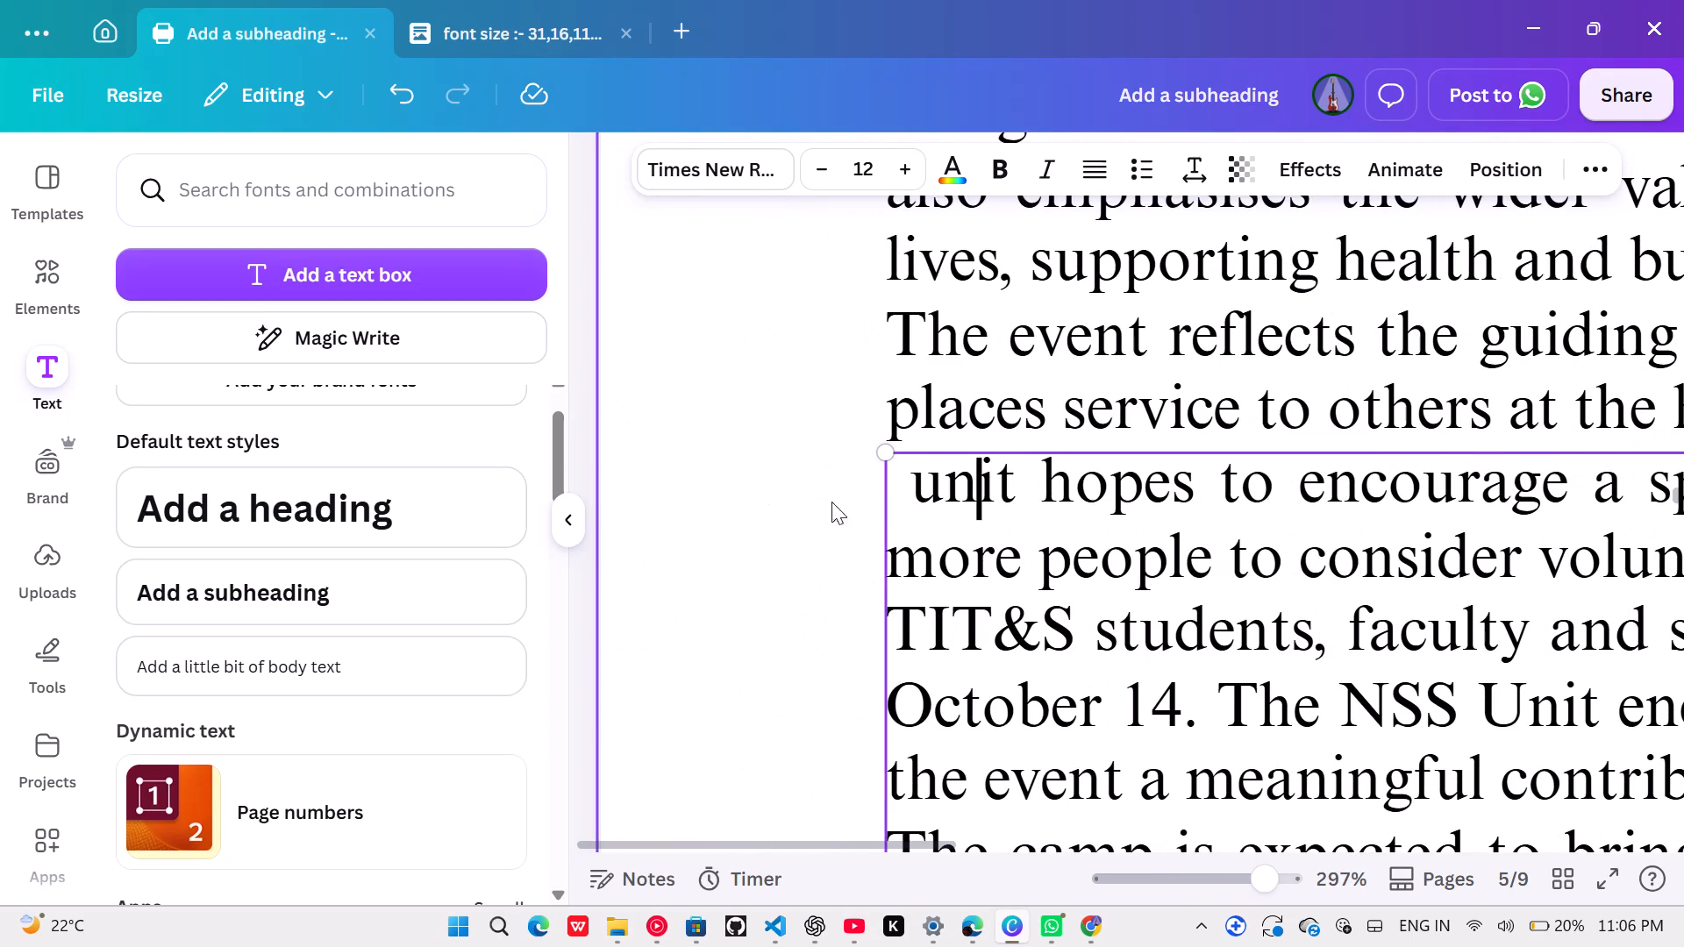
pyautogui.click(907, 493)
pyautogui.press('BackSpace')
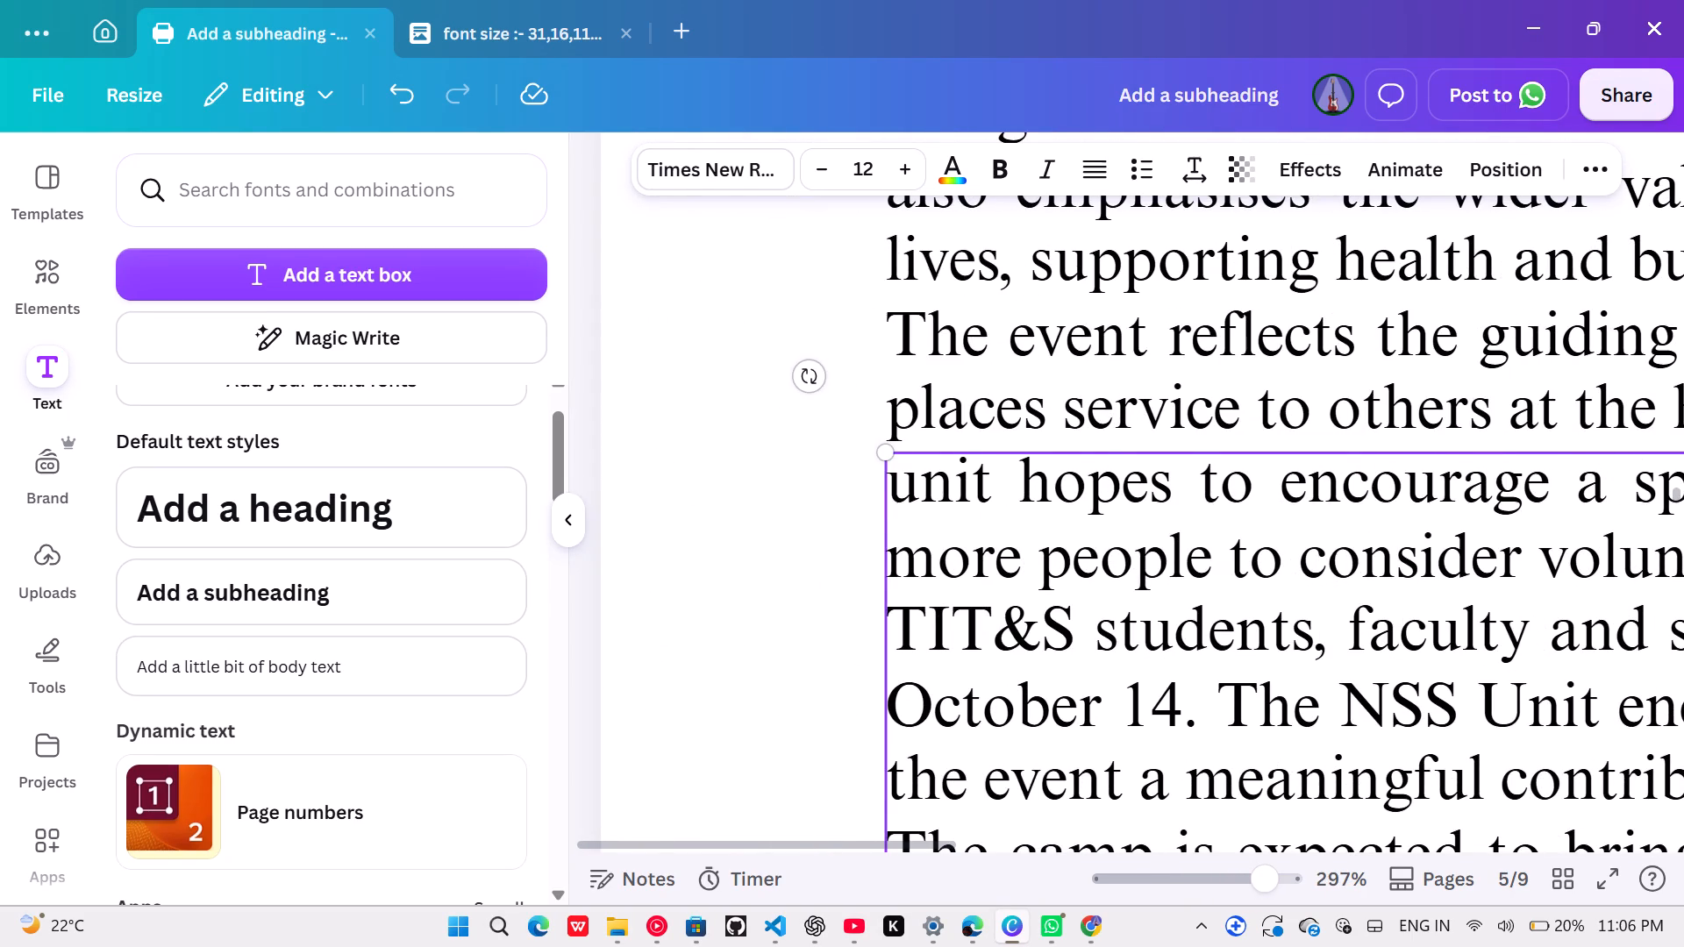
pyautogui.hscroll(-9, 1067, 516)
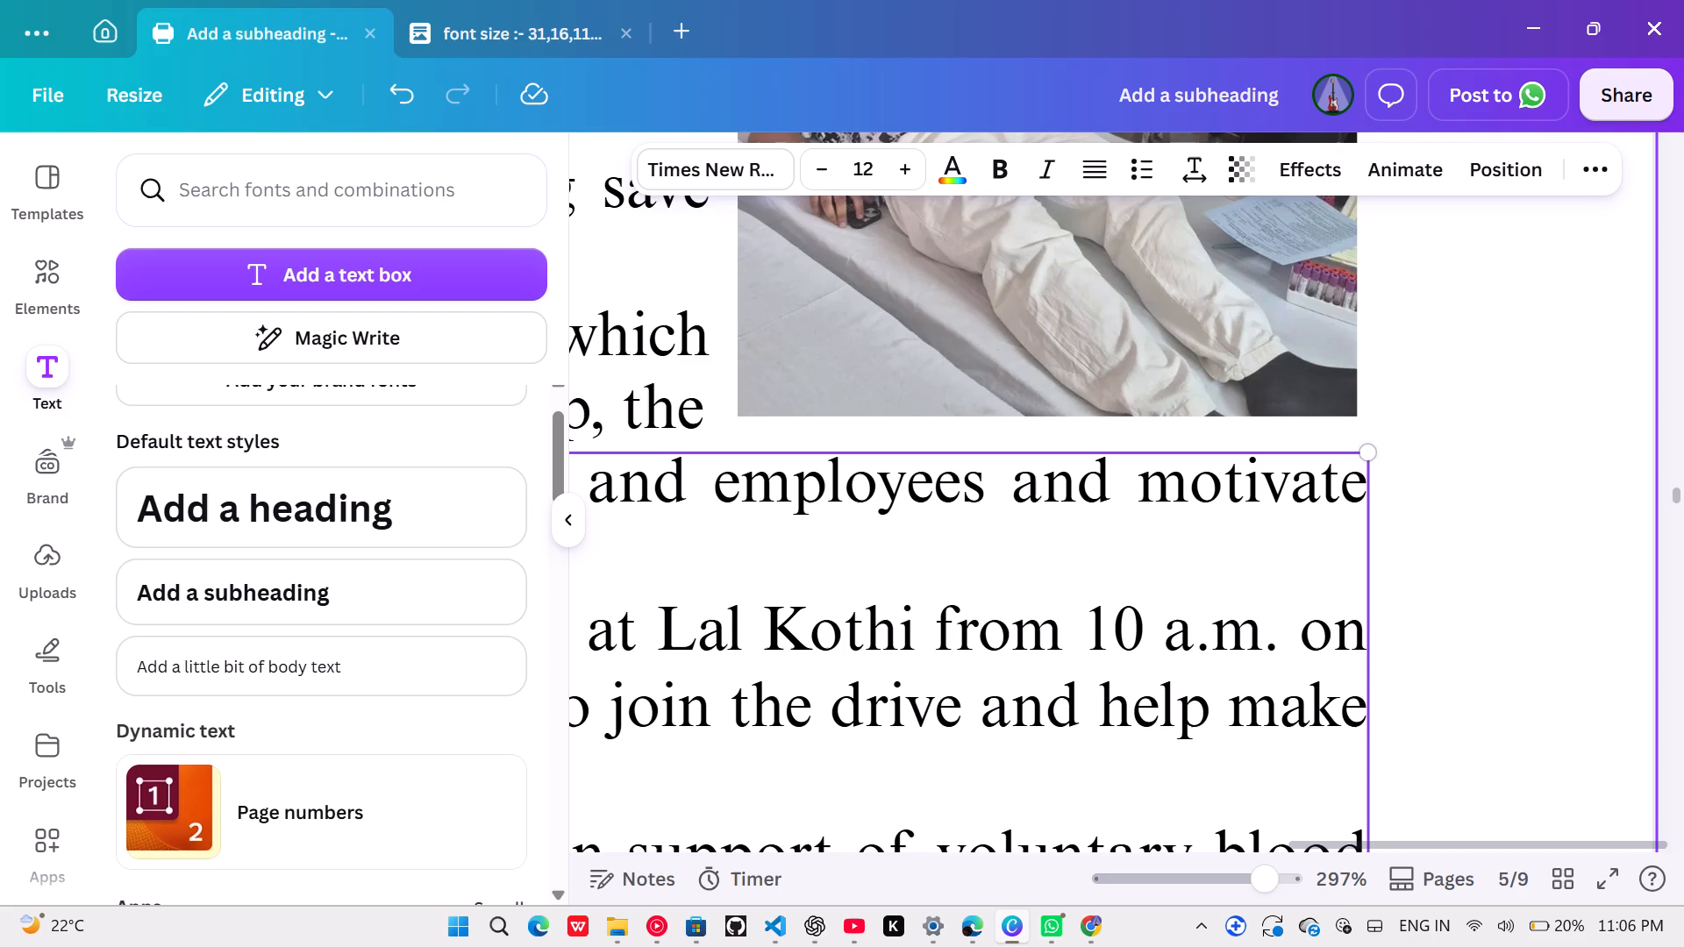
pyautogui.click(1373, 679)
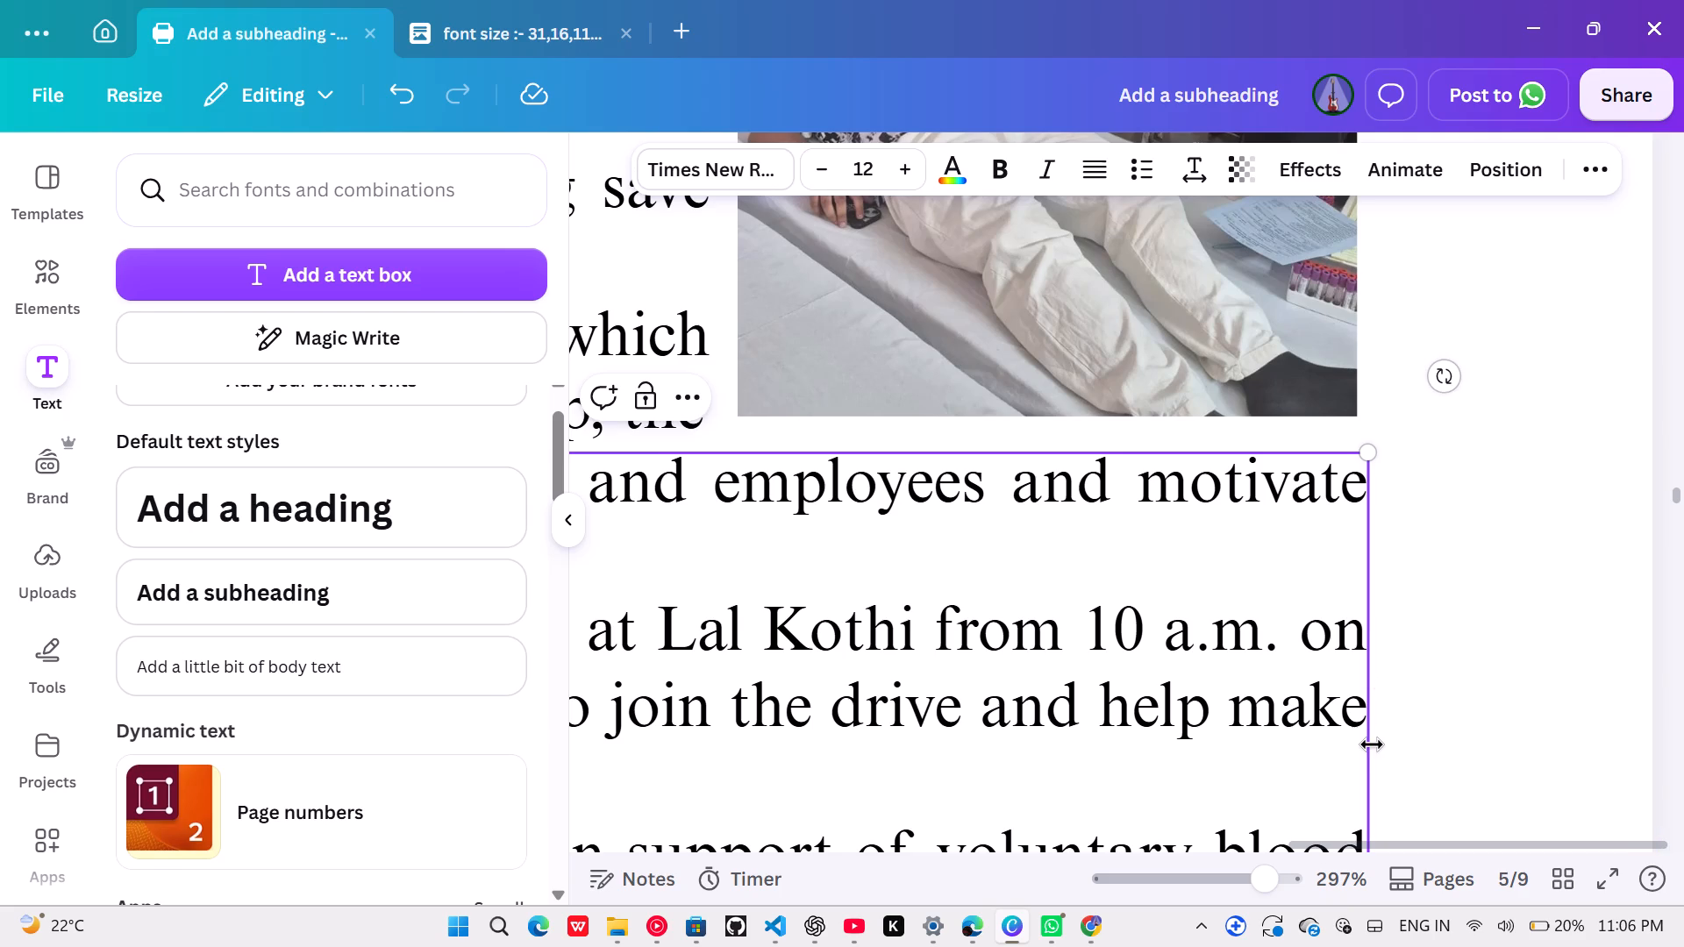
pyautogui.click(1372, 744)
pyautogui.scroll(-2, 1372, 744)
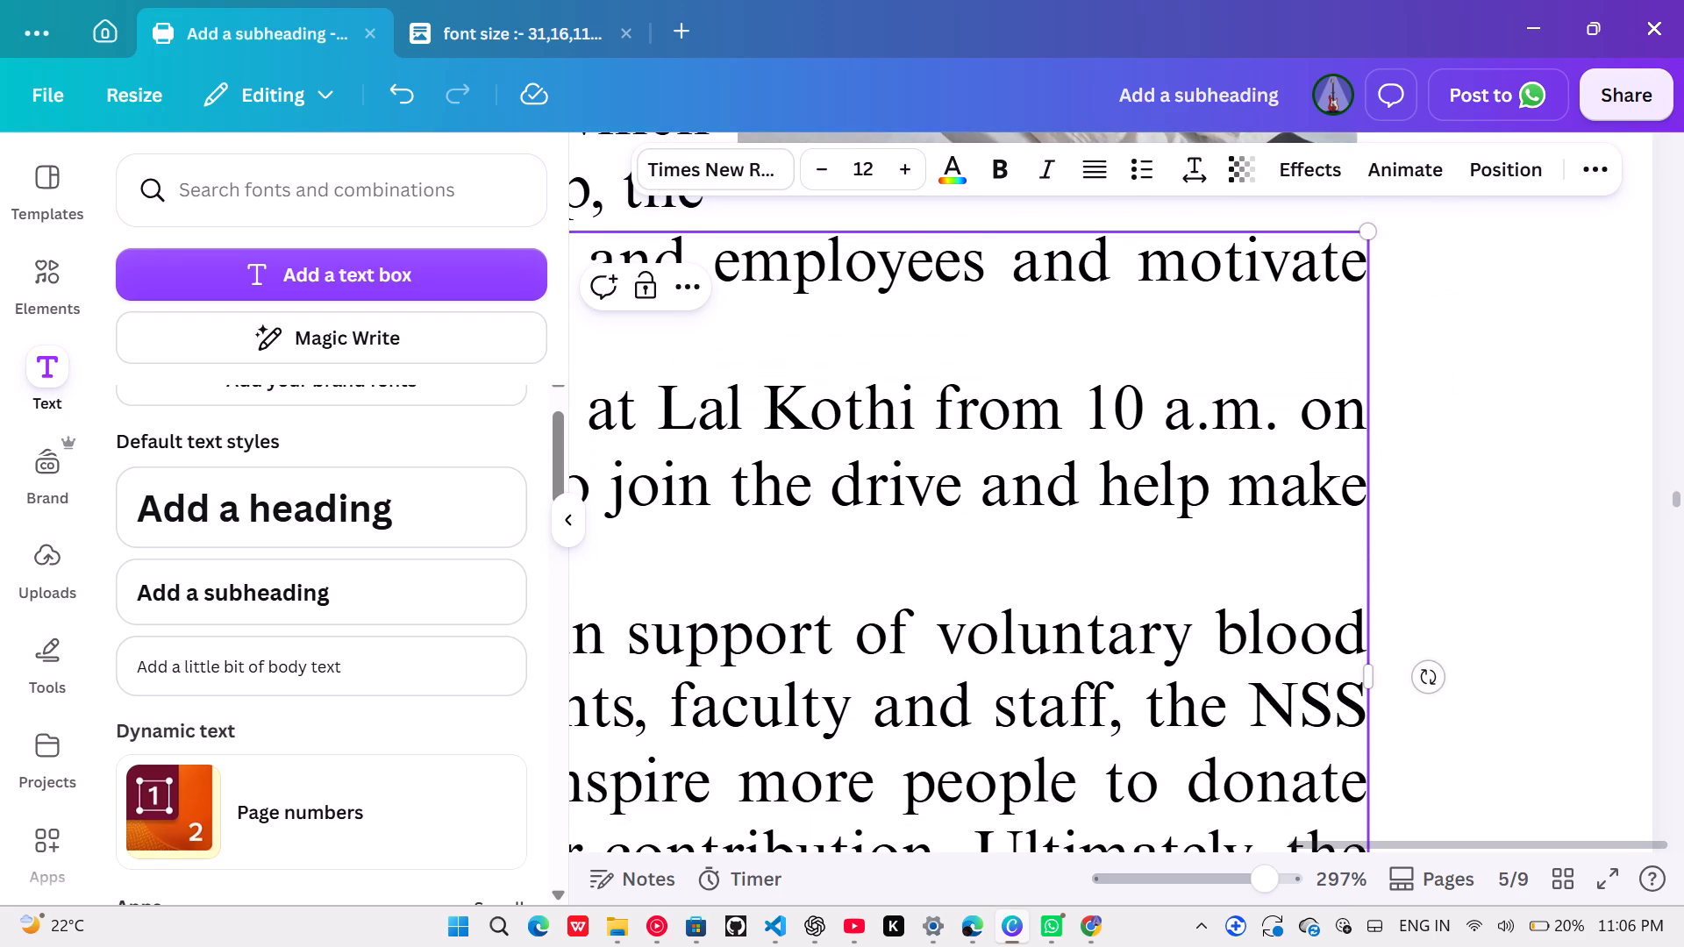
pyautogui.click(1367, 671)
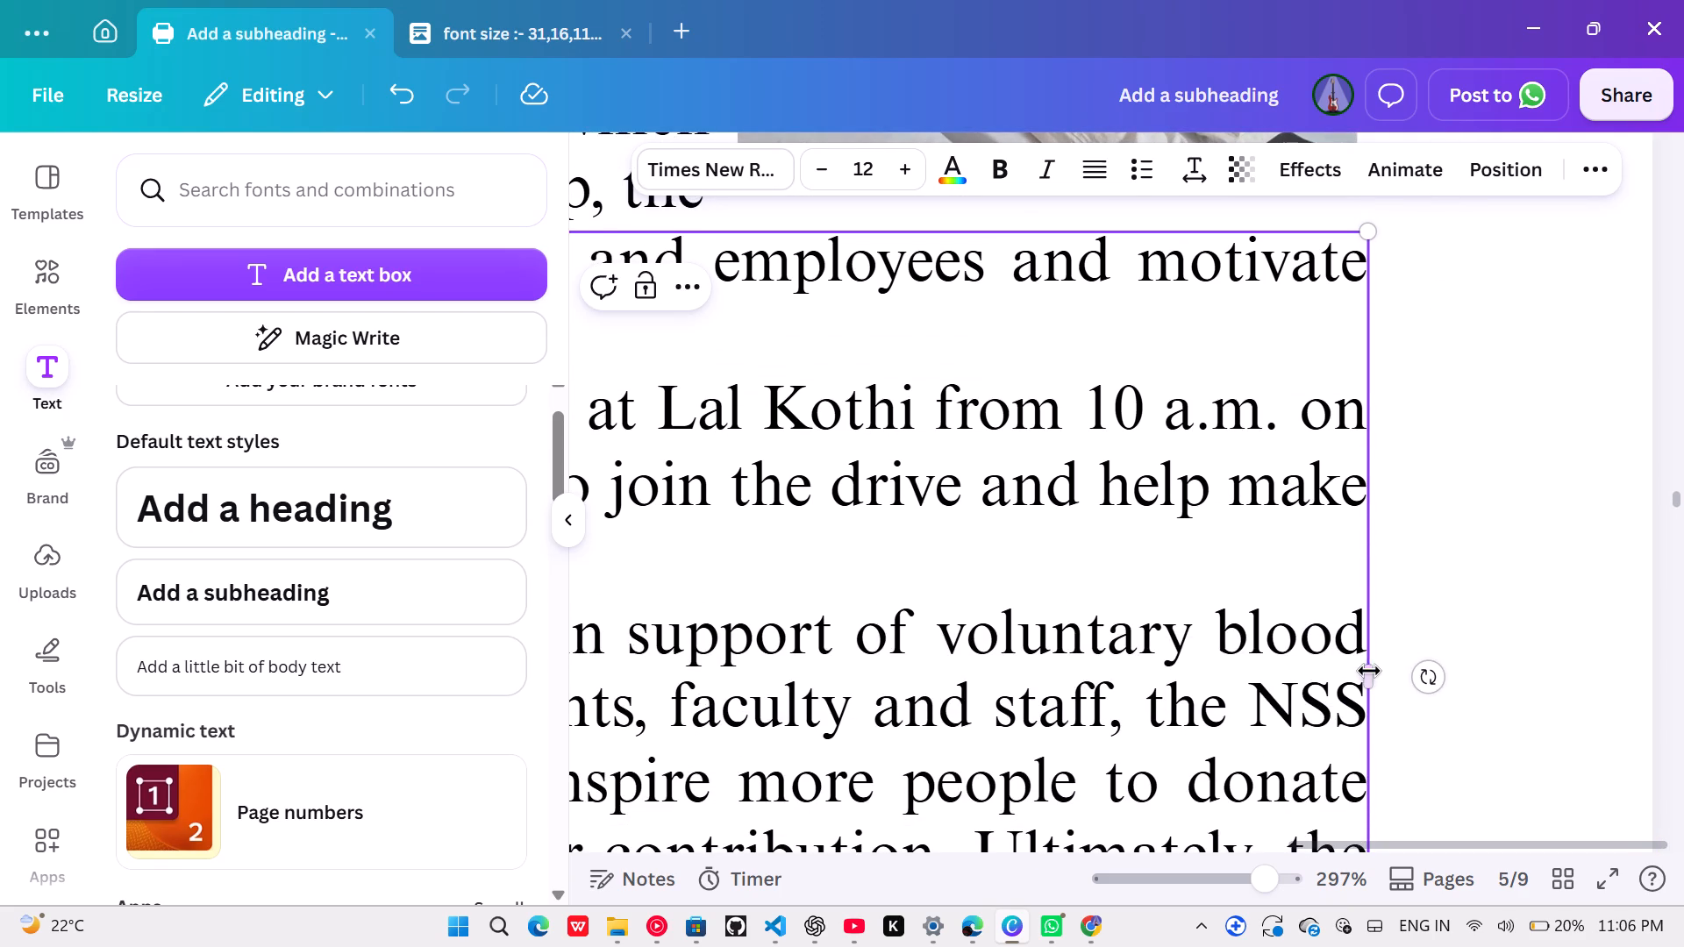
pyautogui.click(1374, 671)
# Widen the photo of the donor lying on the bed slightly so its outer edge aligns with the body text's edge.
pyautogui.scroll(3, 1263, 435)
pyautogui.click(1263, 435)
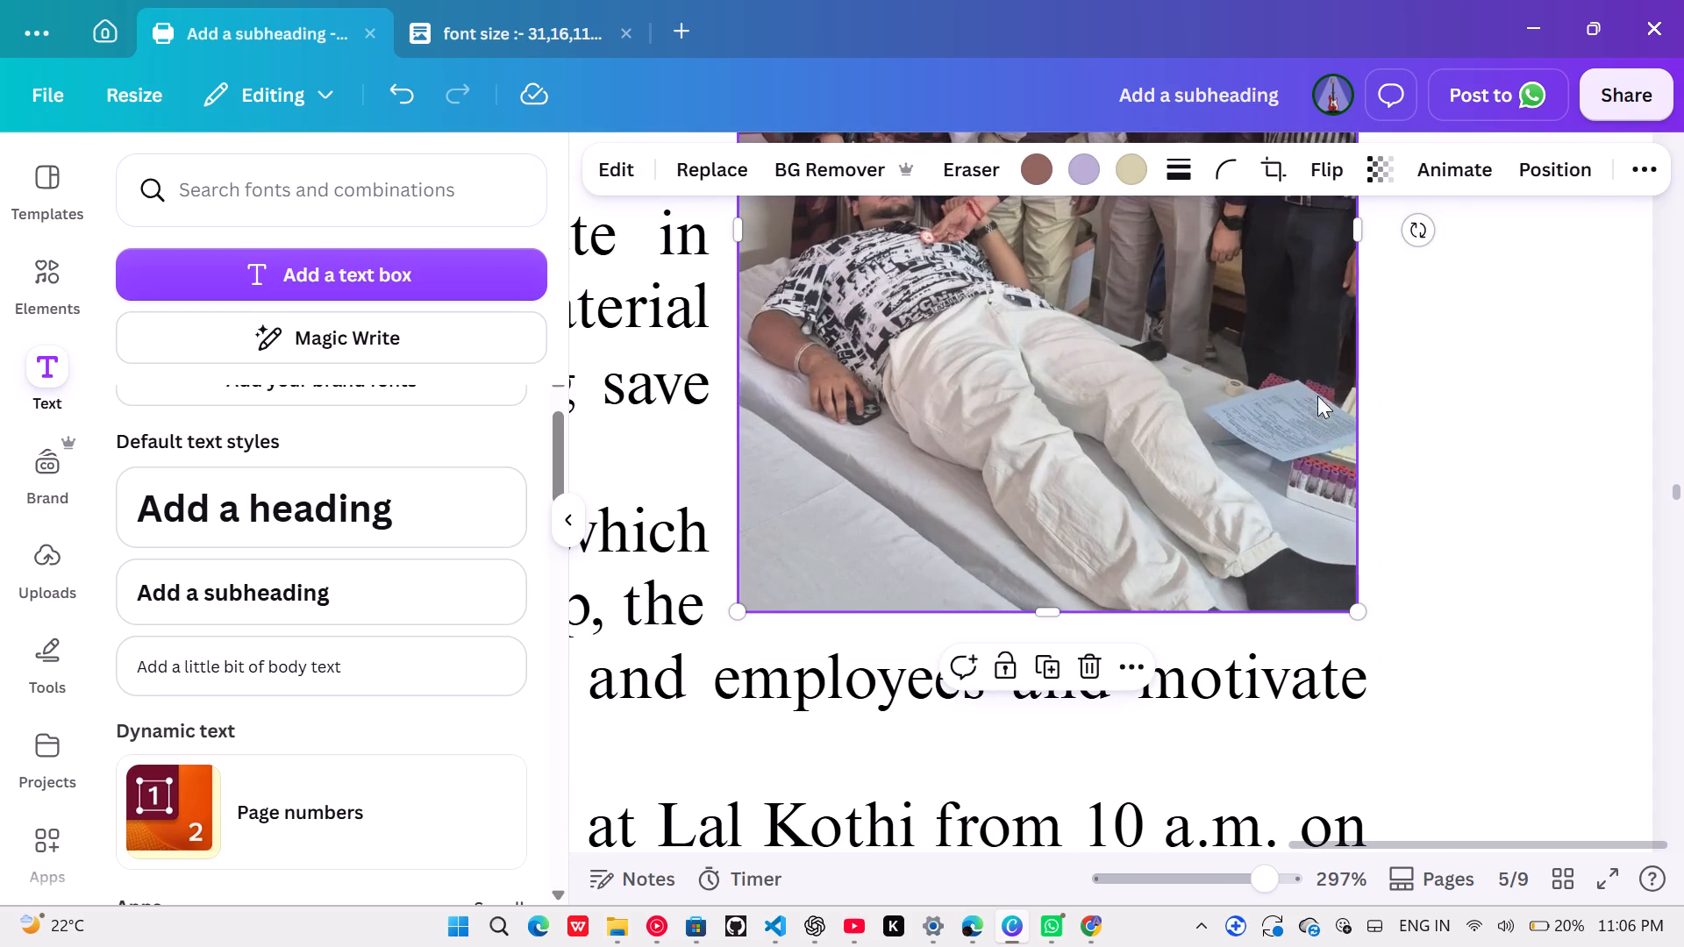
pyautogui.moveTo(1365, 231); pyautogui.dragTo(1373, 234)
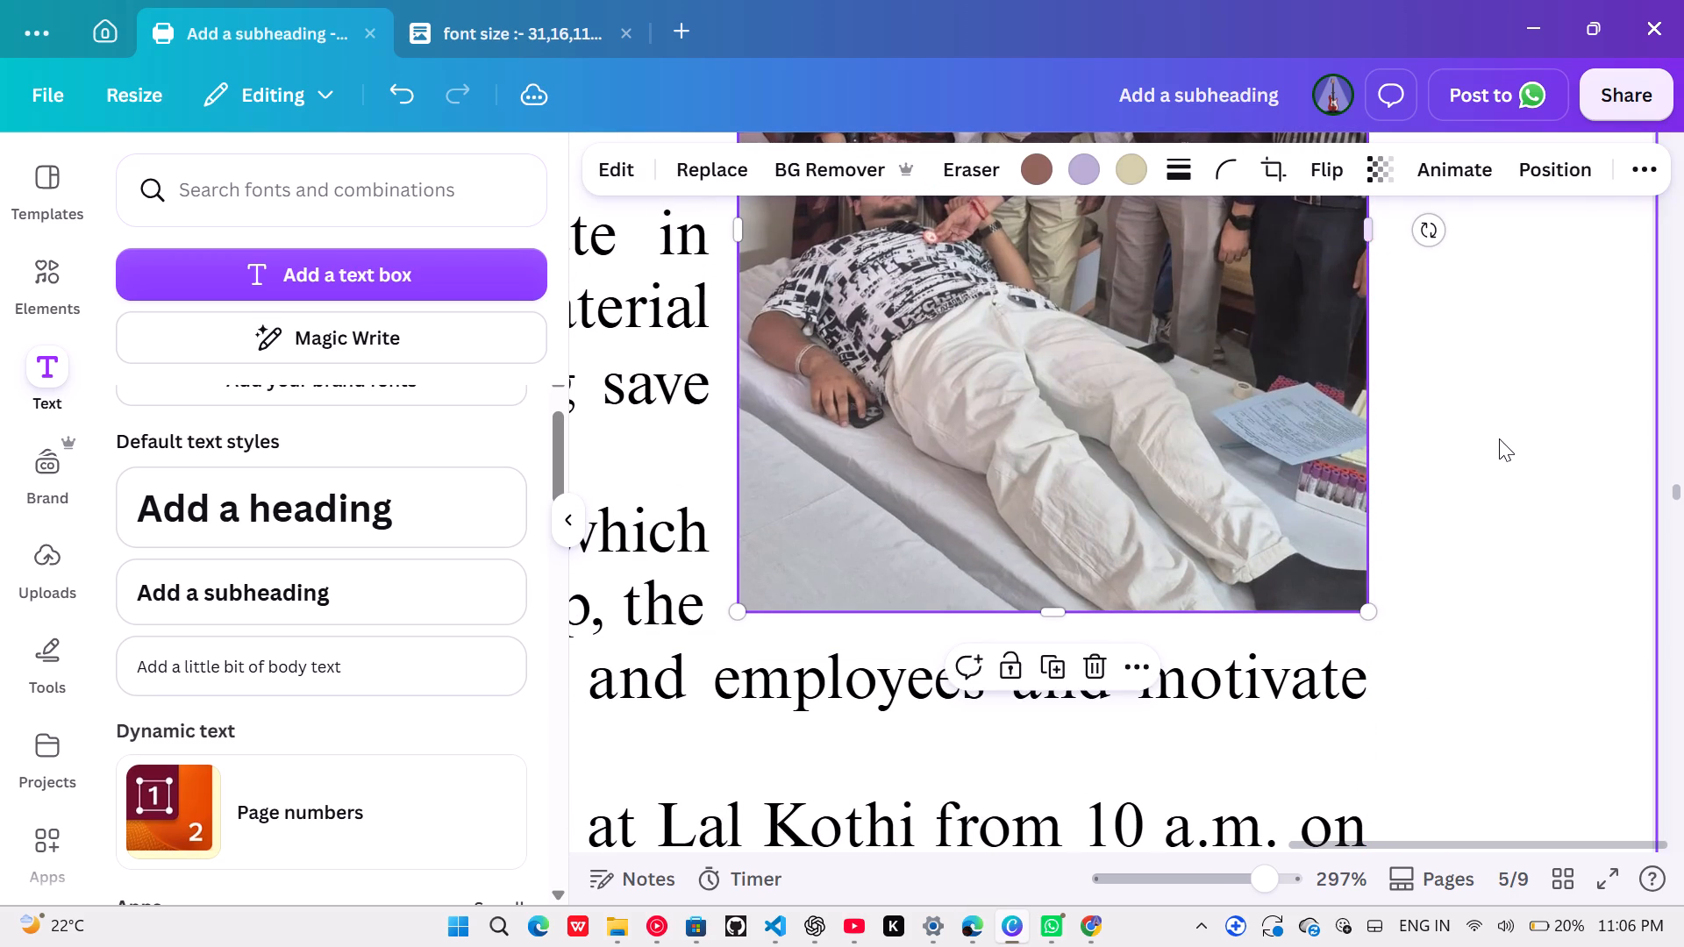
pyautogui.click(1499, 438)
# Make "The Technological Institute of Textile & Sciences (TIT&S)," in the first paragraph bold and dark blue #0e165e, and deselect the text box.
pyautogui.scroll(1, 1499, 438)
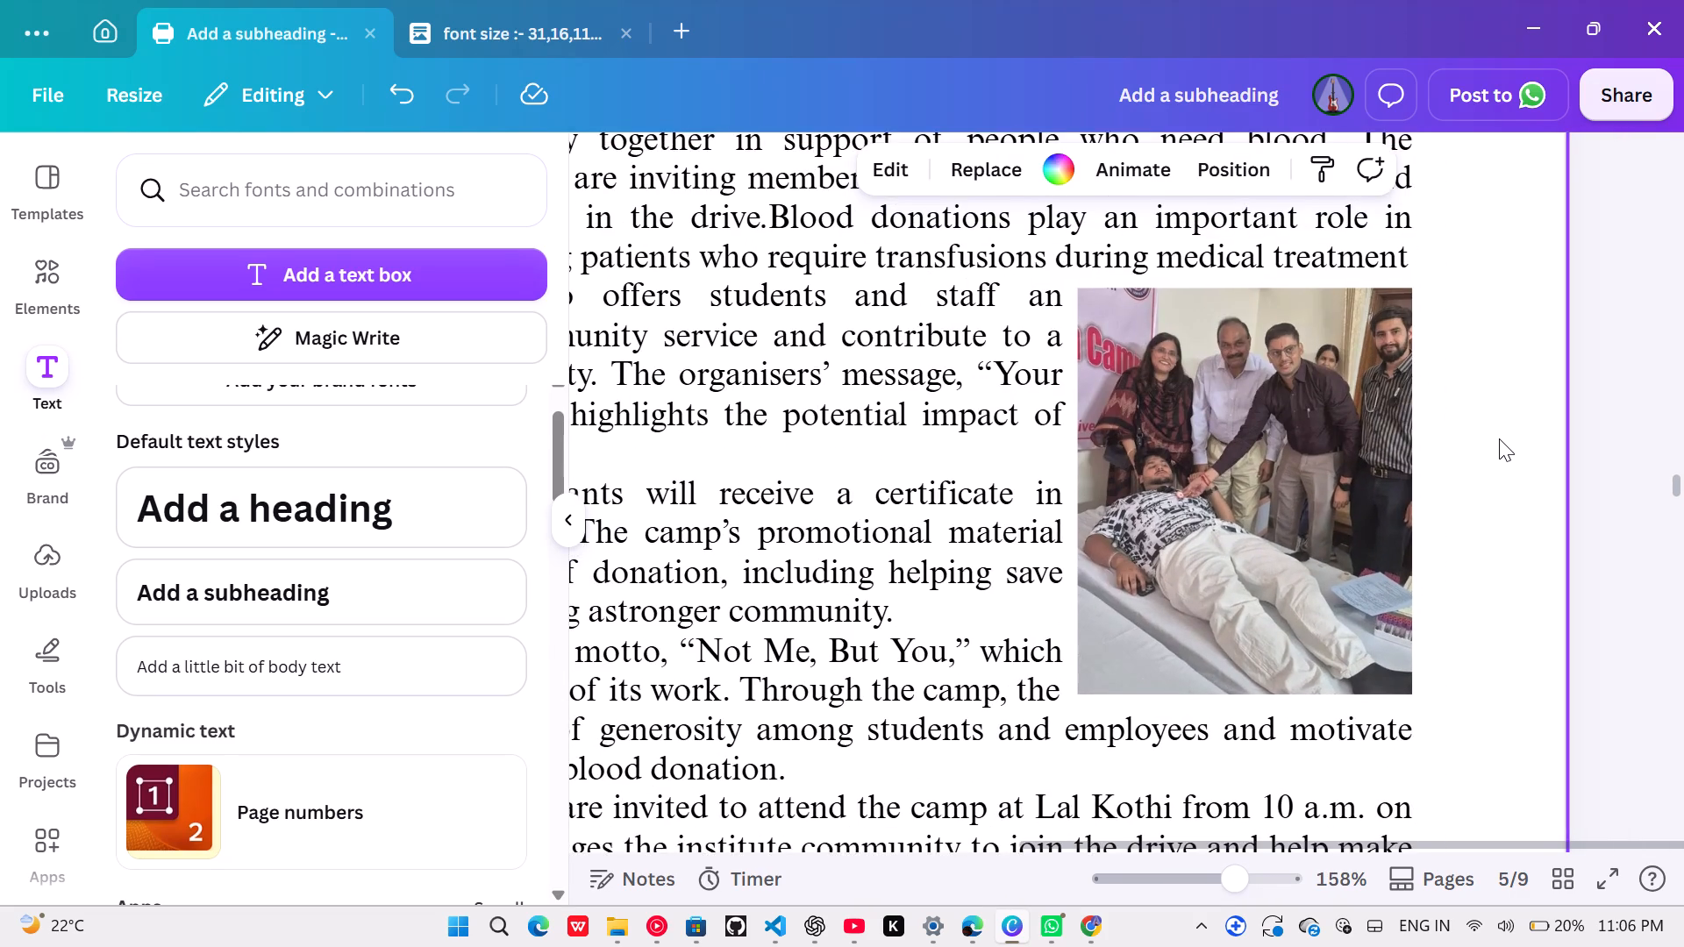
pyautogui.scroll(1, 1499, 438)
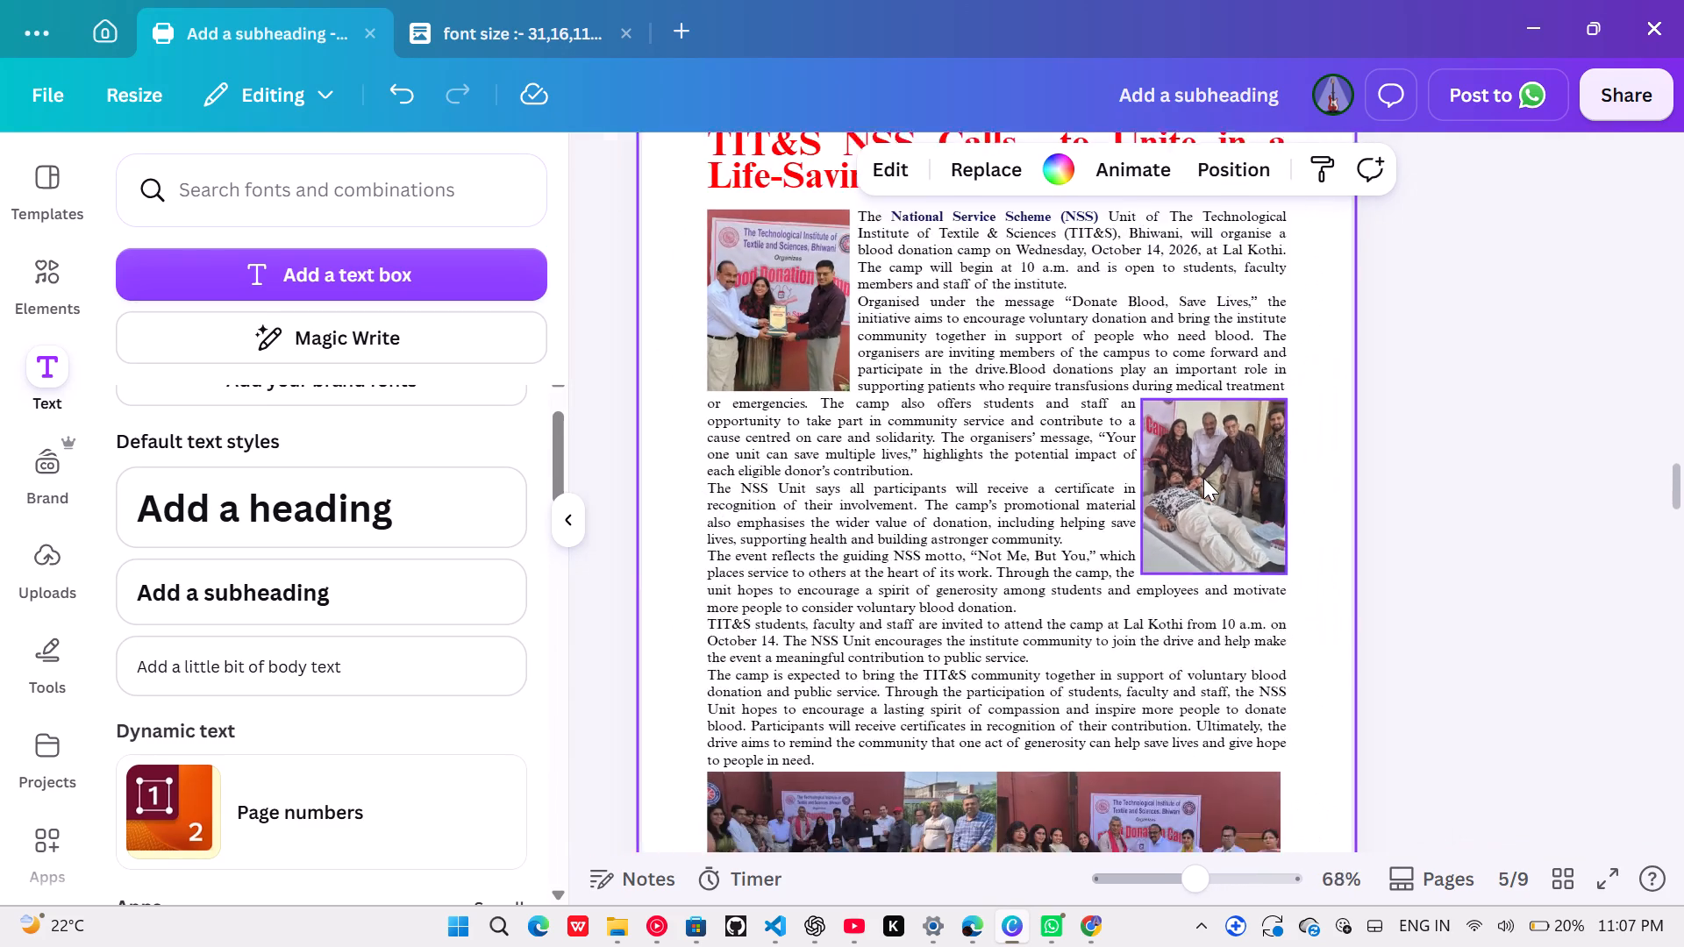
pyautogui.scroll(-1, 1203, 478)
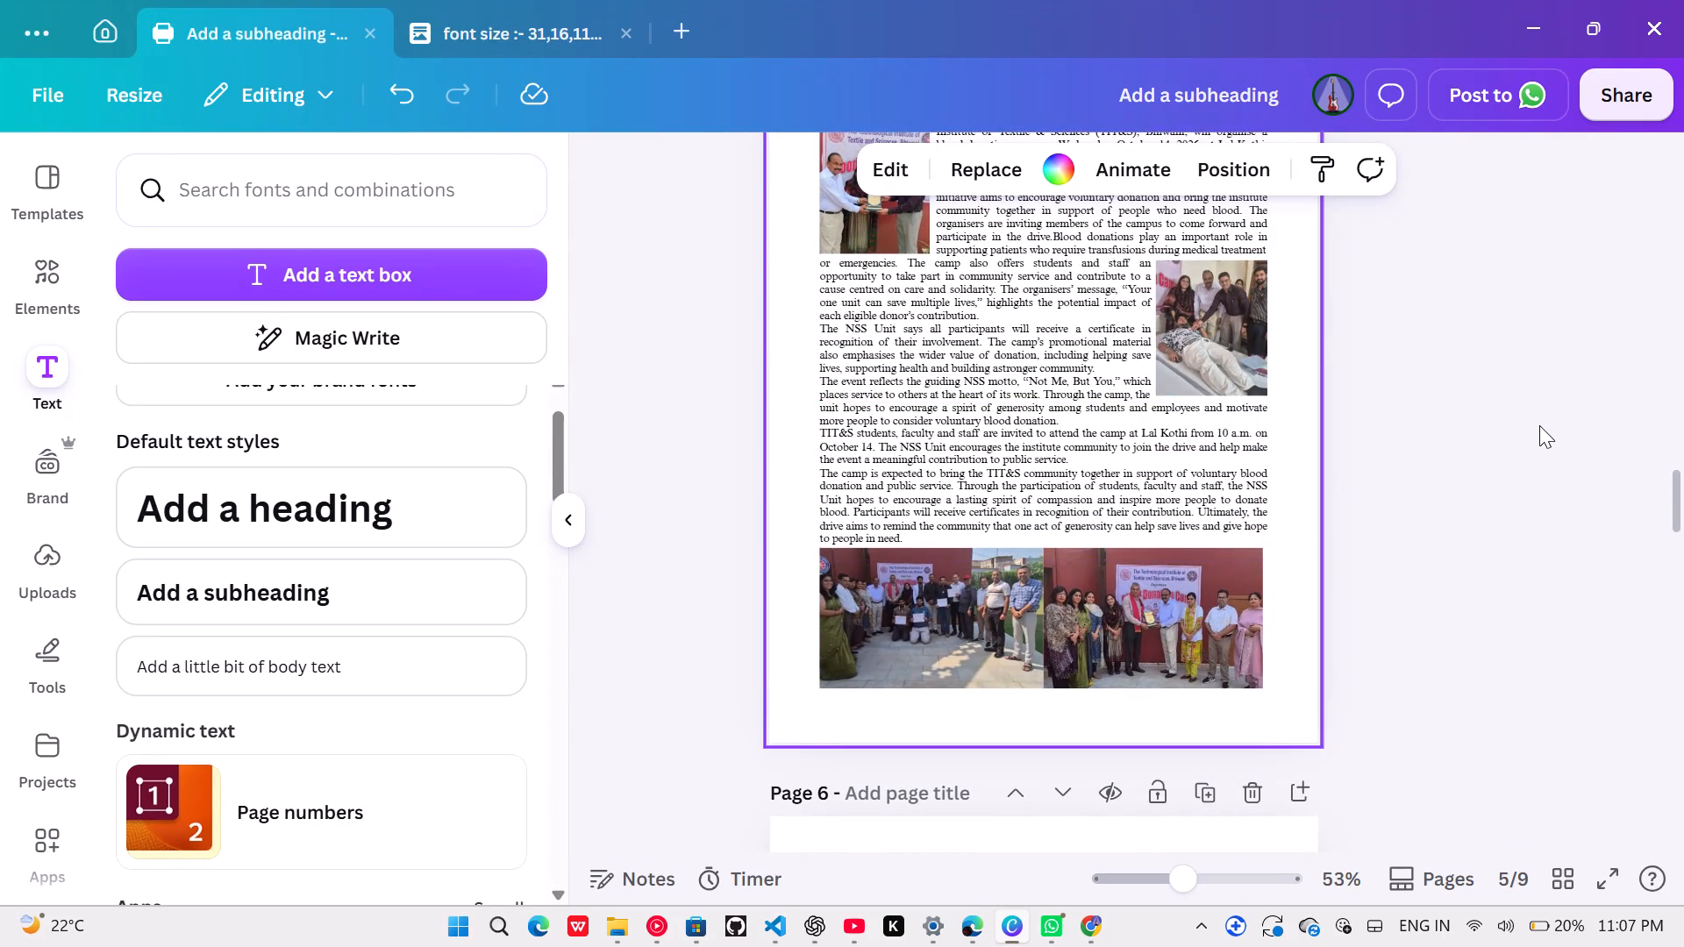
pyautogui.scroll(1, 1284, 437)
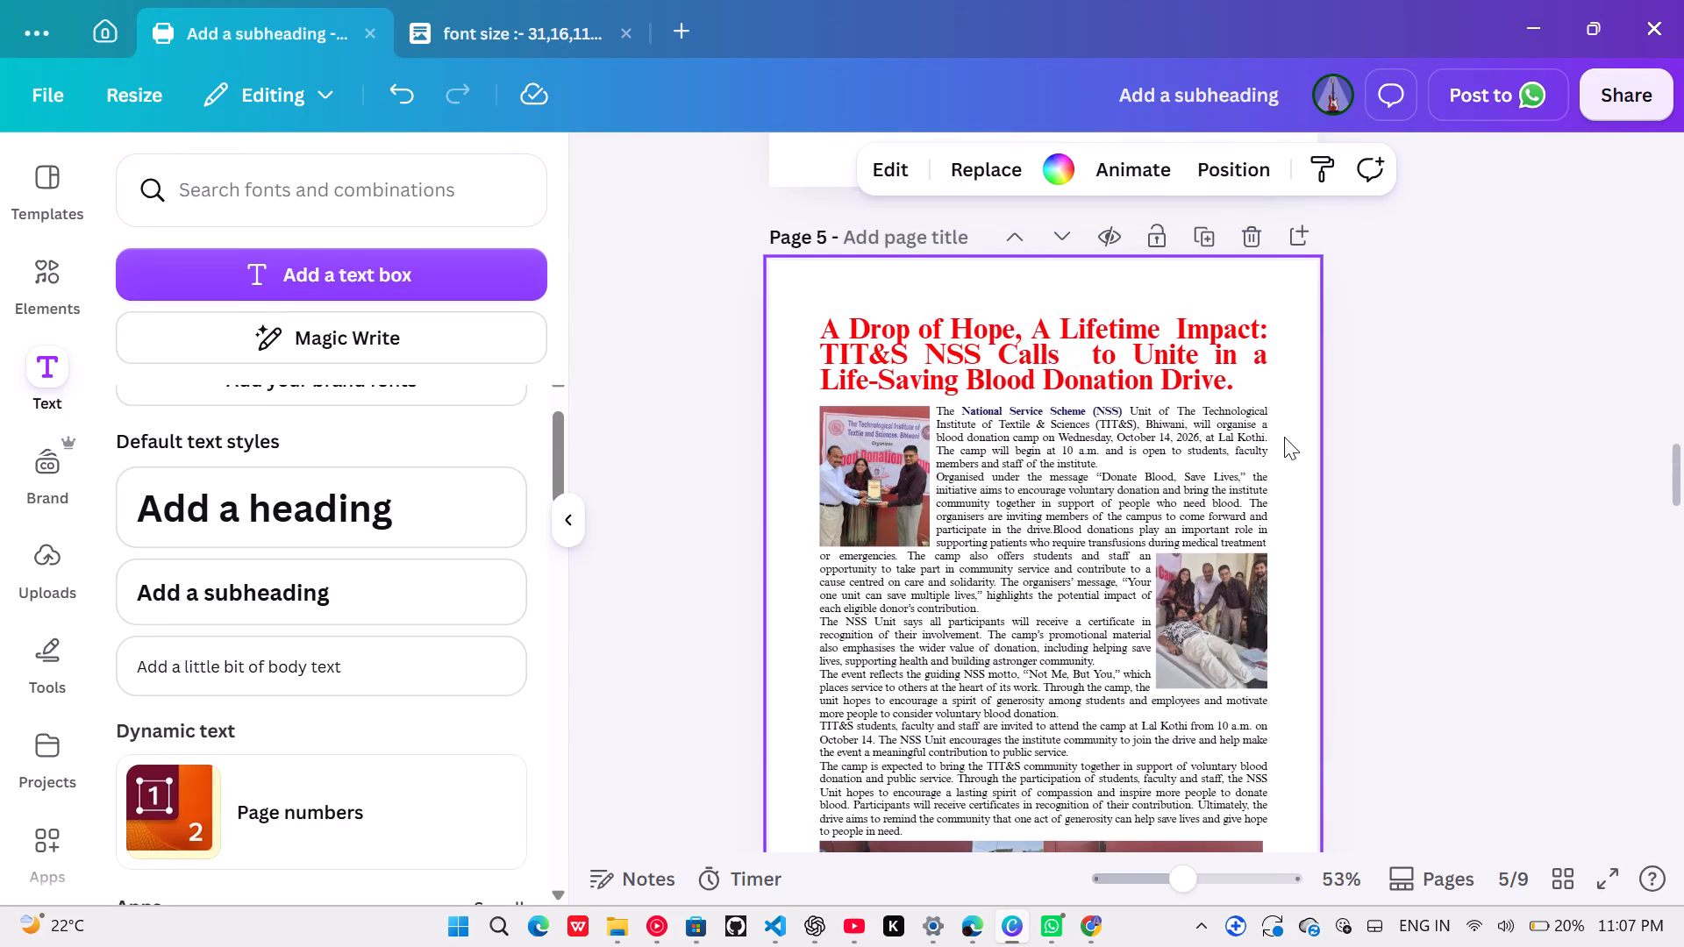
pyautogui.scroll(1, 1284, 437)
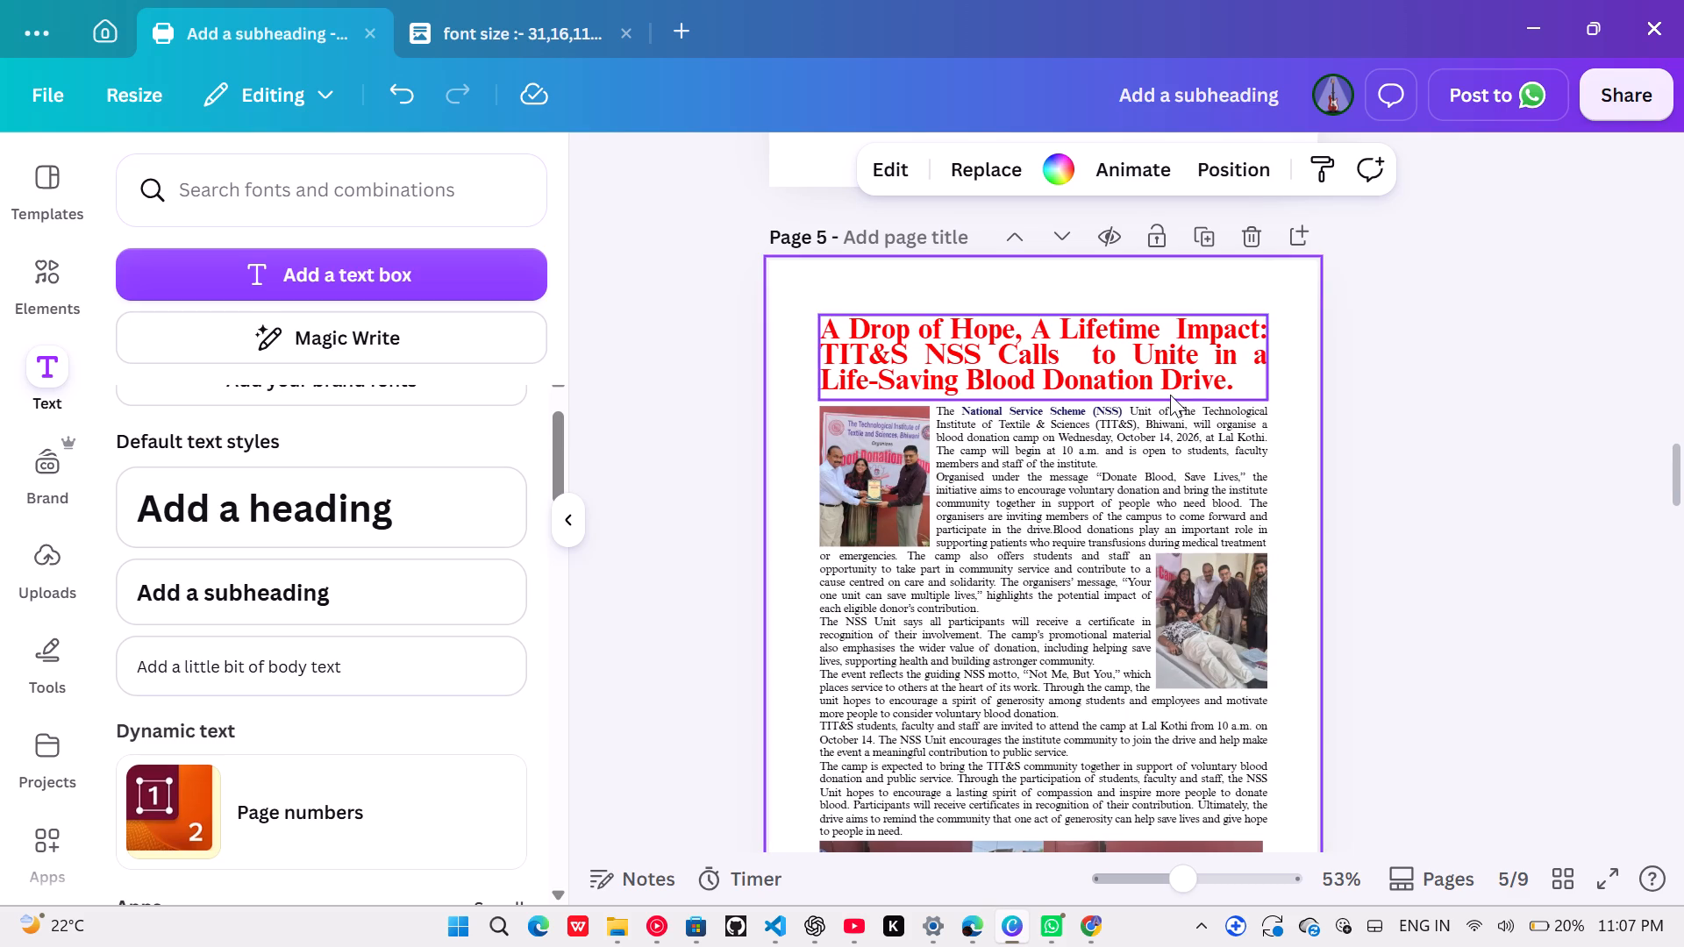
pyautogui.click(1175, 410)
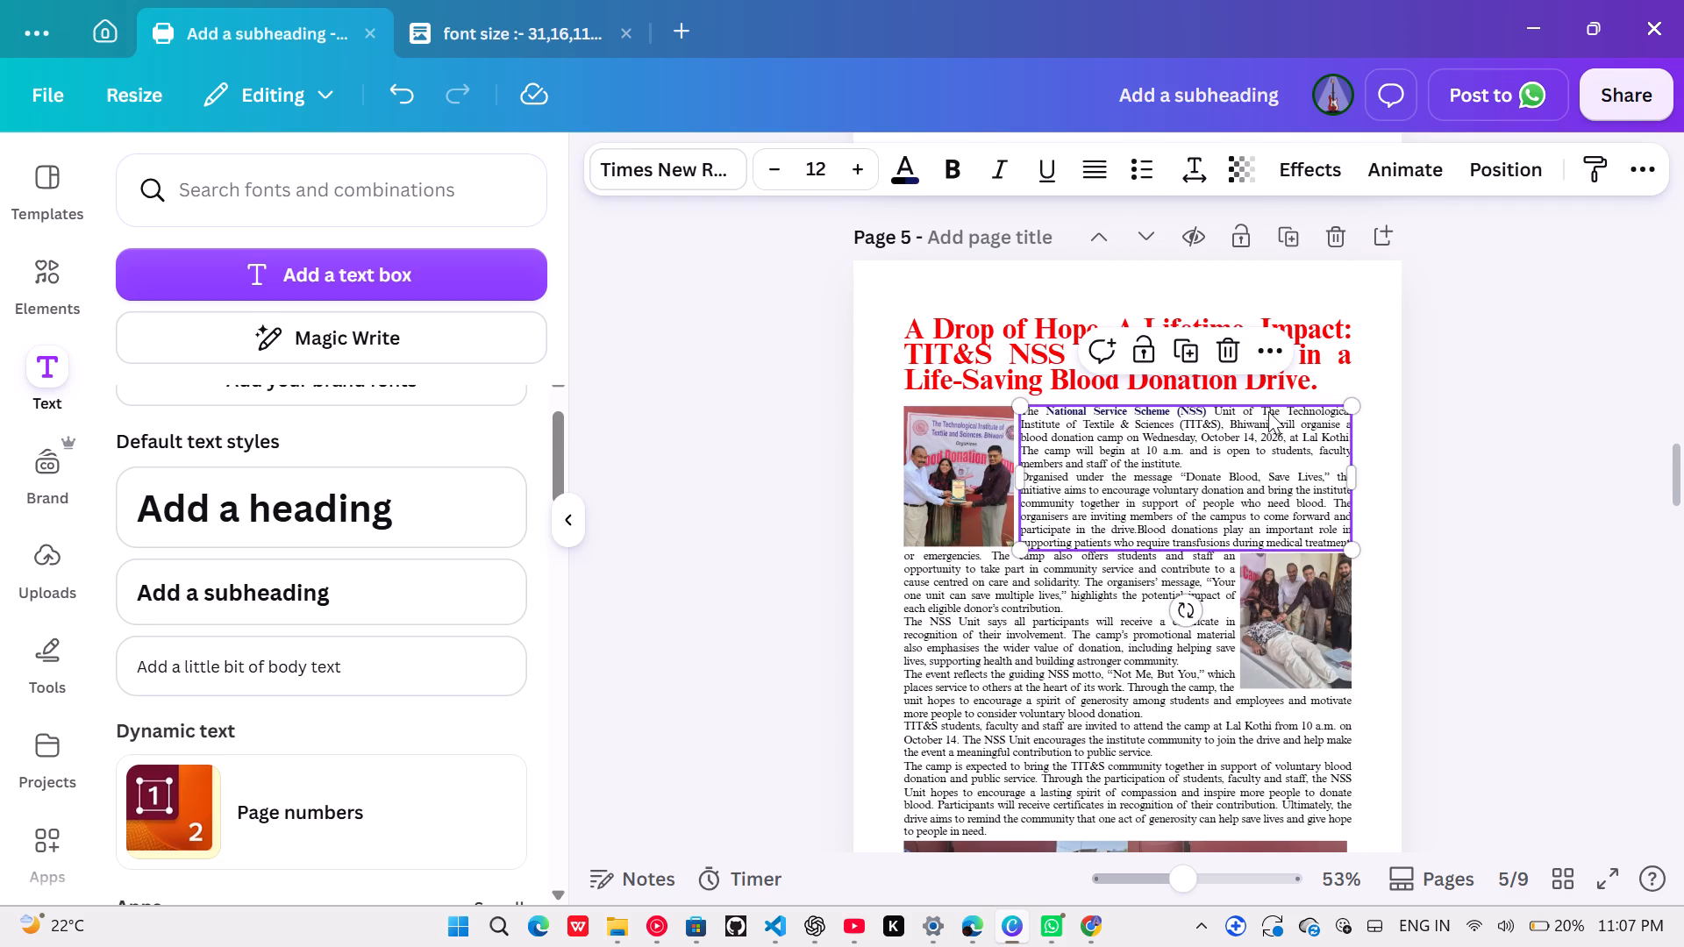
pyautogui.click(1261, 409)
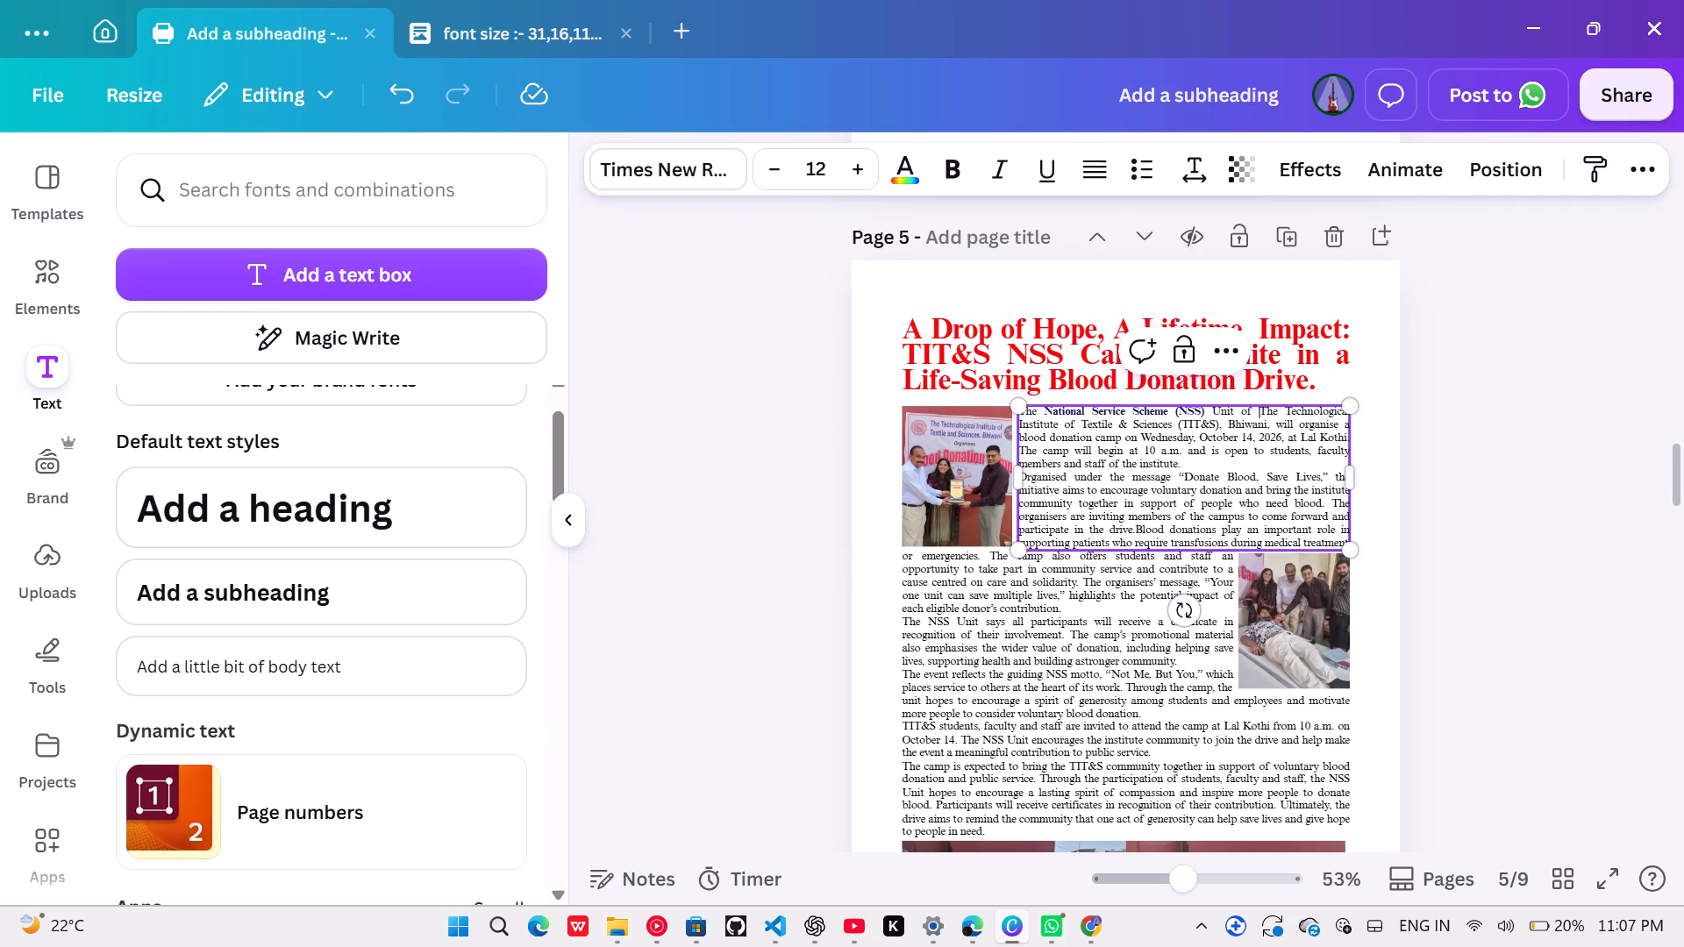
pyautogui.moveTo(1255, 409); pyautogui.dragTo(1233, 430)
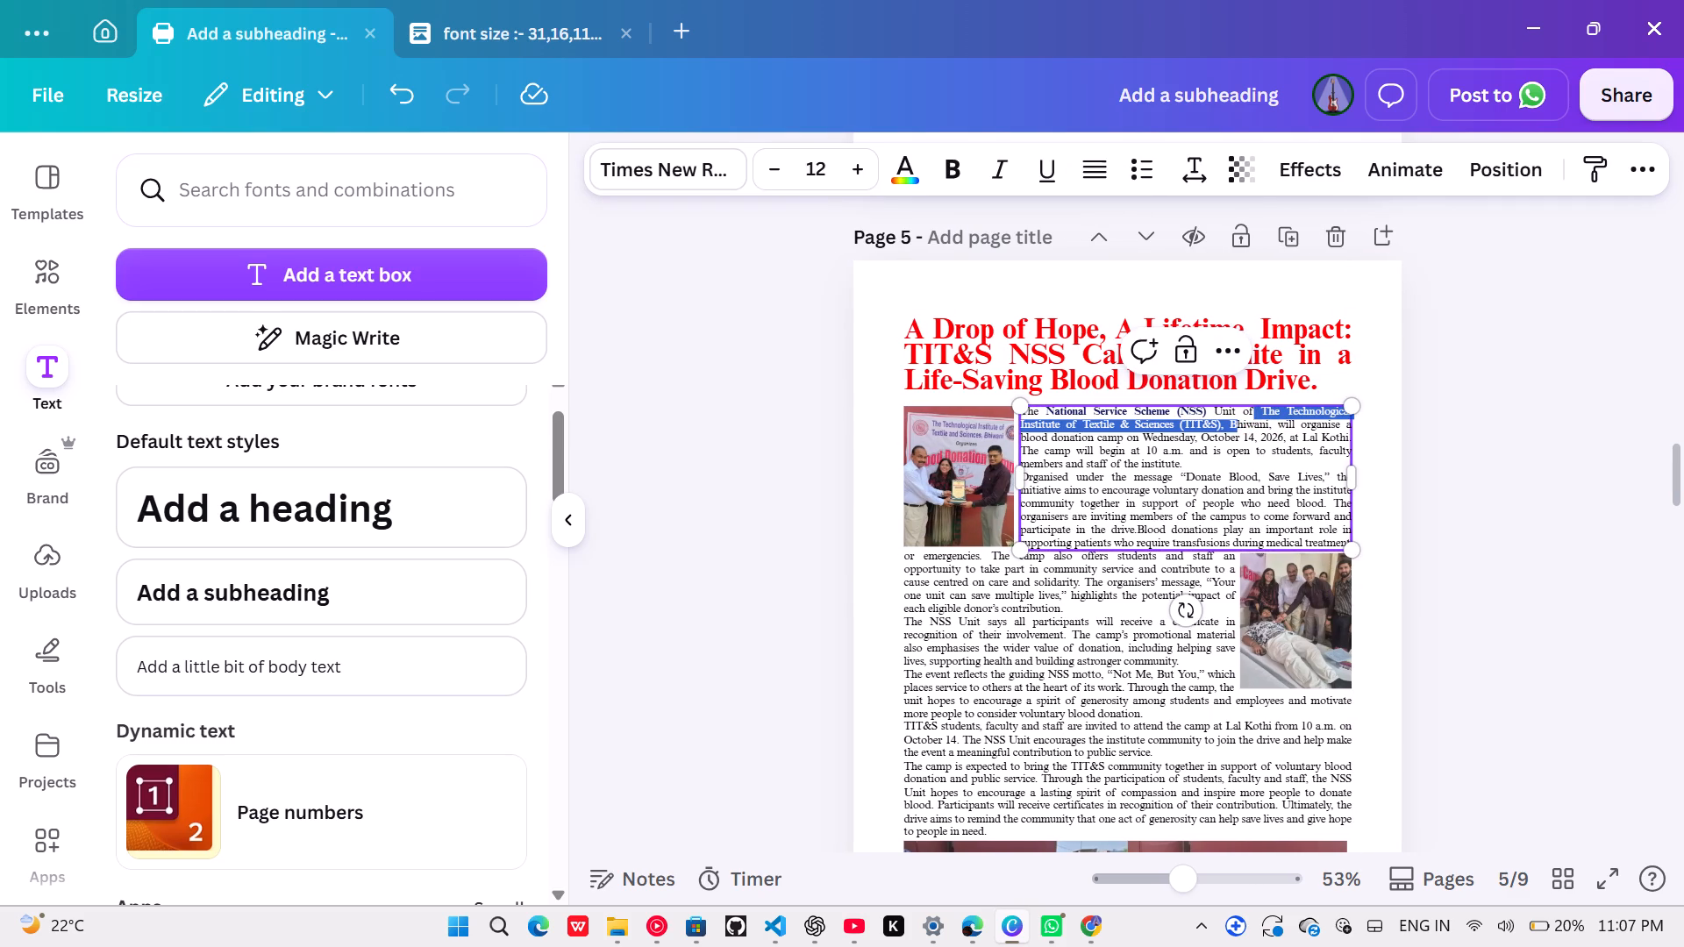
pyautogui.moveTo(1233, 430); pyautogui.dragTo(1226, 425)
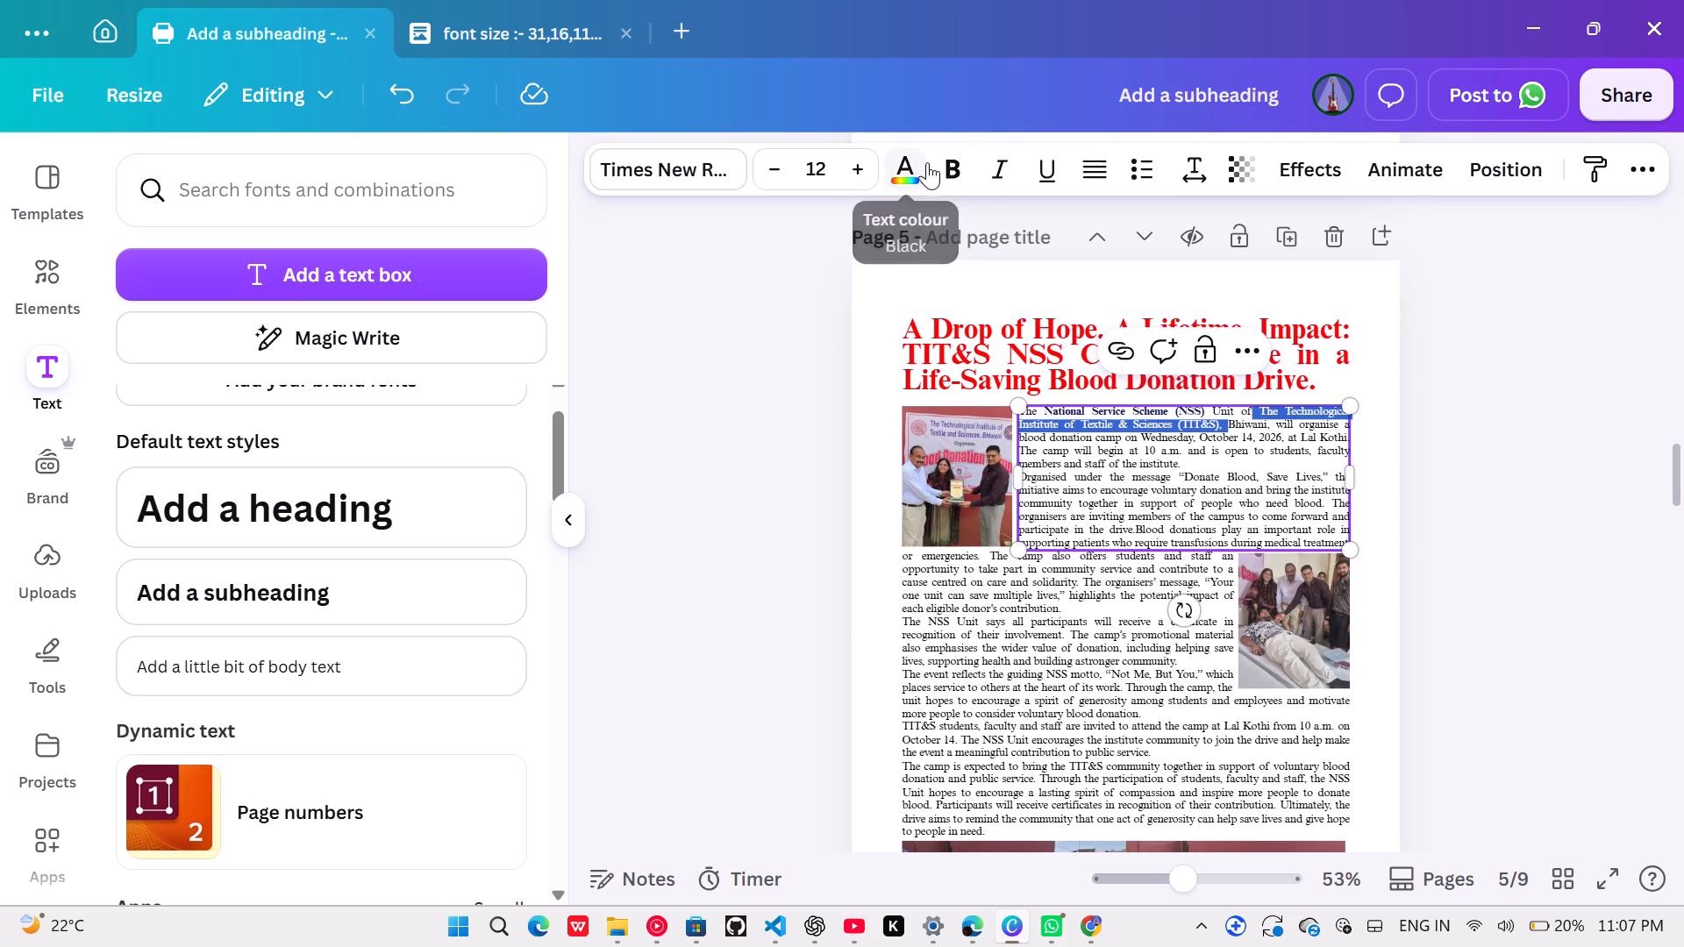
pyautogui.click(946, 165)
pyautogui.click(918, 165)
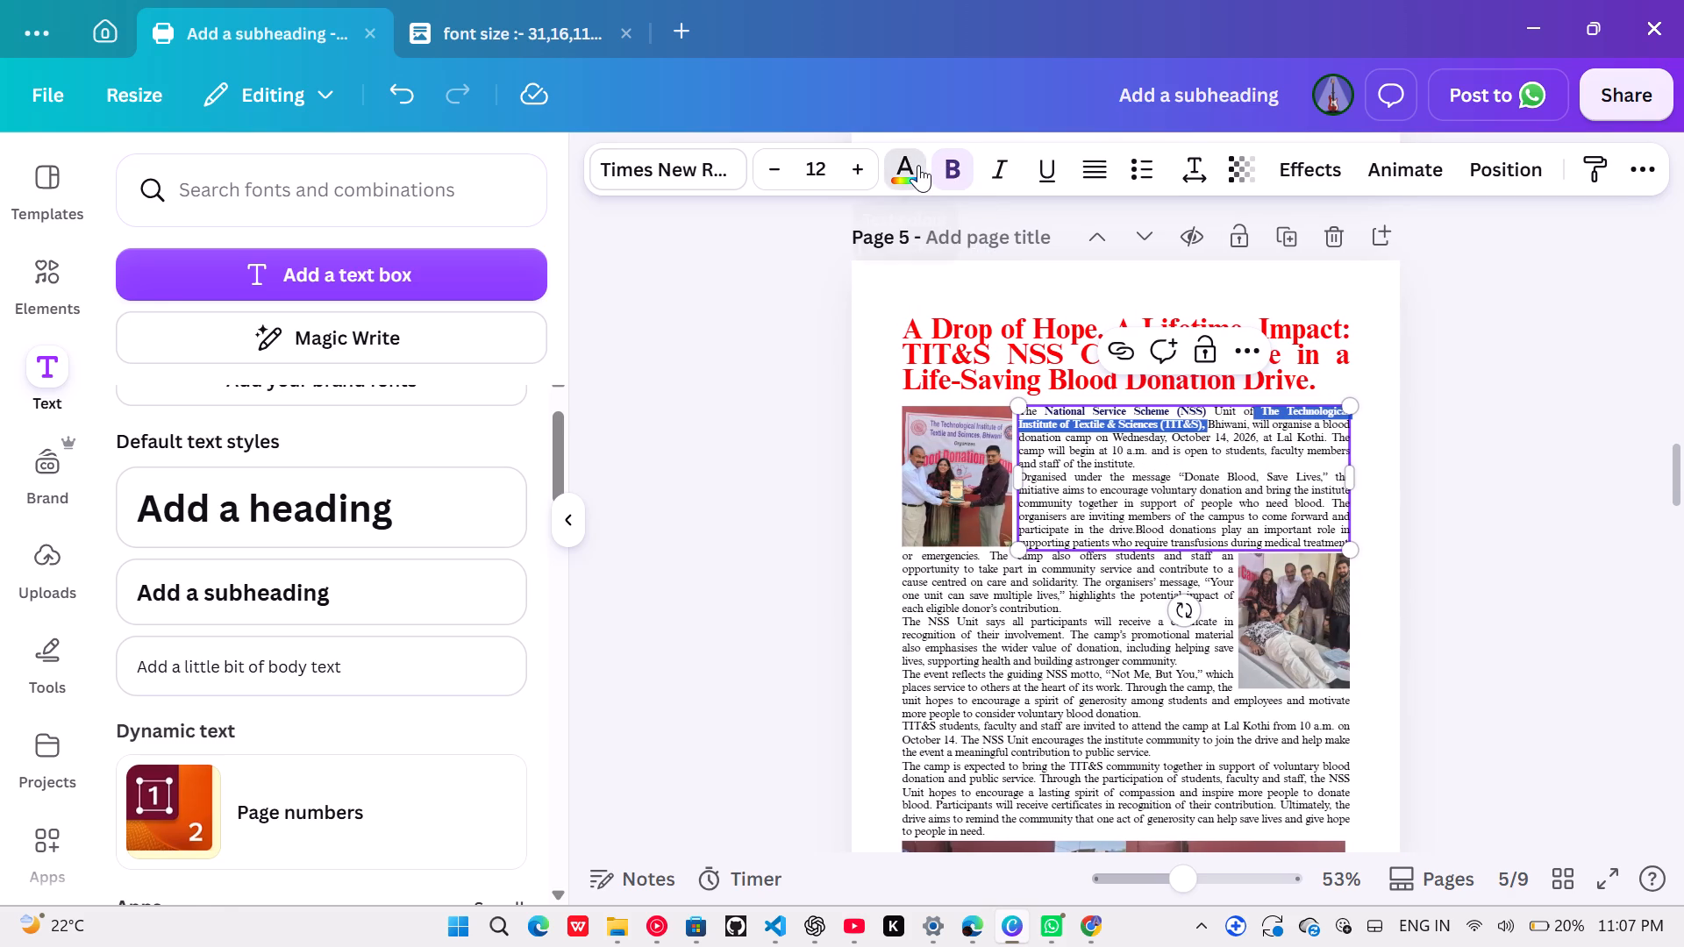
pyautogui.click(274, 358)
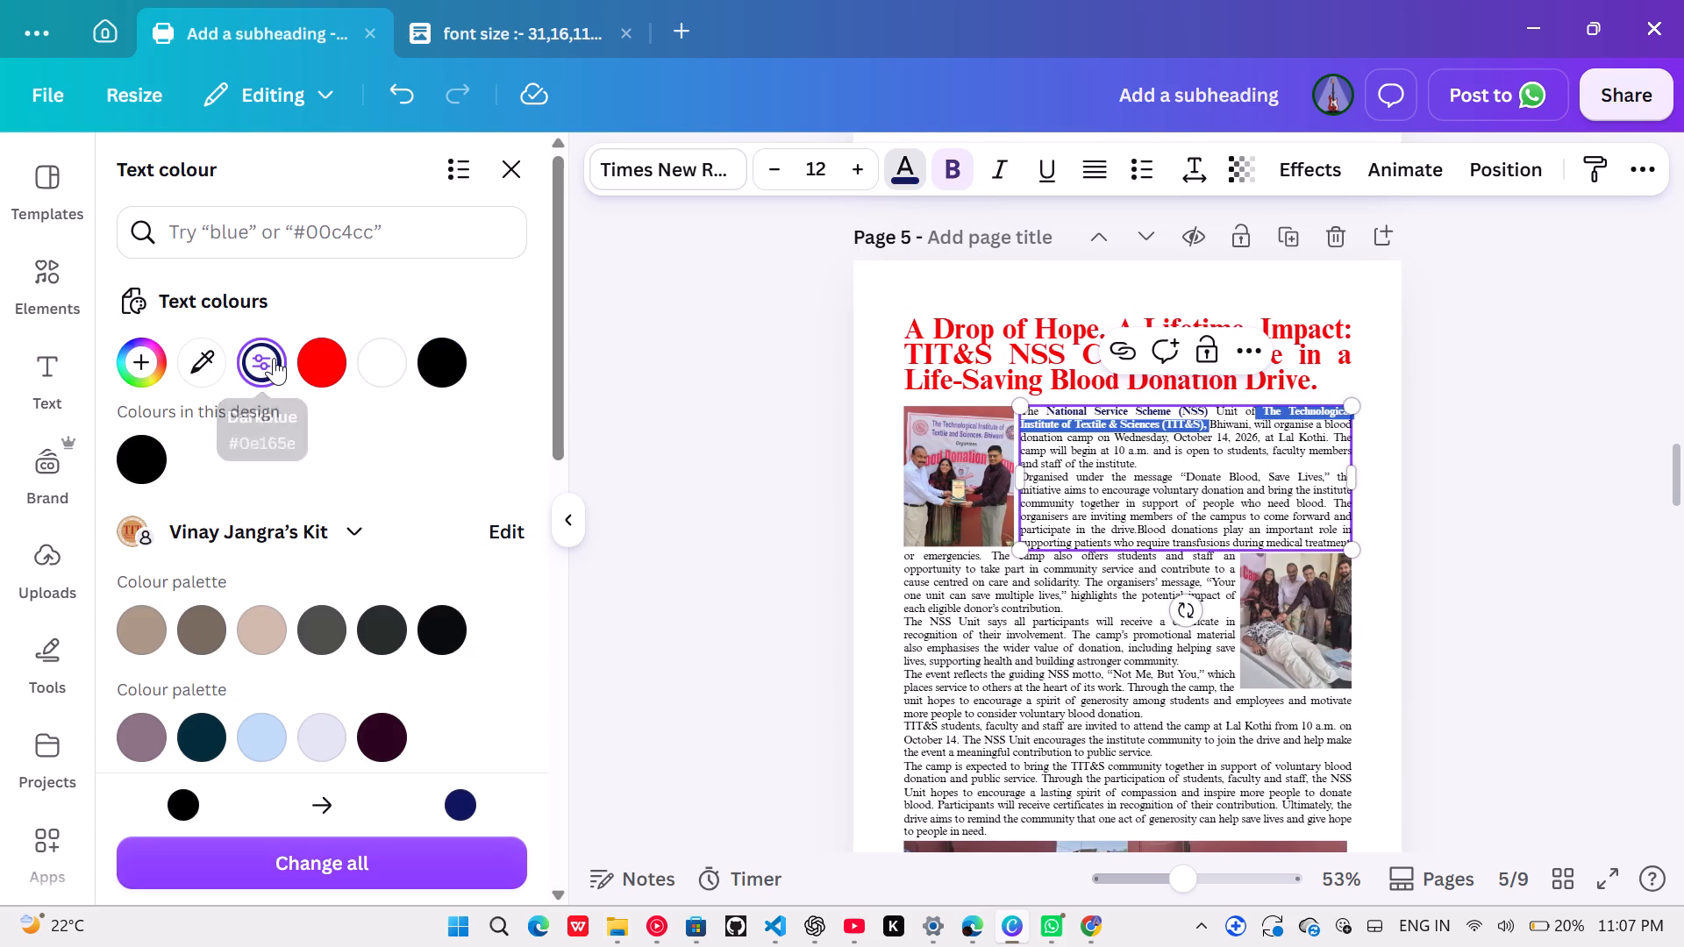
pyautogui.click(682, 609)
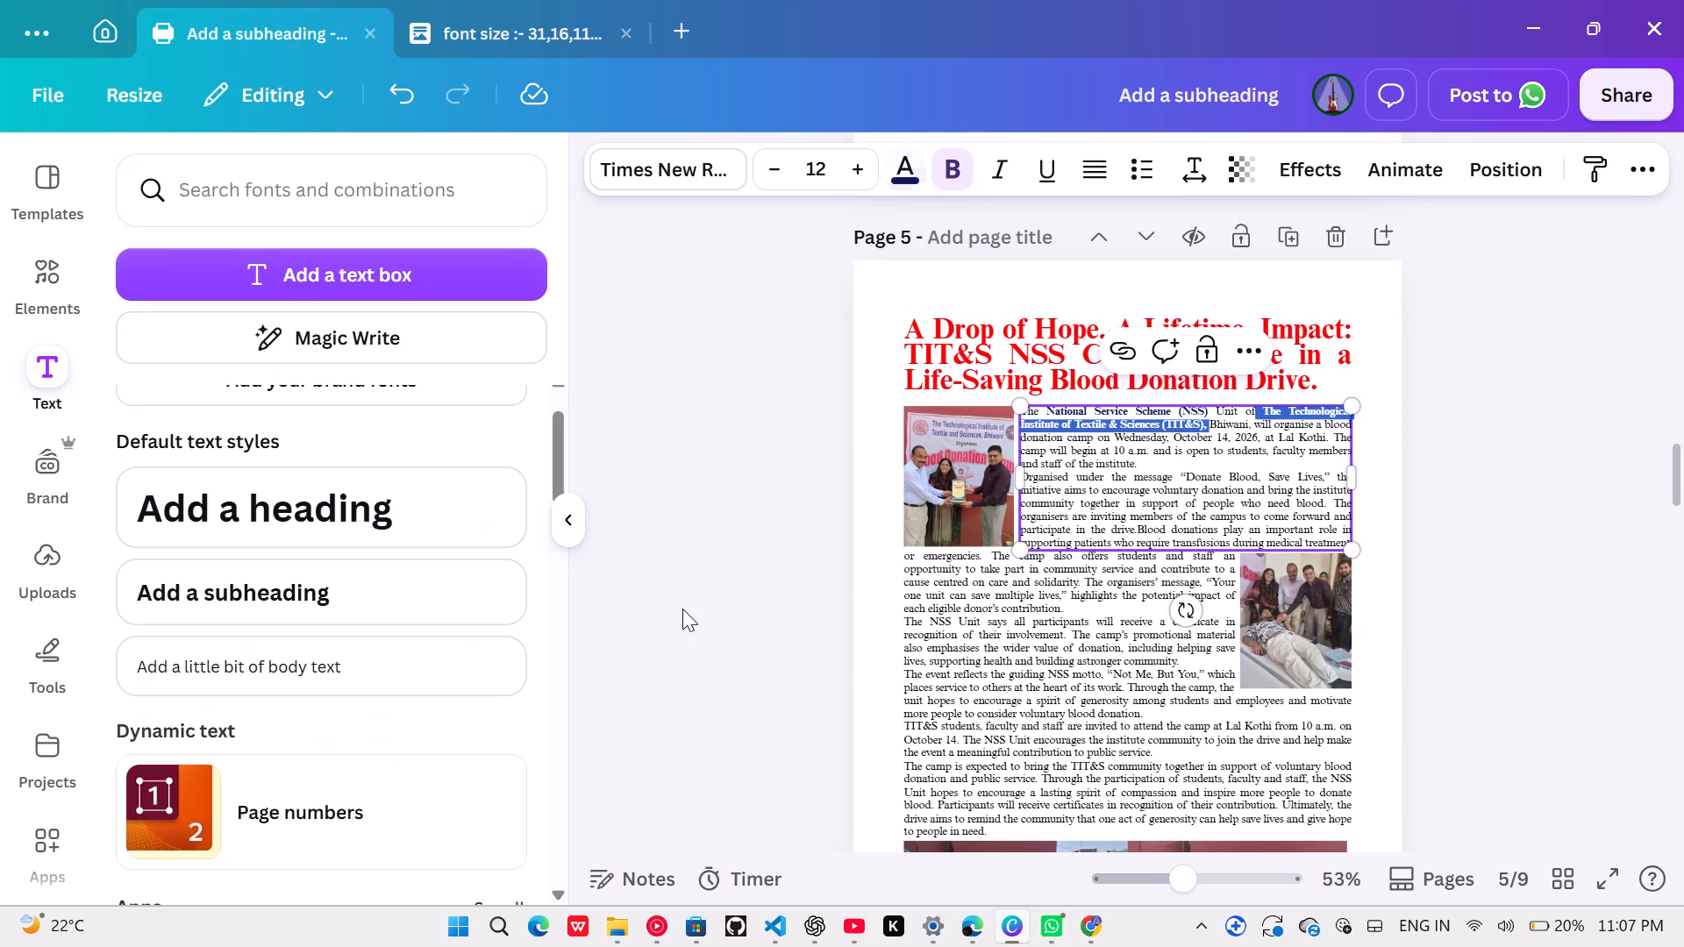
pyautogui.click(682, 609)
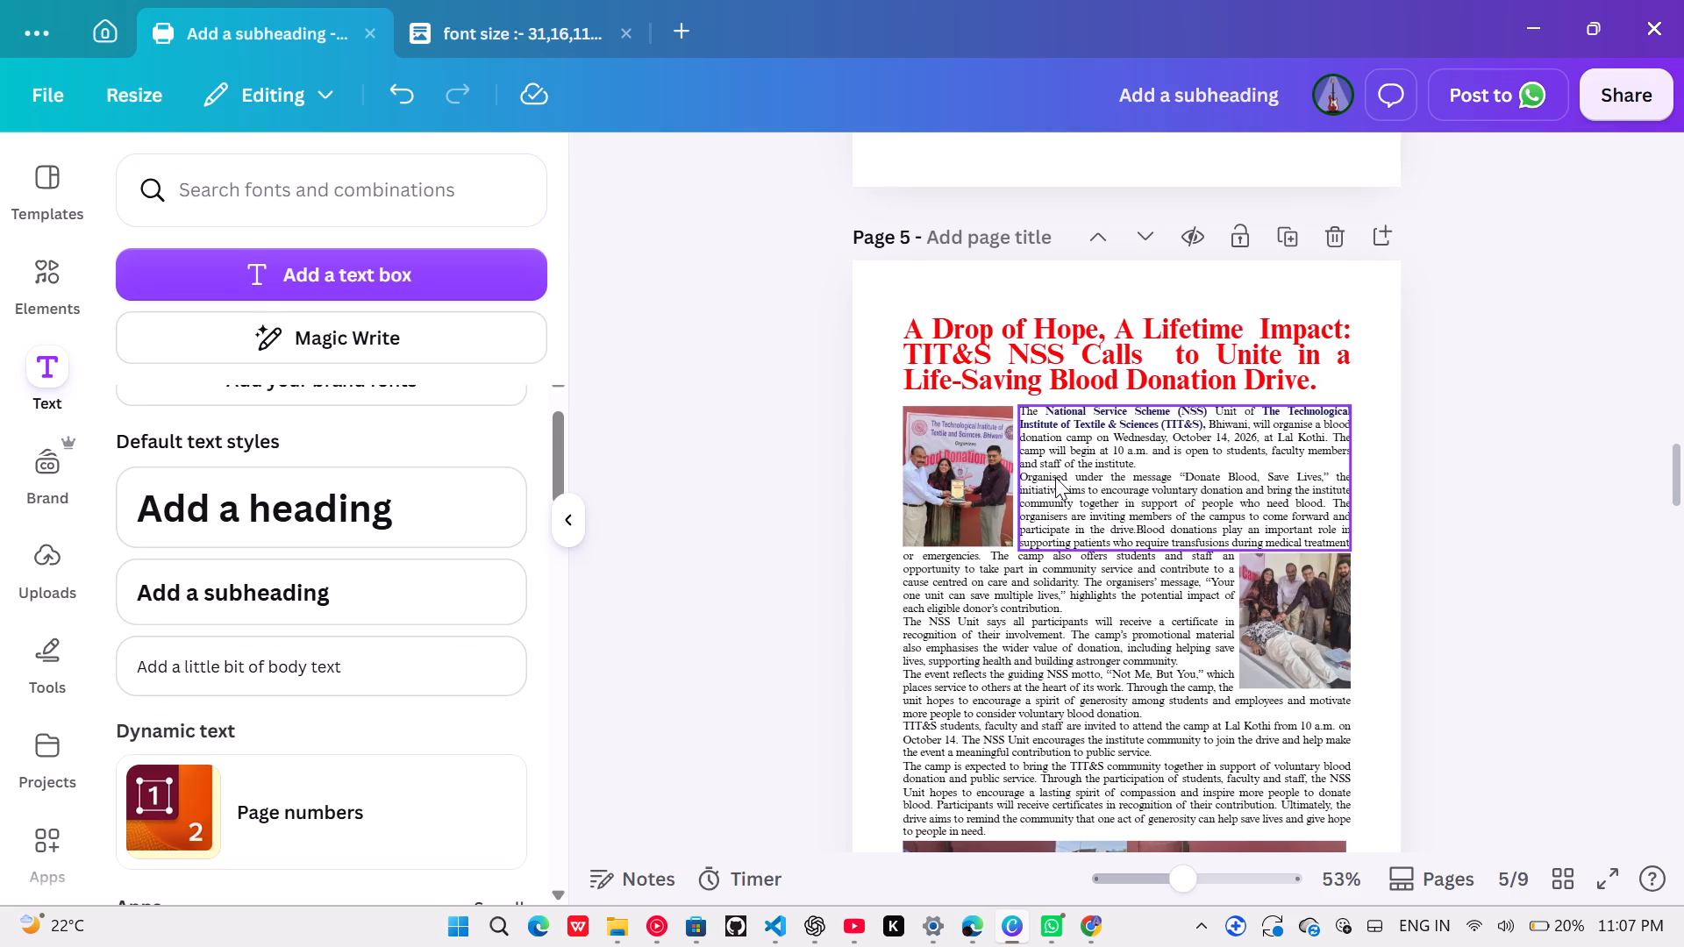
# Review the badminton tournament page and the Cyber Crime seminar page, including its body text formatting, for comparison with page 5.
pyautogui.scroll(-6, 1055, 477)
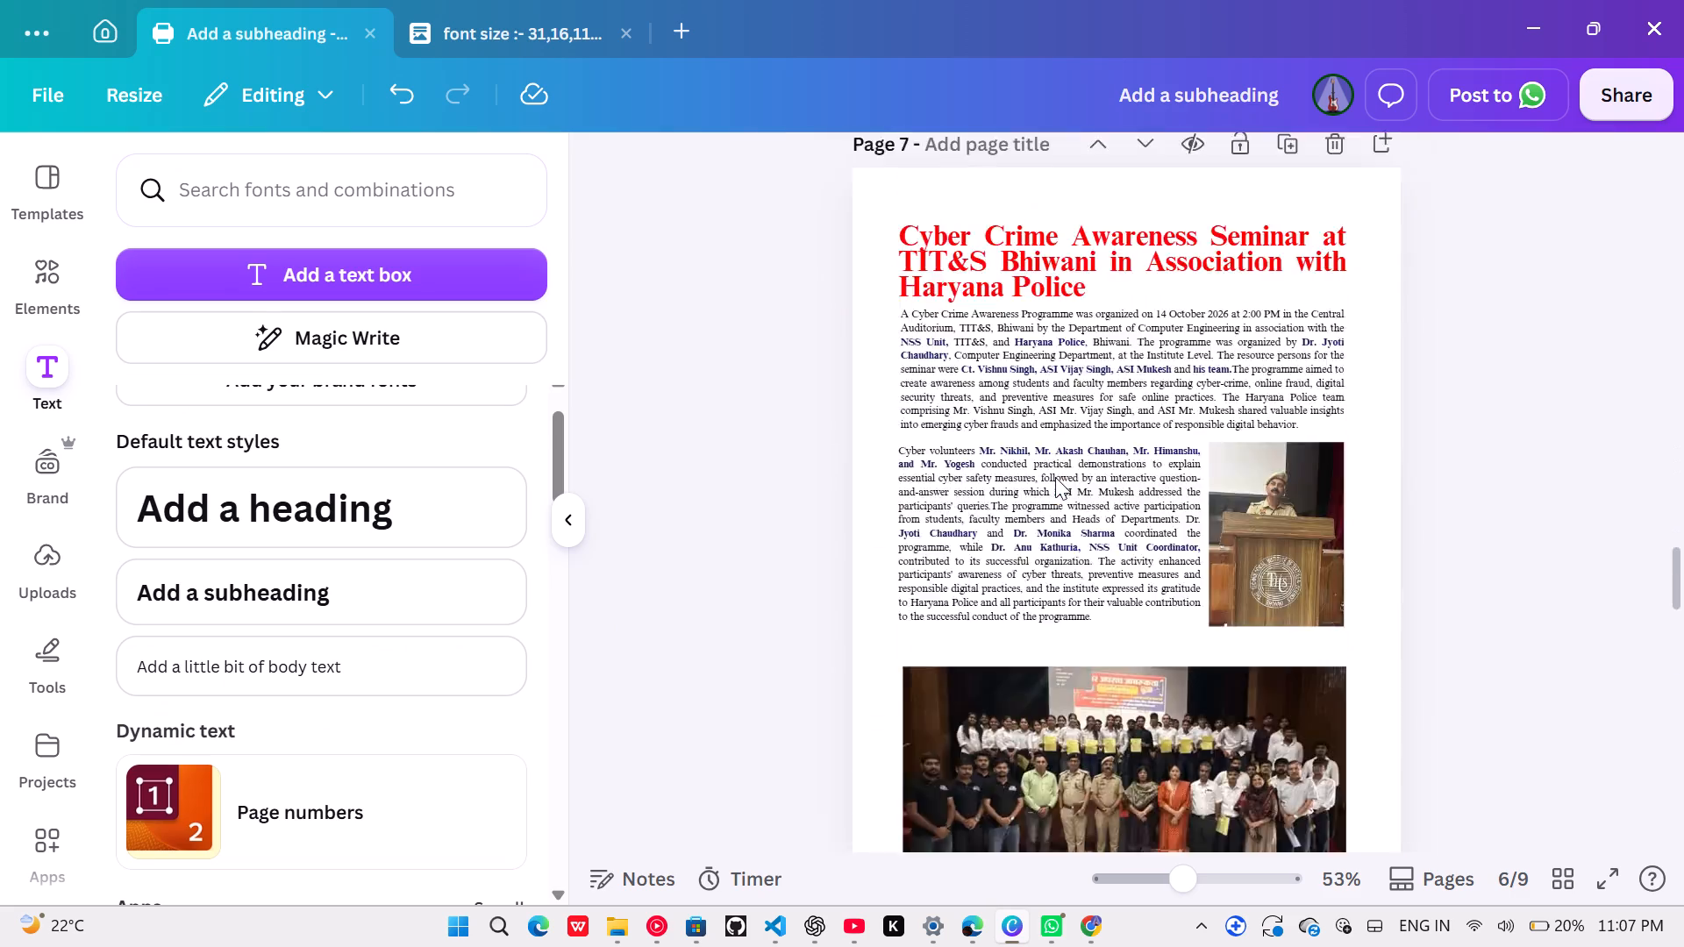
pyautogui.scroll(-1, 1055, 477)
pyautogui.scroll(1, 1055, 477)
pyautogui.click(1055, 477)
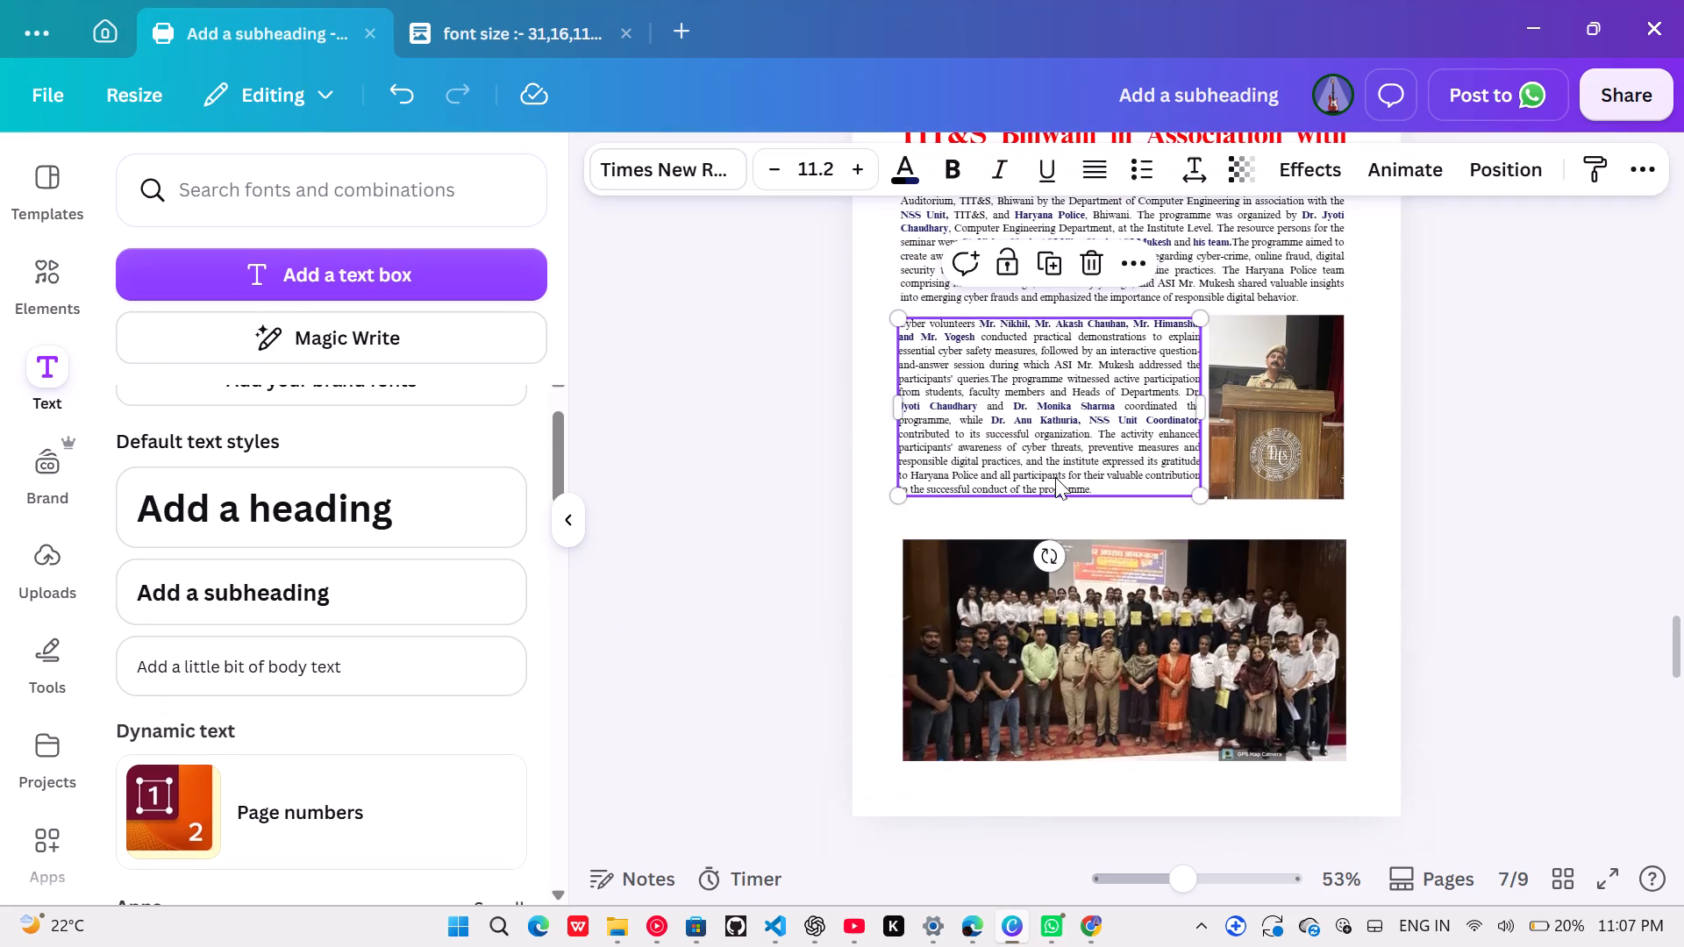
pyautogui.scroll(5, 1055, 477)
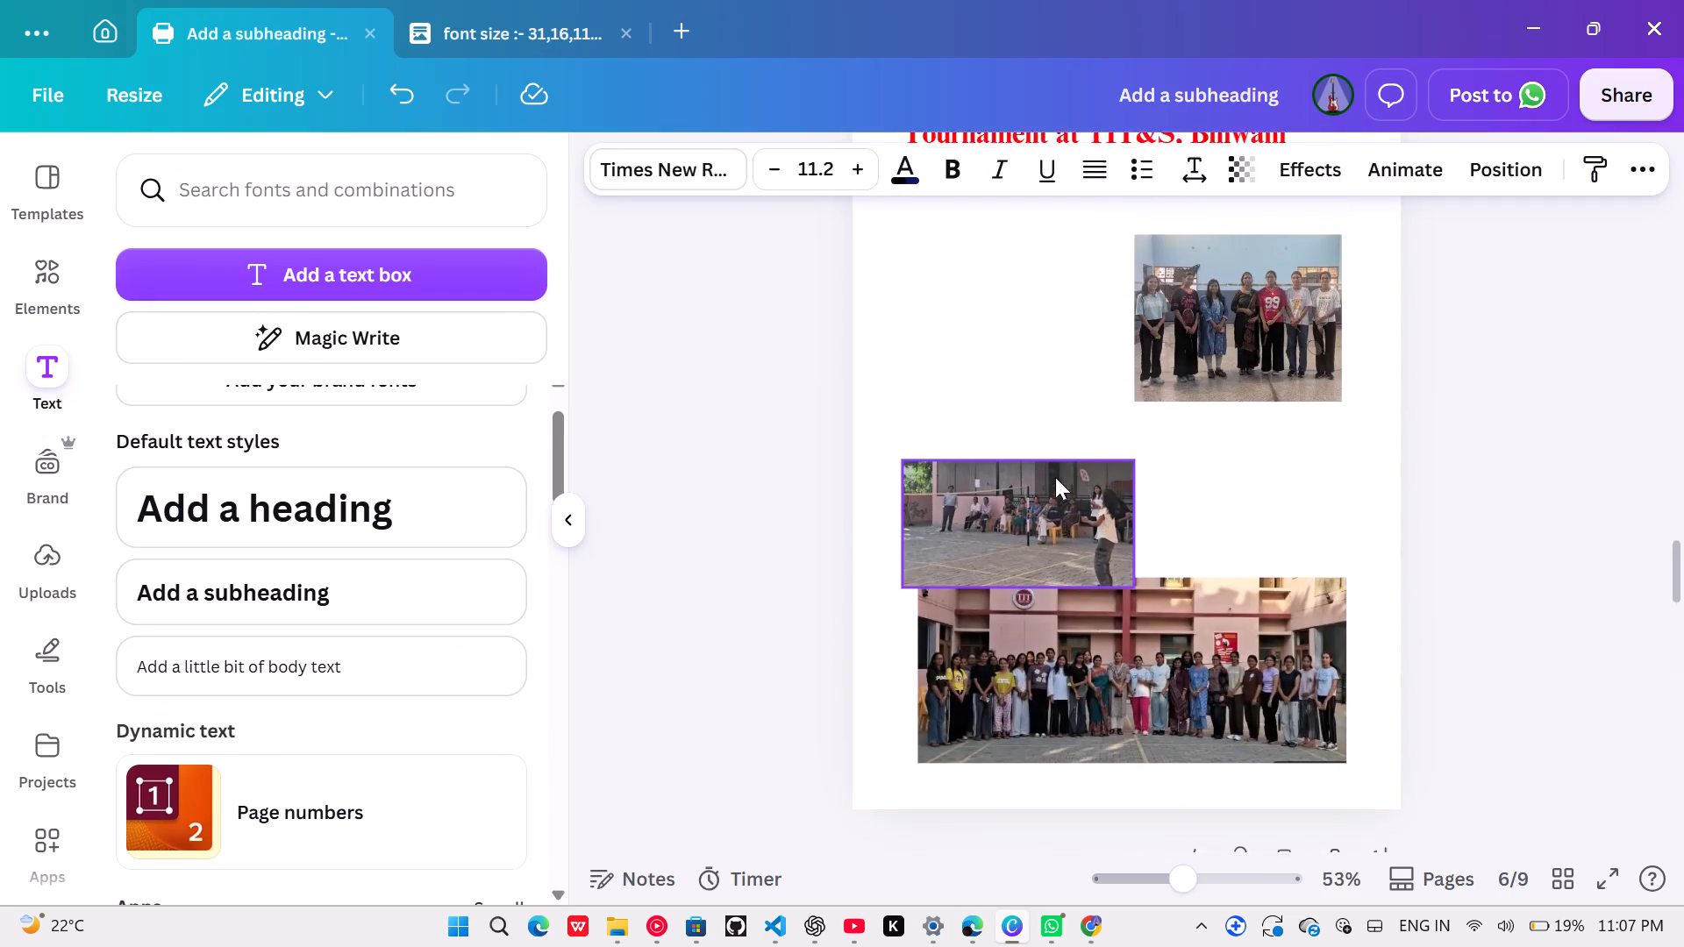
pyautogui.scroll(6, 1055, 477)
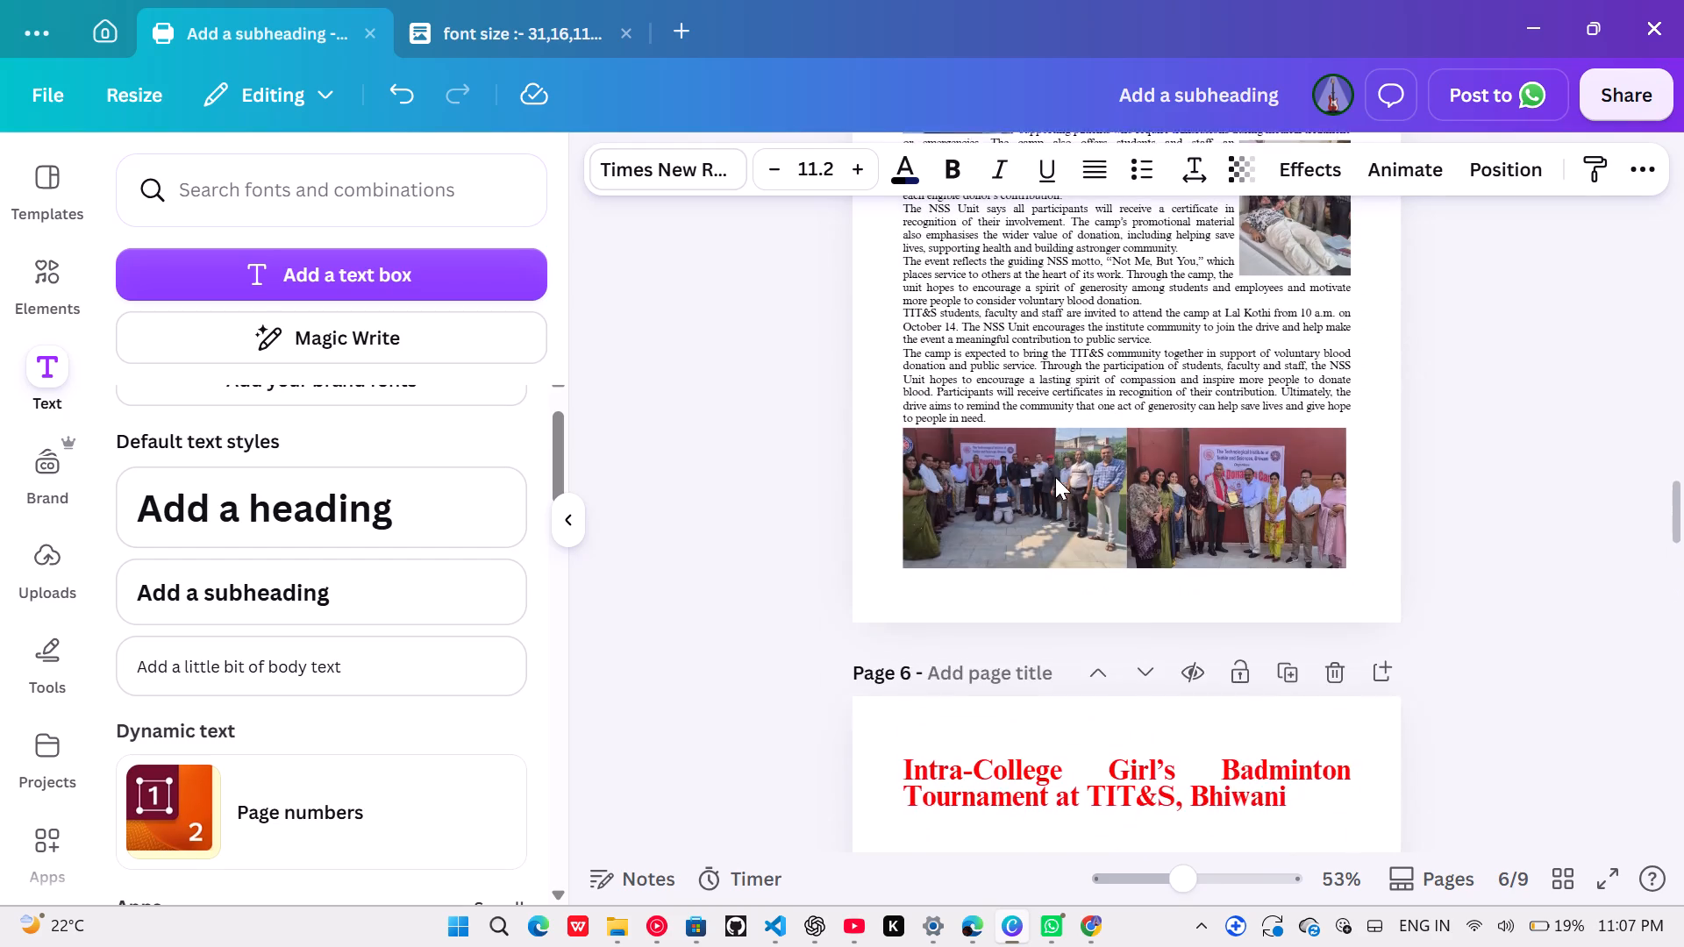
pyautogui.scroll(2, 1055, 477)
pyautogui.scroll(2, 1109, 331)
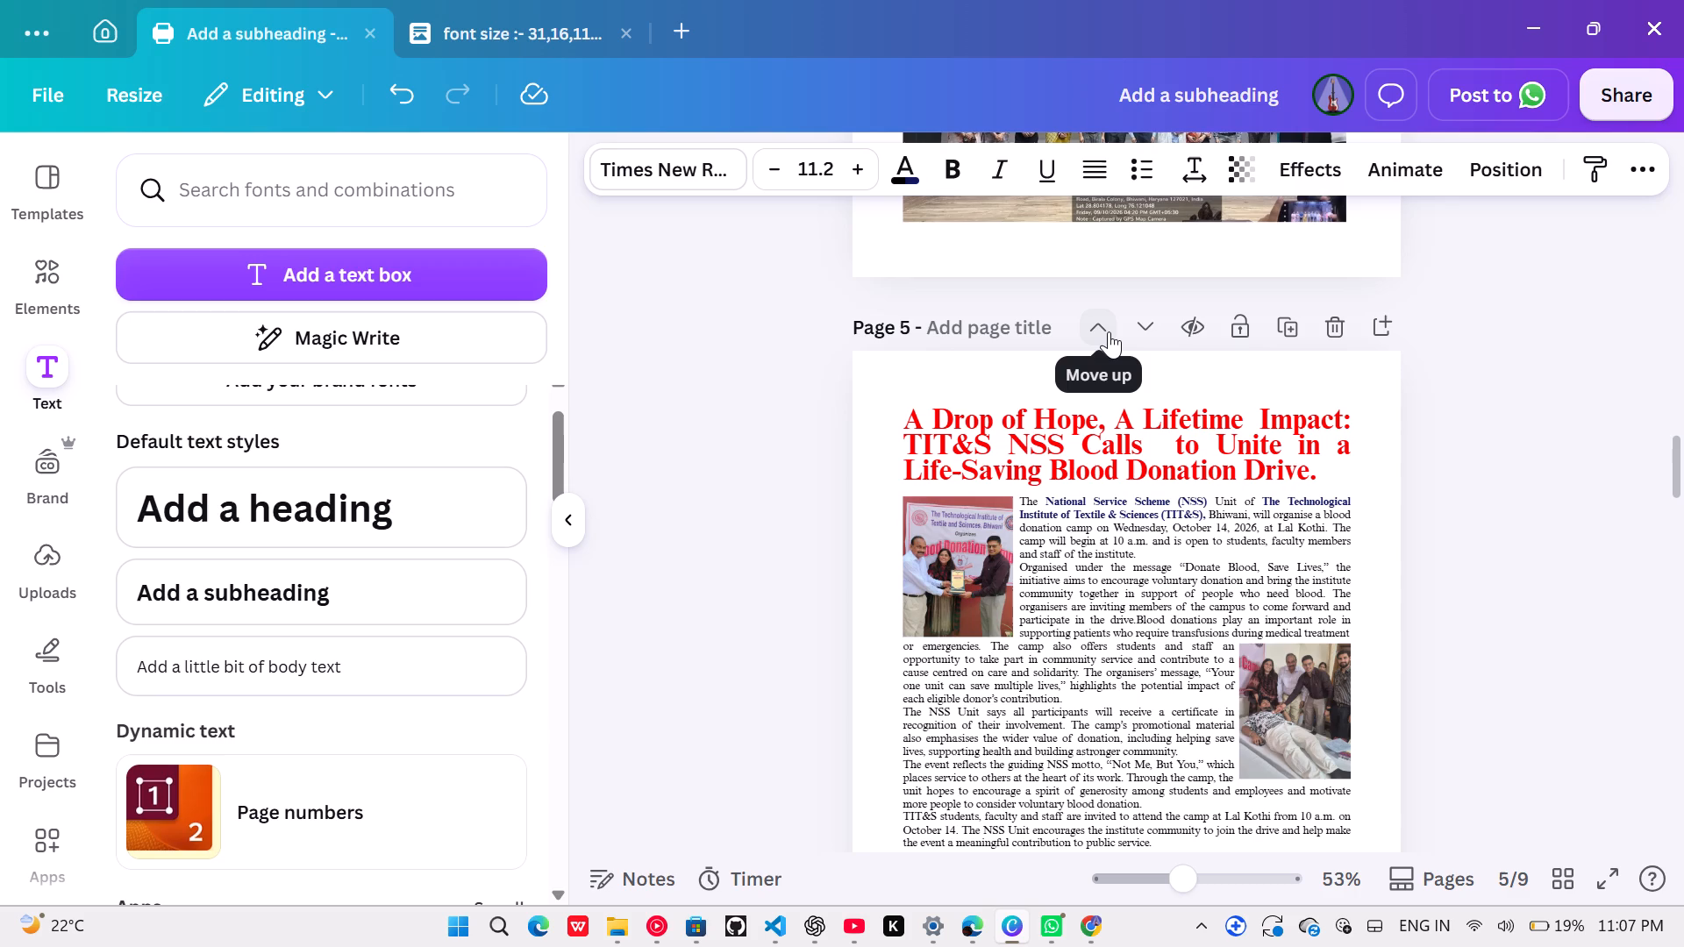
# Examine the overall layout of the blood donation article's heading, text and photos on page 5.
pyautogui.scroll(-1, 1109, 331)
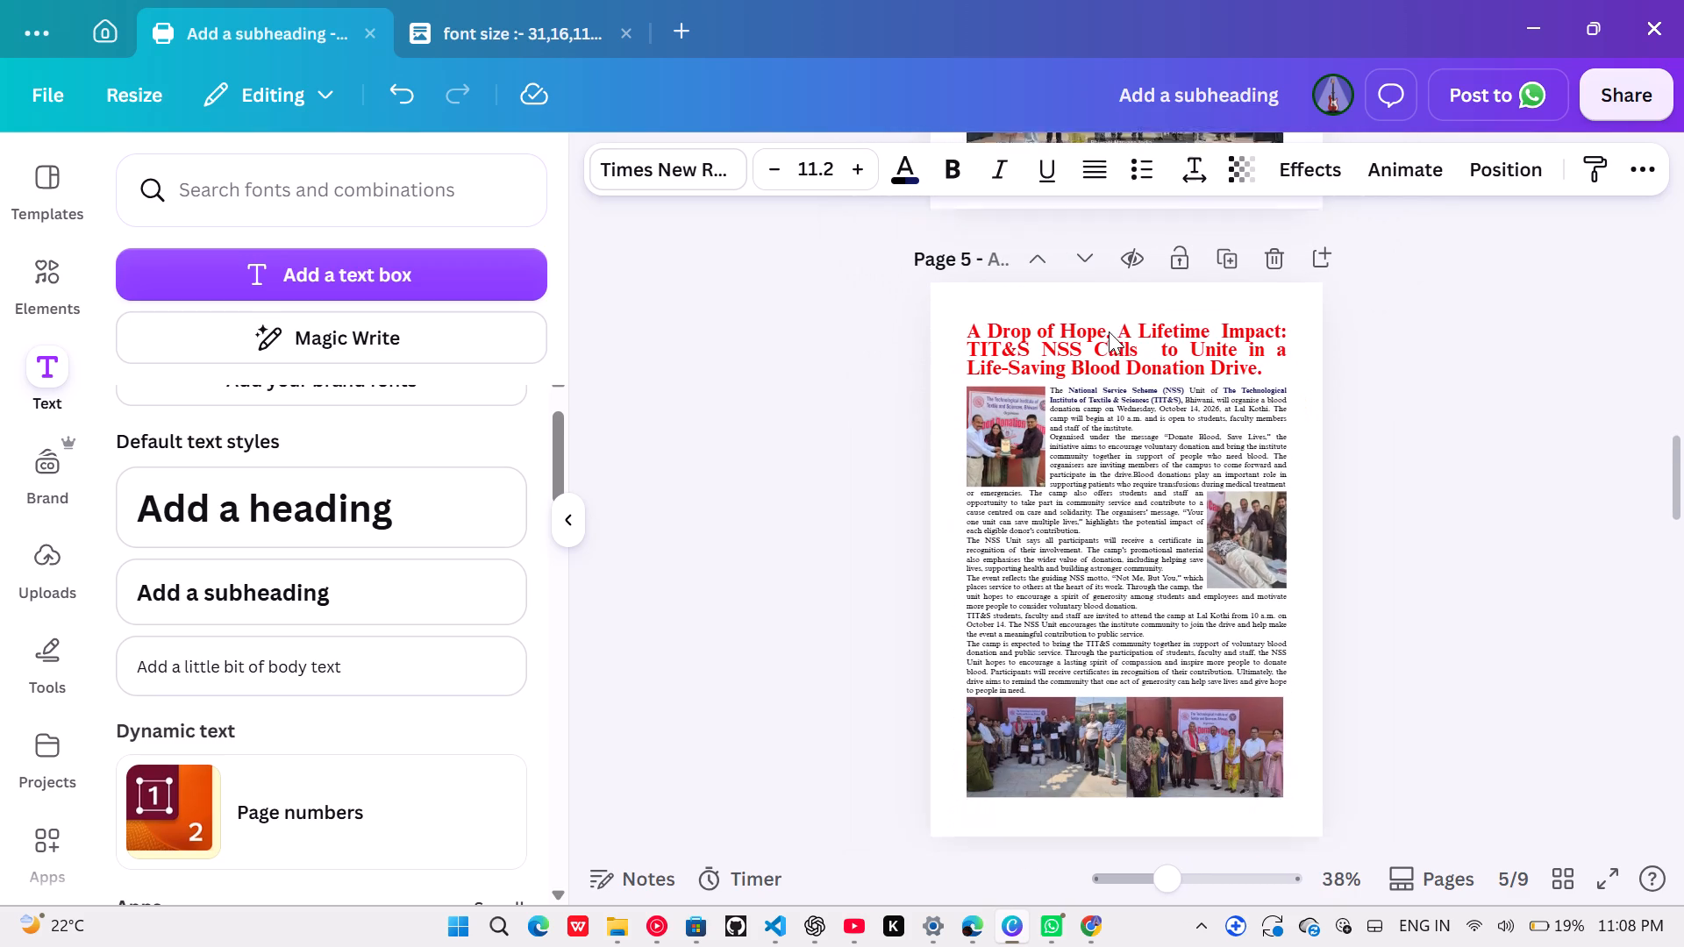
pyautogui.scroll(-1, 1109, 331)
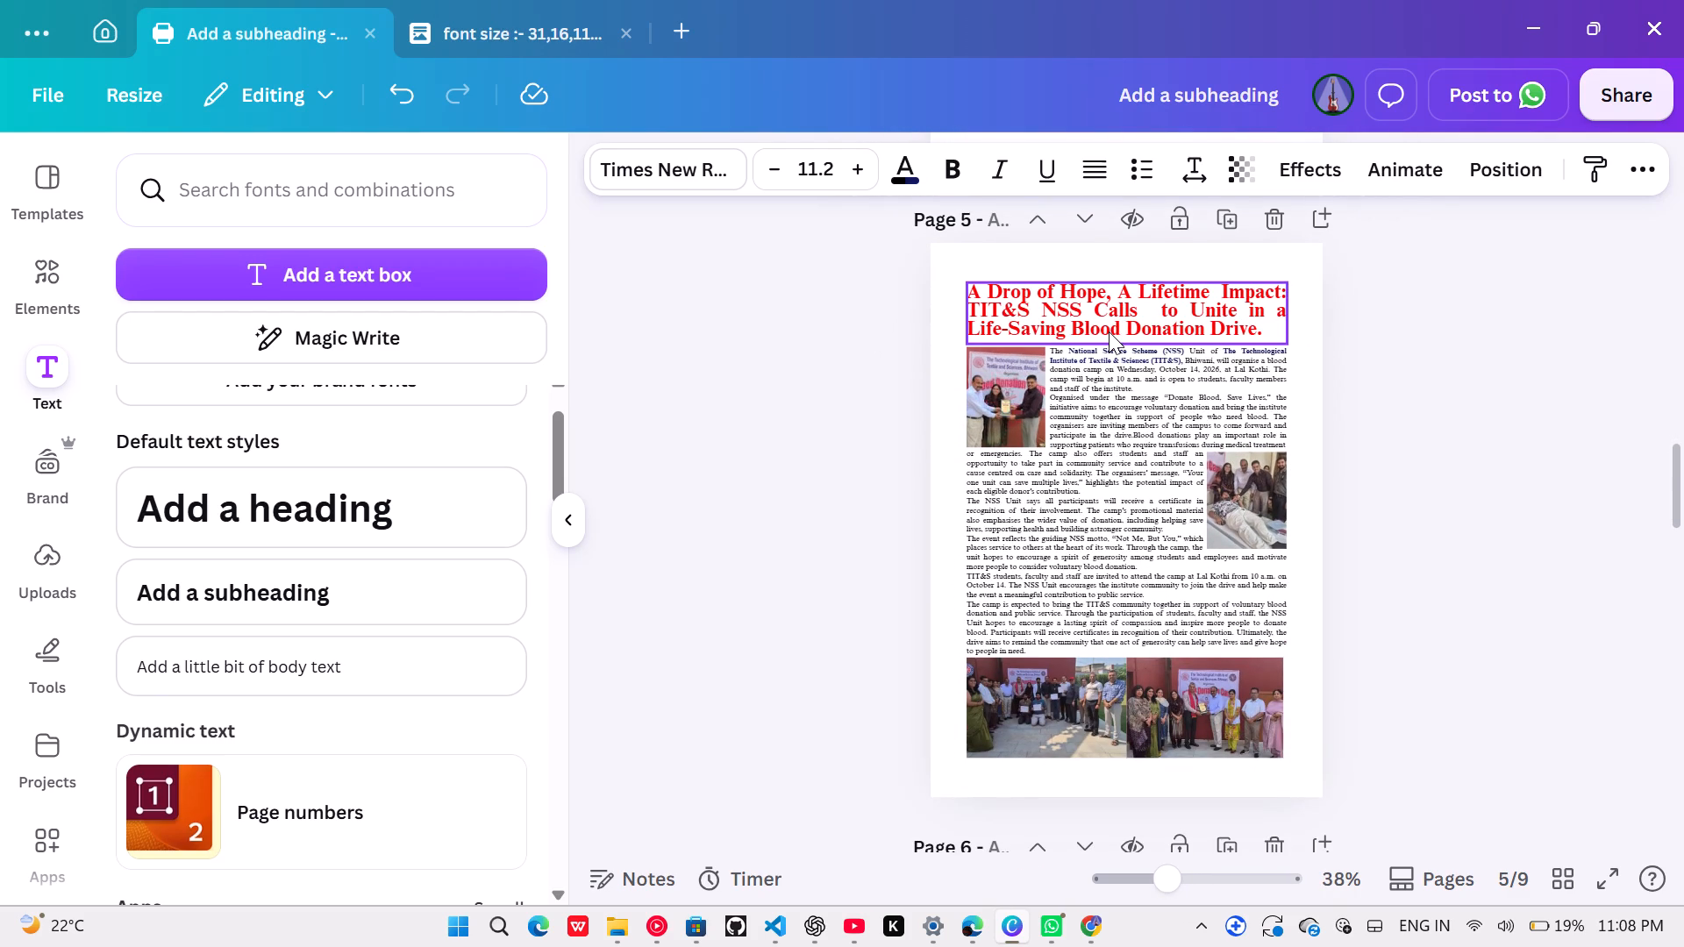
pyautogui.scroll(1, 1109, 331)
pyautogui.scroll(-1, 1109, 331)
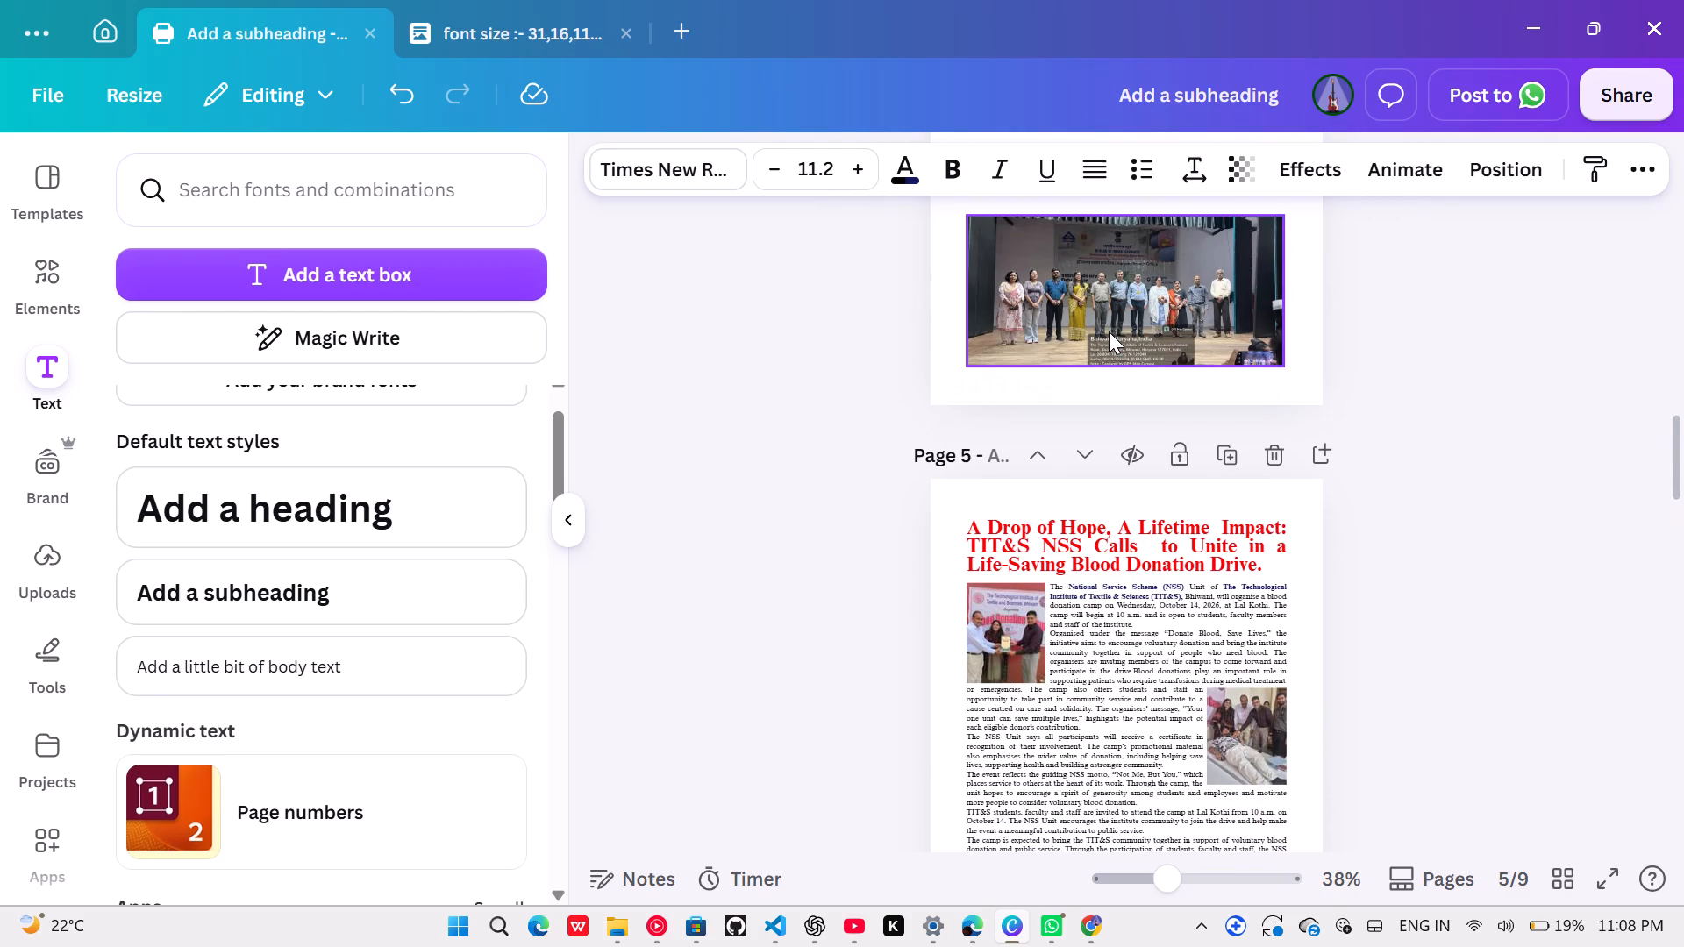
pyautogui.click(1099, 534)
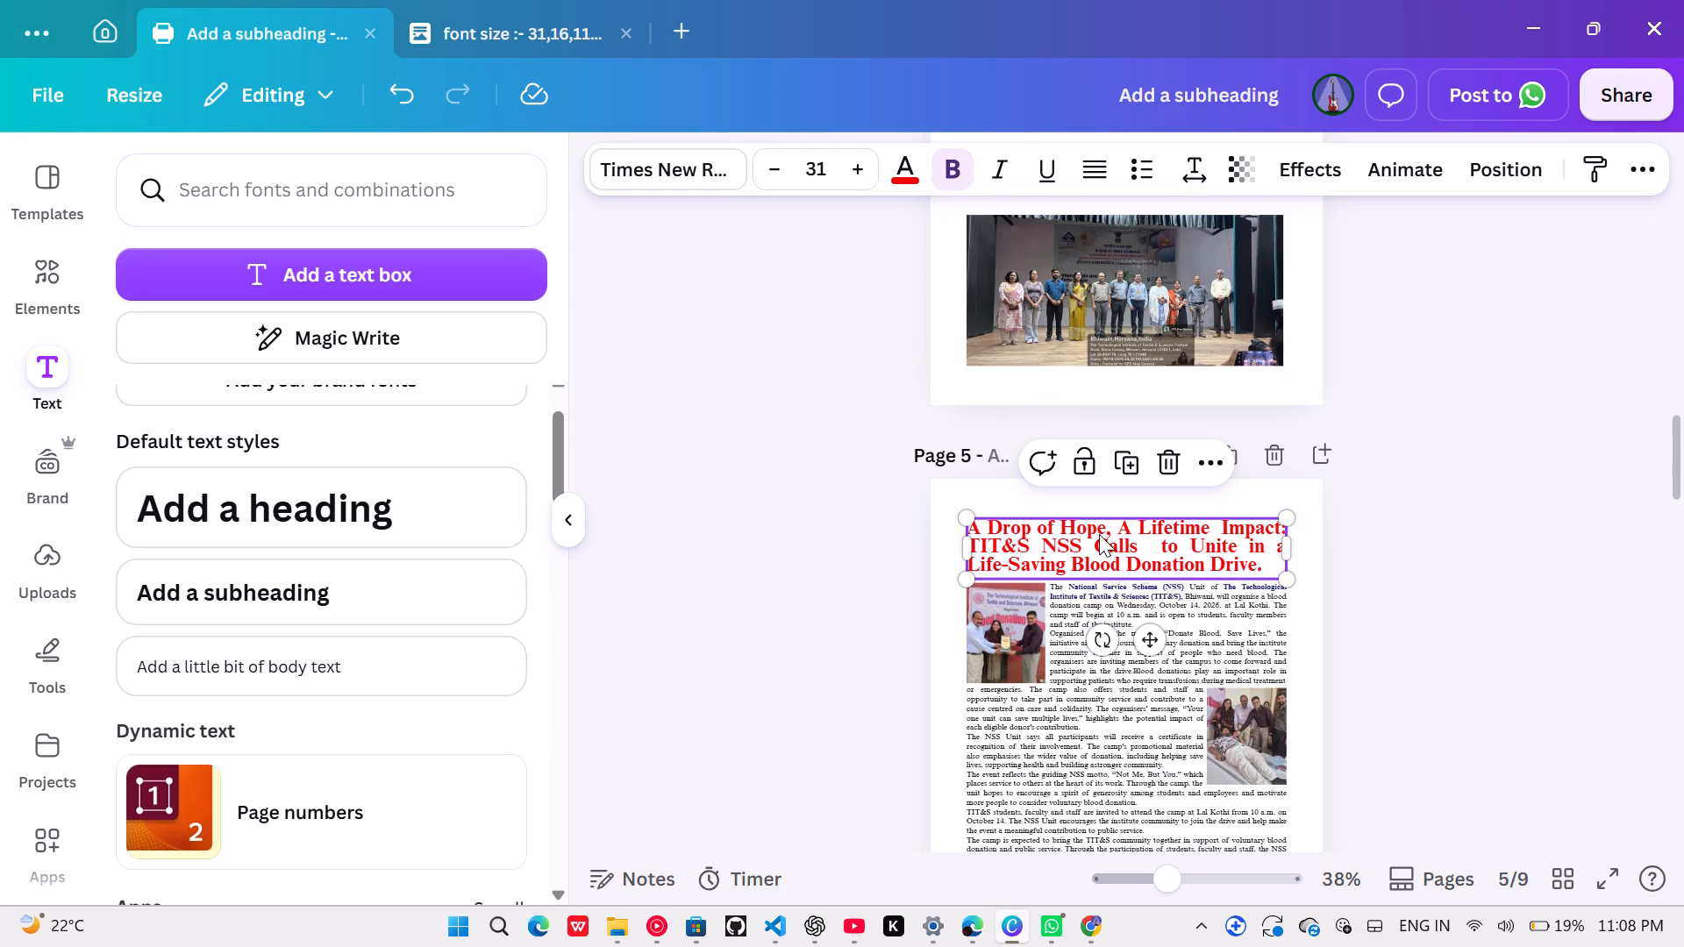
pyautogui.click(1454, 621)
pyautogui.scroll(-1, 1454, 621)
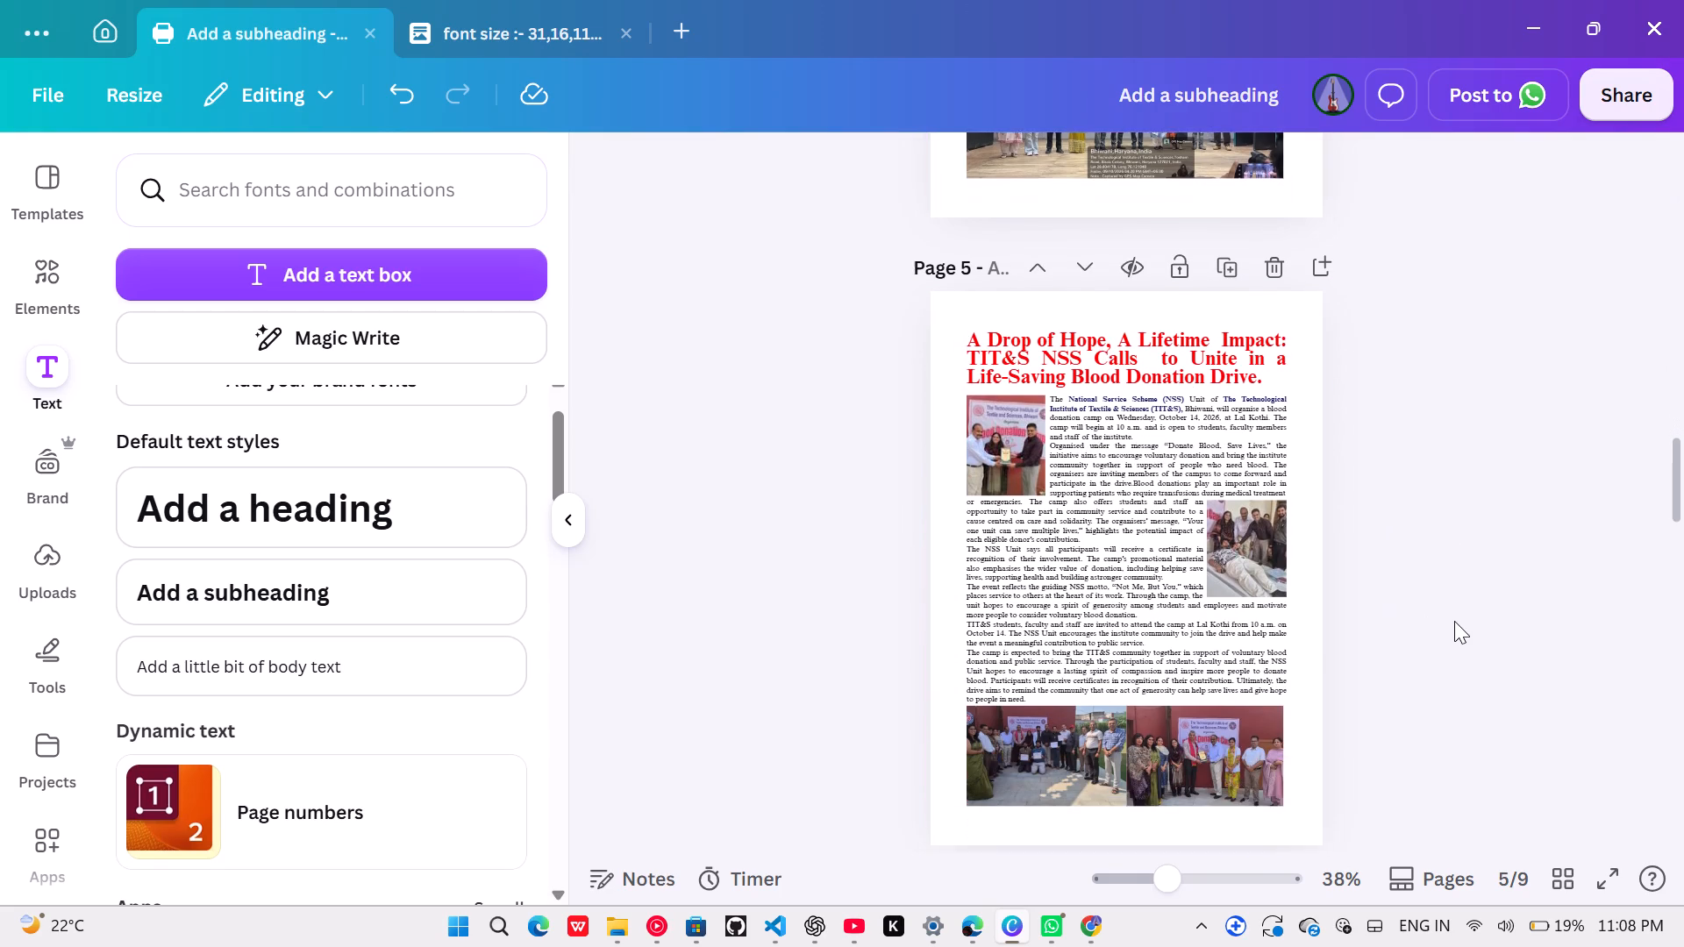
pyautogui.scroll(-3, 1454, 621)
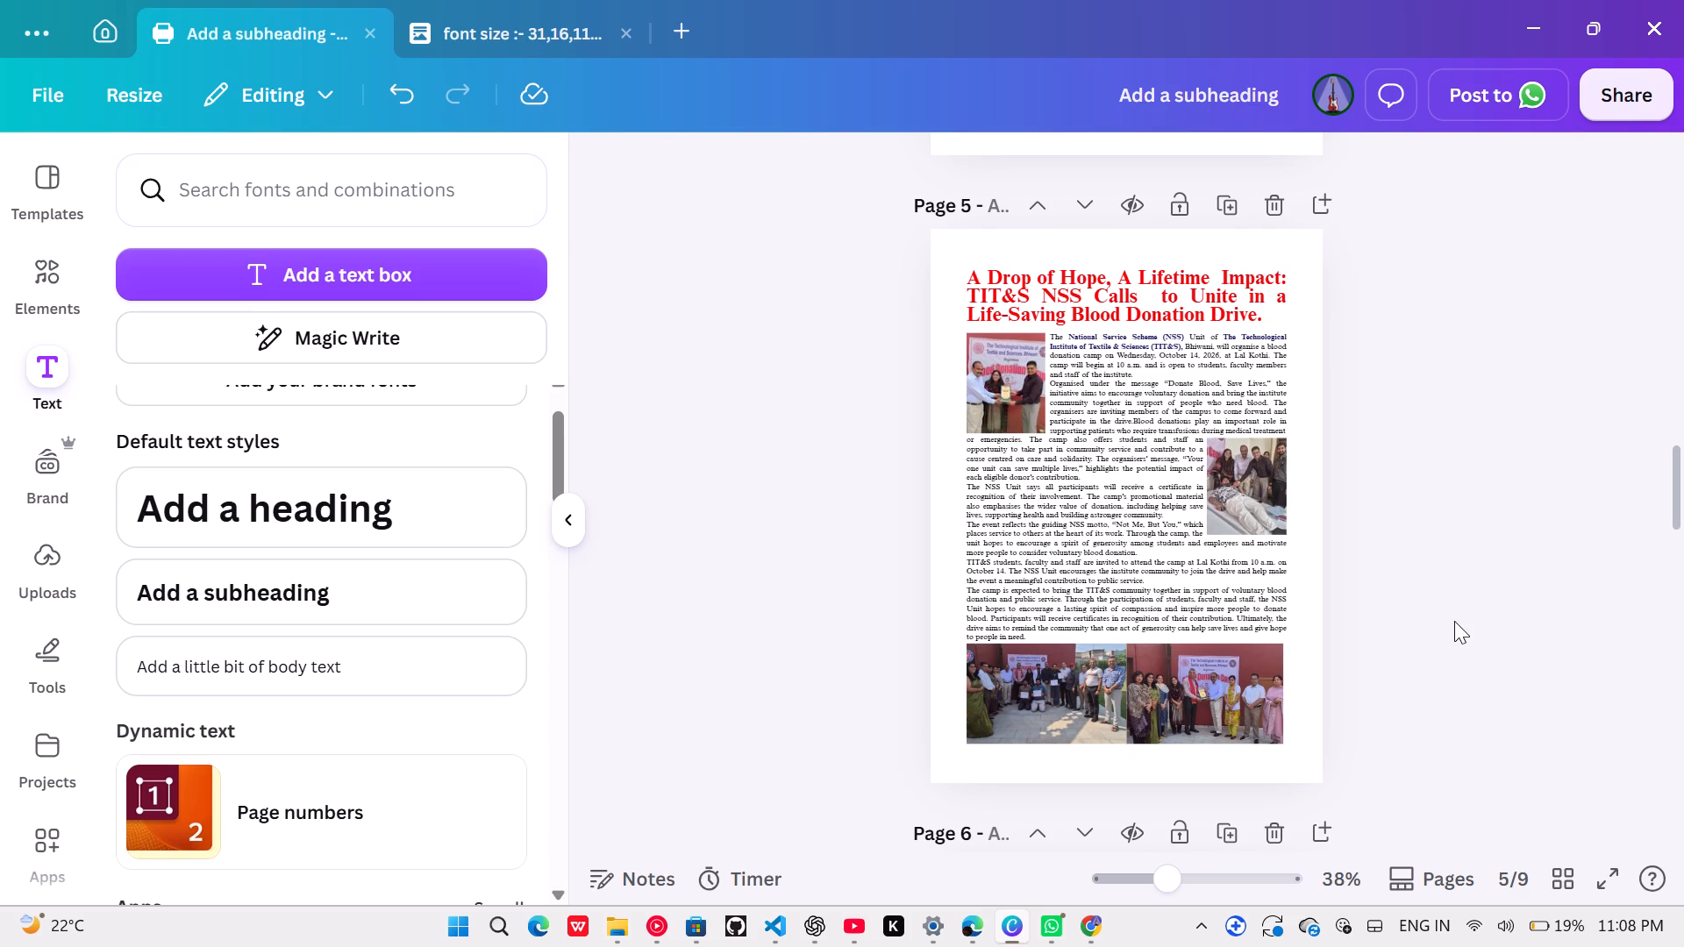
pyautogui.scroll(-1, 1454, 621)
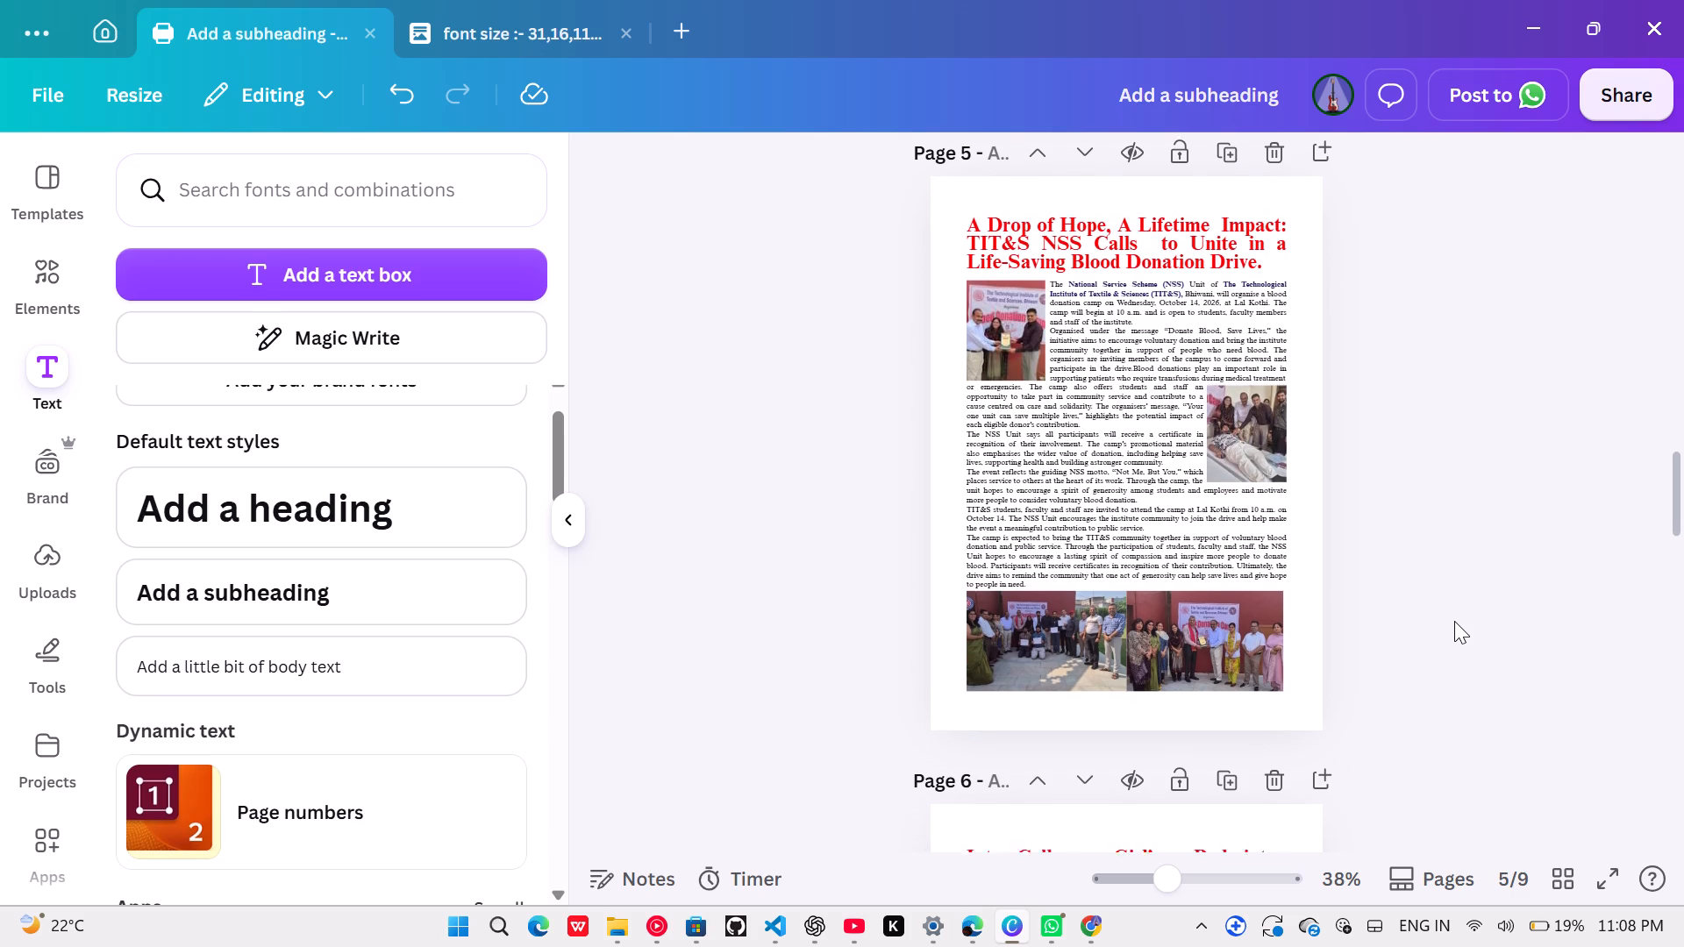
pyautogui.scroll(-1, 1454, 621)
# Edit the first paragraph of the blood donation article on page 5 to read "organize a Blood donation camp".
pyautogui.scroll(1, 1454, 621)
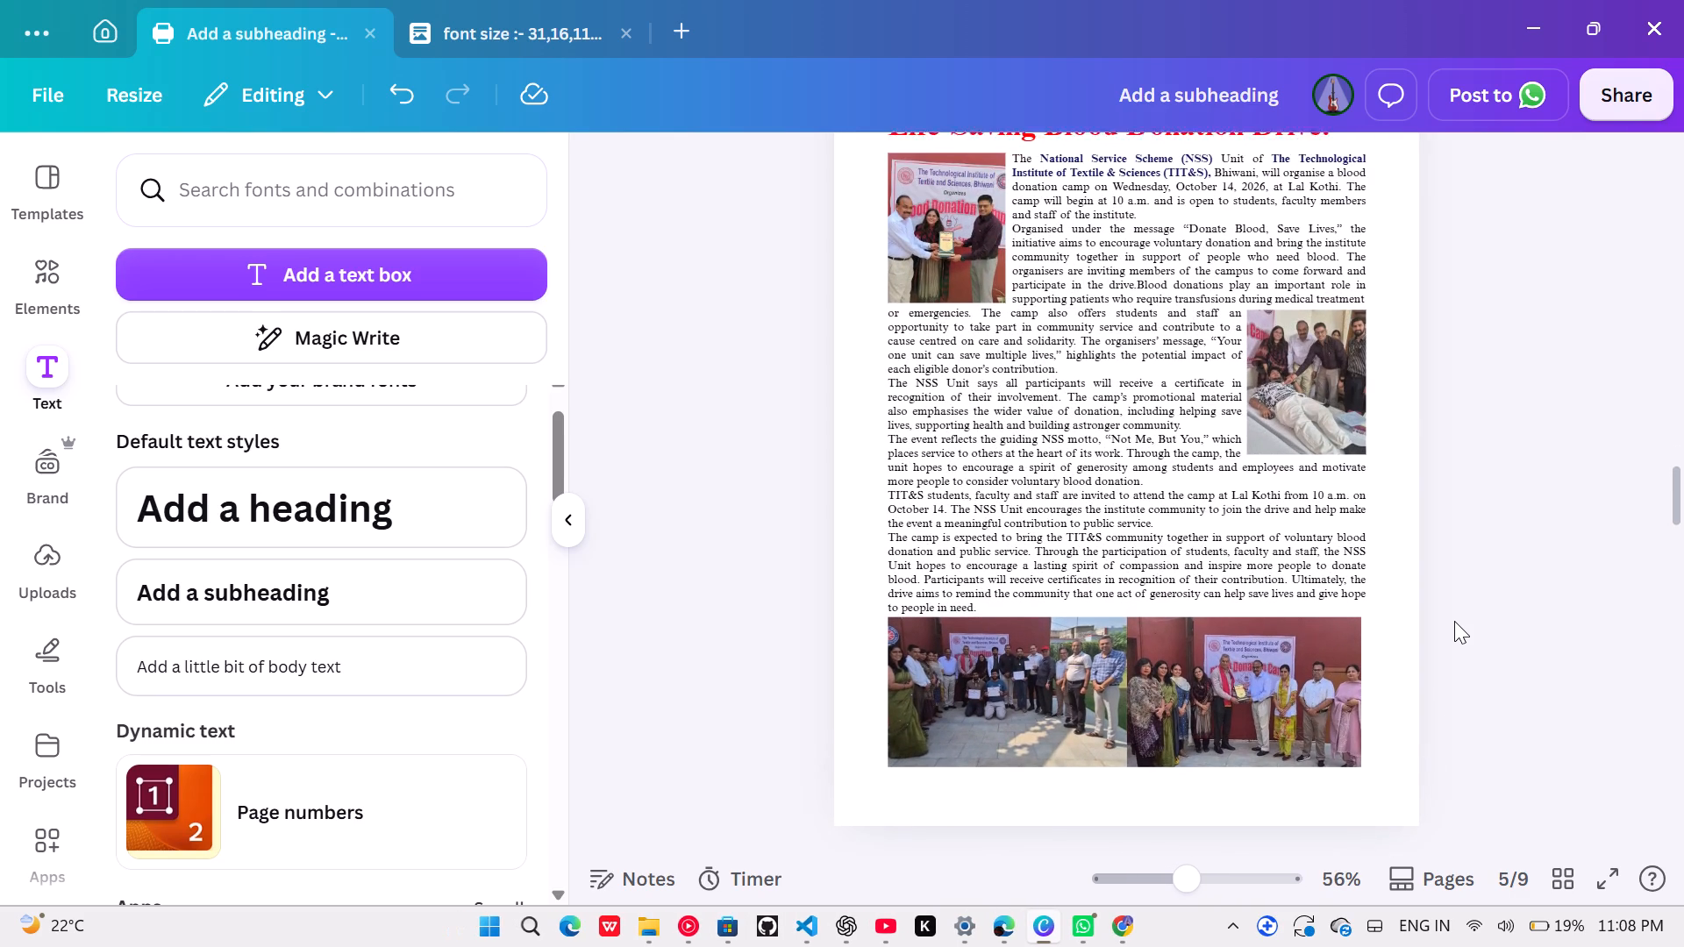
pyautogui.scroll(2, 1454, 621)
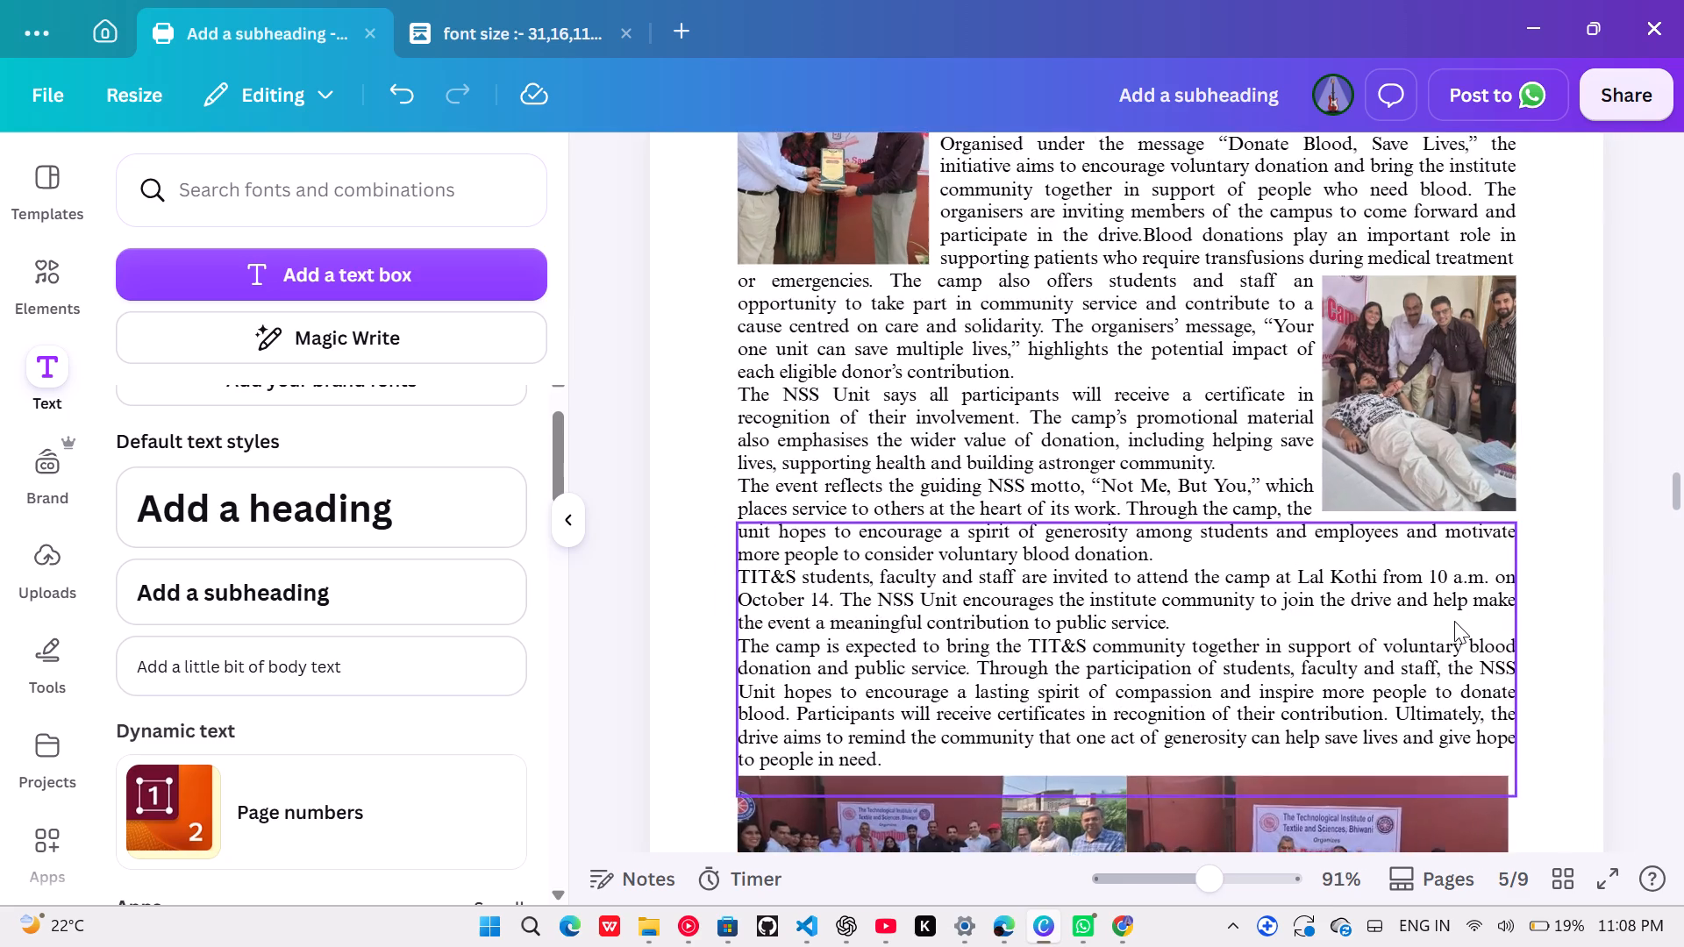
pyautogui.scroll(2, 1454, 621)
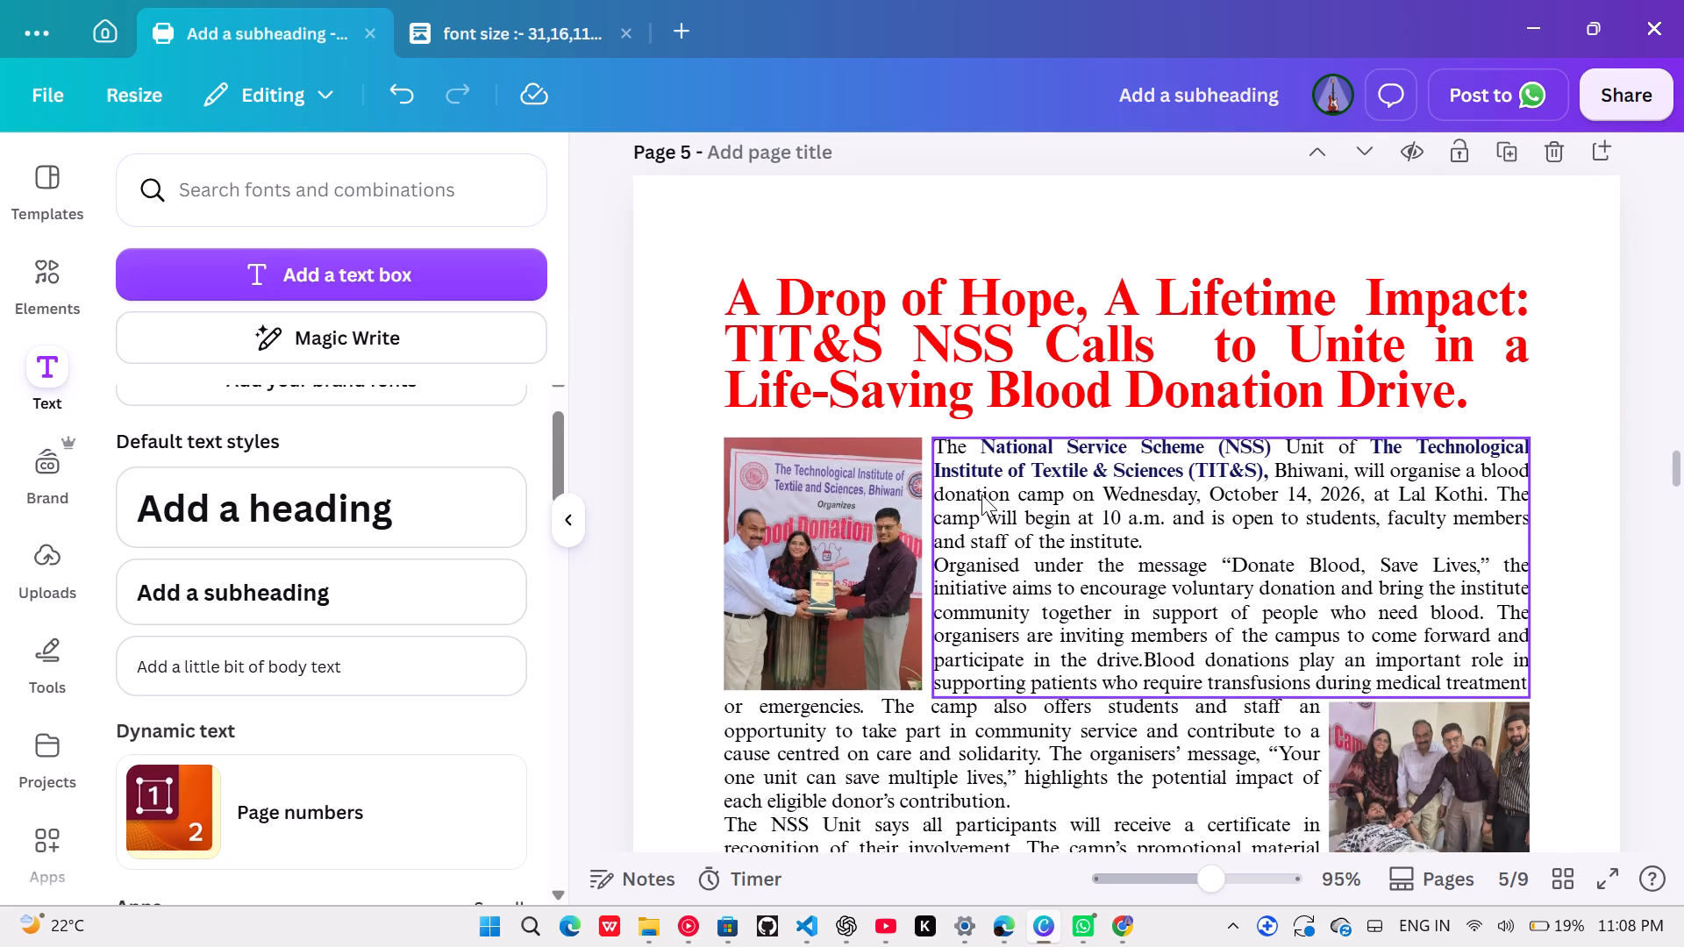
pyautogui.doubleClick(1491, 467)
pyautogui.press('BackSpace')
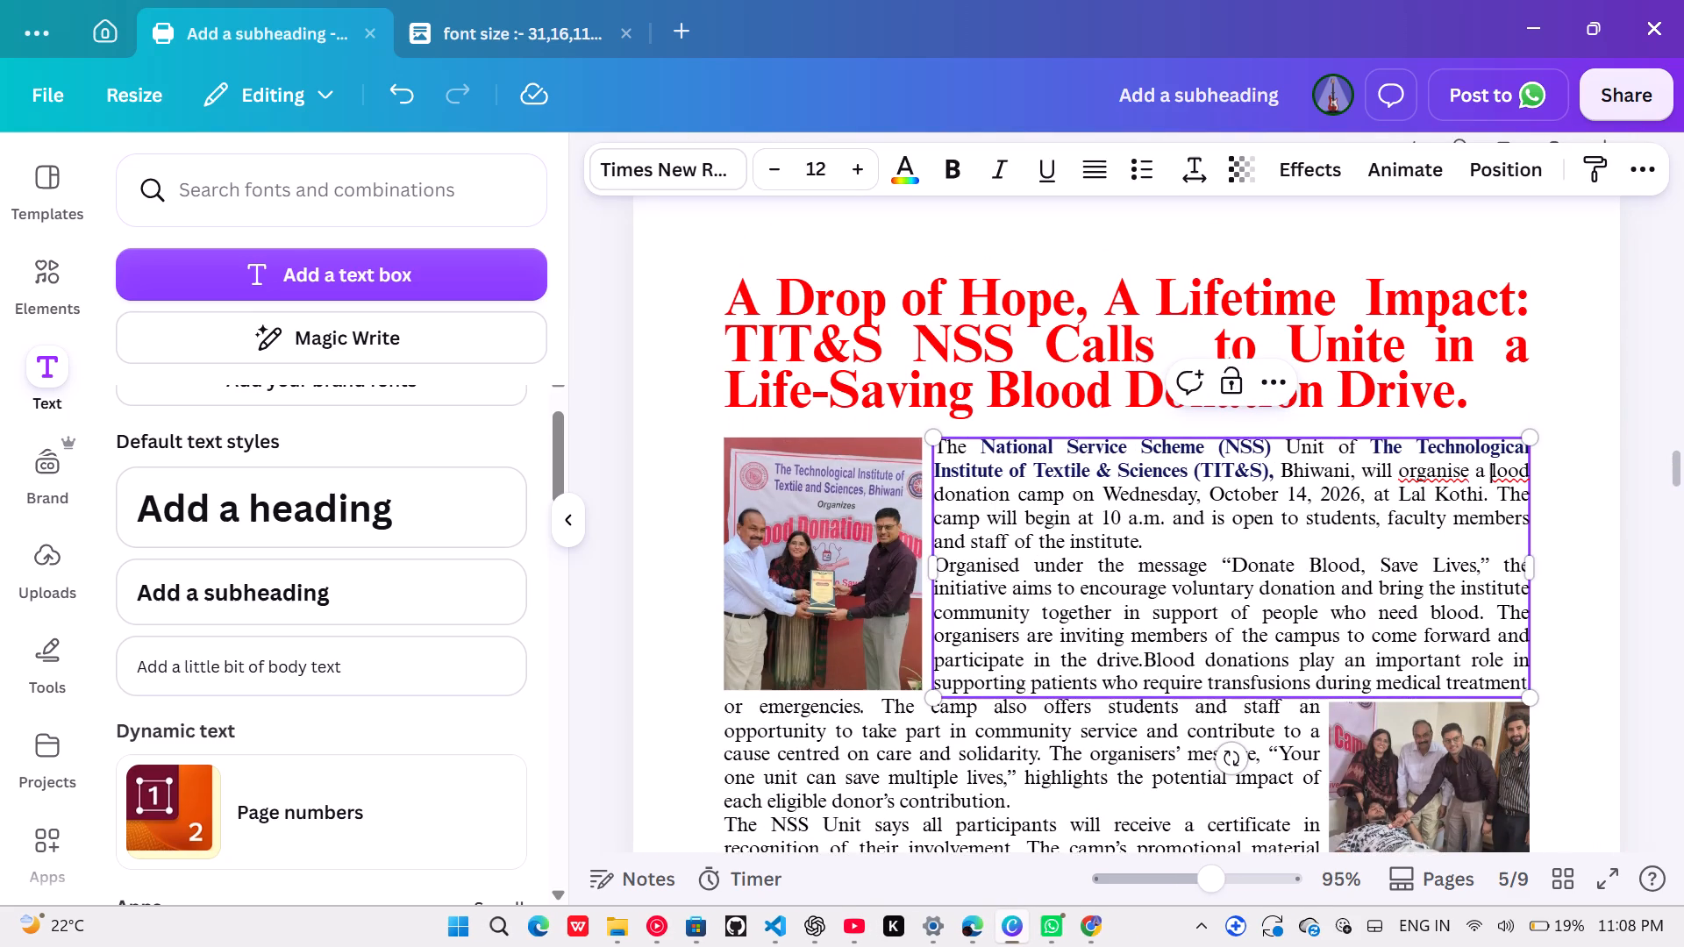
pyautogui.hotkey('shift', 'b')
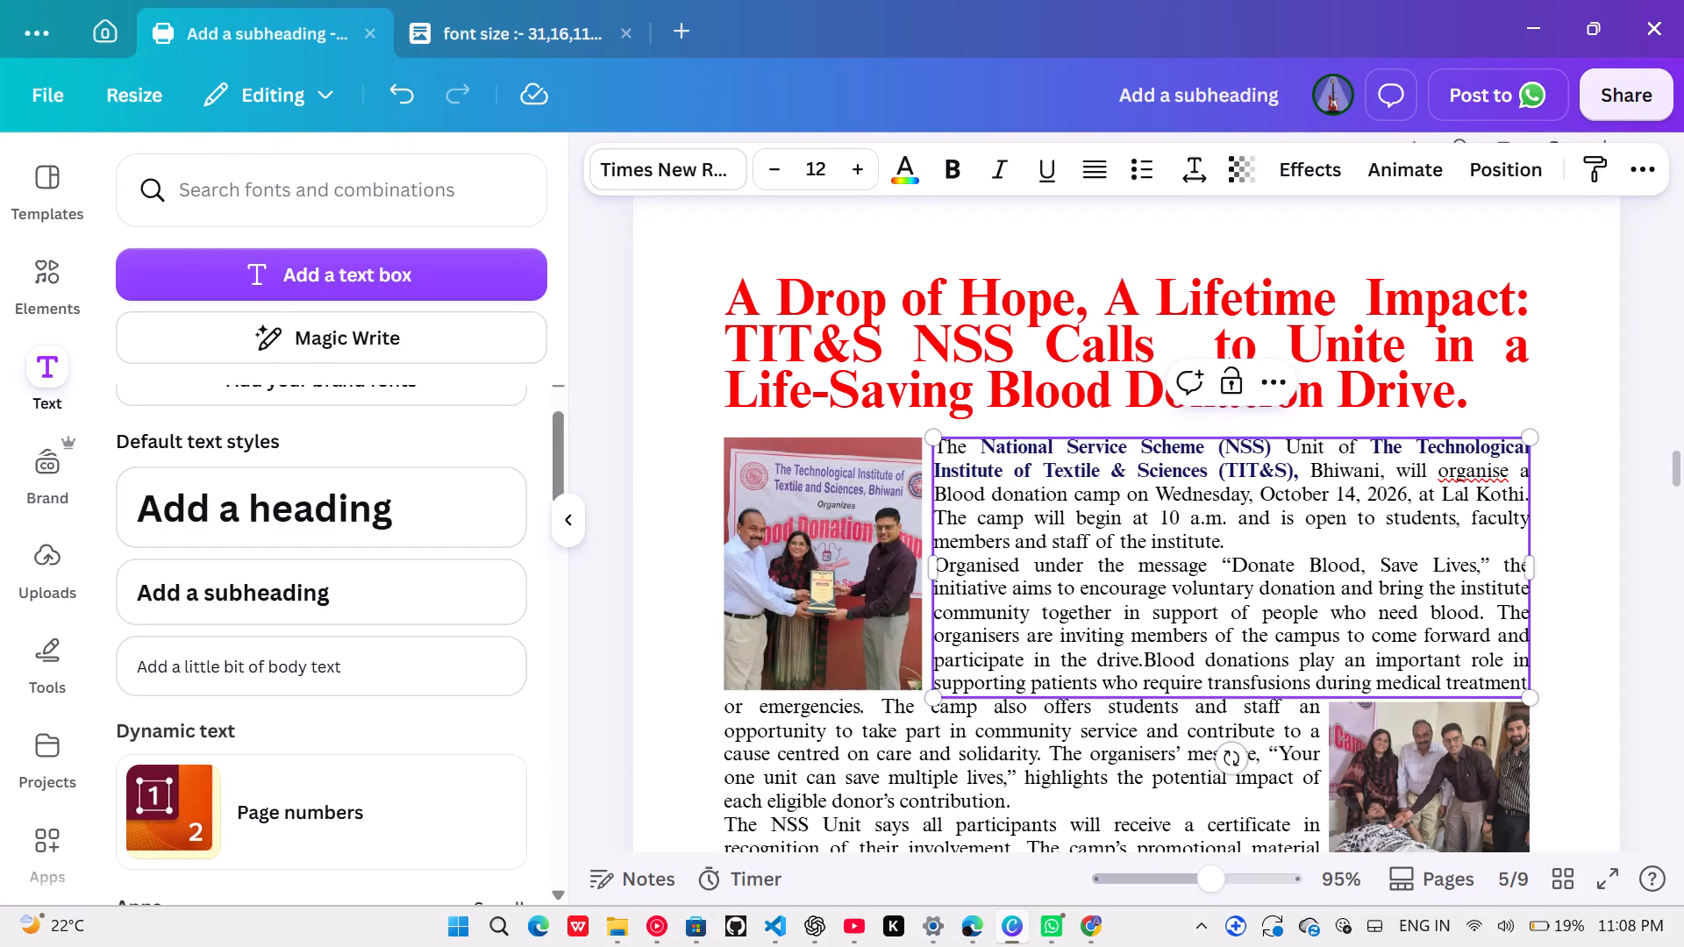
pyautogui.click(1499, 477)
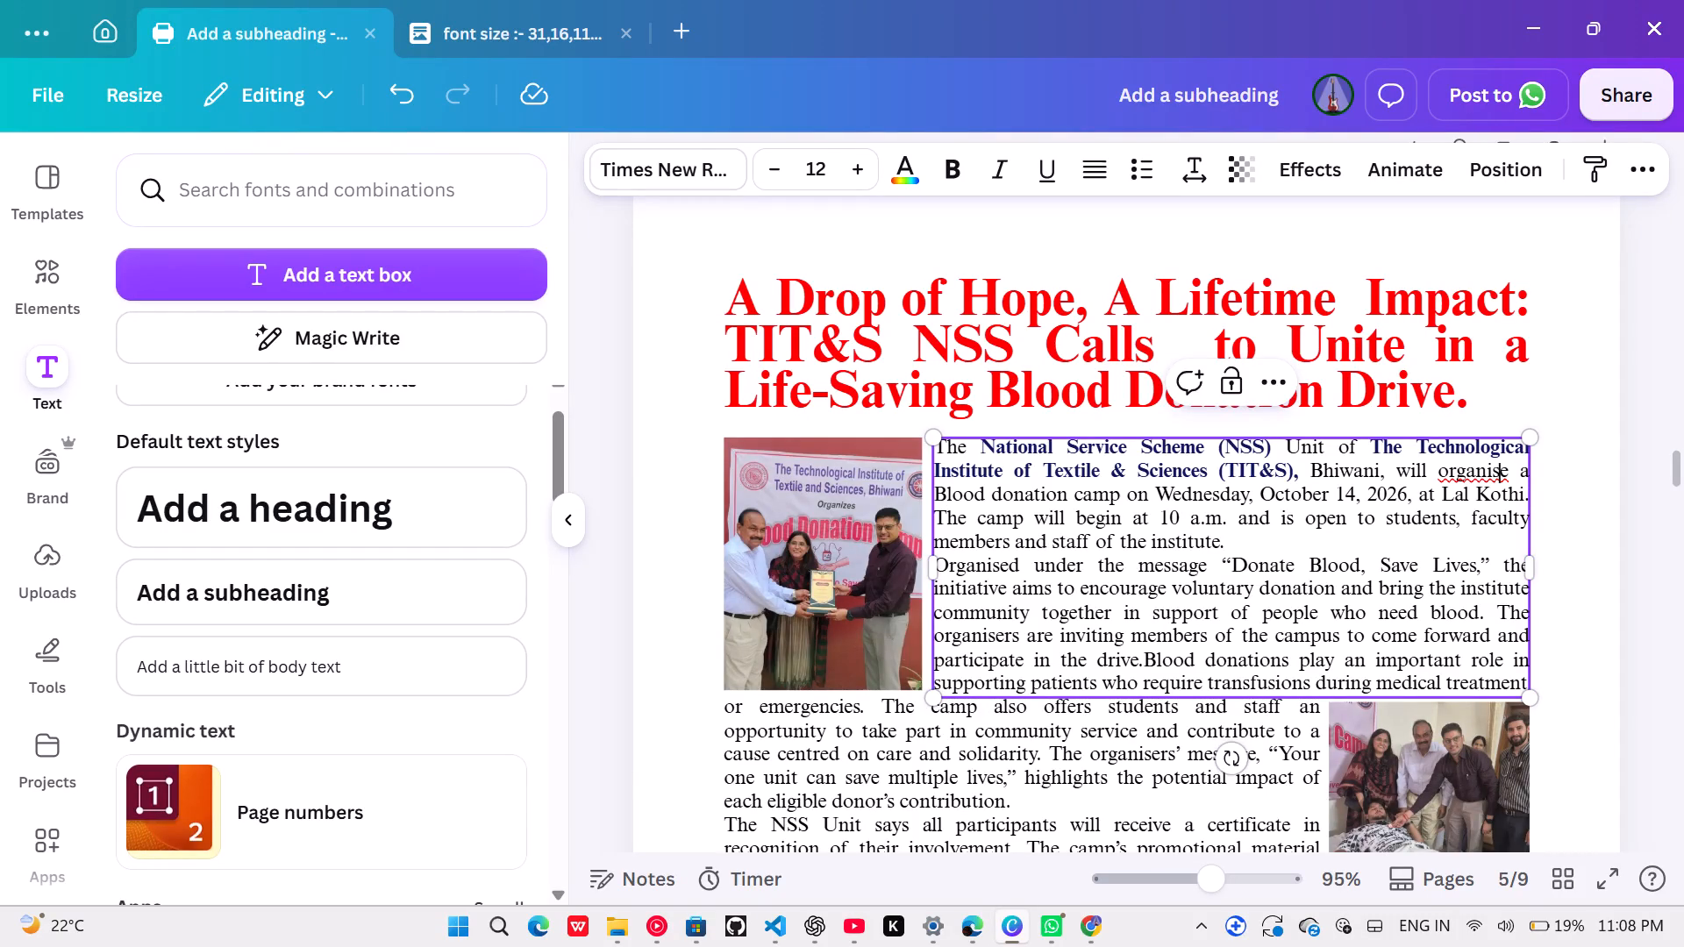
pyautogui.press('BackSpace')
pyautogui.press('z')
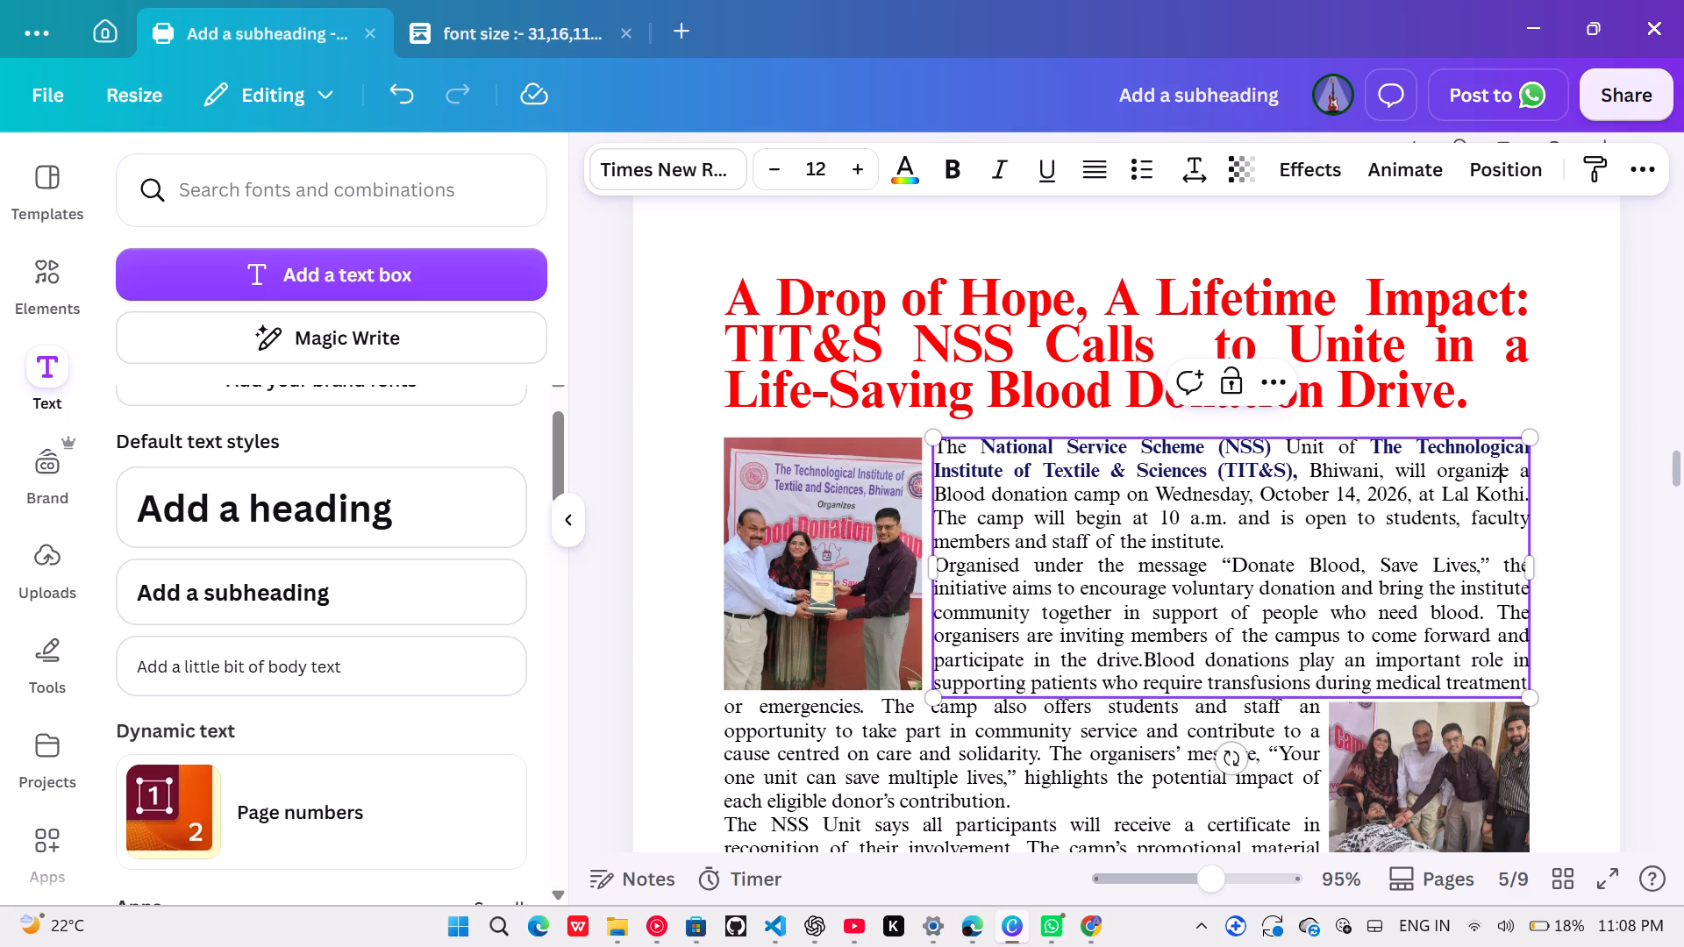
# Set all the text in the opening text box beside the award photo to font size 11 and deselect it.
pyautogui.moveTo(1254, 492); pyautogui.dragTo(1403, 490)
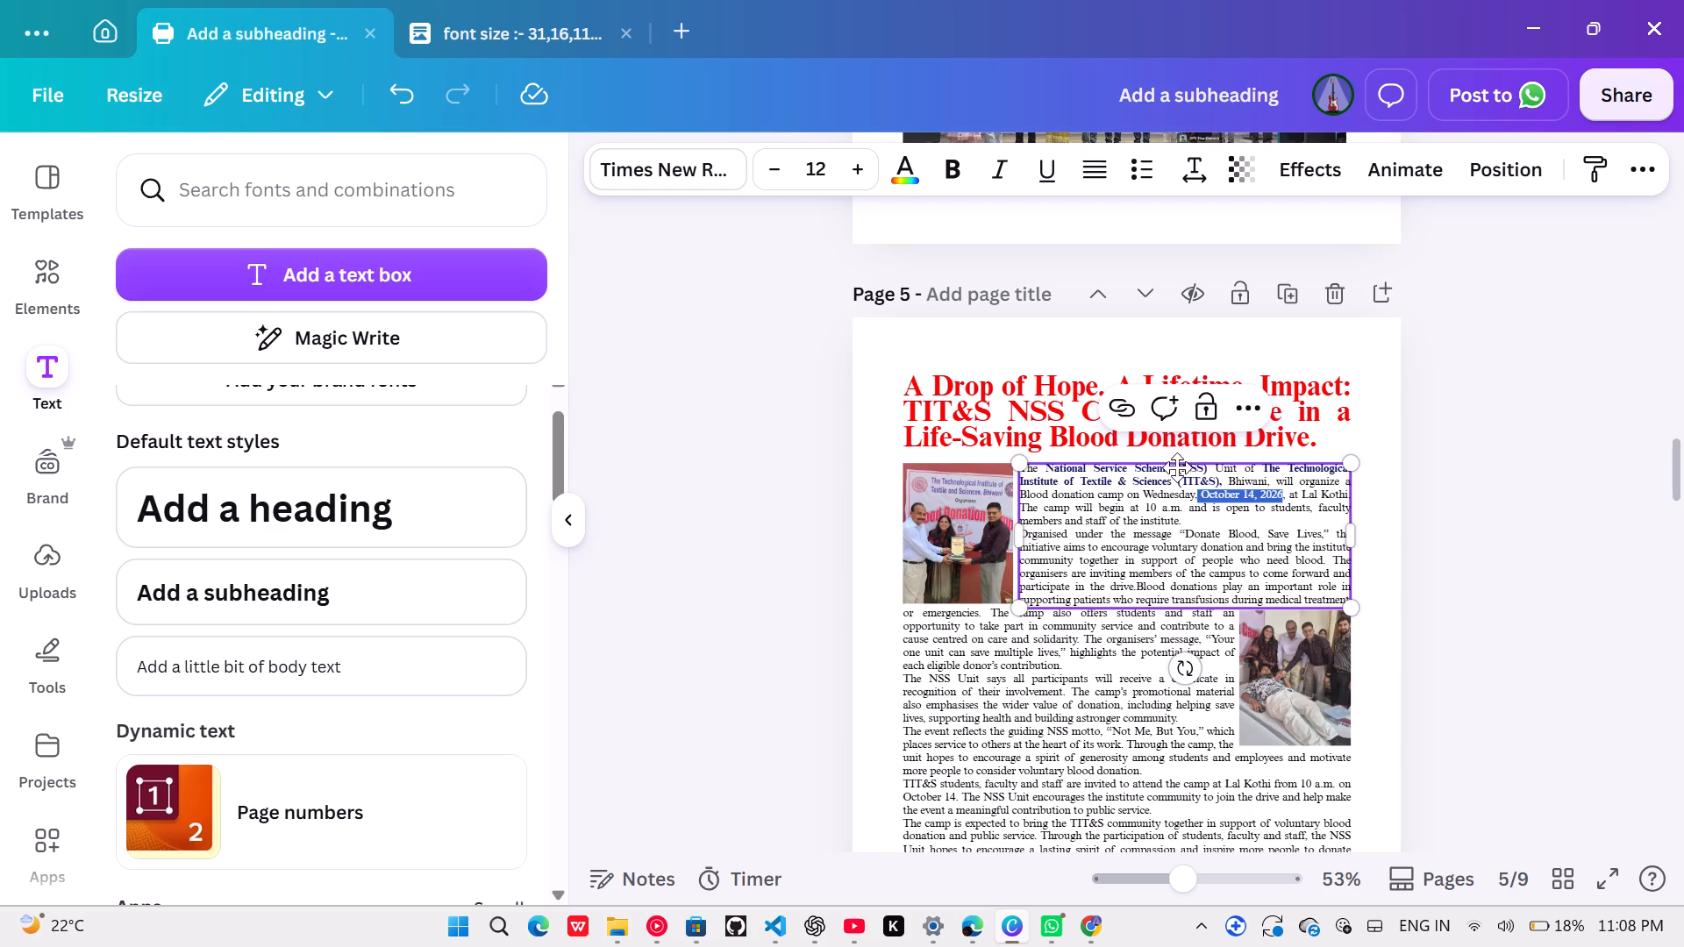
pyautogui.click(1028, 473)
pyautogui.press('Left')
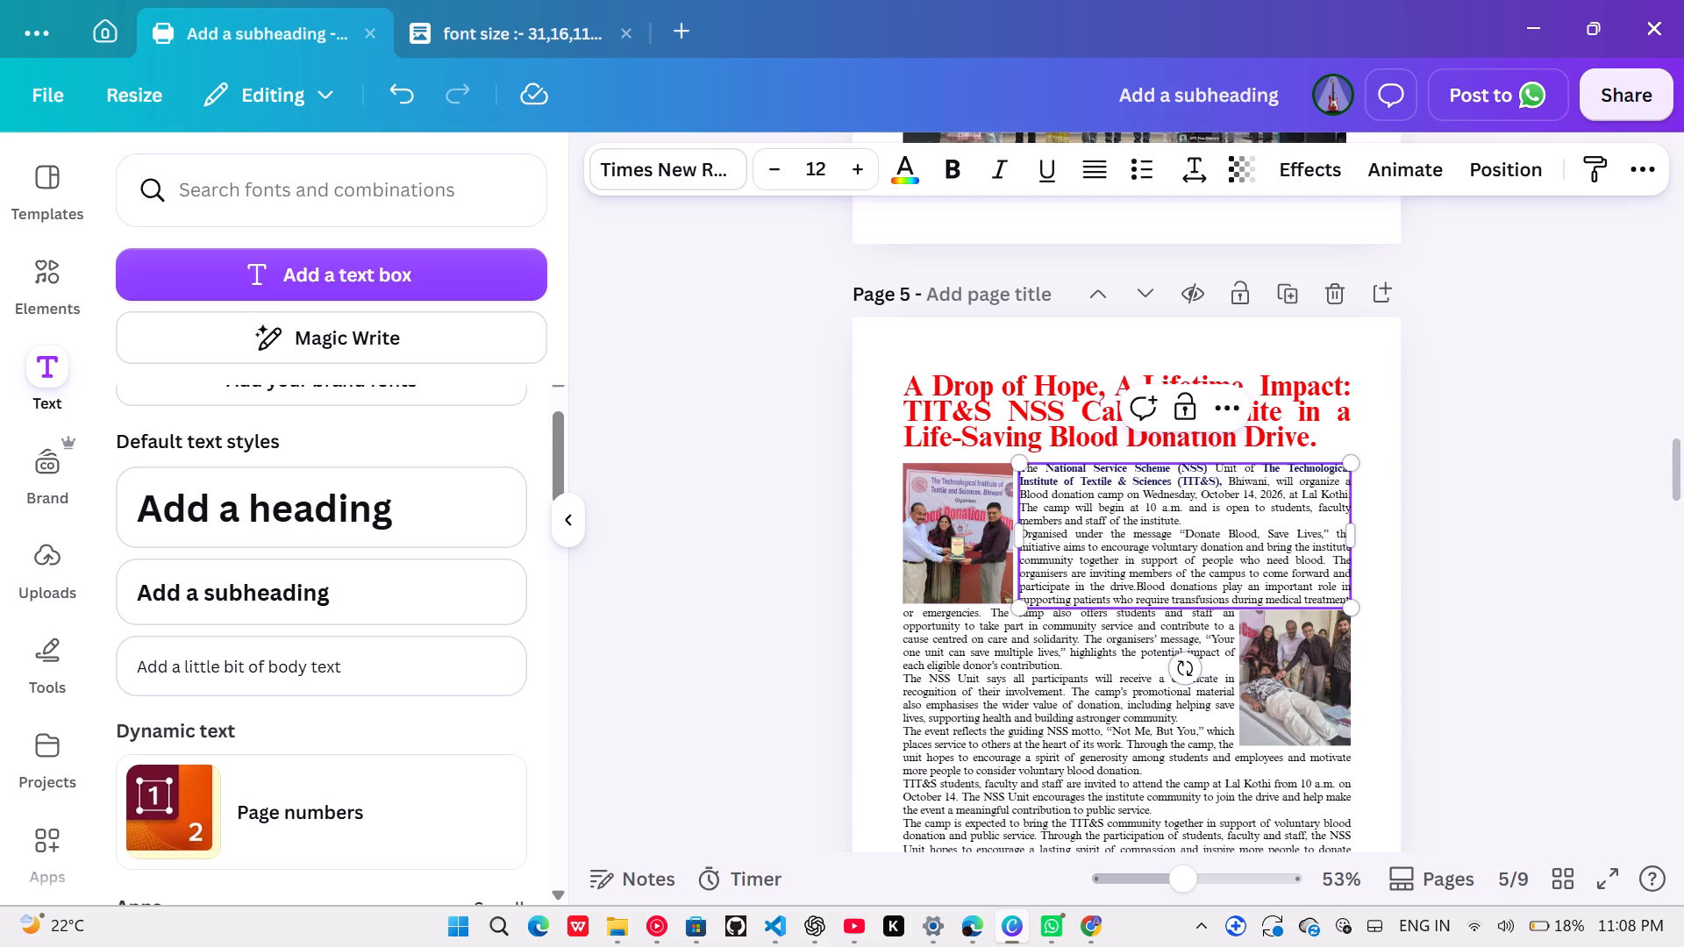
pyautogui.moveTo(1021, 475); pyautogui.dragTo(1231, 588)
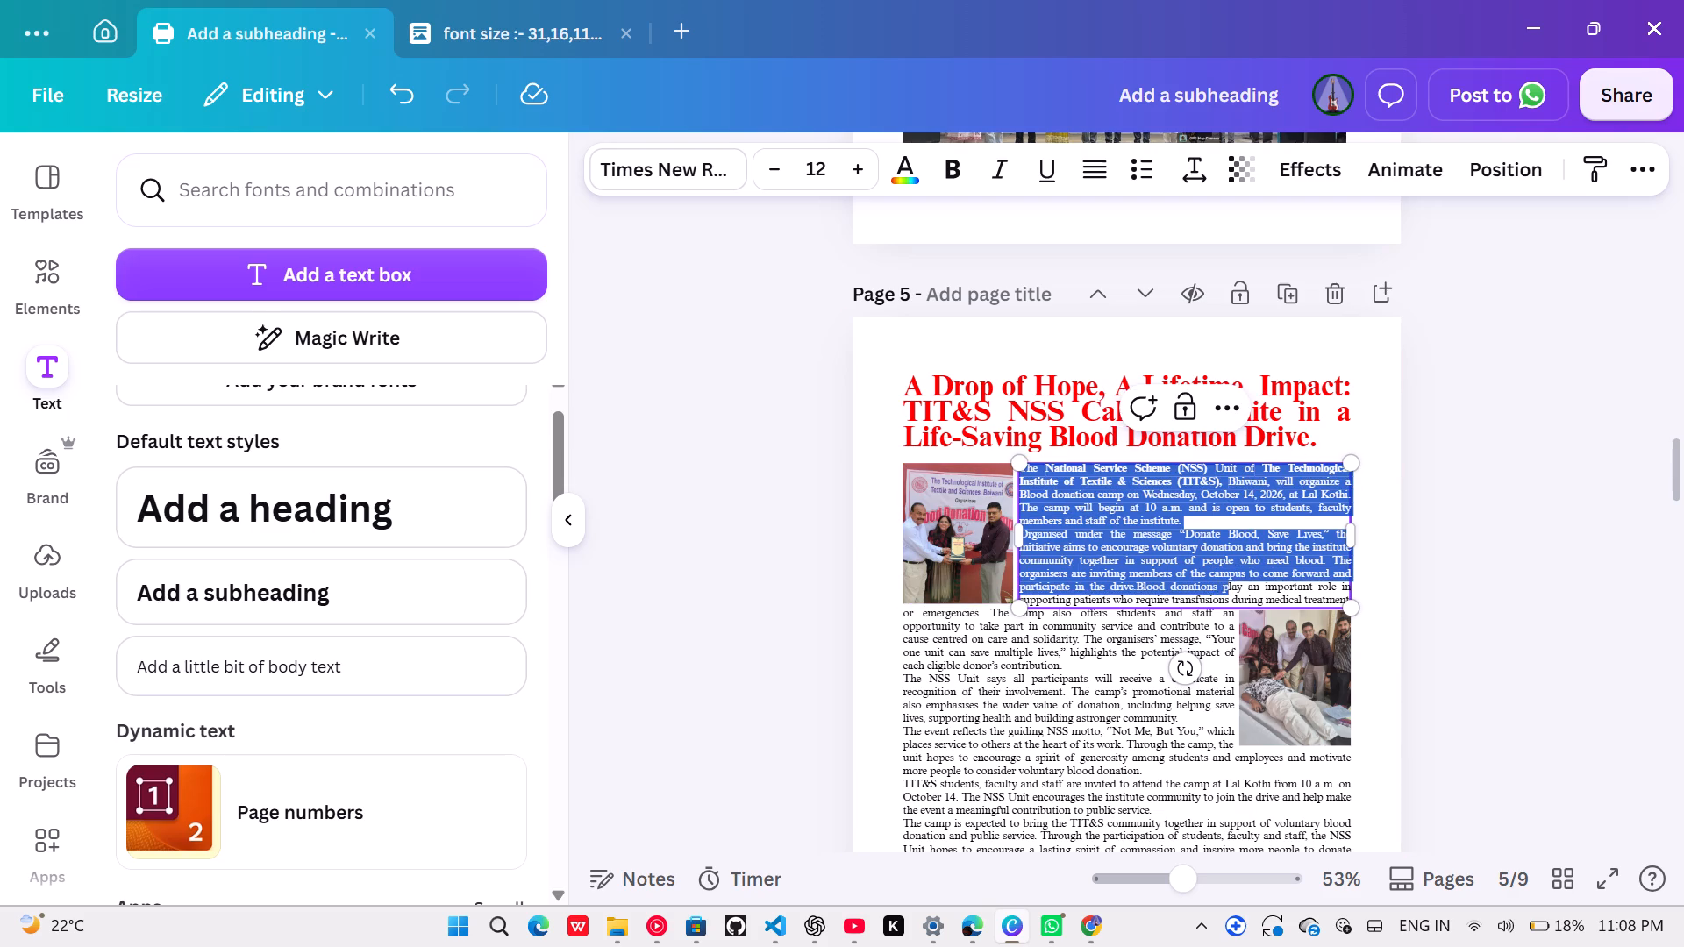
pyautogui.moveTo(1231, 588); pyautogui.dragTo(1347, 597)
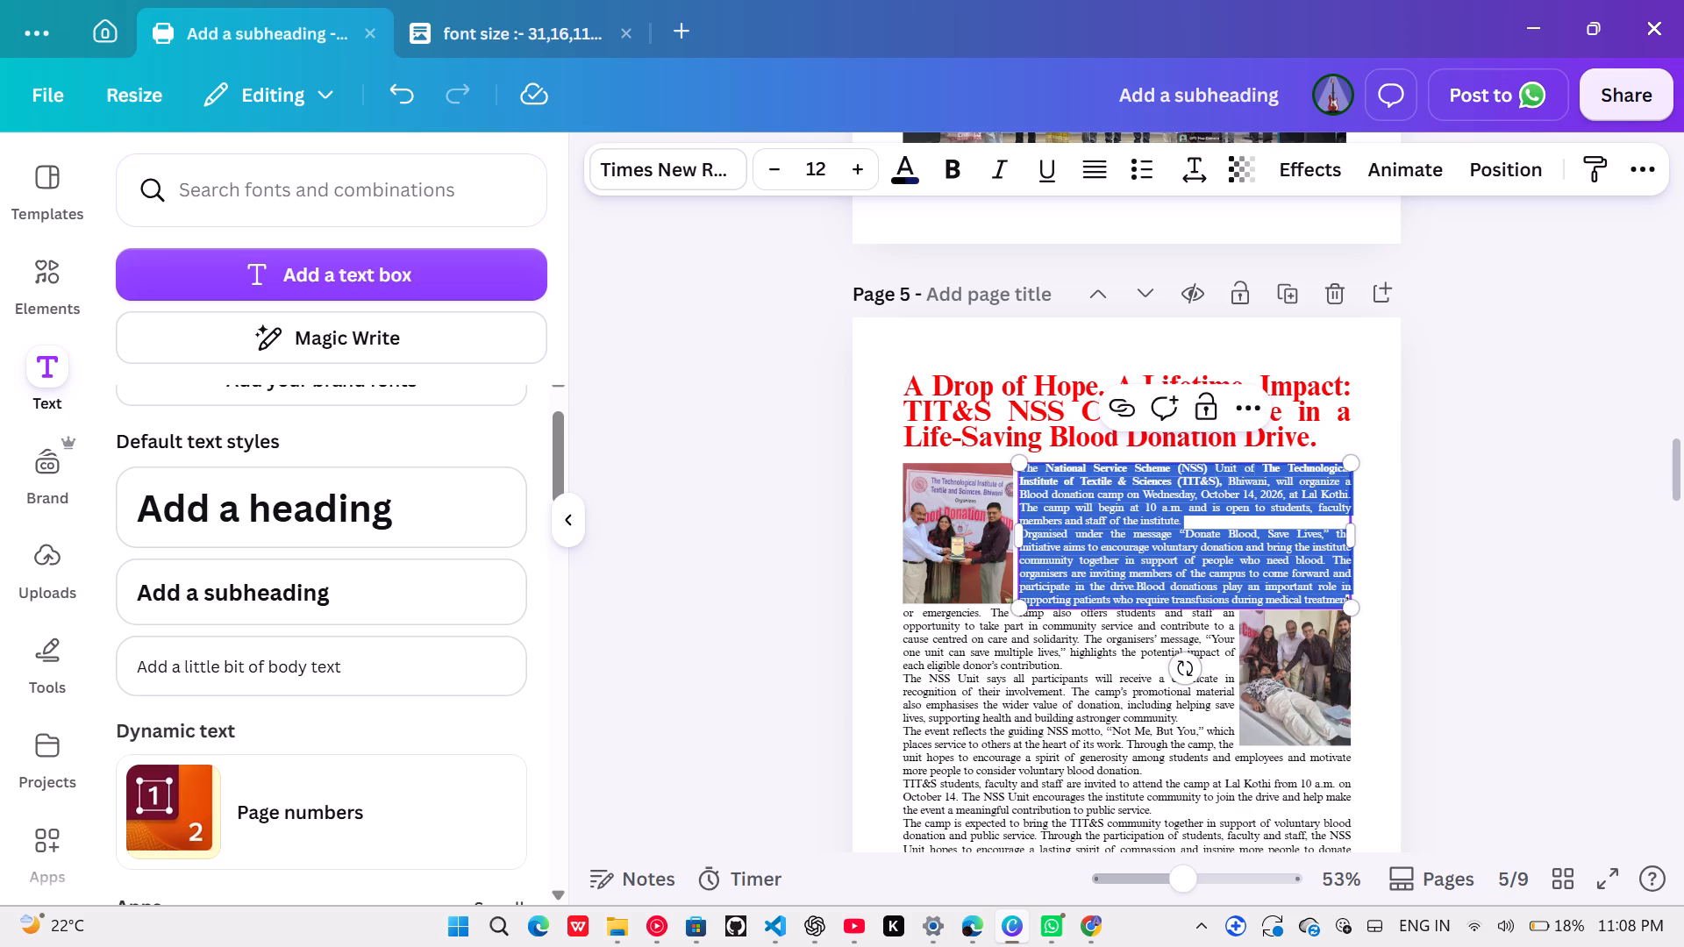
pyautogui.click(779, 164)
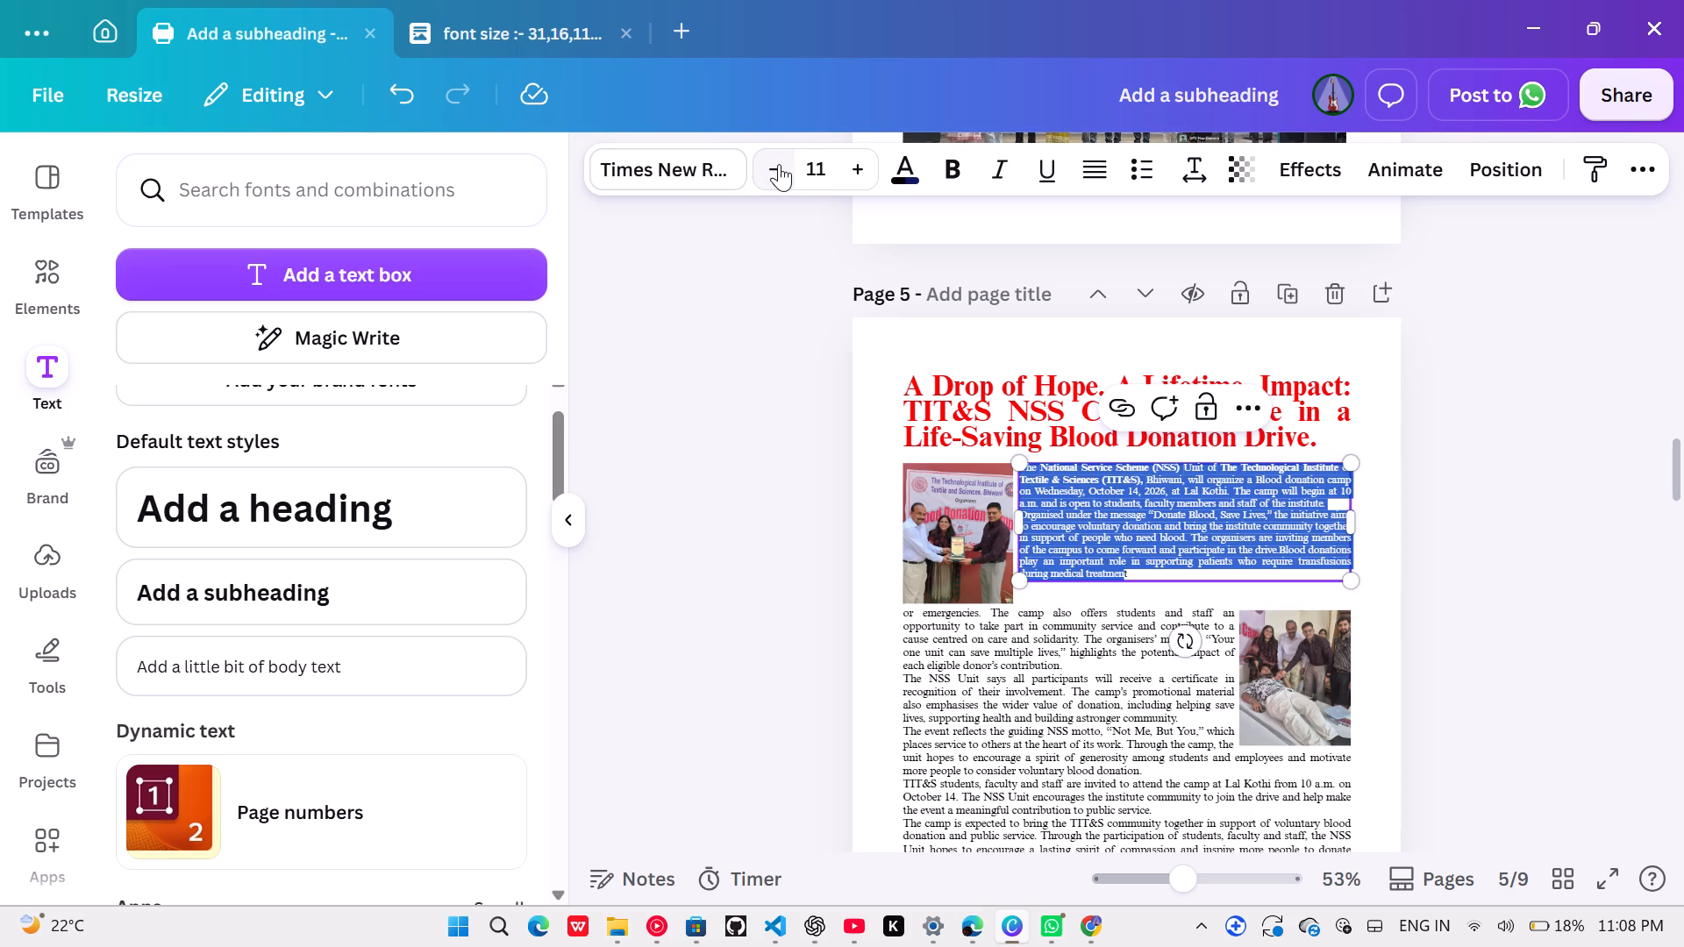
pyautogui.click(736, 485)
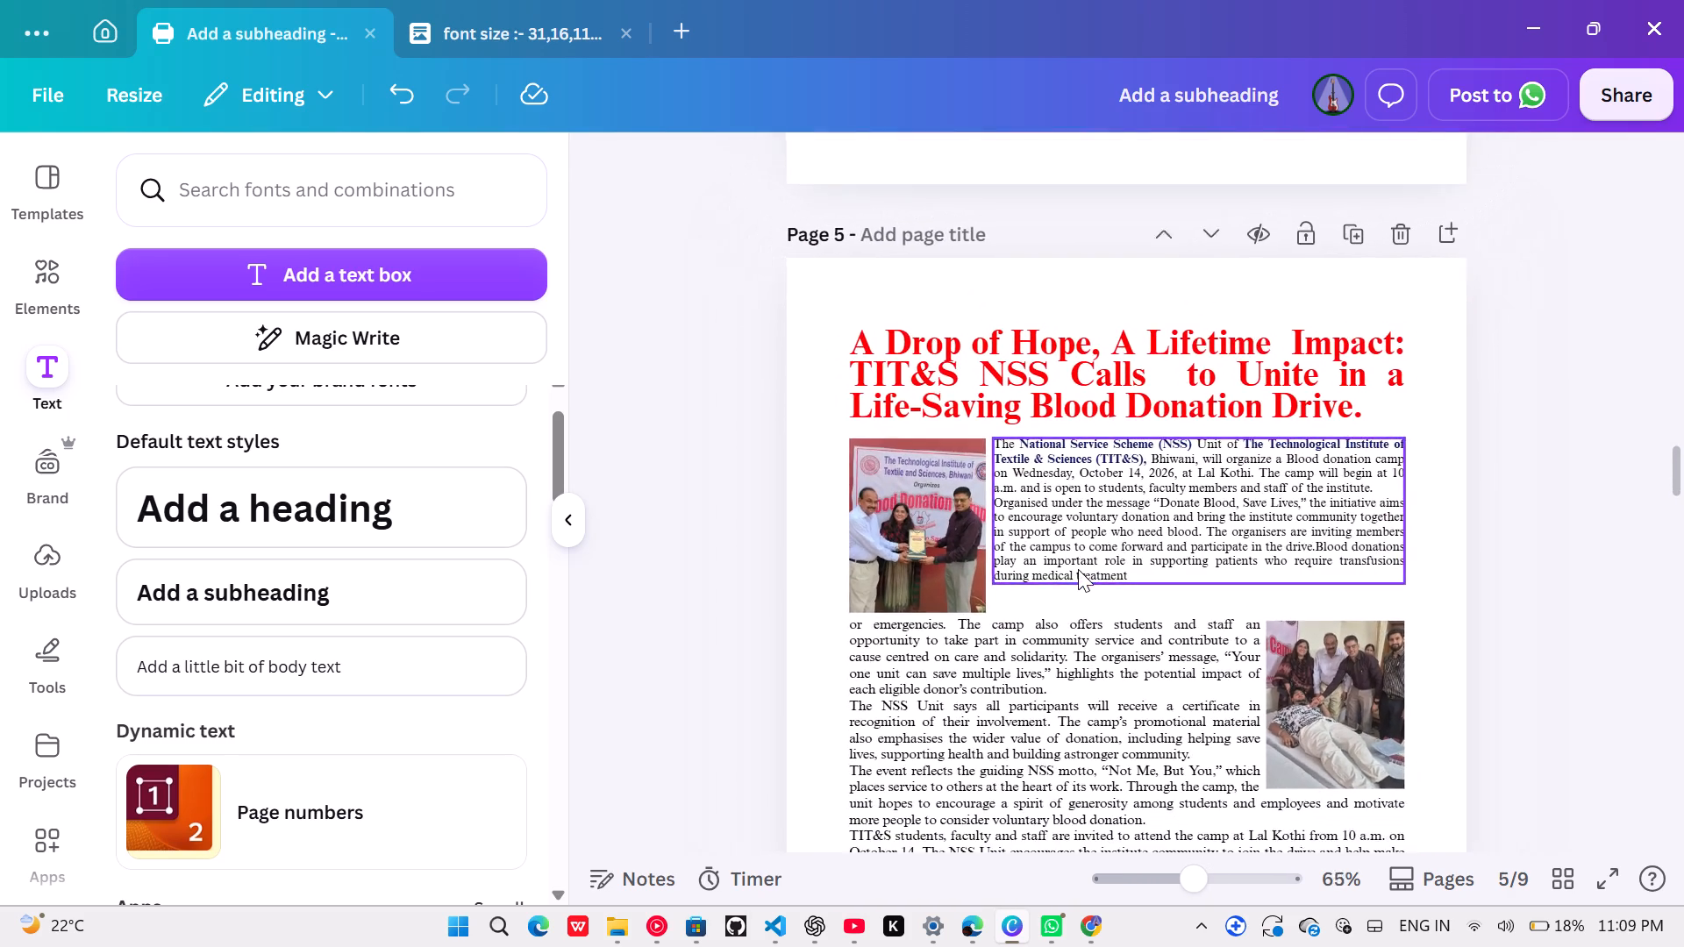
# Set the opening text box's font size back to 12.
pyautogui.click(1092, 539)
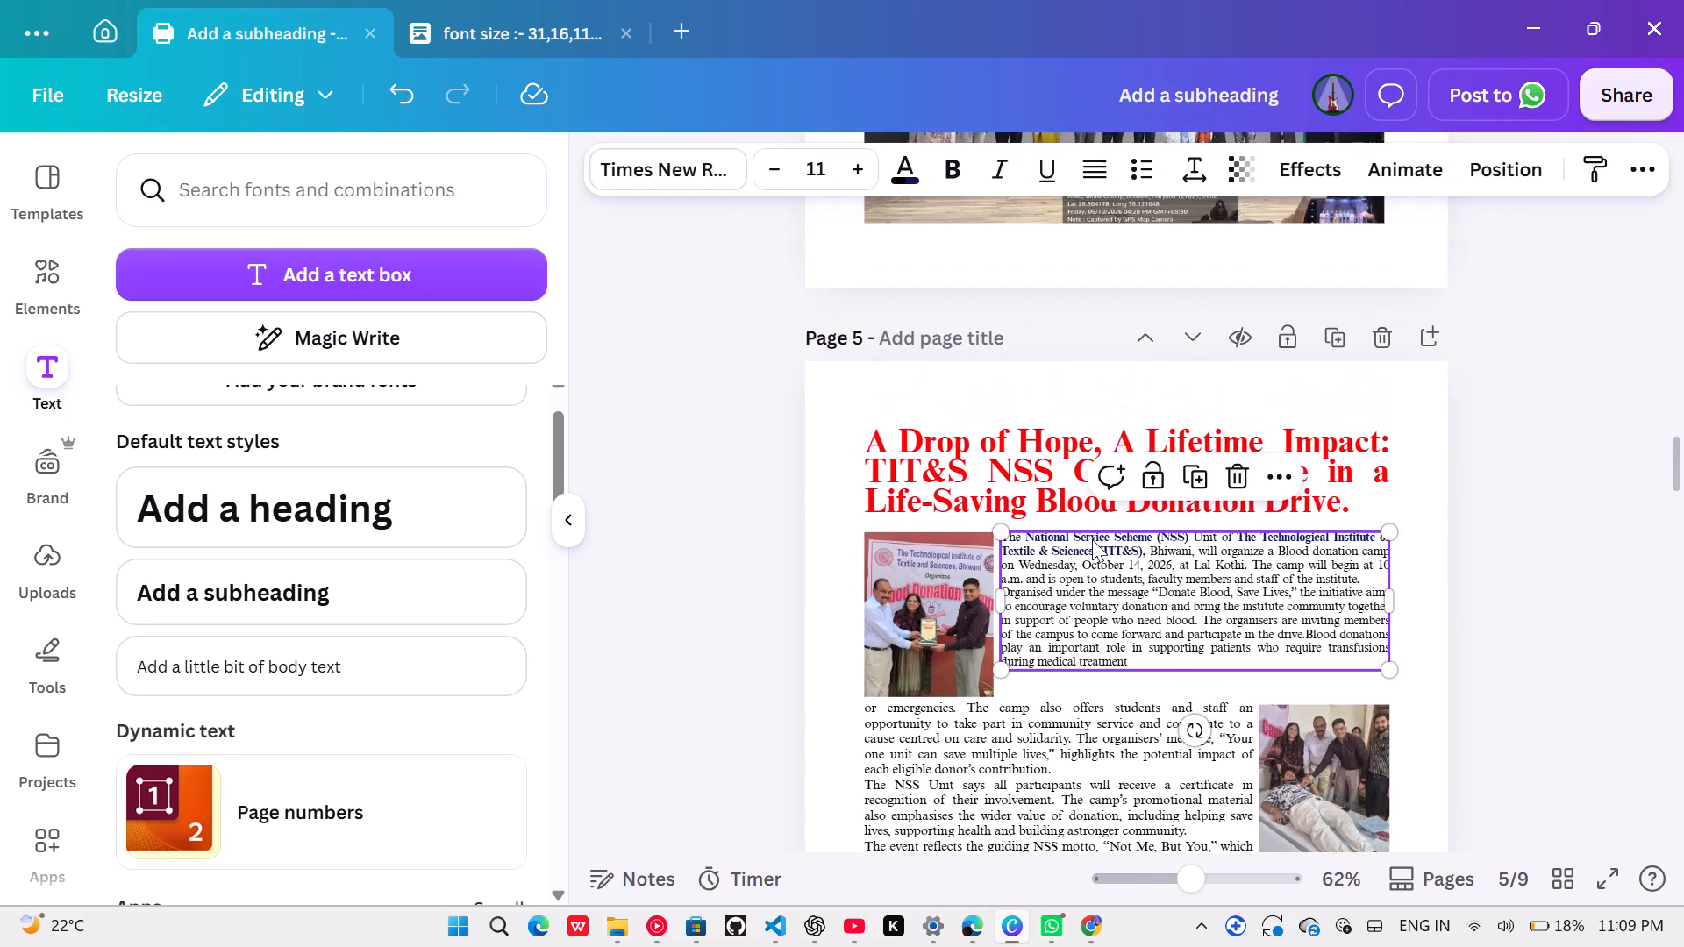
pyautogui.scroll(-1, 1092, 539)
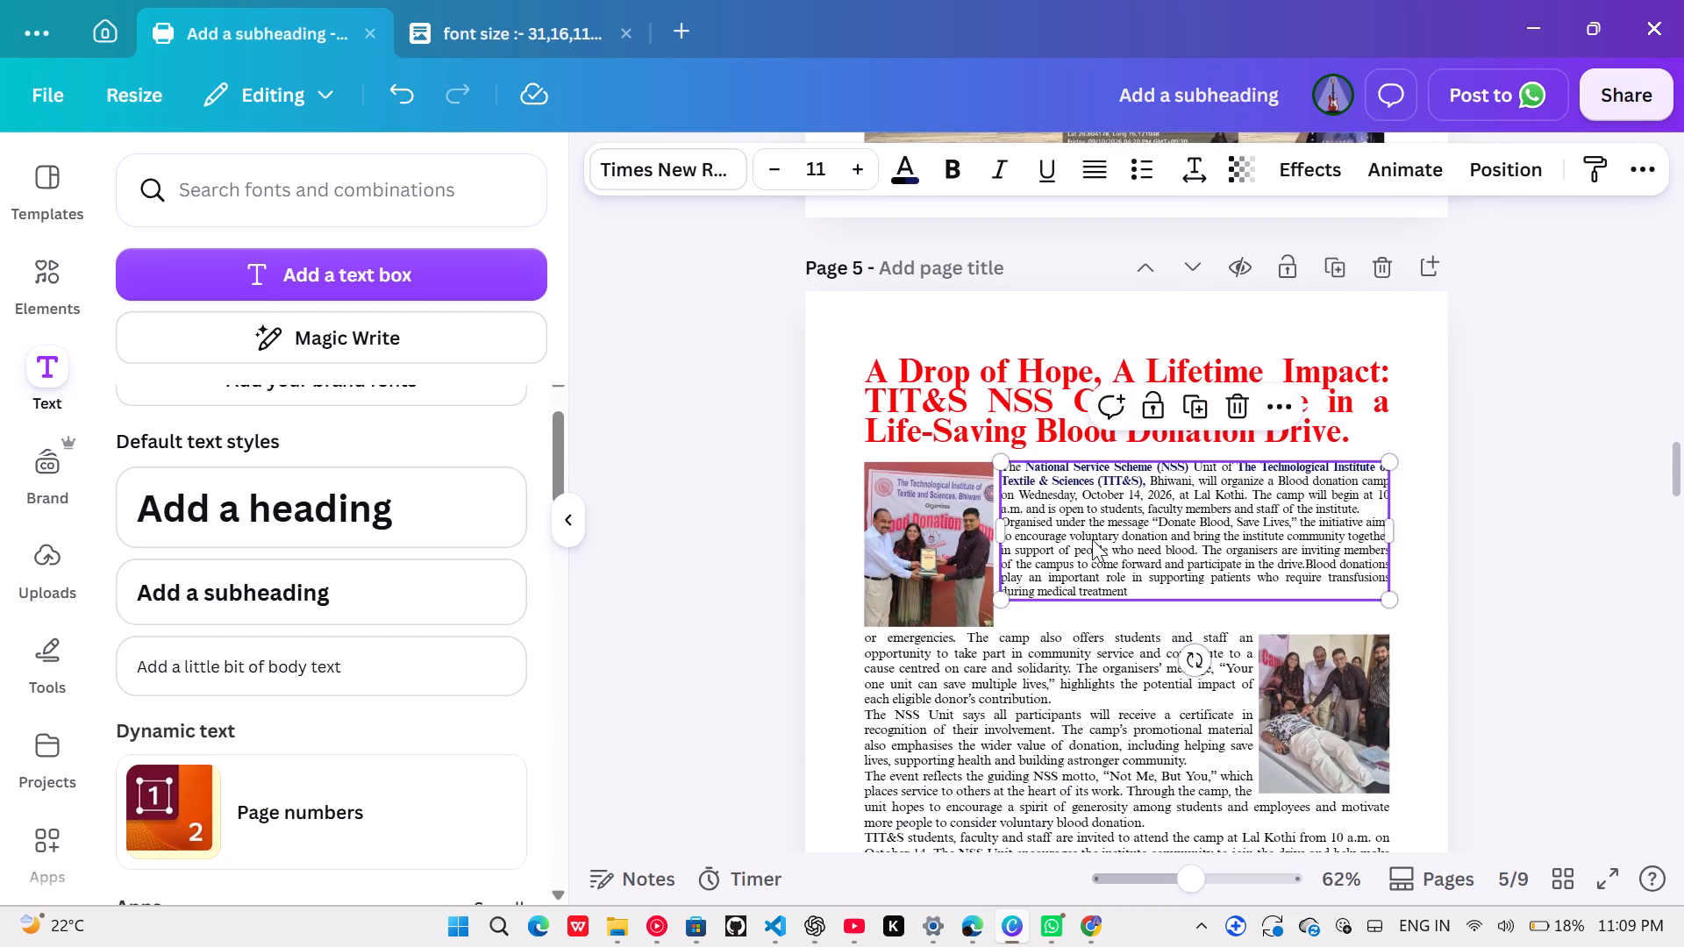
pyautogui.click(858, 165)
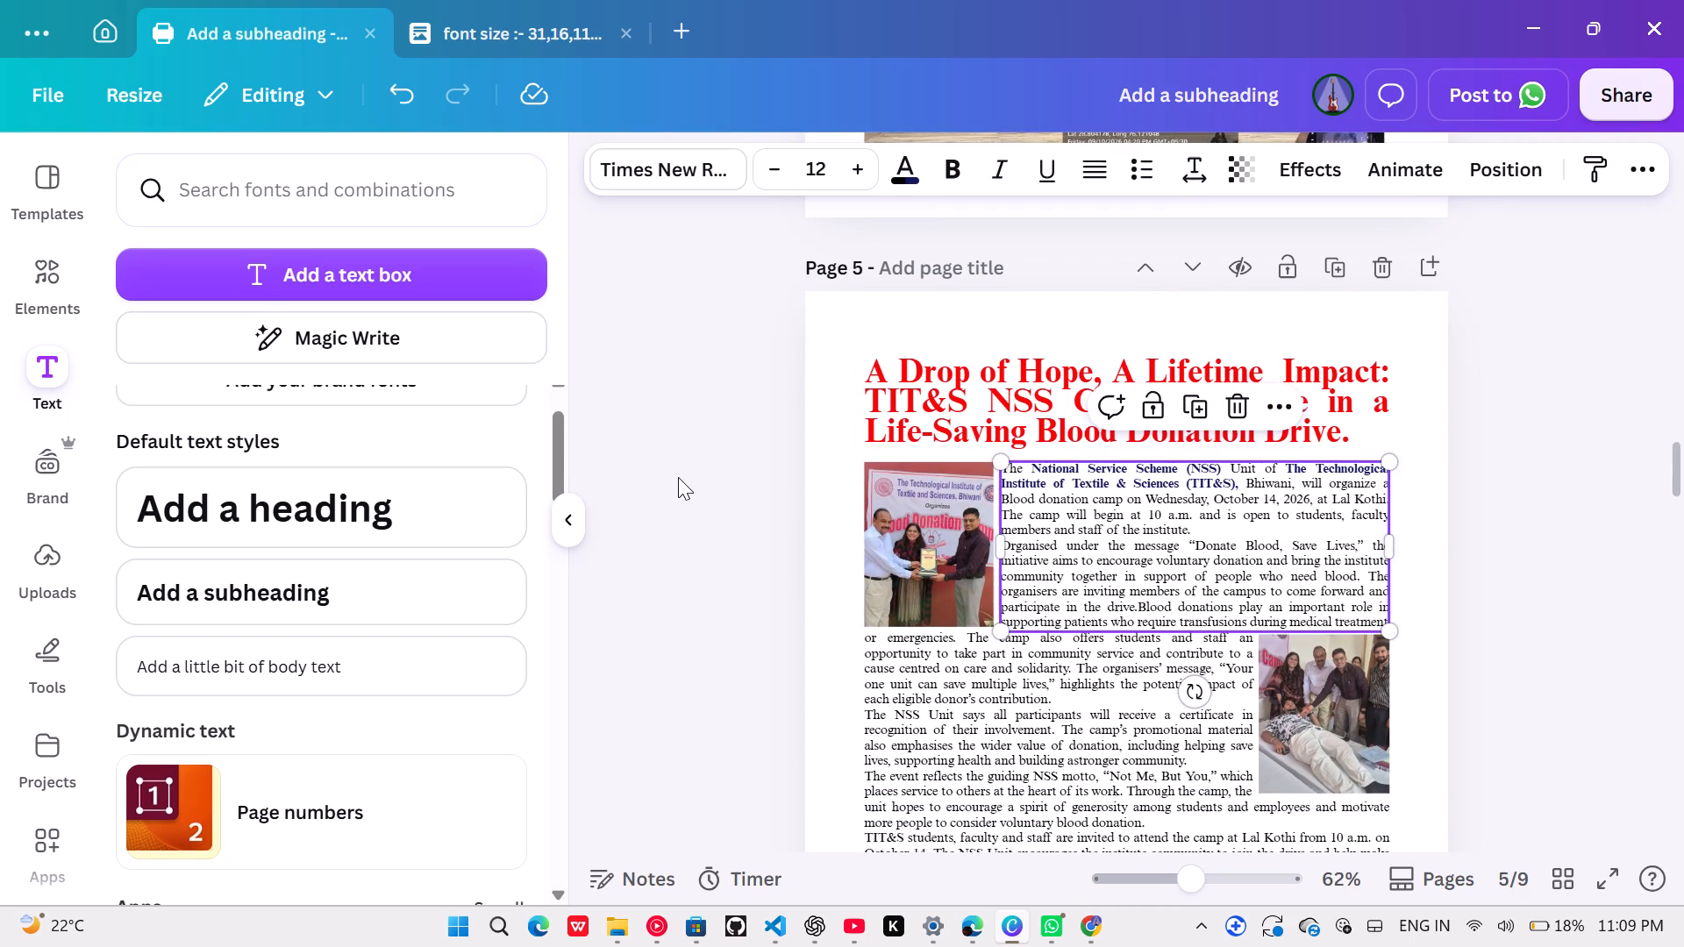
# Check the Designing Guidelines for Campus Buzz document for font sizes and spacing, and look over the girls' badminton tournament page.
pyautogui.click(99, 39)
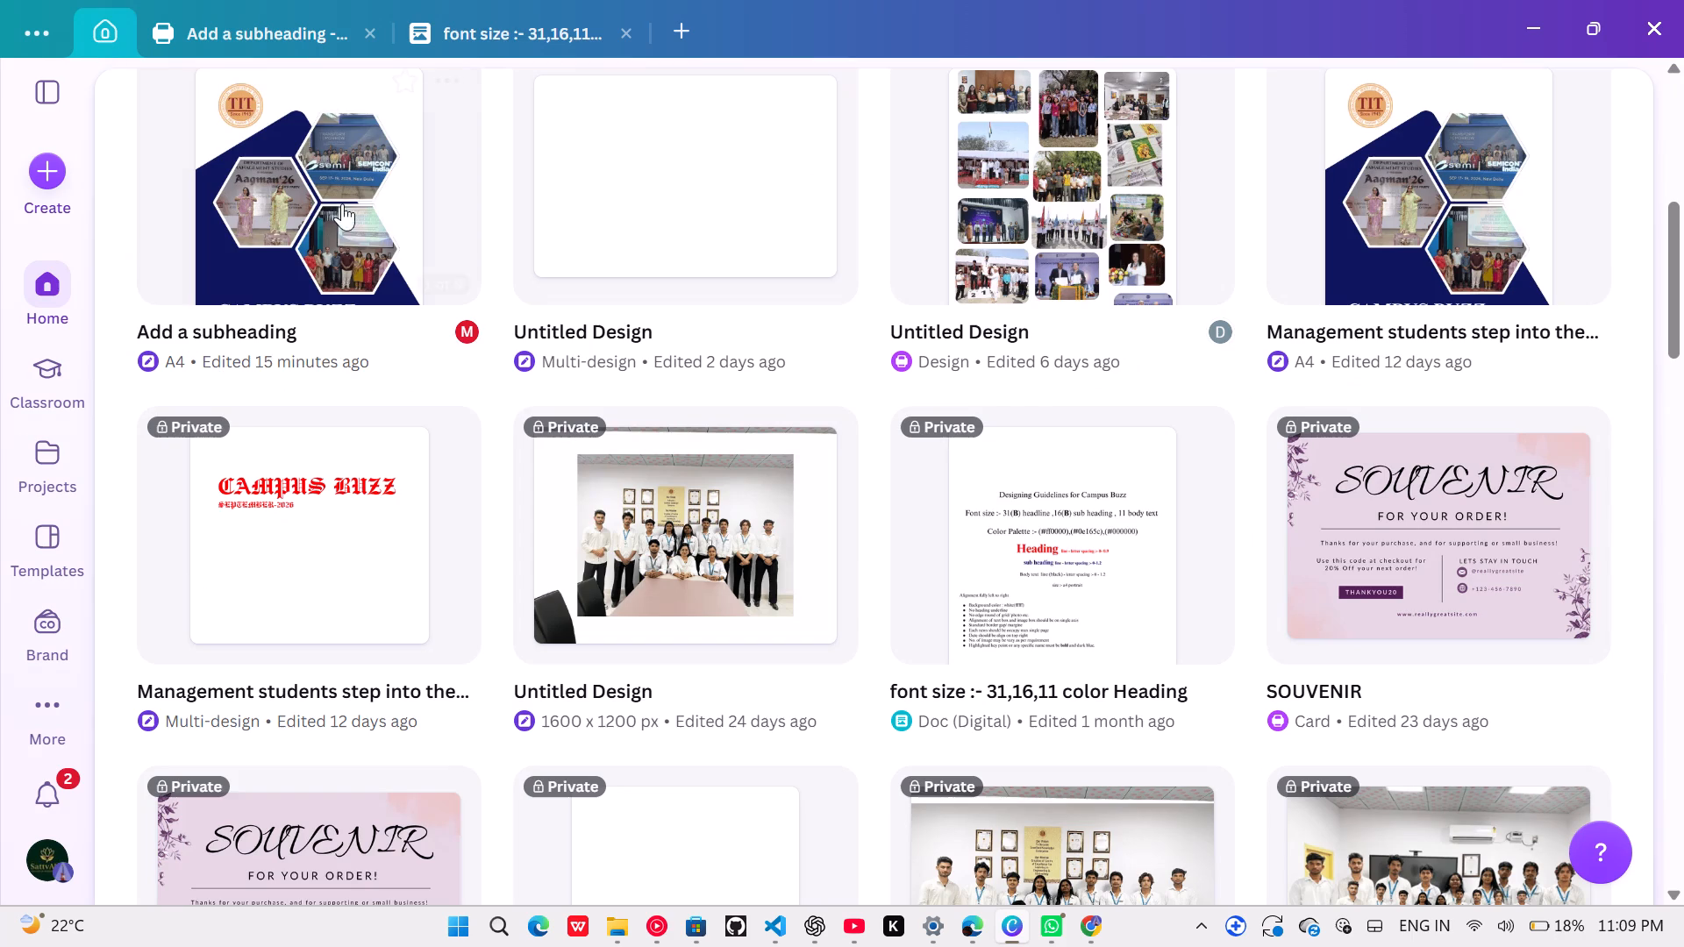
pyautogui.scroll(-1, 920, 648)
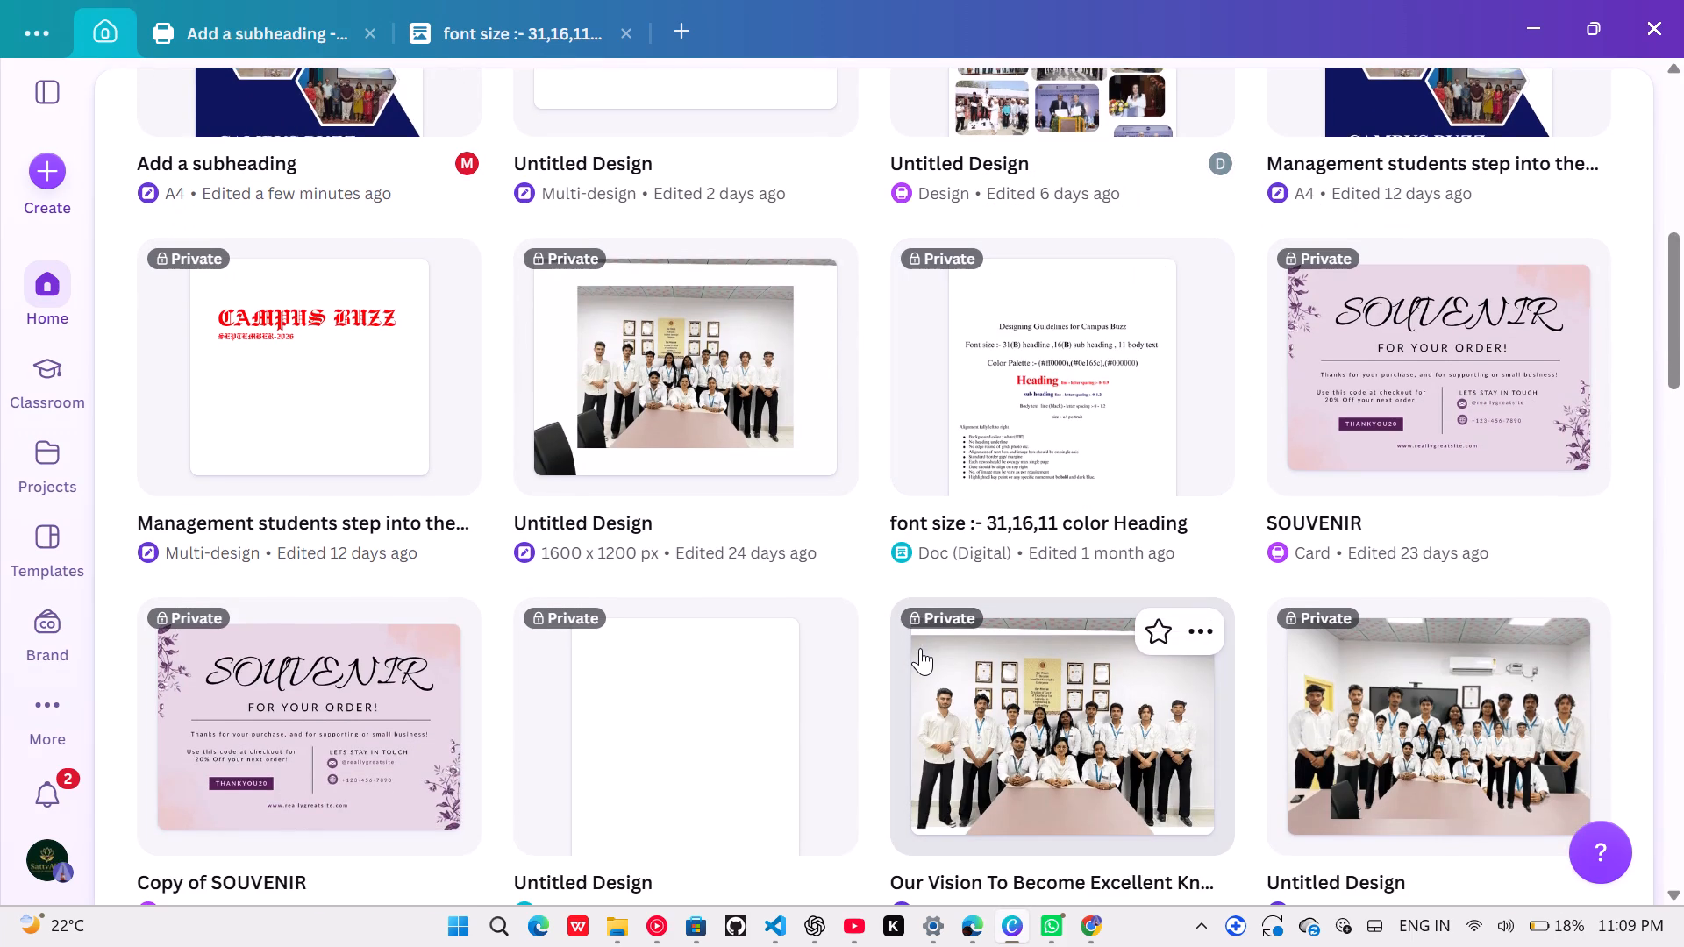
pyautogui.tripleClick(1054, 460)
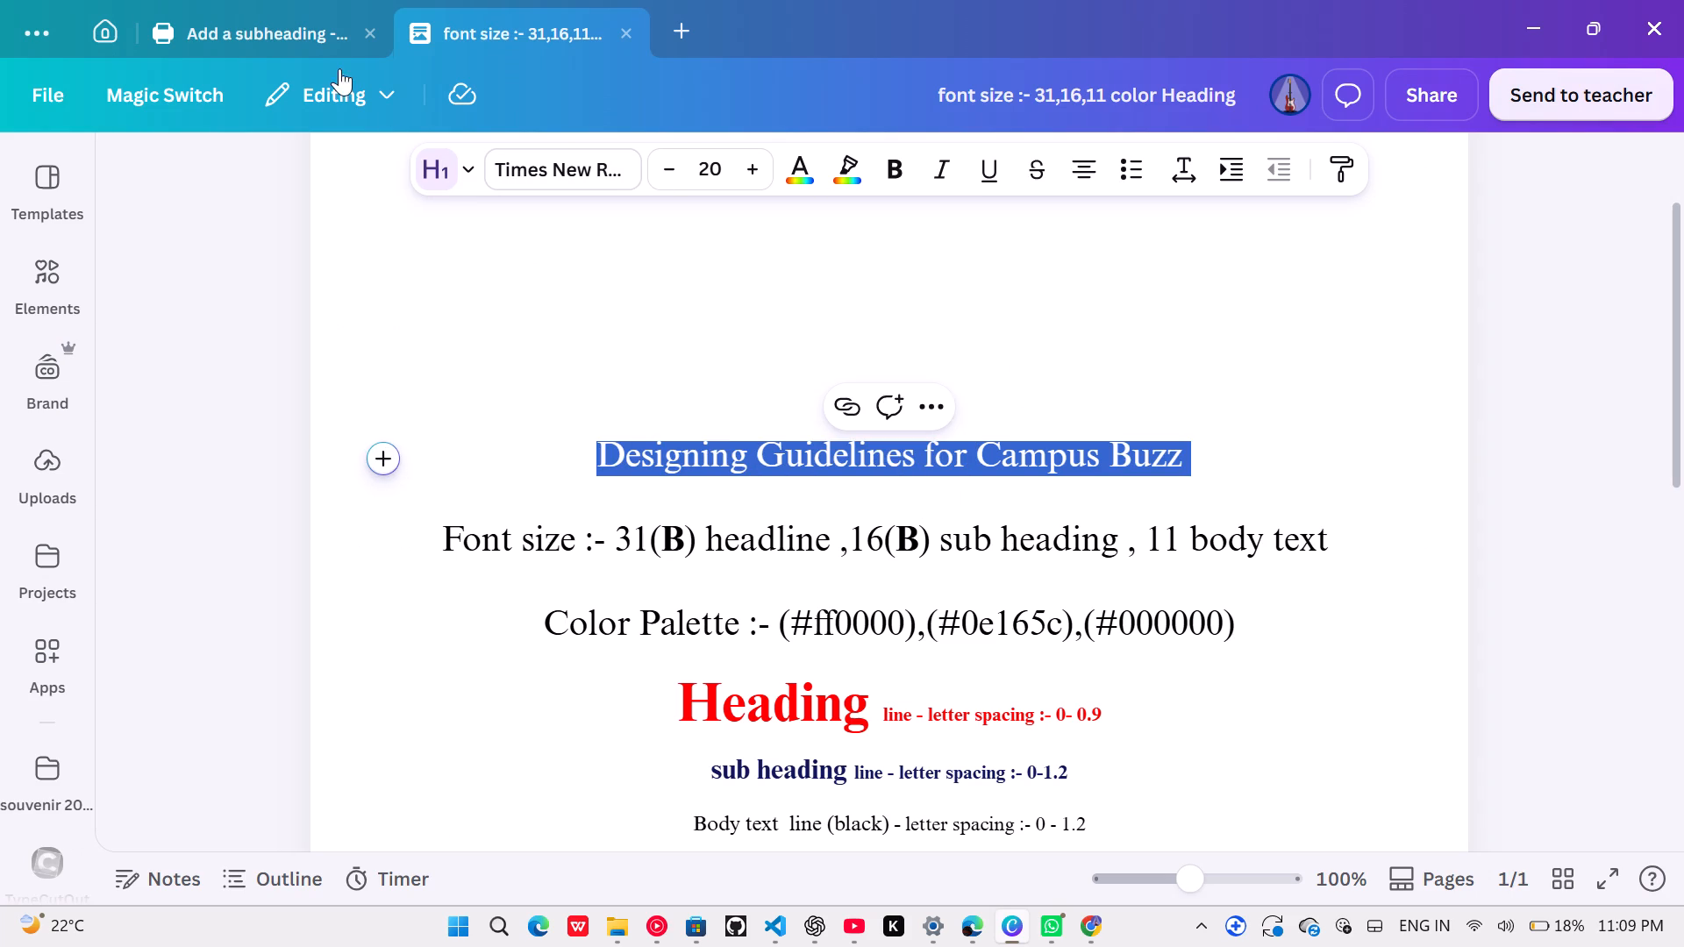
pyautogui.click(269, 18)
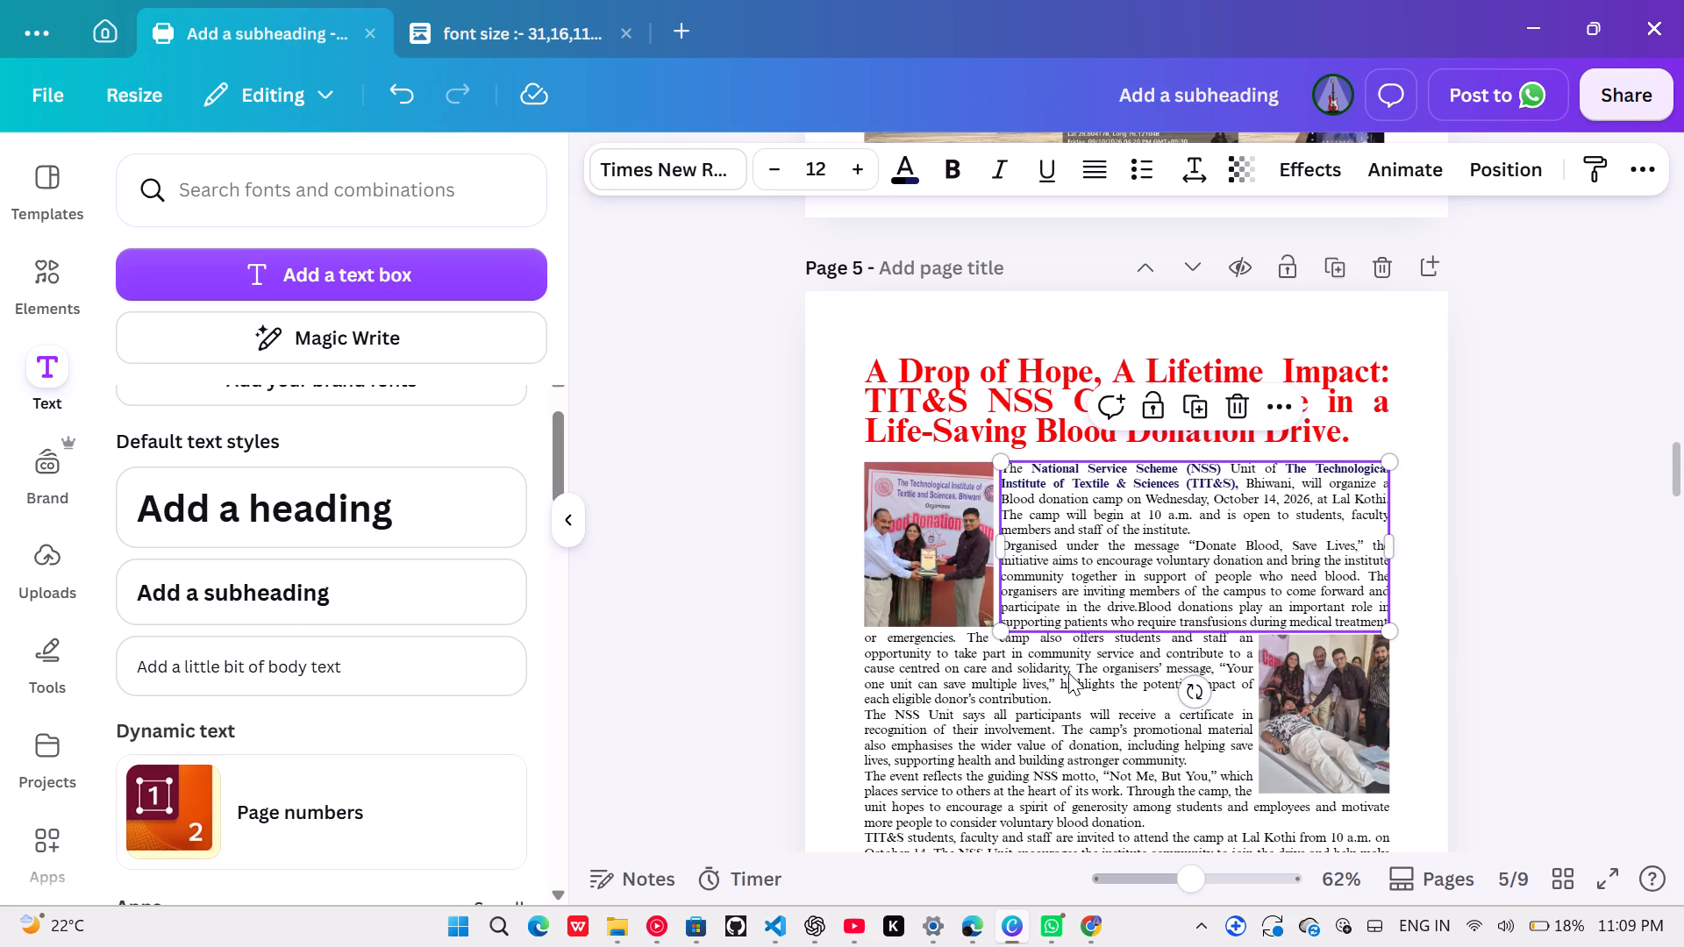
pyautogui.scroll(-4, 1068, 673)
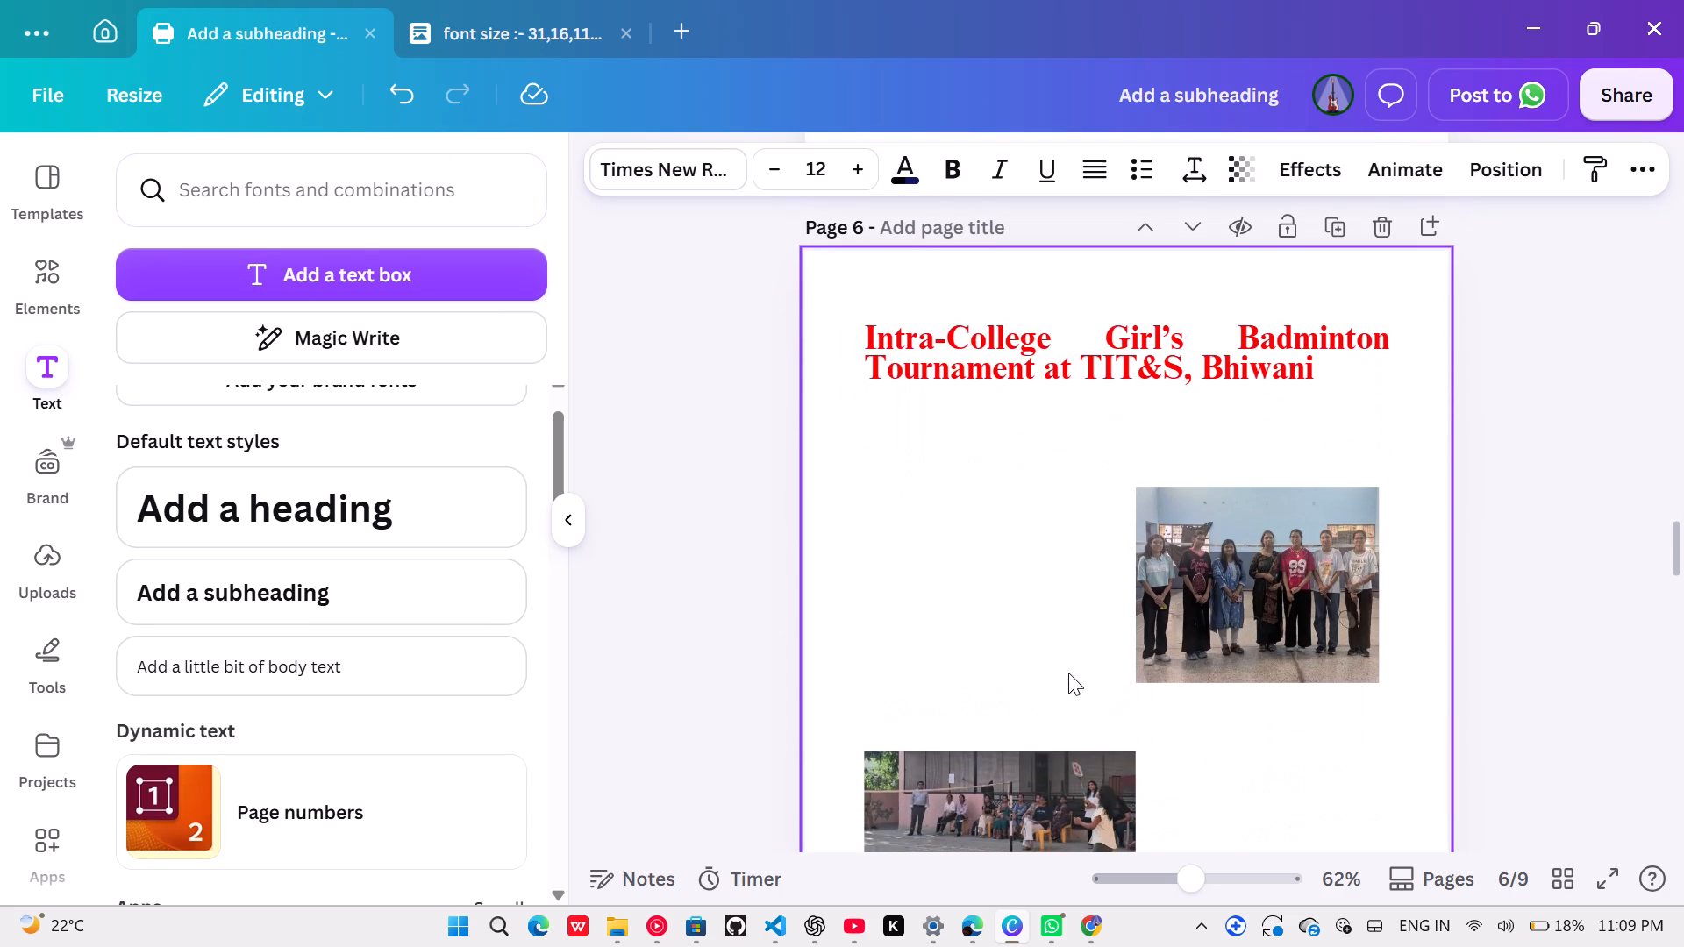
pyautogui.scroll(-1, 1068, 673)
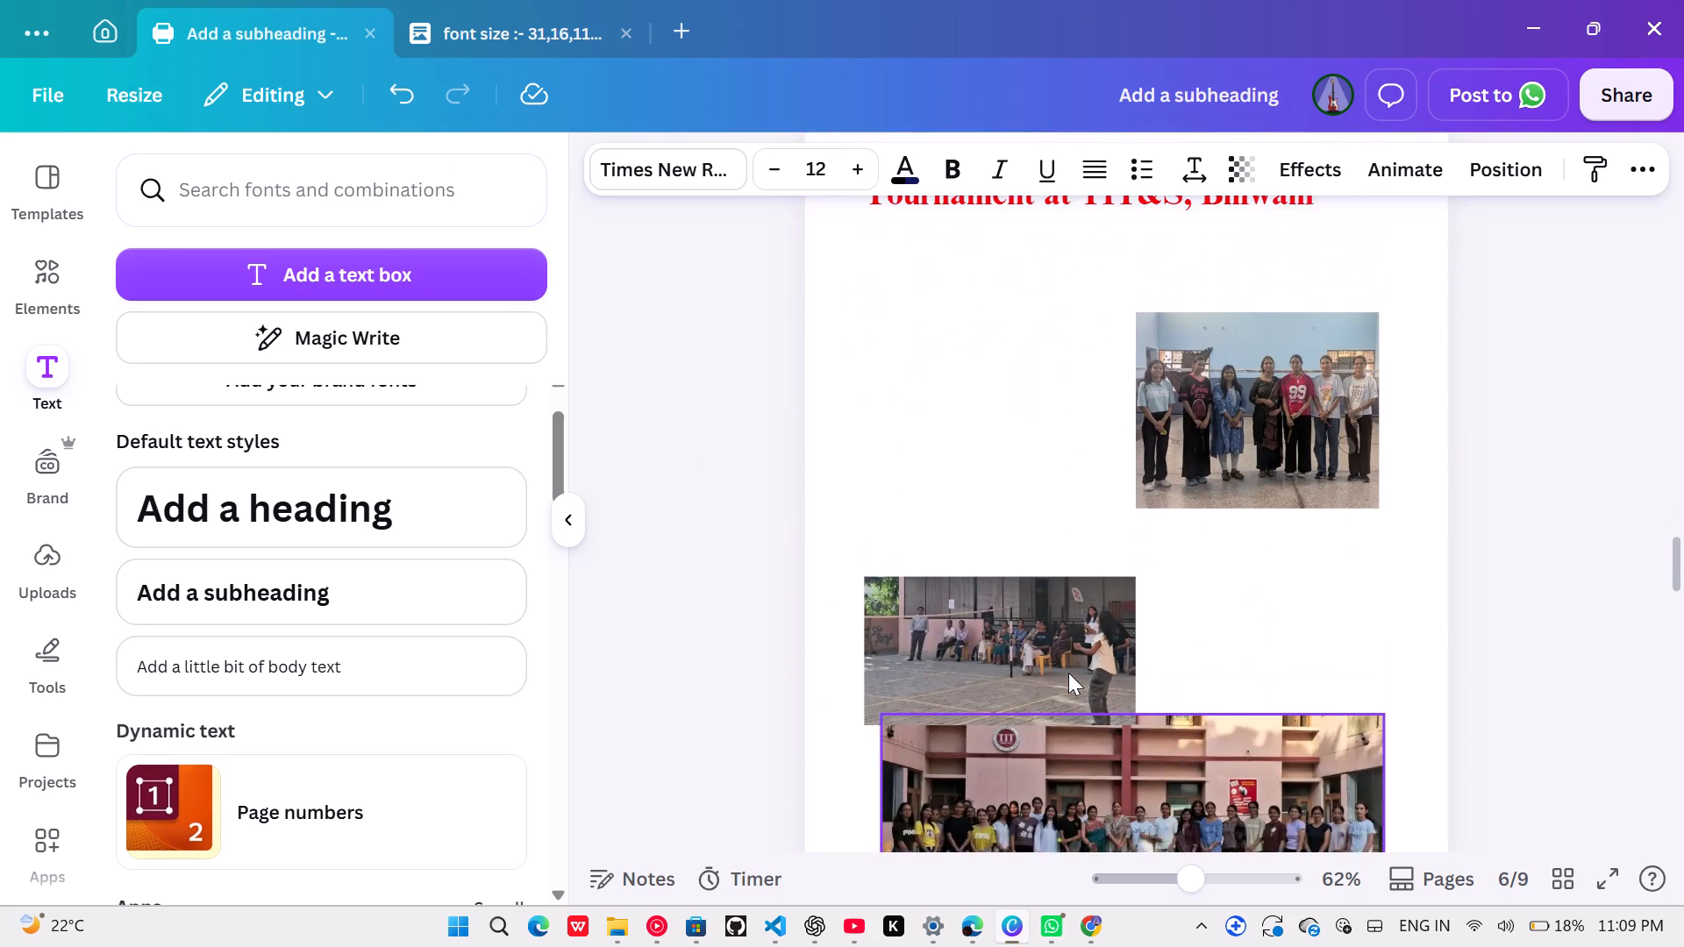
pyautogui.scroll(-1, 1068, 673)
# Open the "Management students step into the..." design and examine the body text's font size and letter and line spacing on page 2.
pyautogui.click(85, 39)
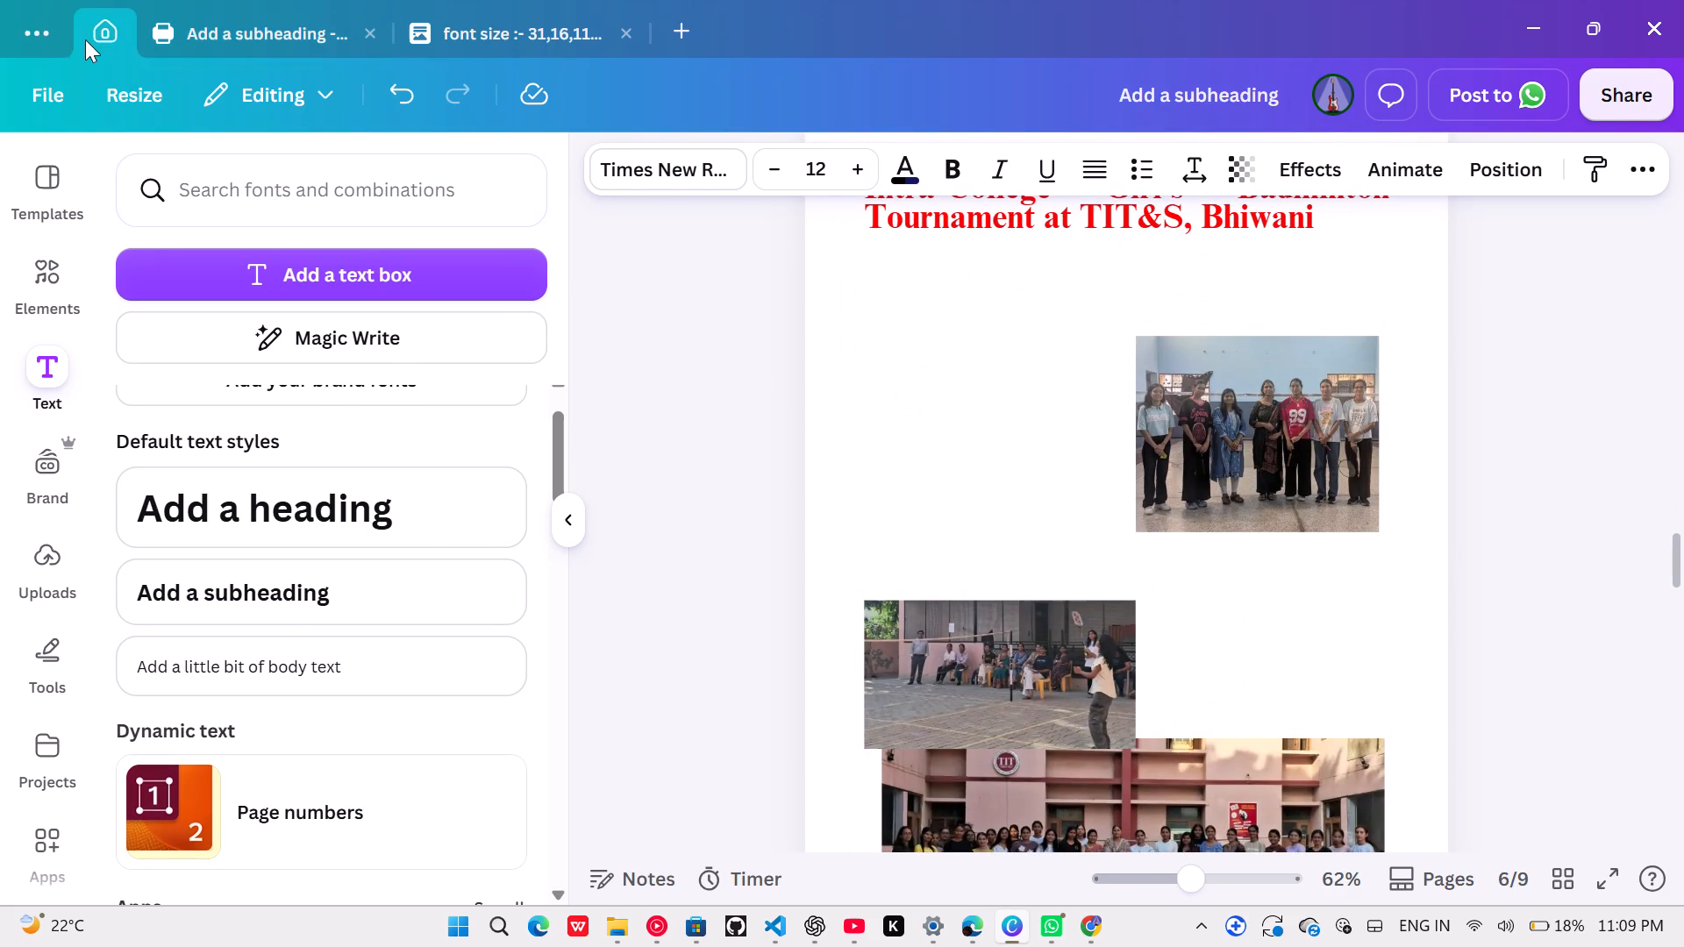
pyautogui.scroll(2, 610, 571)
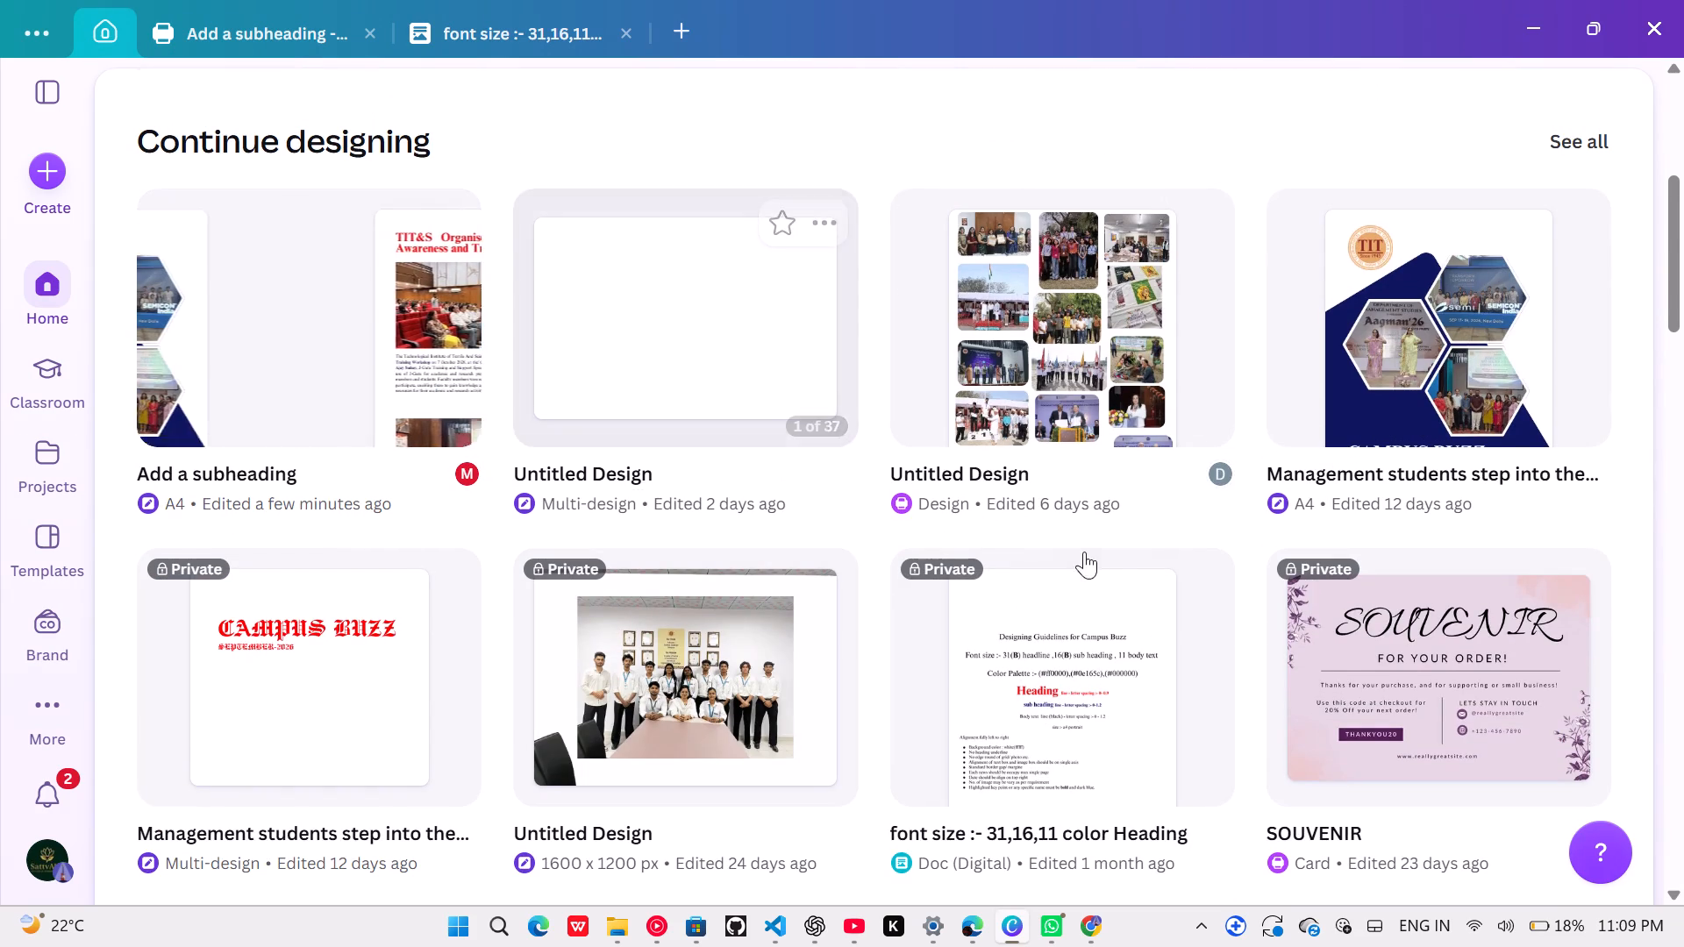
pyautogui.doubleClick(1302, 387)
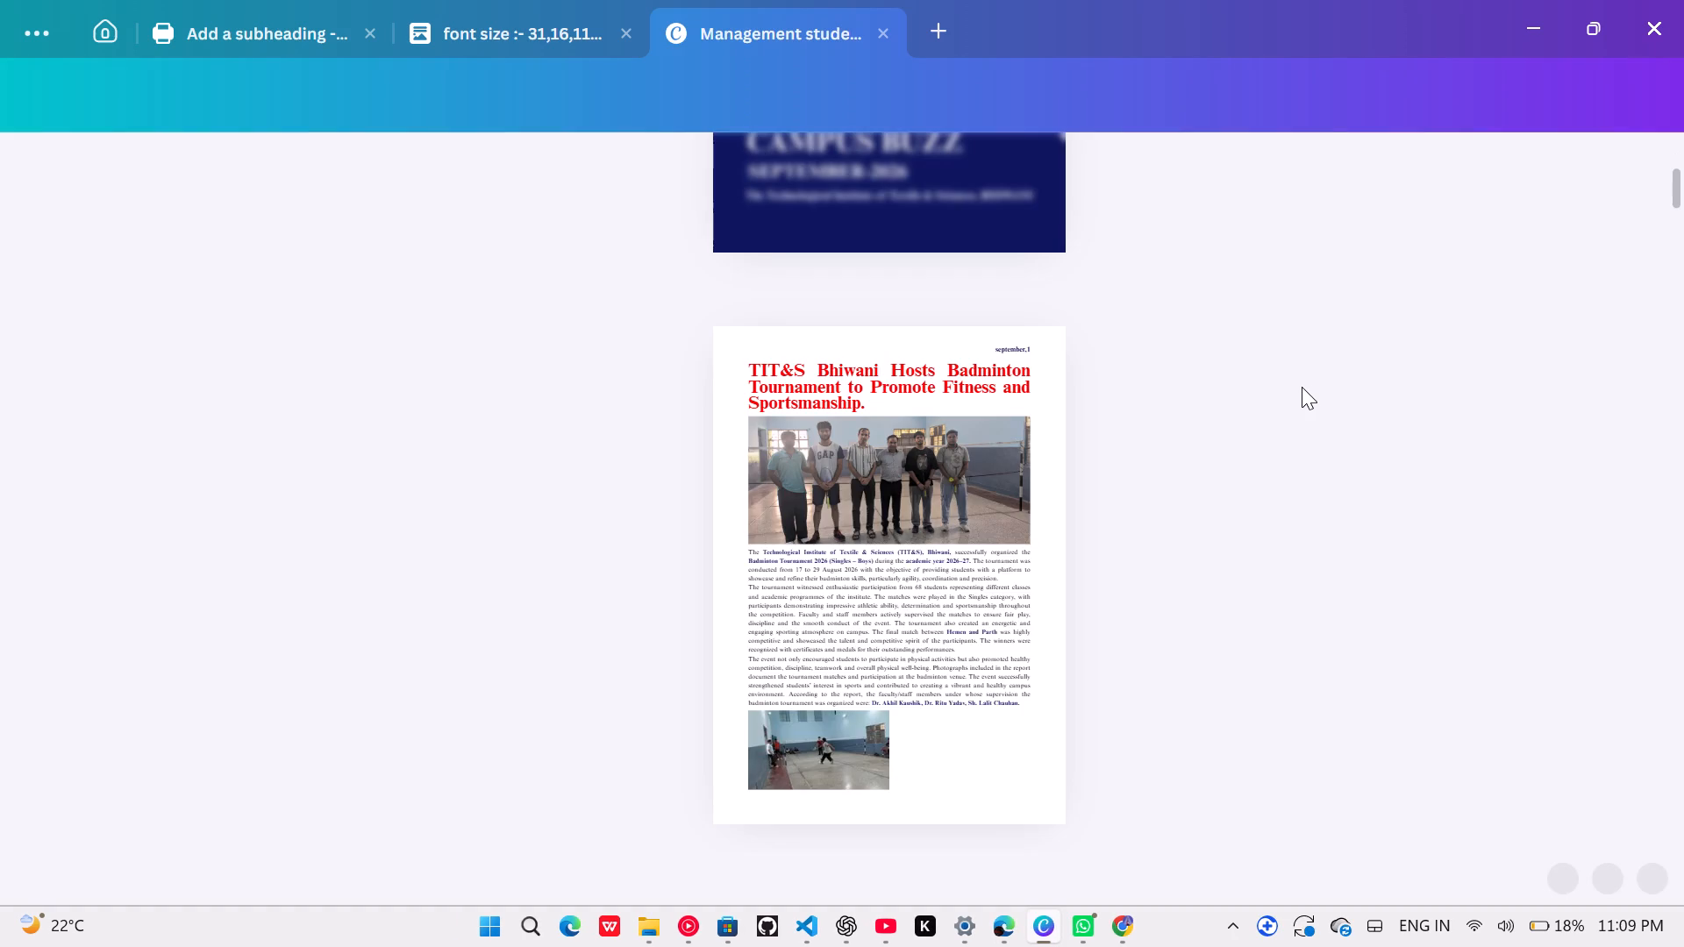
pyautogui.scroll(2, 1302, 387)
pyautogui.scroll(-1, 1302, 387)
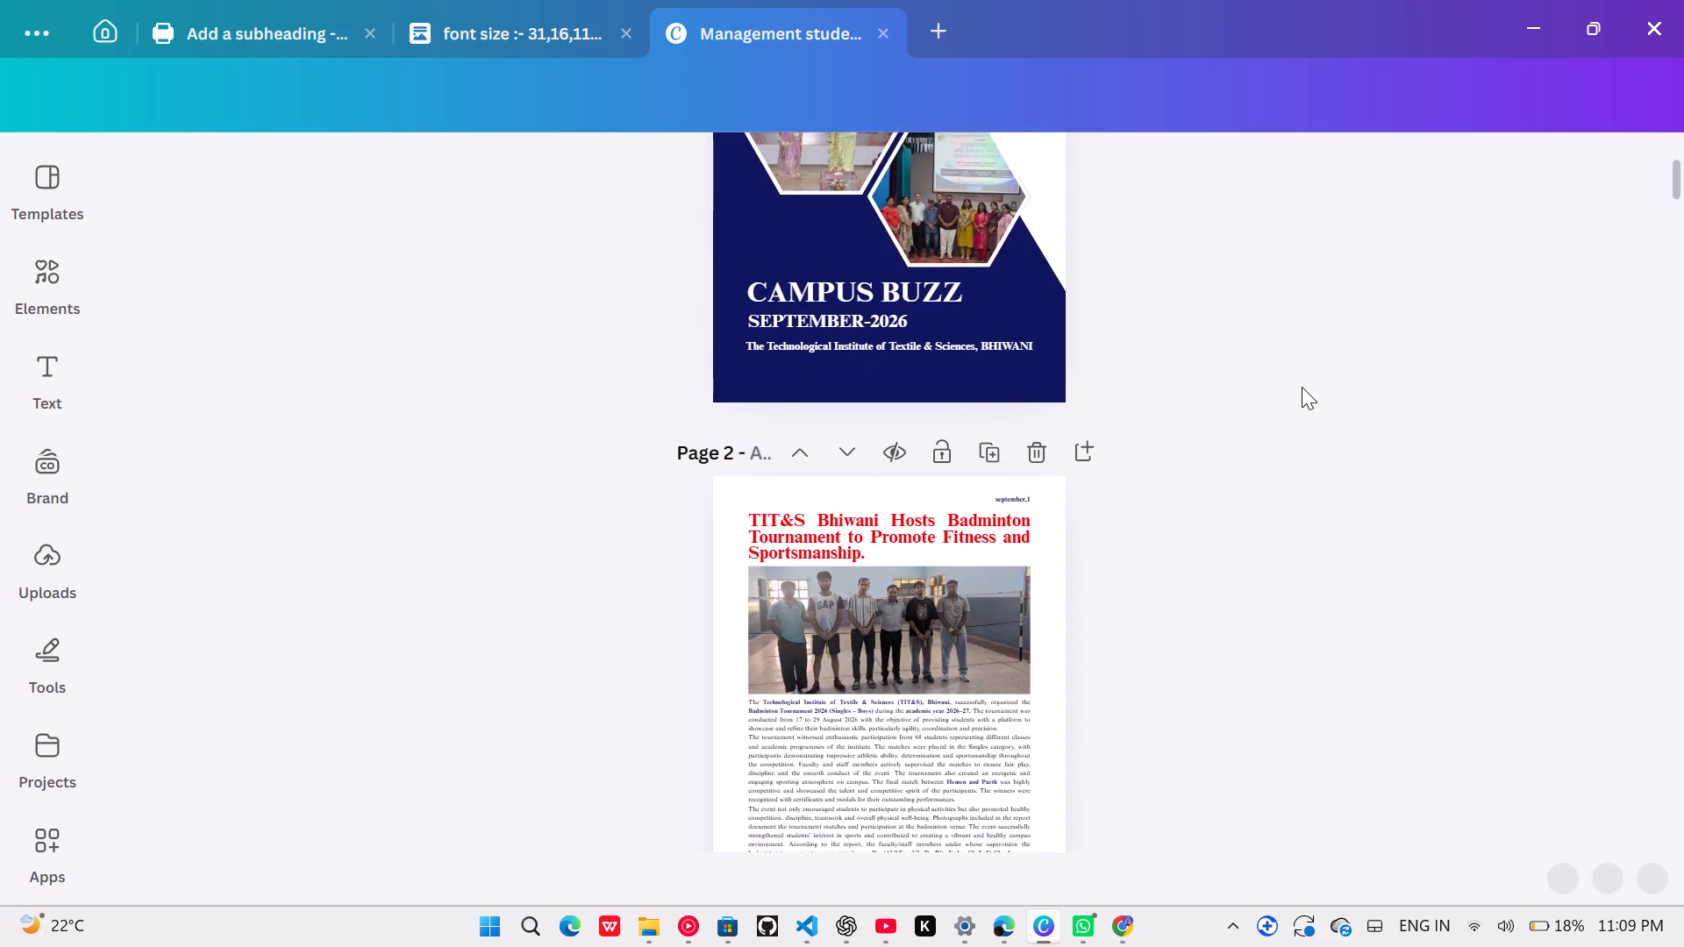
pyautogui.scroll(-1, 1302, 387)
pyautogui.click(947, 566)
pyautogui.tripleClick(947, 566)
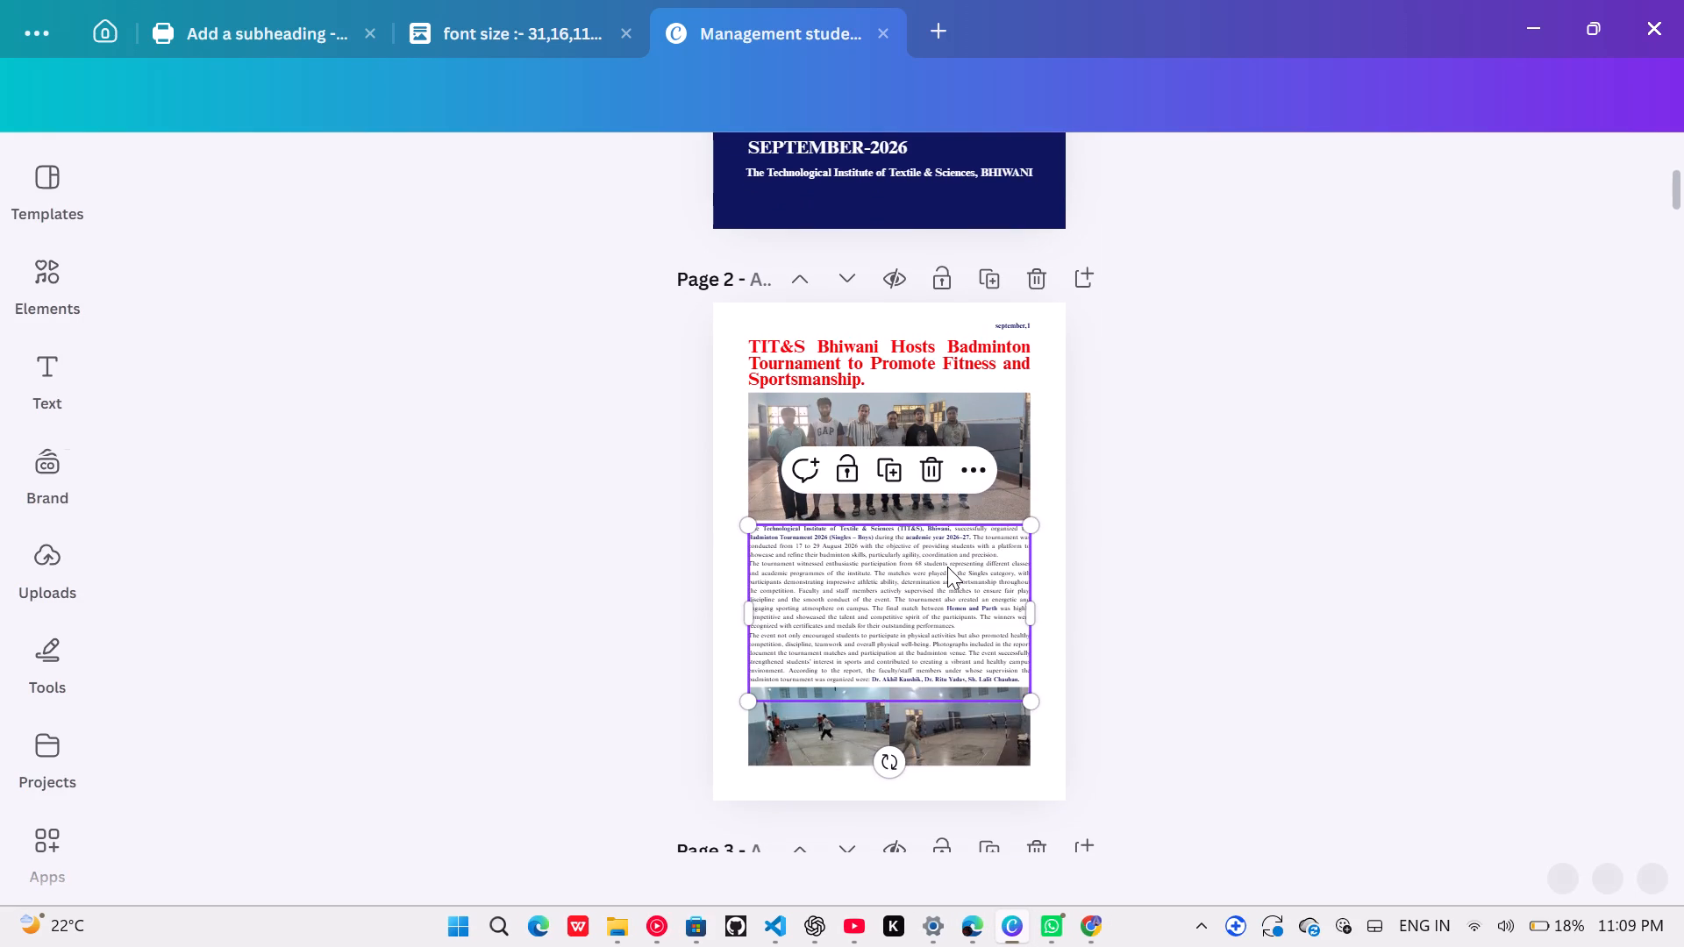
pyautogui.click(947, 566)
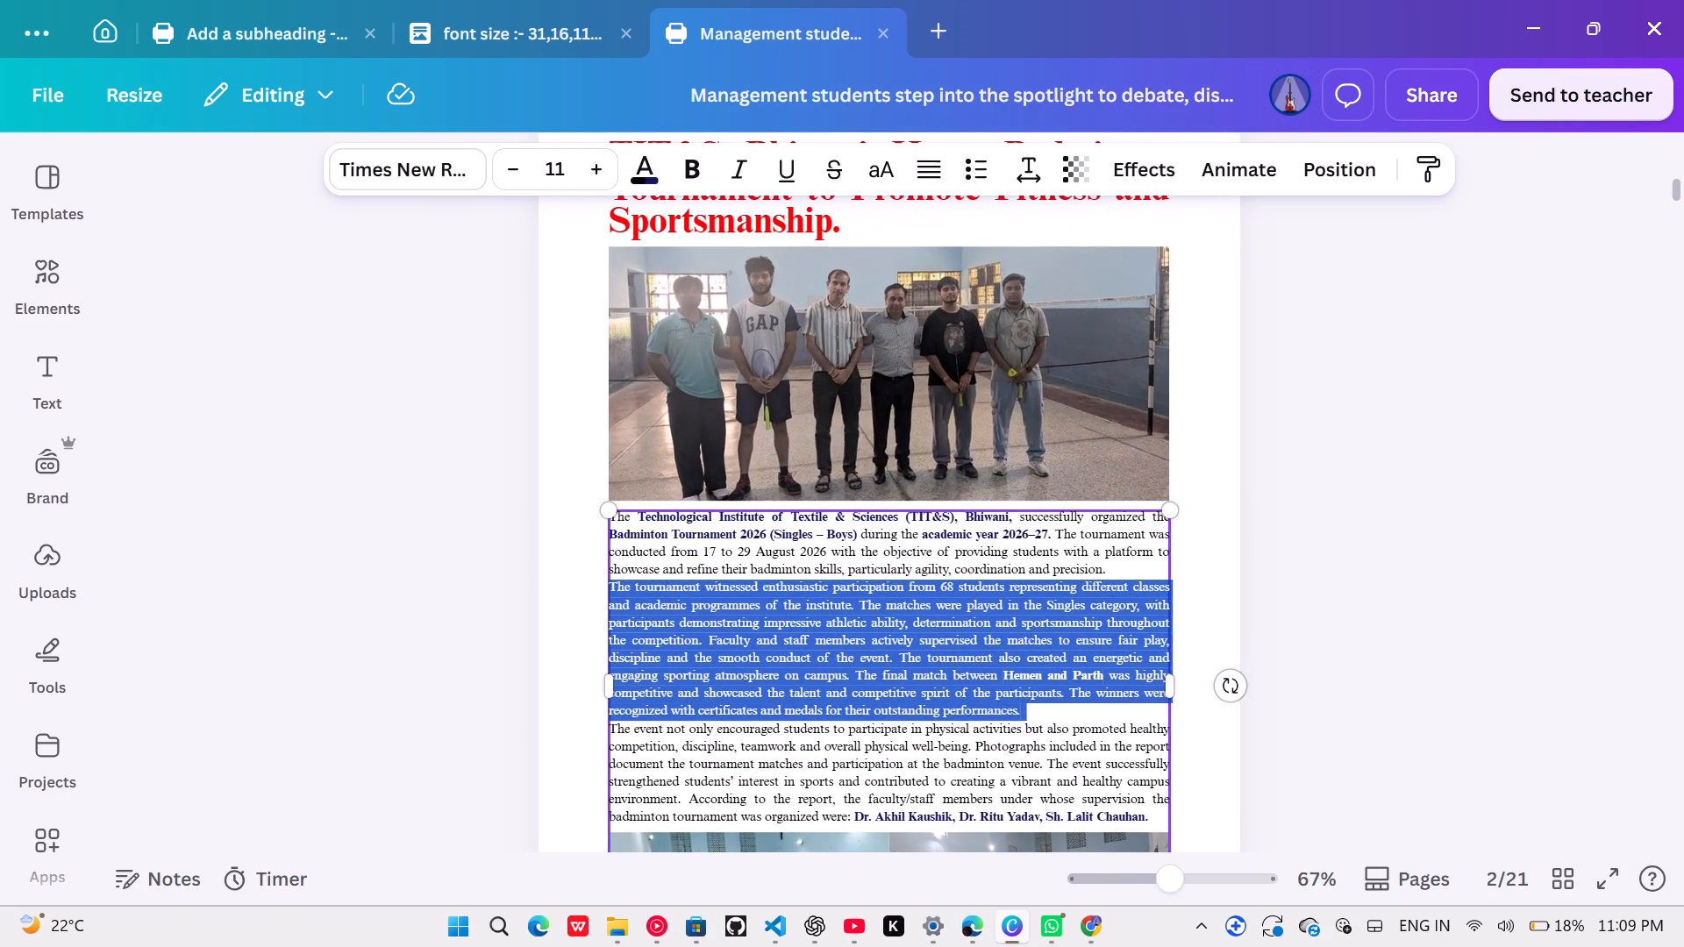
pyautogui.click(1028, 172)
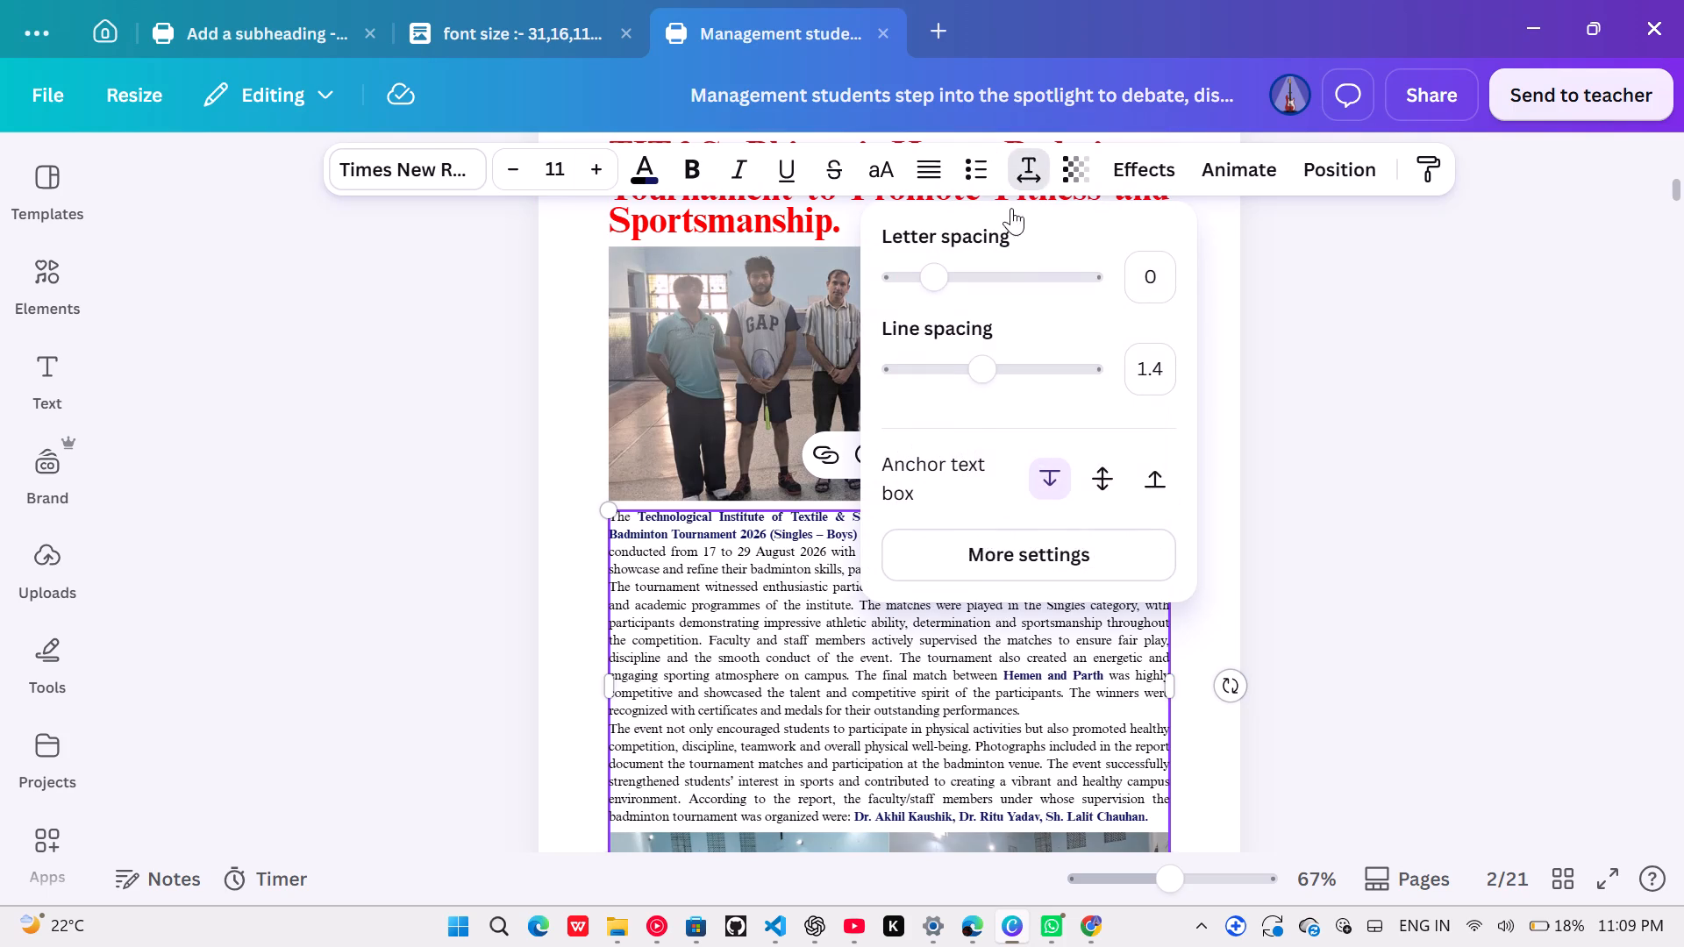
pyautogui.doubleClick(884, 646)
pyautogui.scroll(-1, 917, 561)
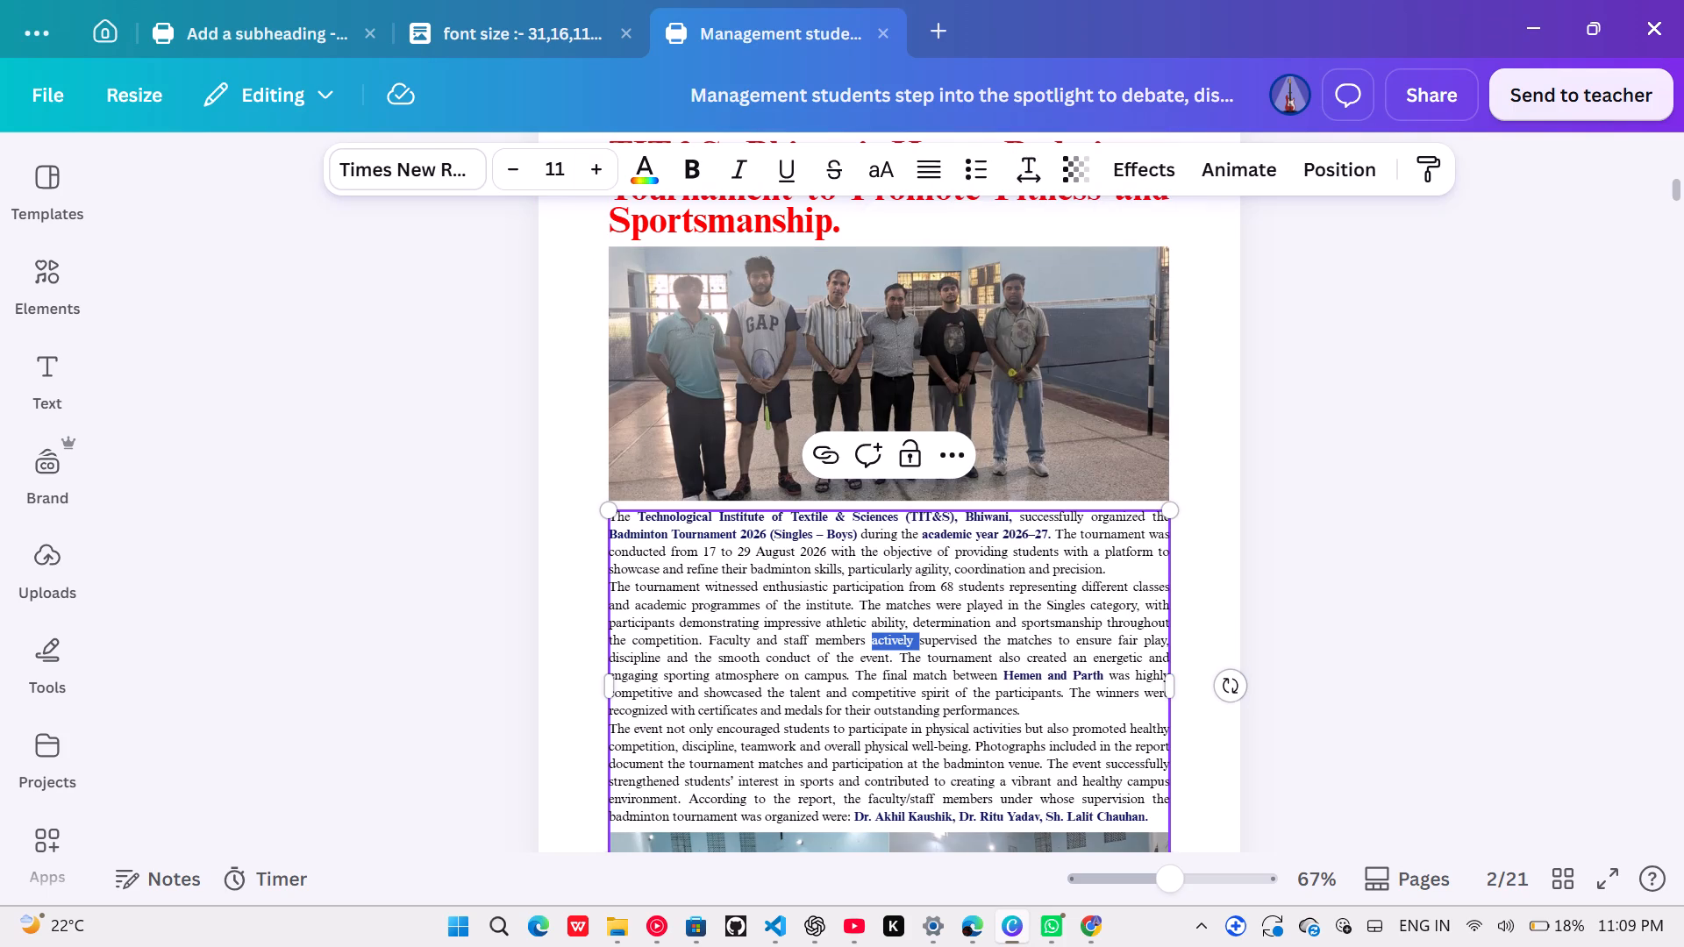
pyautogui.scroll(-2, 917, 561)
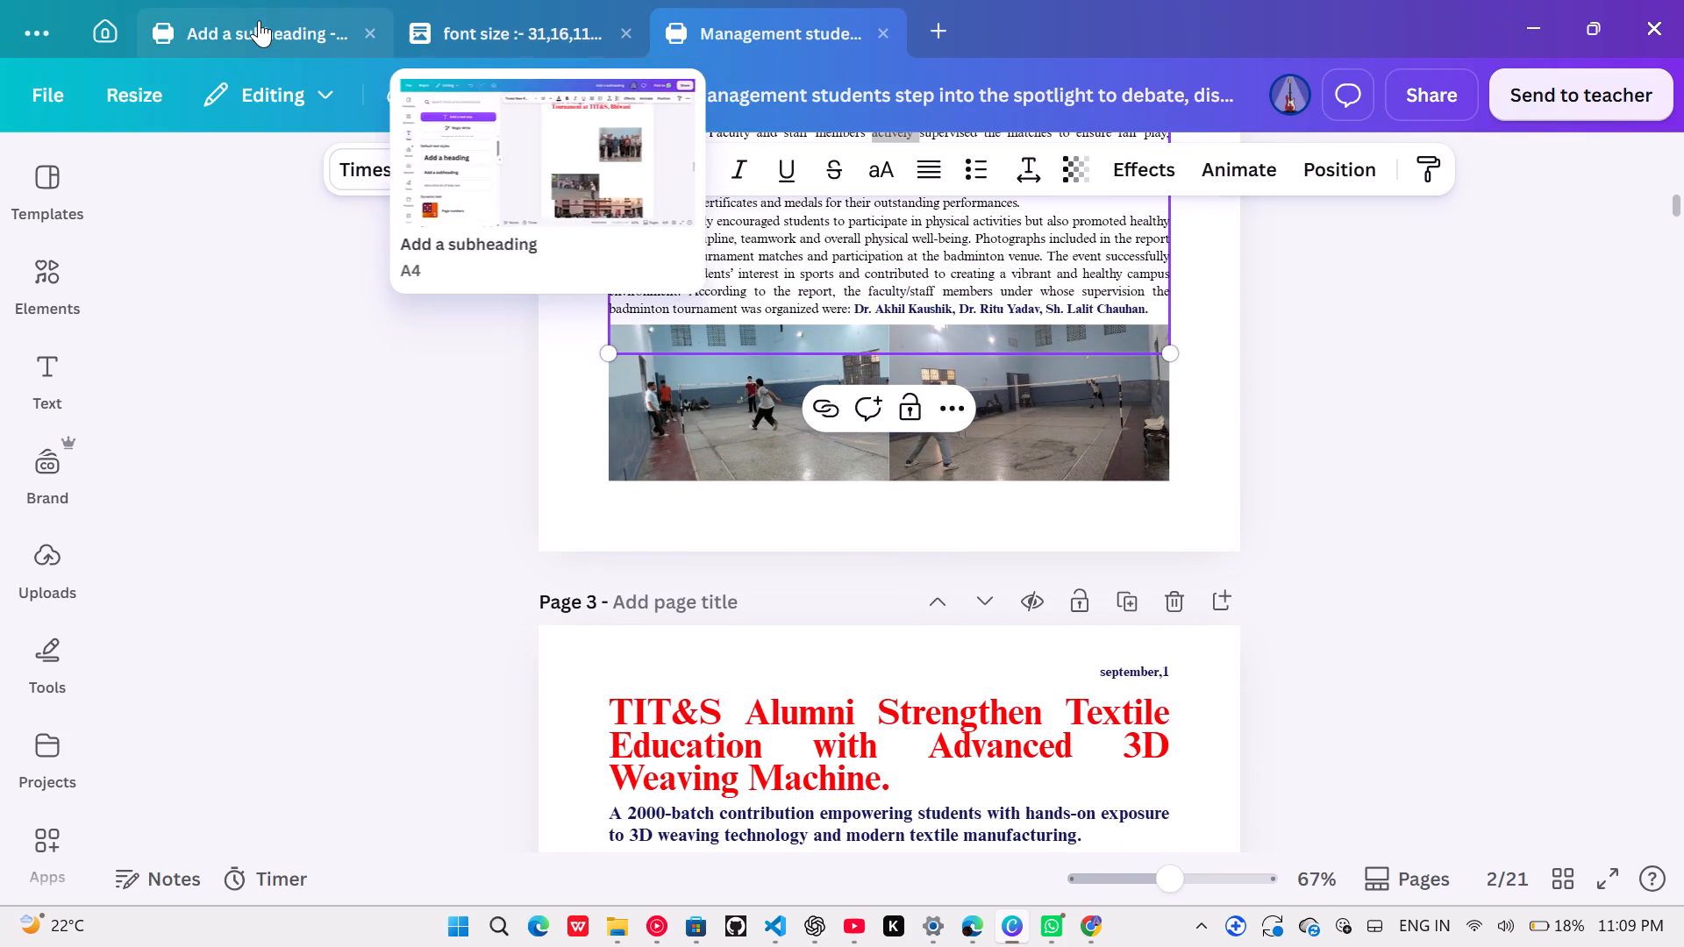
# Return to the blood donation article on page 5 and set the opening text box's font size to 11.
pyautogui.click(259, 20)
pyautogui.scroll(2, 981, 466)
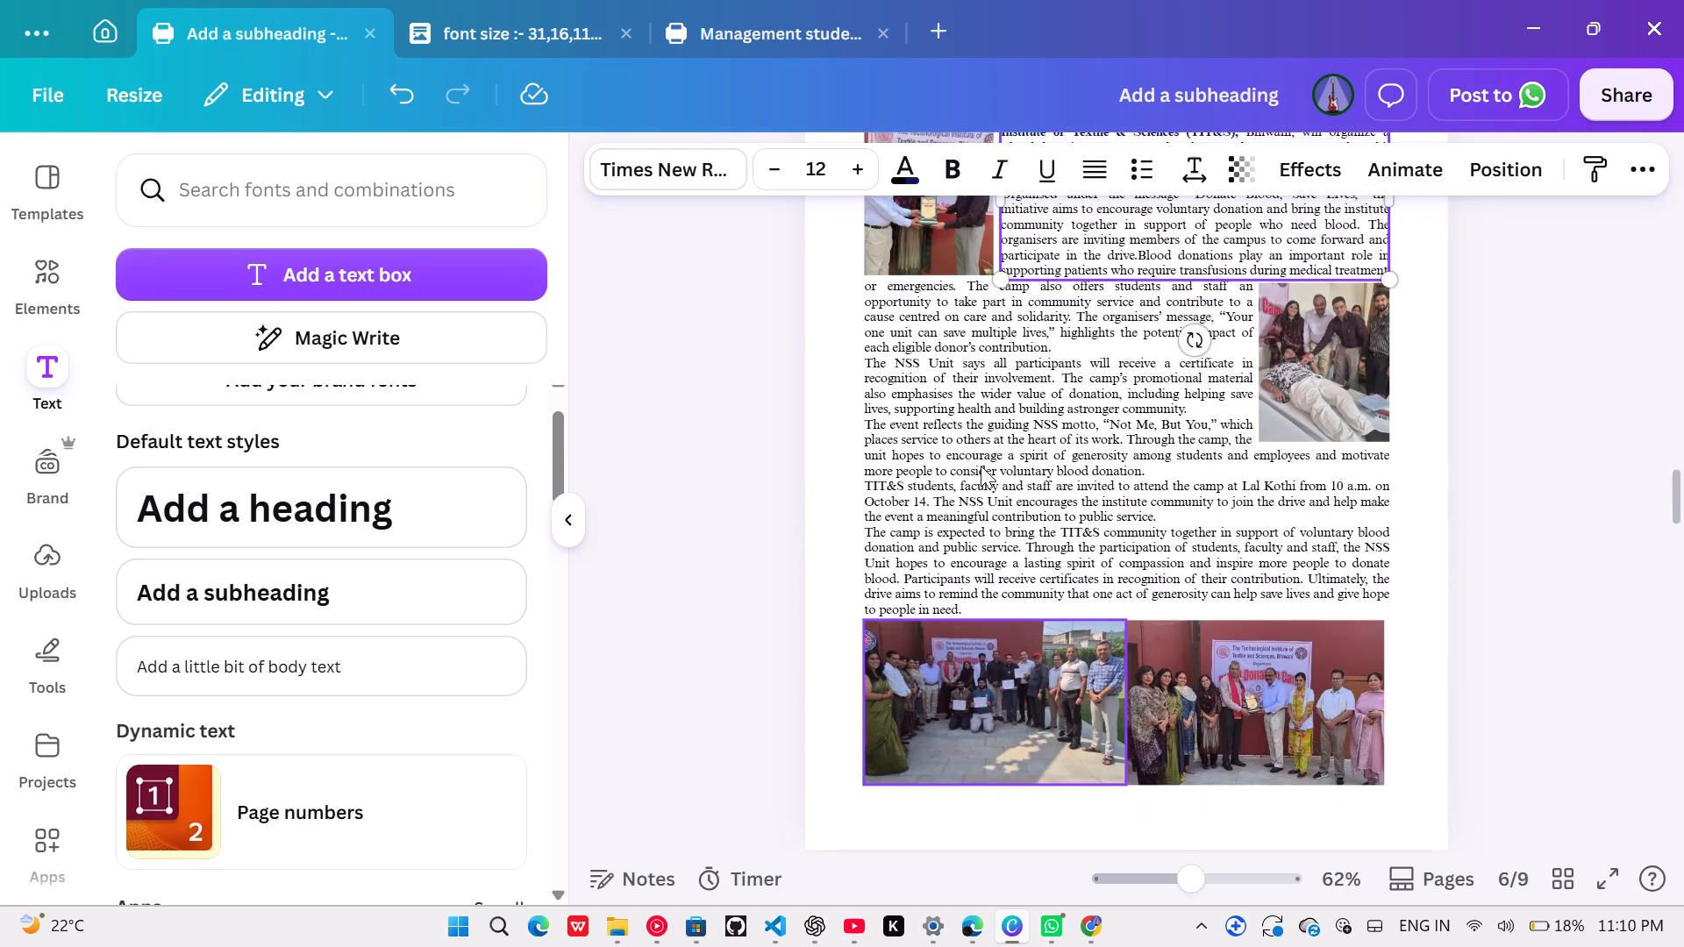
pyautogui.scroll(4, 981, 466)
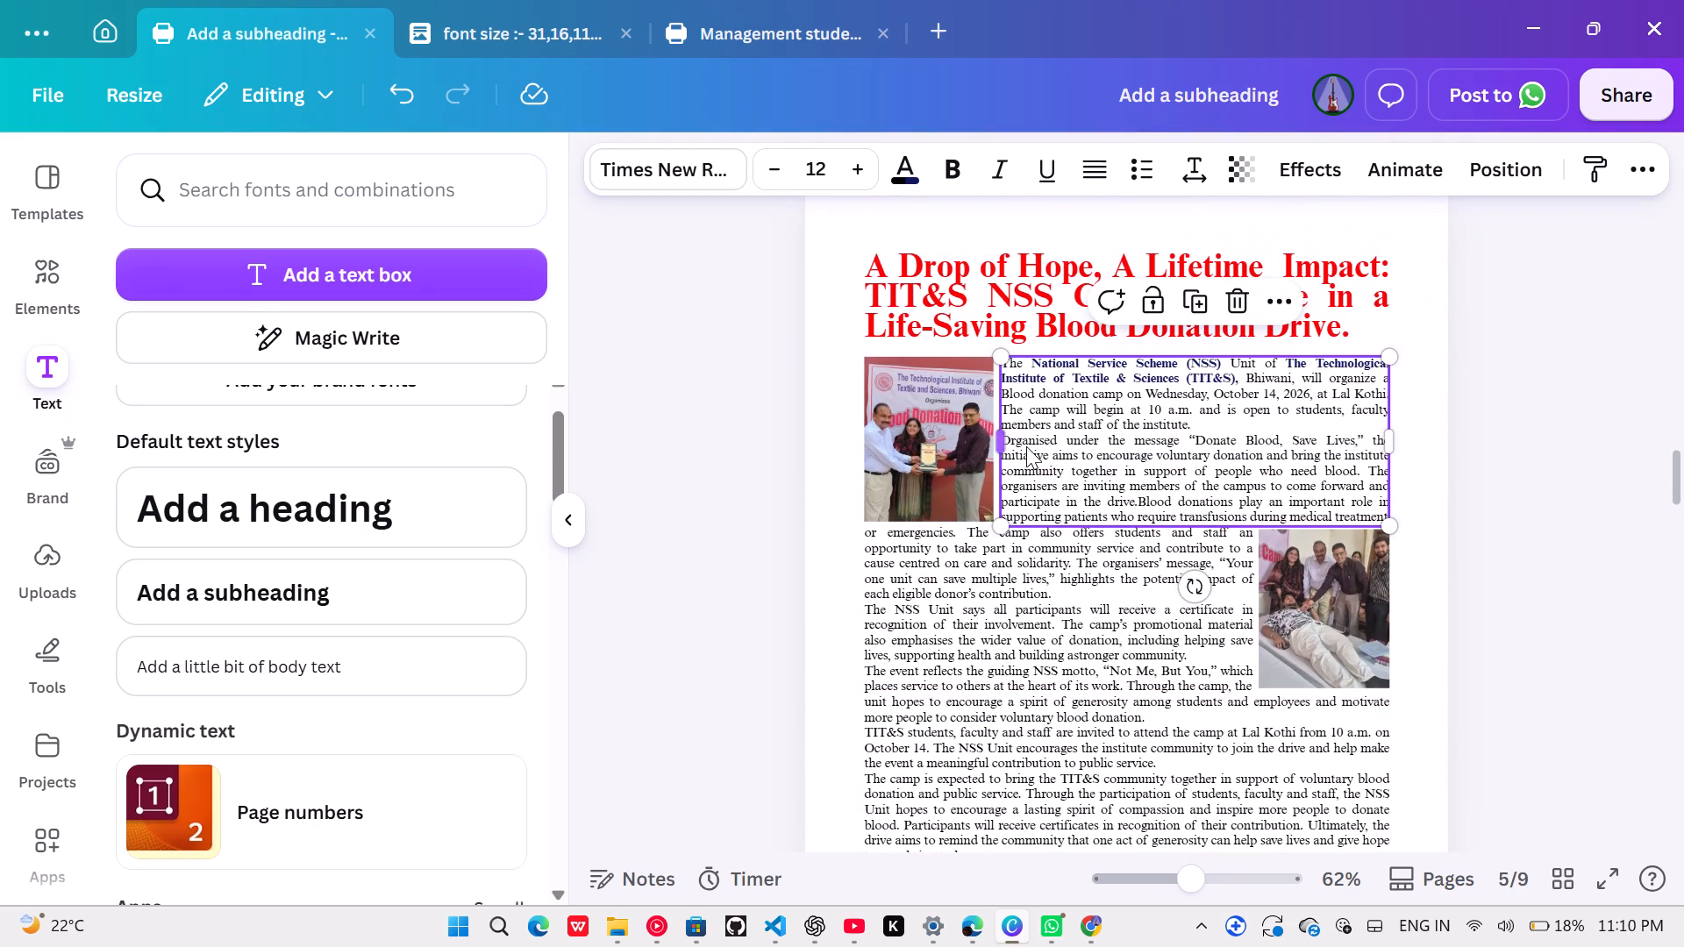
pyautogui.click(768, 173)
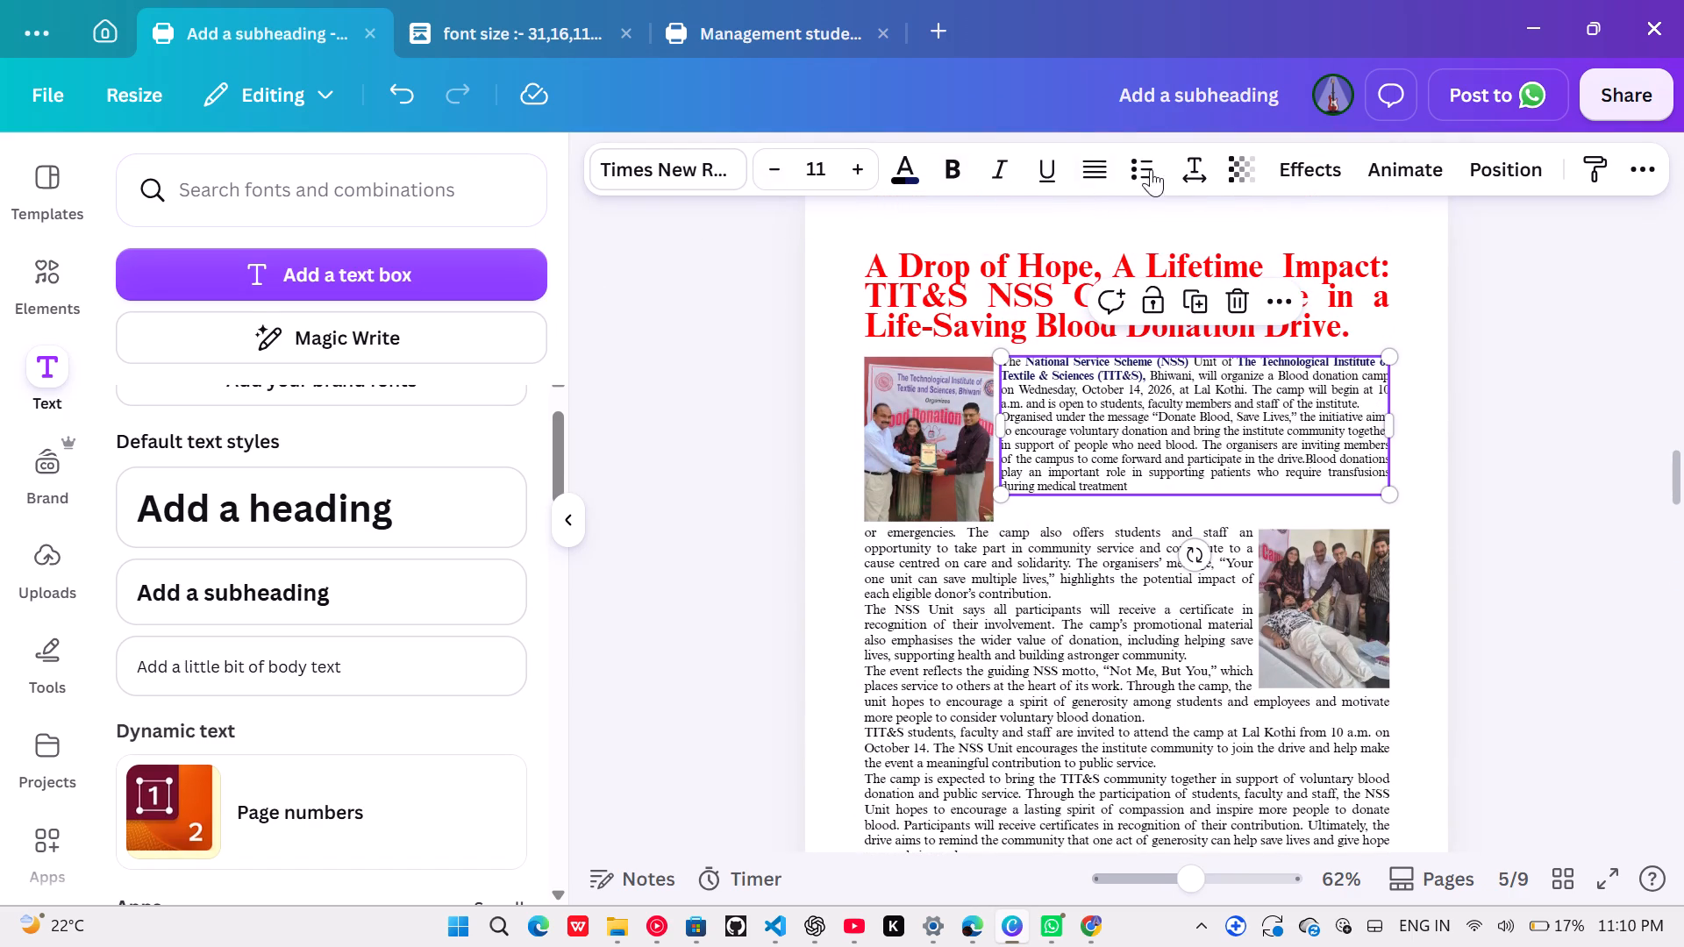
# Check the letter and line spacing of the opening text box in the blood donation article.
pyautogui.click(1188, 174)
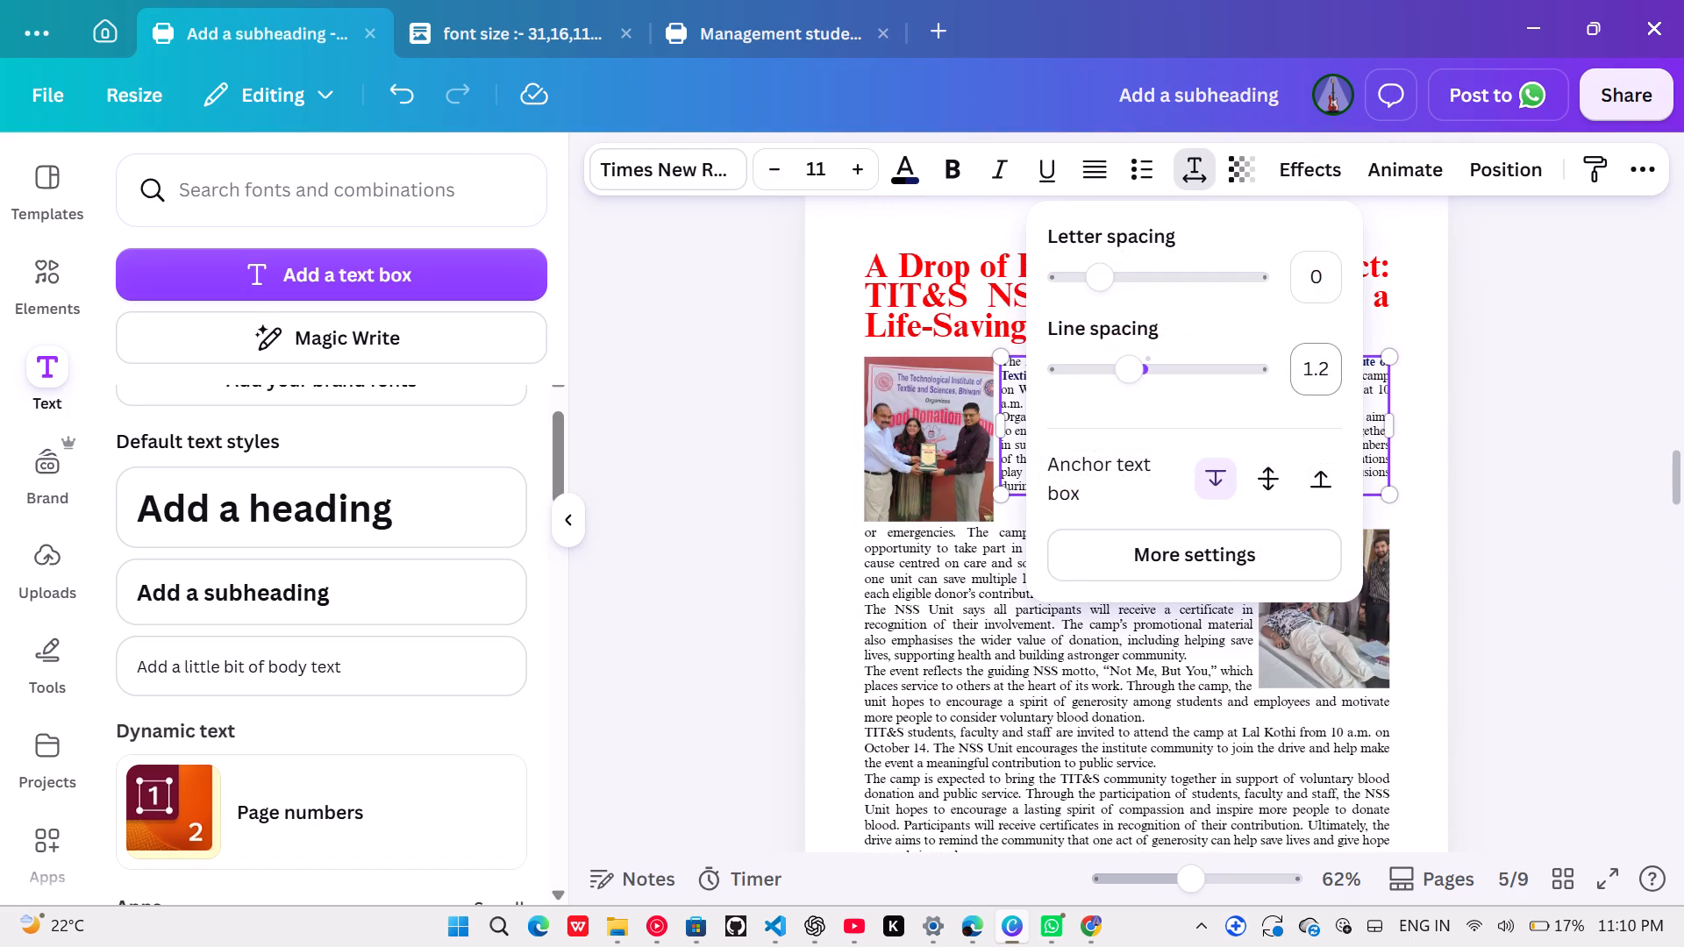
pyautogui.click(1516, 464)
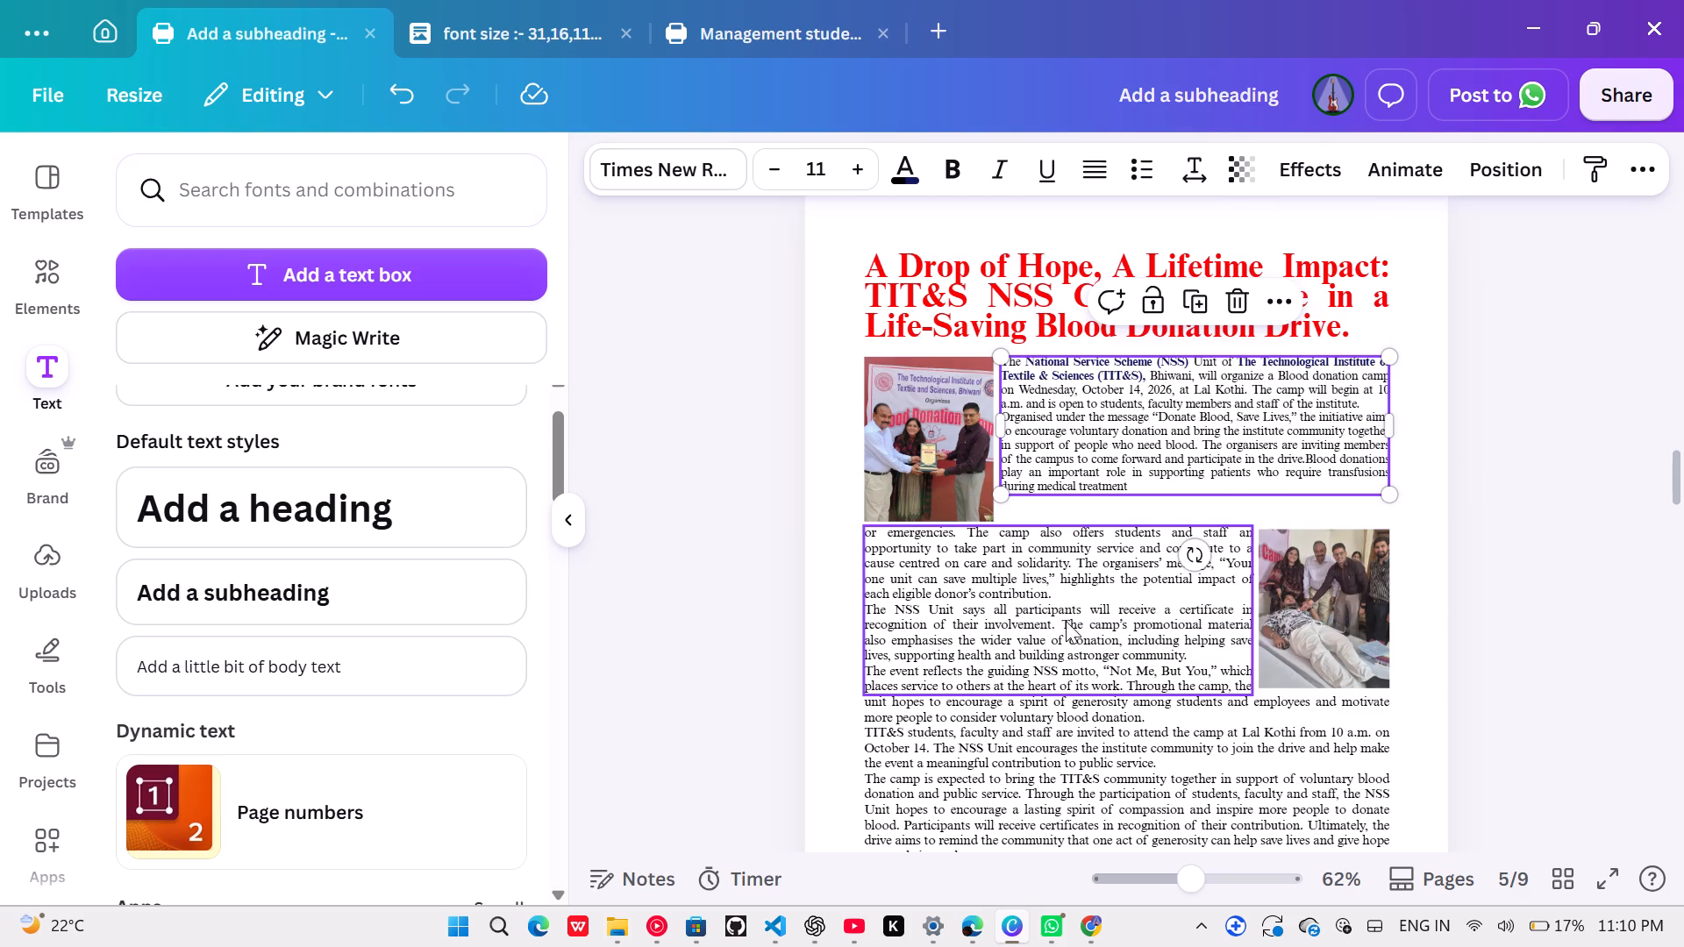
# Select all the text in the middle text box, beside the photo of the donor lying down, and set its font size to 11.
pyautogui.tripleClick(1049, 629)
pyautogui.tripleClick(1049, 629)
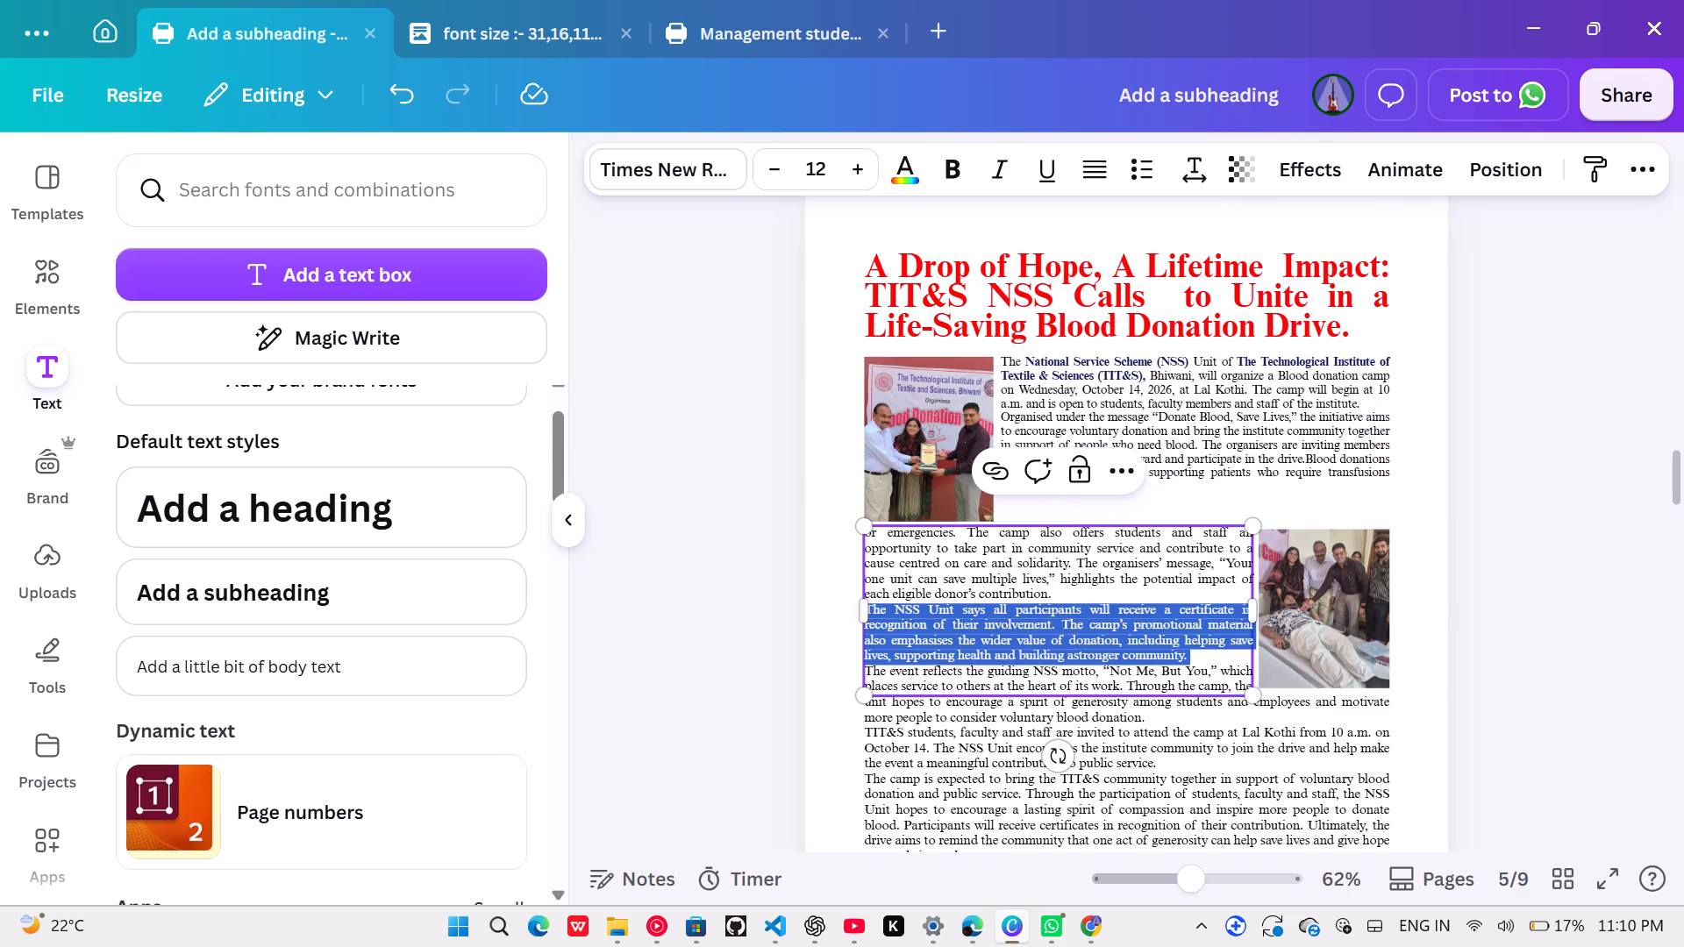
pyautogui.click(880, 545)
pyautogui.press('Up')
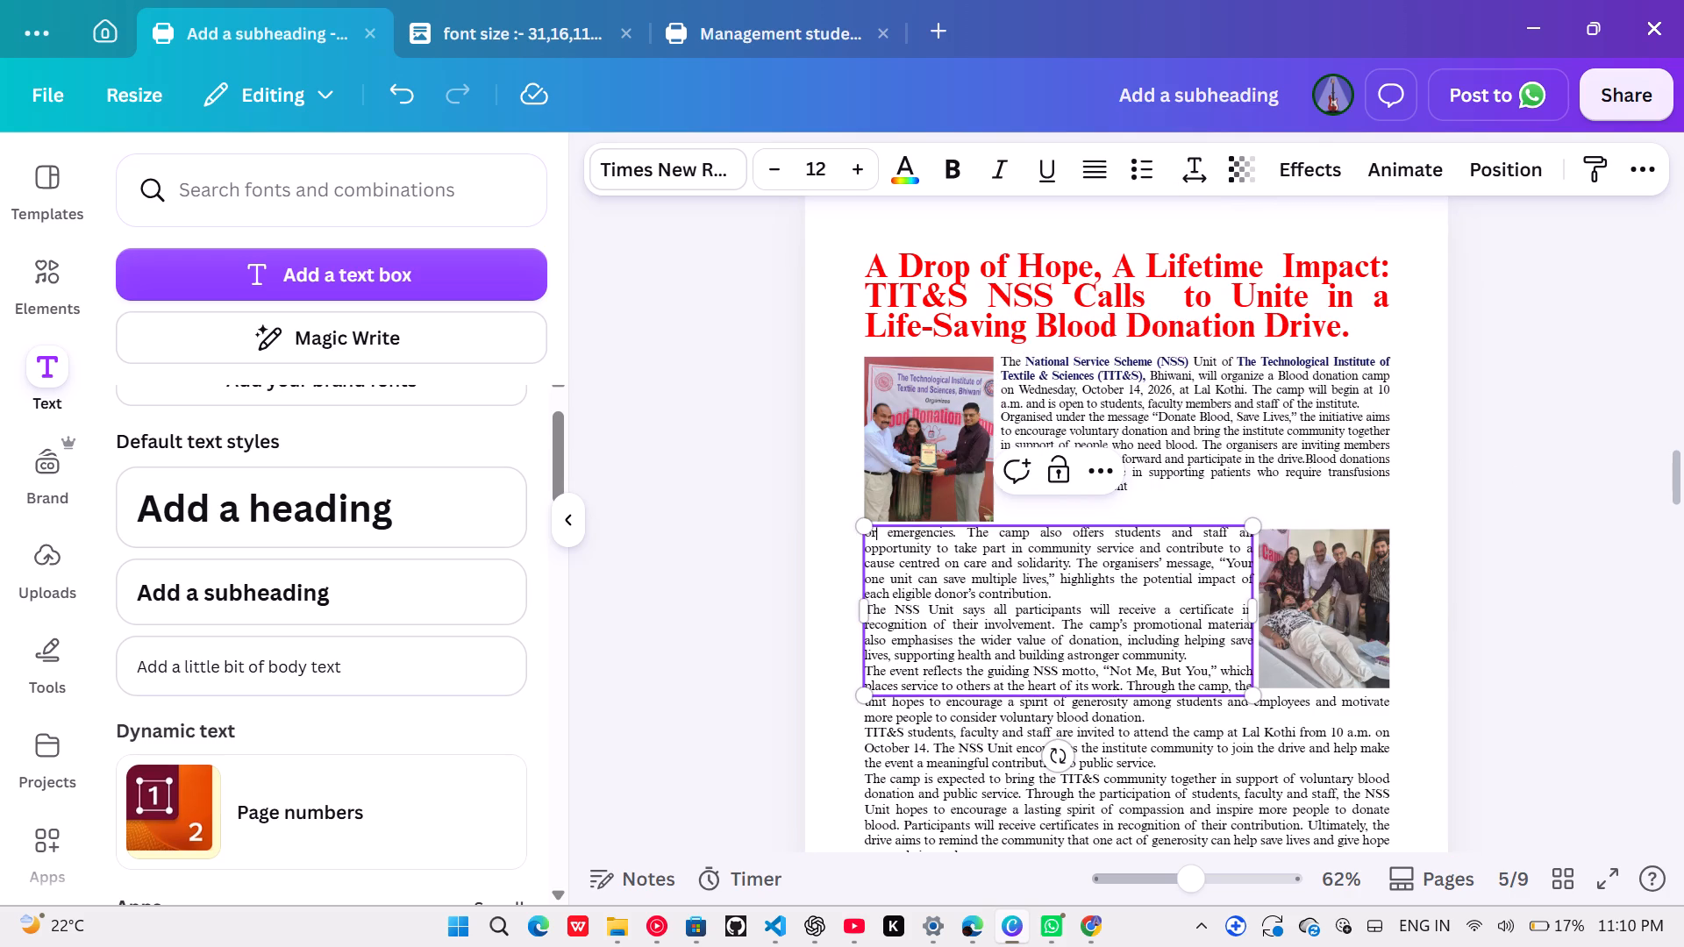
pyautogui.press('Left')
pyautogui.press('Left')
pyautogui.moveTo(869, 535); pyautogui.dragTo(1240, 684)
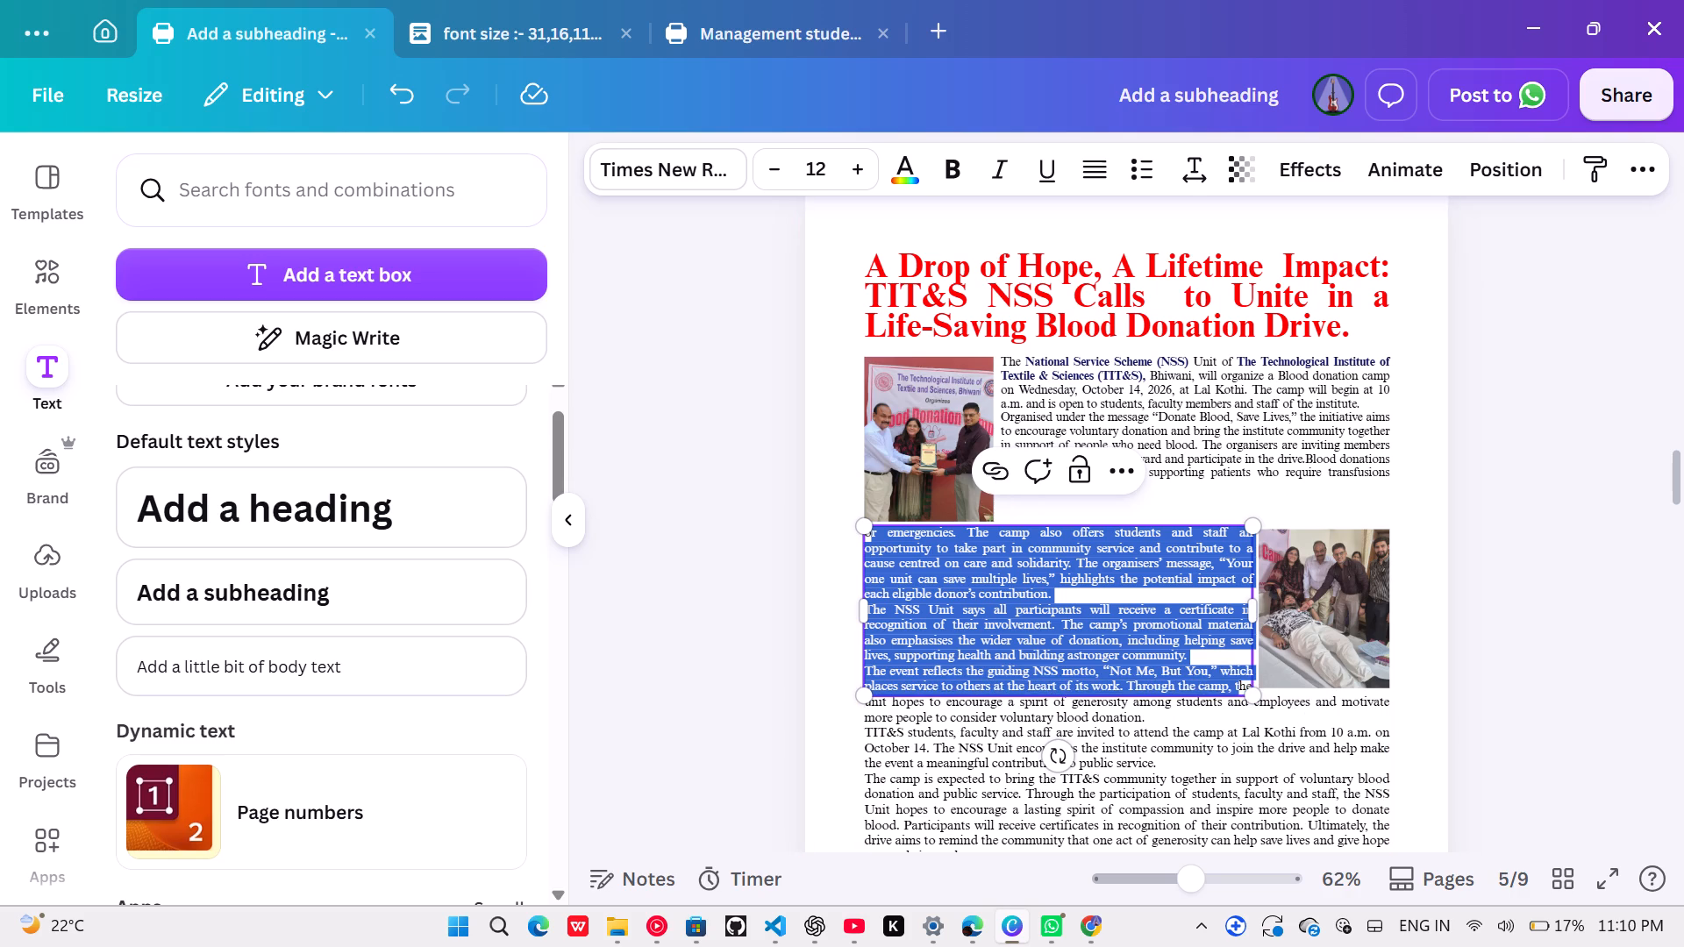
pyautogui.click(1101, 603)
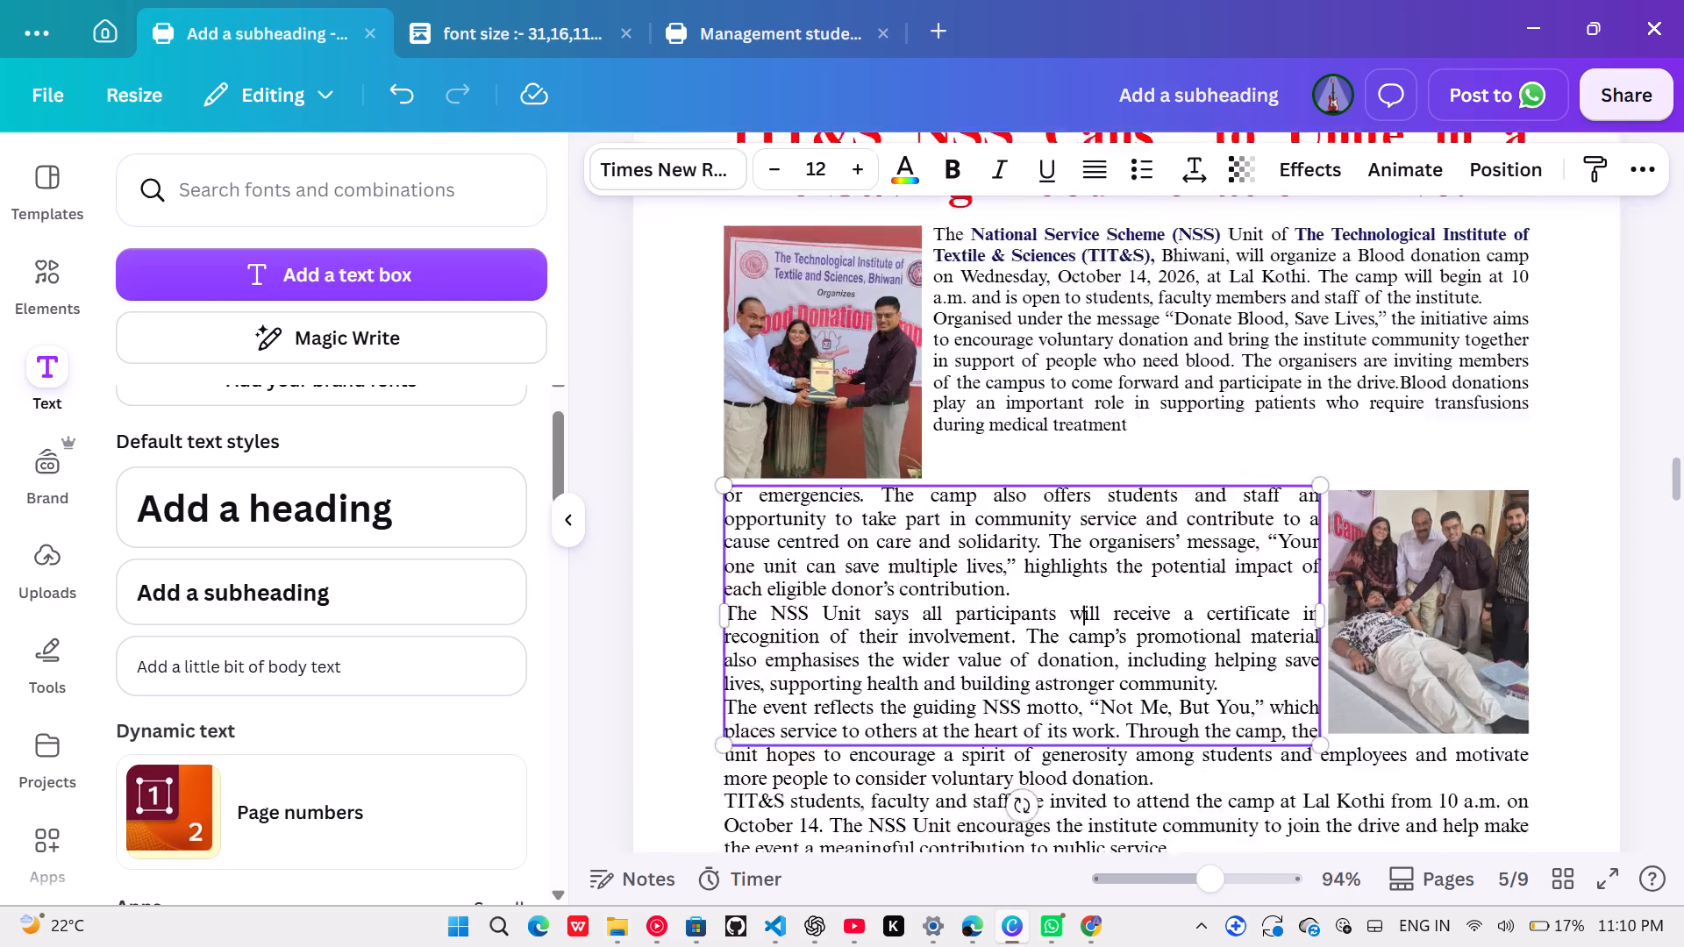
pyautogui.hscroll(1, 1101, 603)
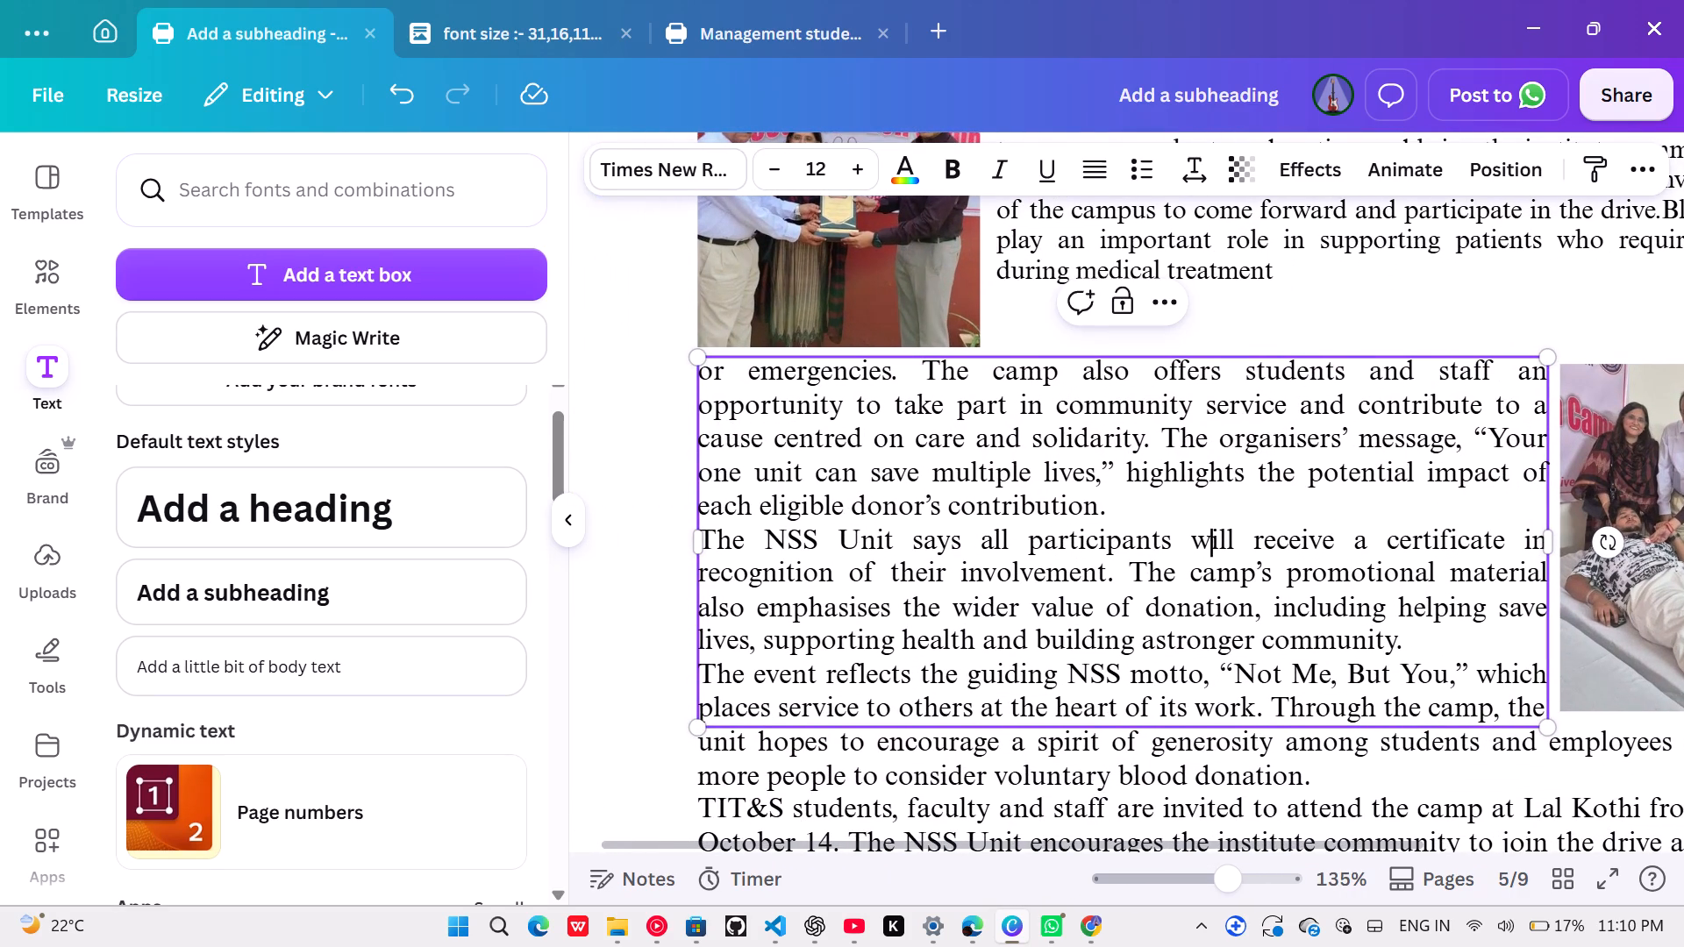
pyautogui.click(700, 374)
pyautogui.moveTo(700, 374); pyautogui.dragTo(1545, 660)
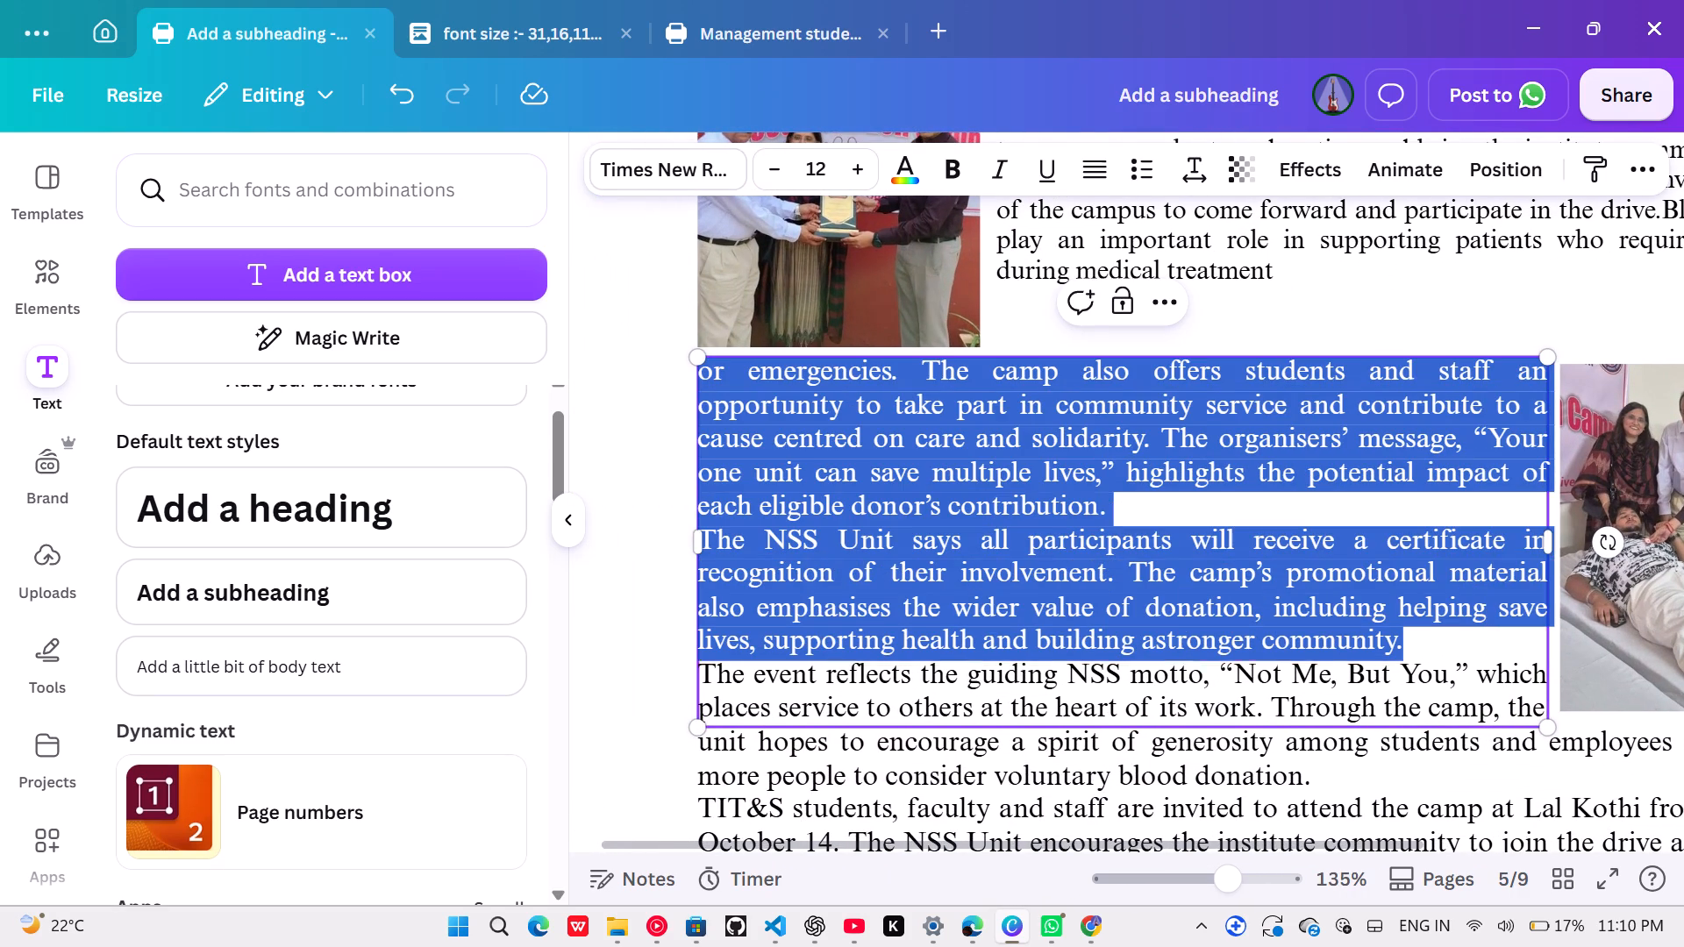
pyautogui.moveTo(1545, 660); pyautogui.dragTo(1538, 715)
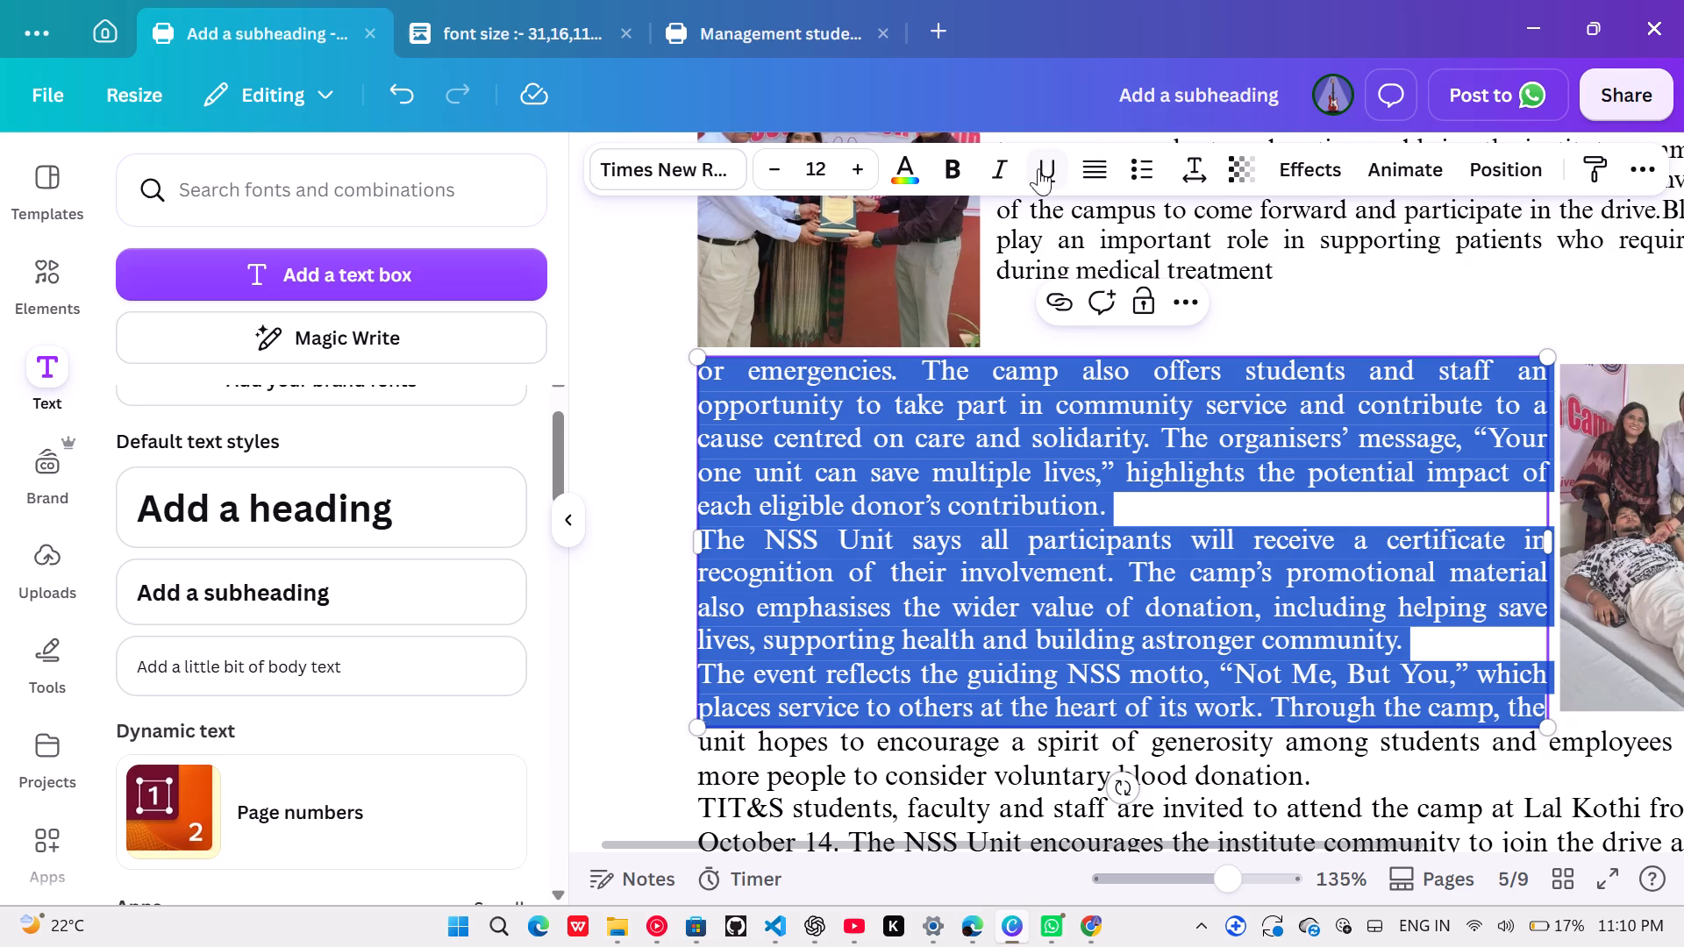
pyautogui.click(904, 177)
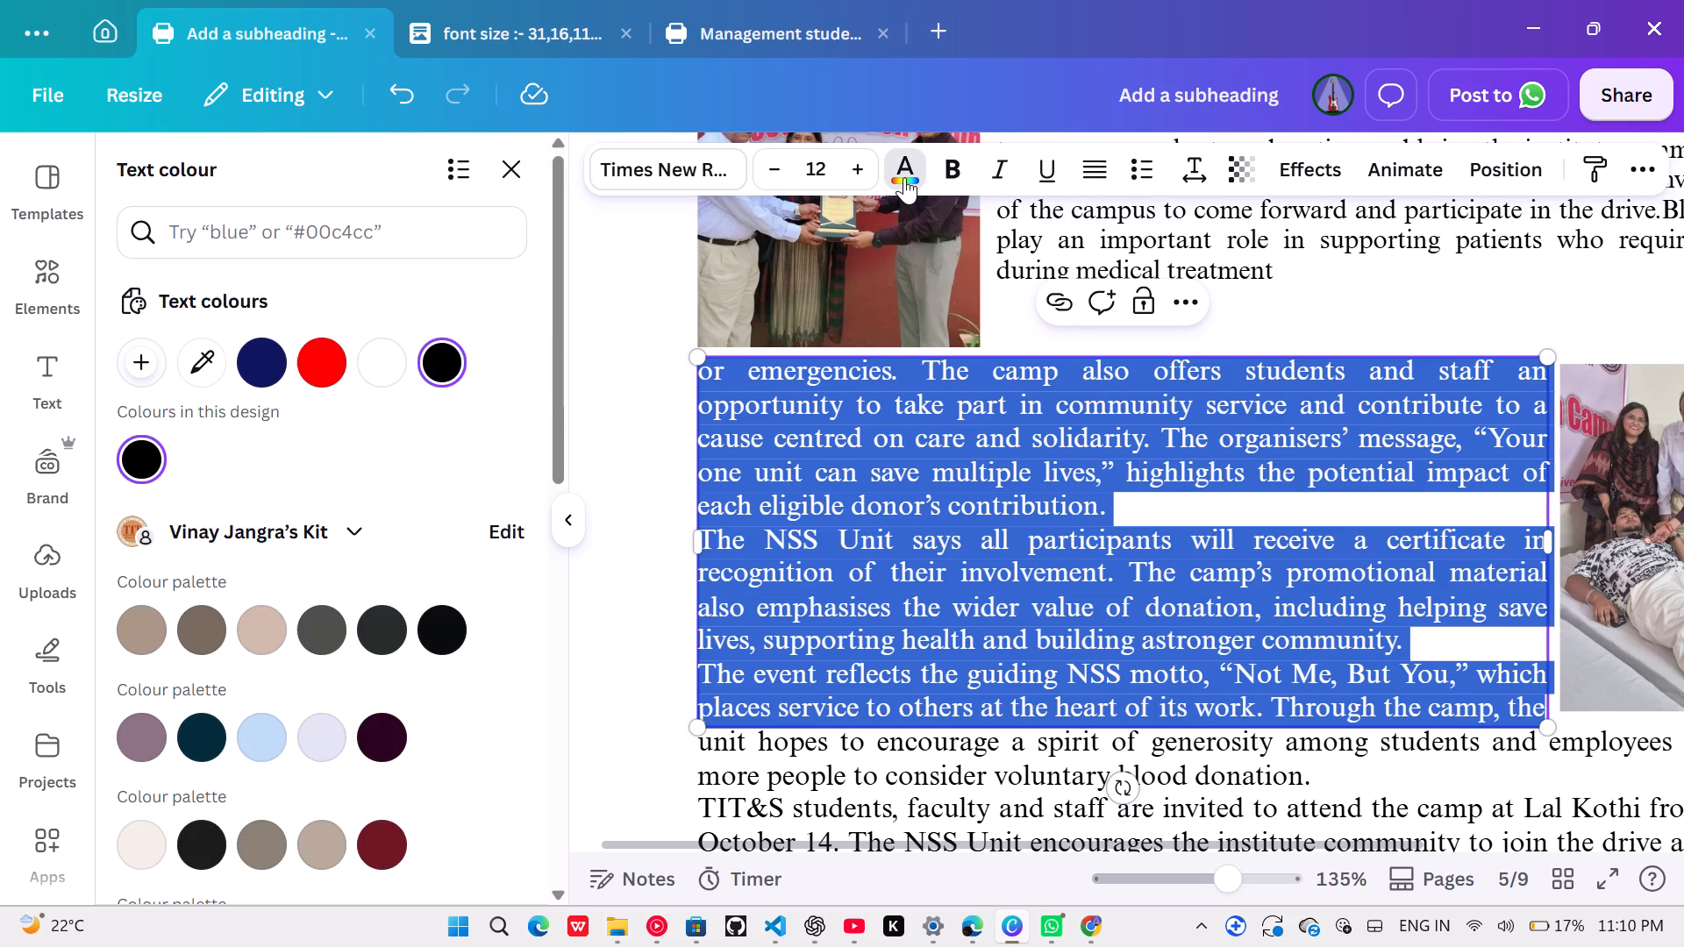
pyautogui.click(777, 162)
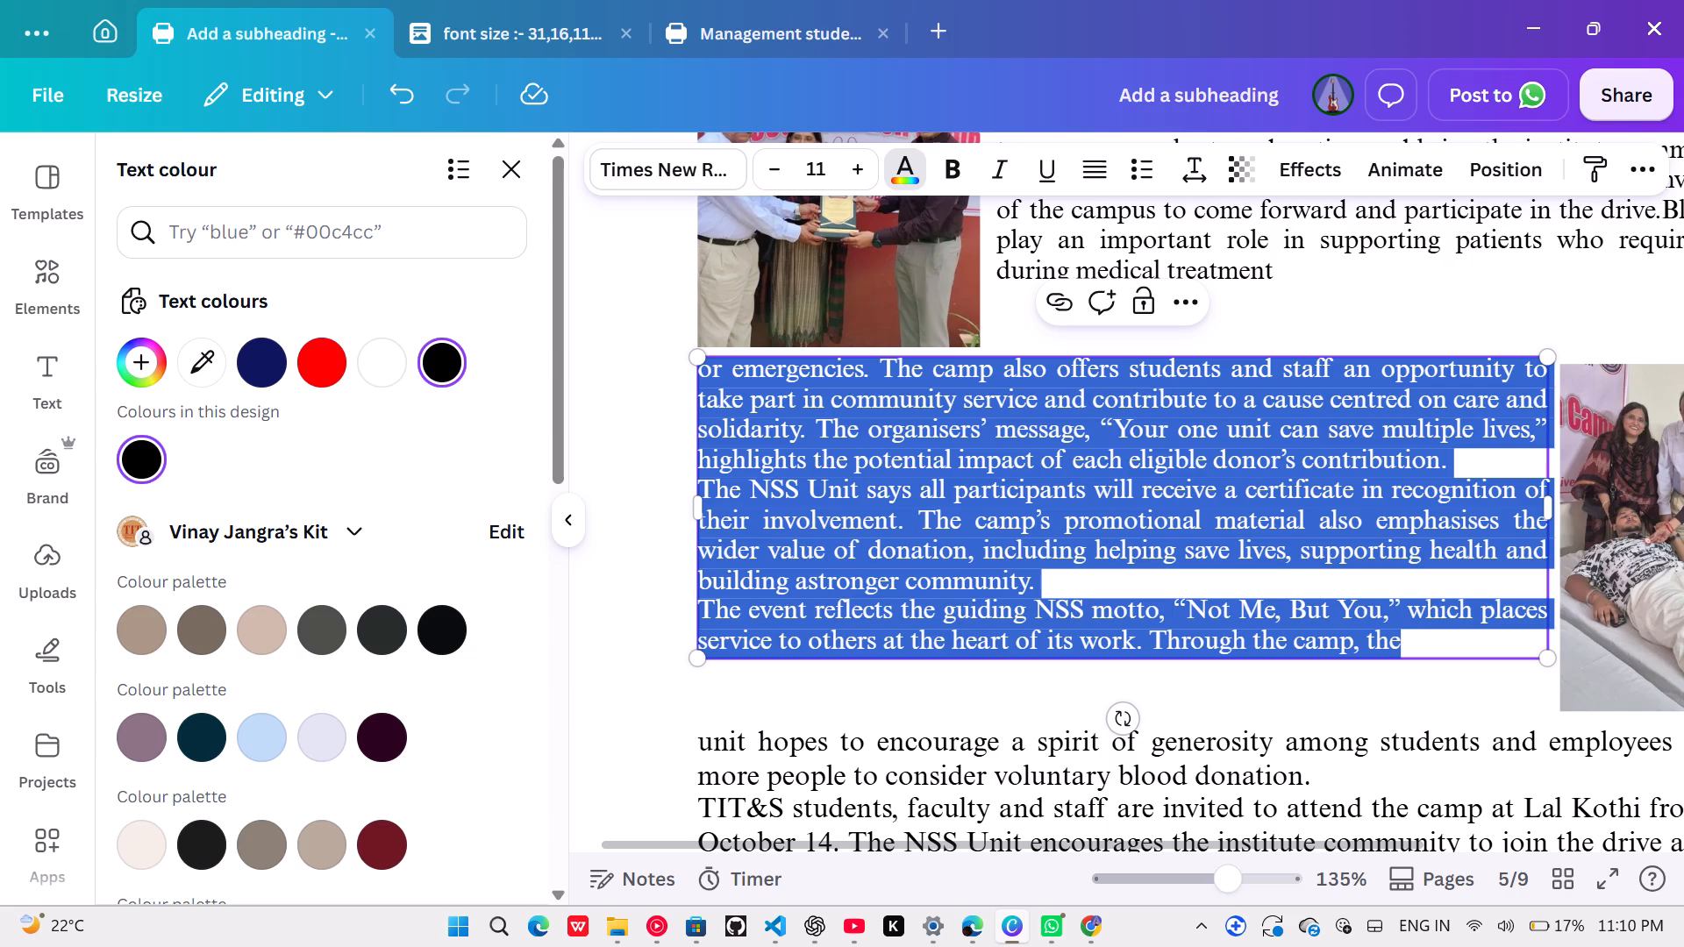
# Select the whole text of the bottom text box, starting "unit hopes to encourage", and set its font size to 11.
pyautogui.scroll(-1, 1095, 505)
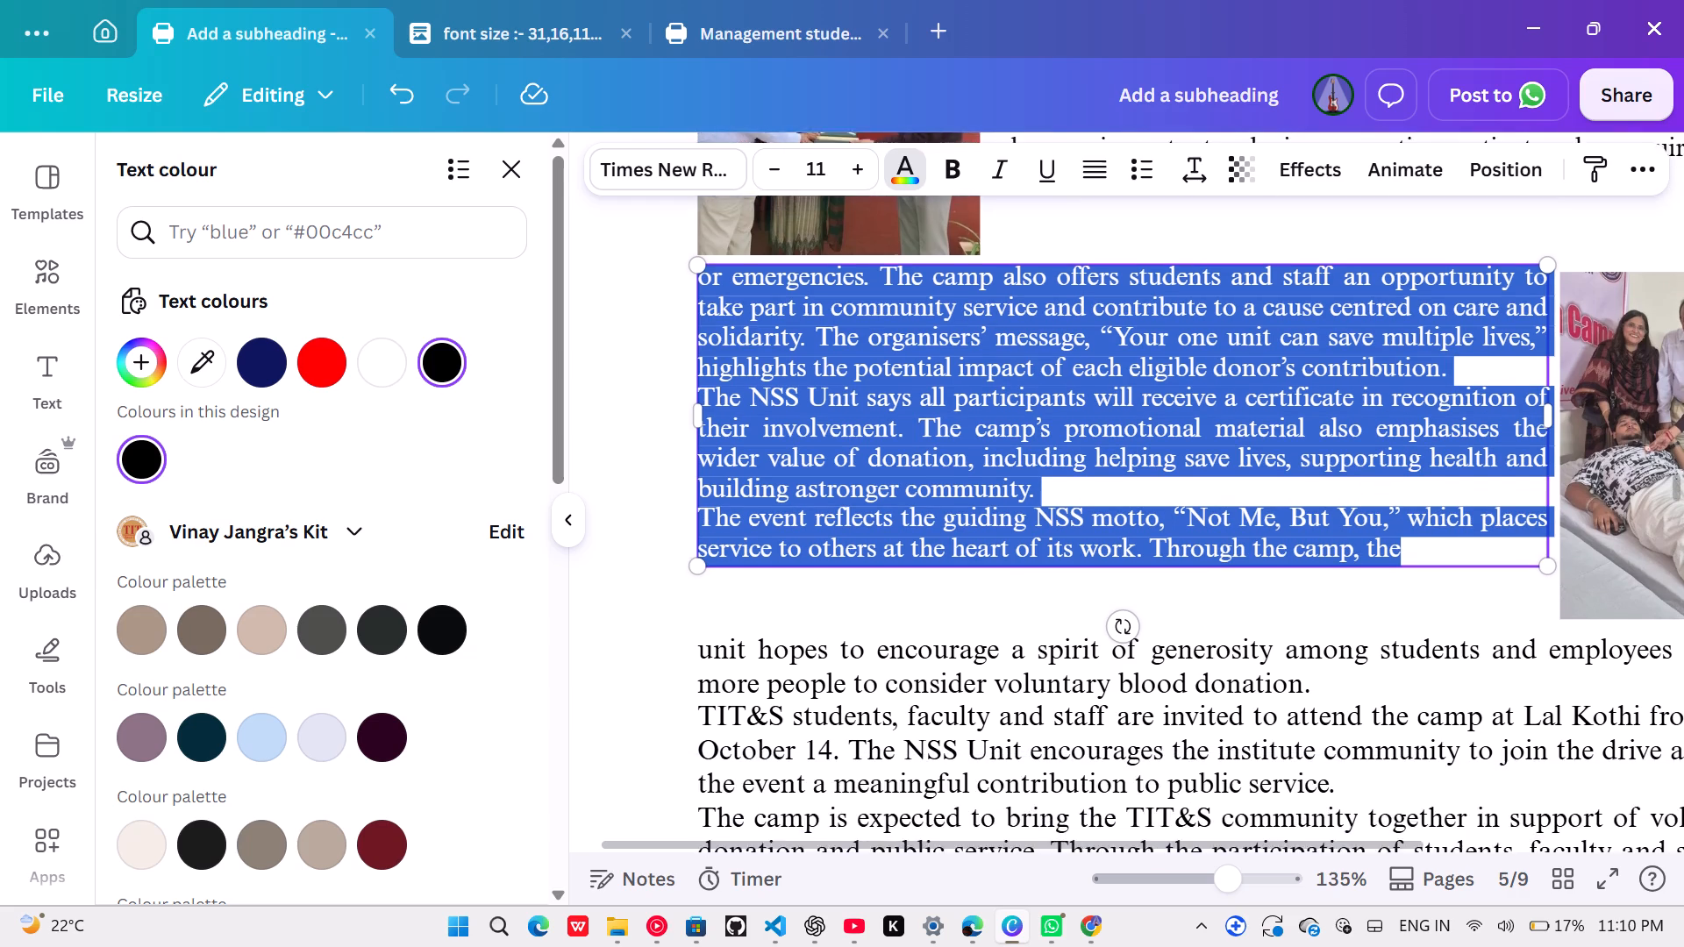
pyautogui.scroll(-1, 1095, 505)
pyautogui.click(960, 637)
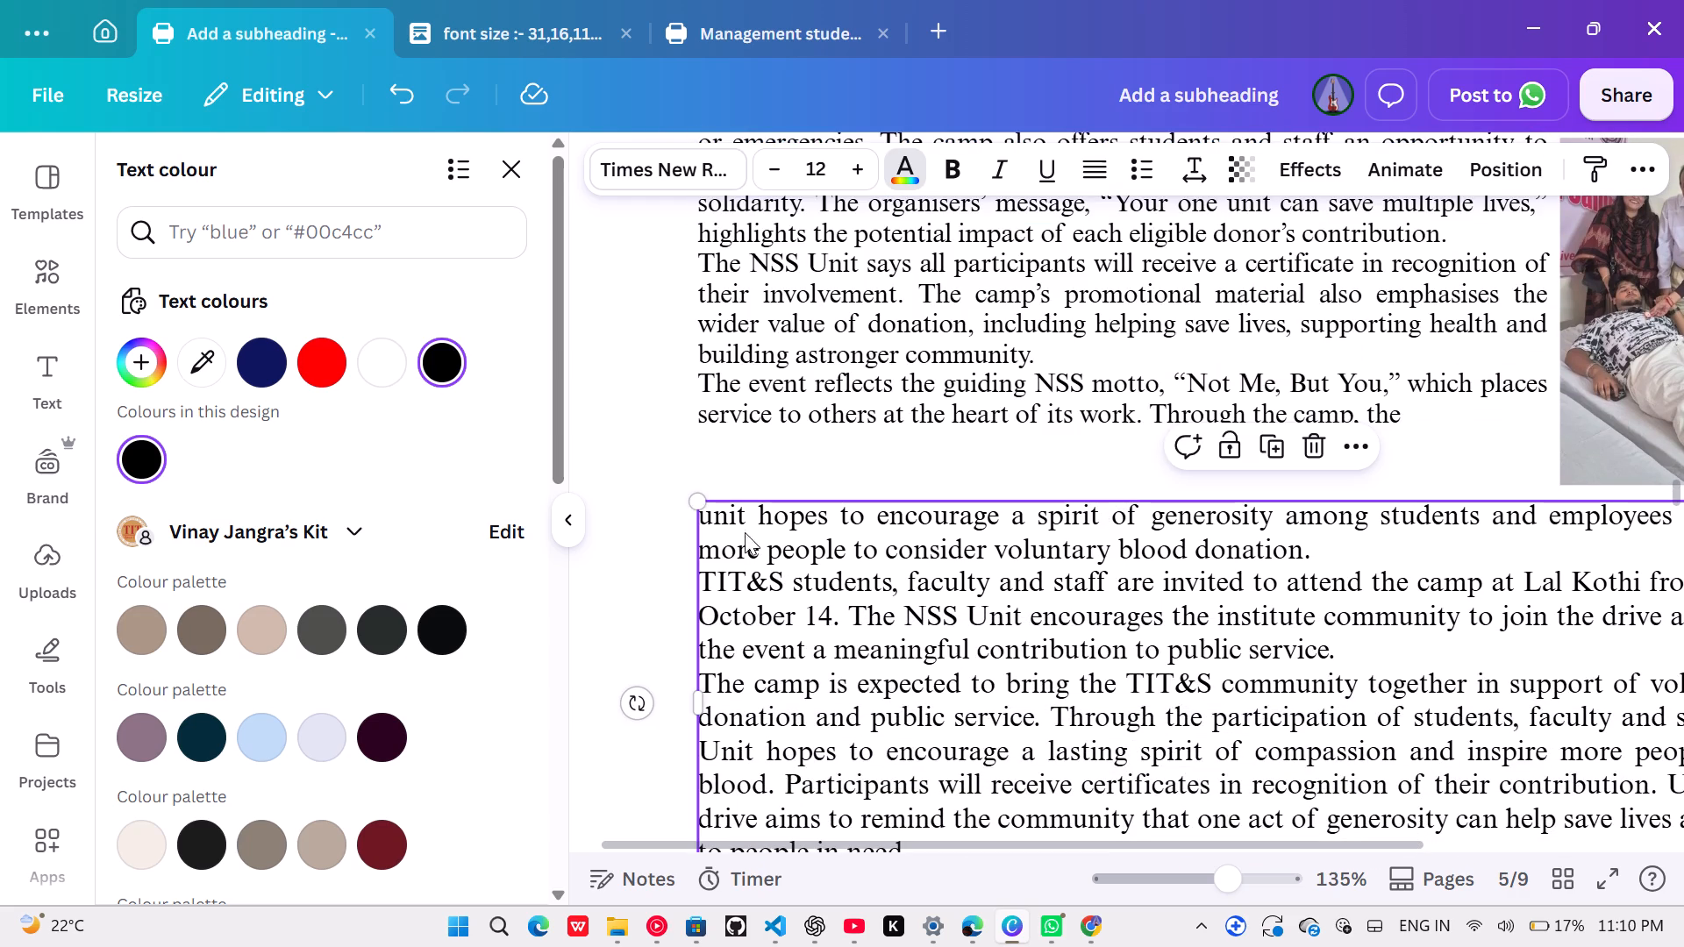
pyautogui.click(705, 513)
pyautogui.moveTo(705, 513); pyautogui.dragTo(1202, 760)
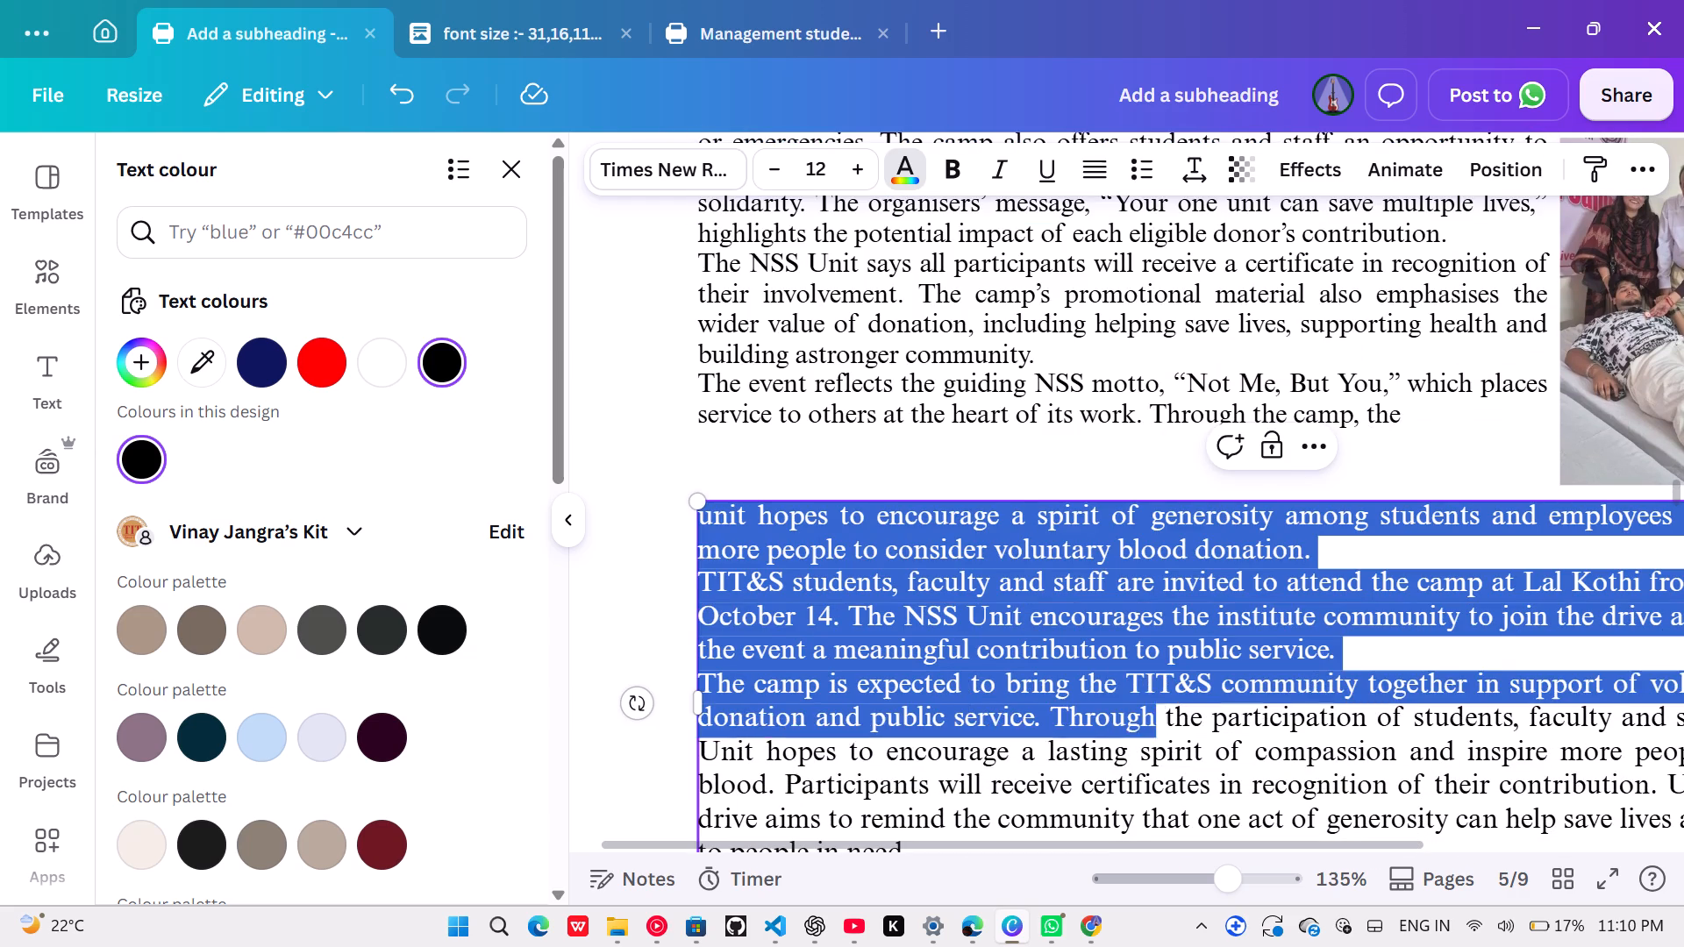
pyautogui.moveTo(1202, 760); pyautogui.dragTo(1340, 769)
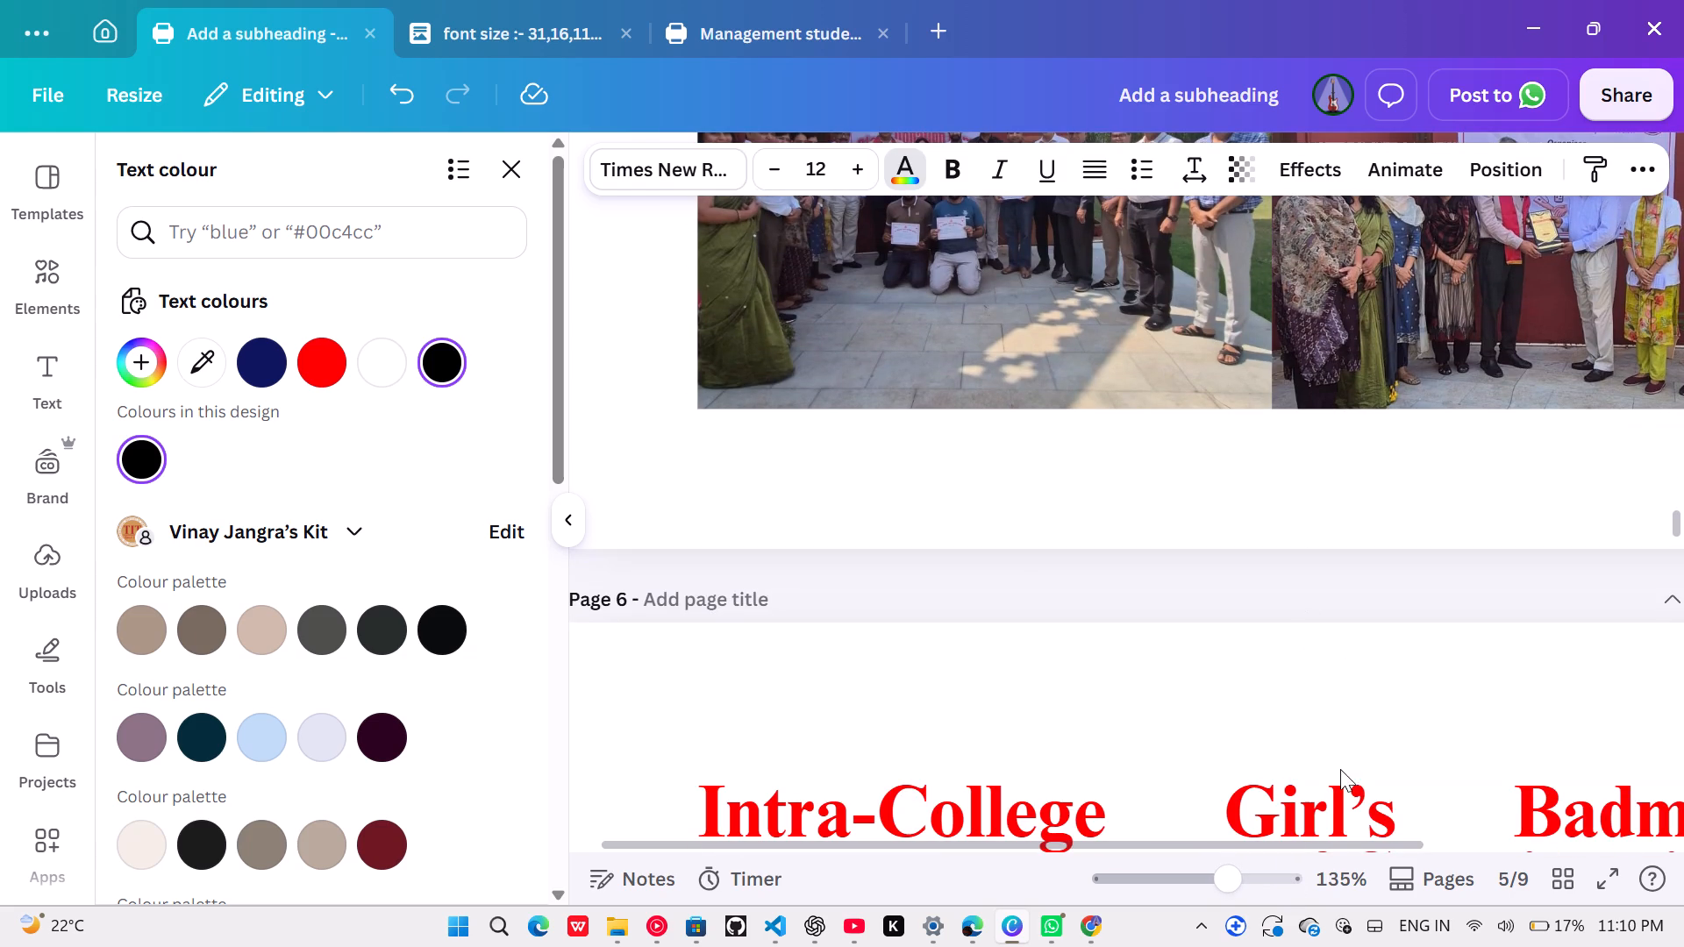
pyautogui.moveTo(1340, 769); pyautogui.dragTo(1446, 67)
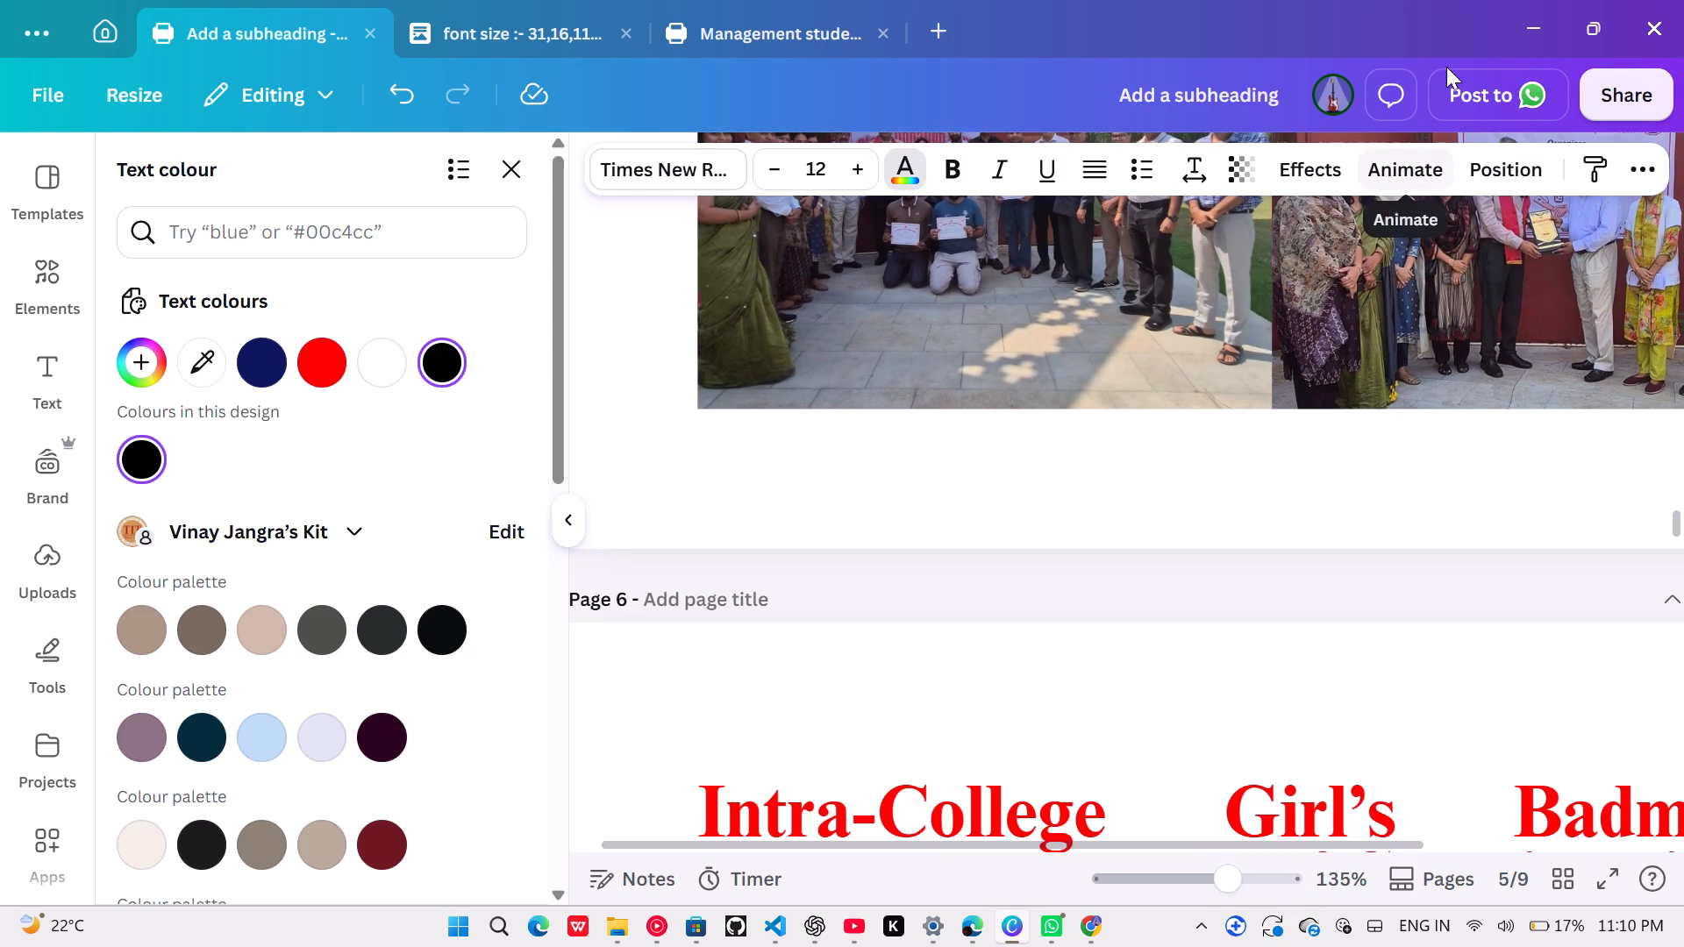
pyautogui.moveTo(1446, 67); pyautogui.dragTo(1390, 806)
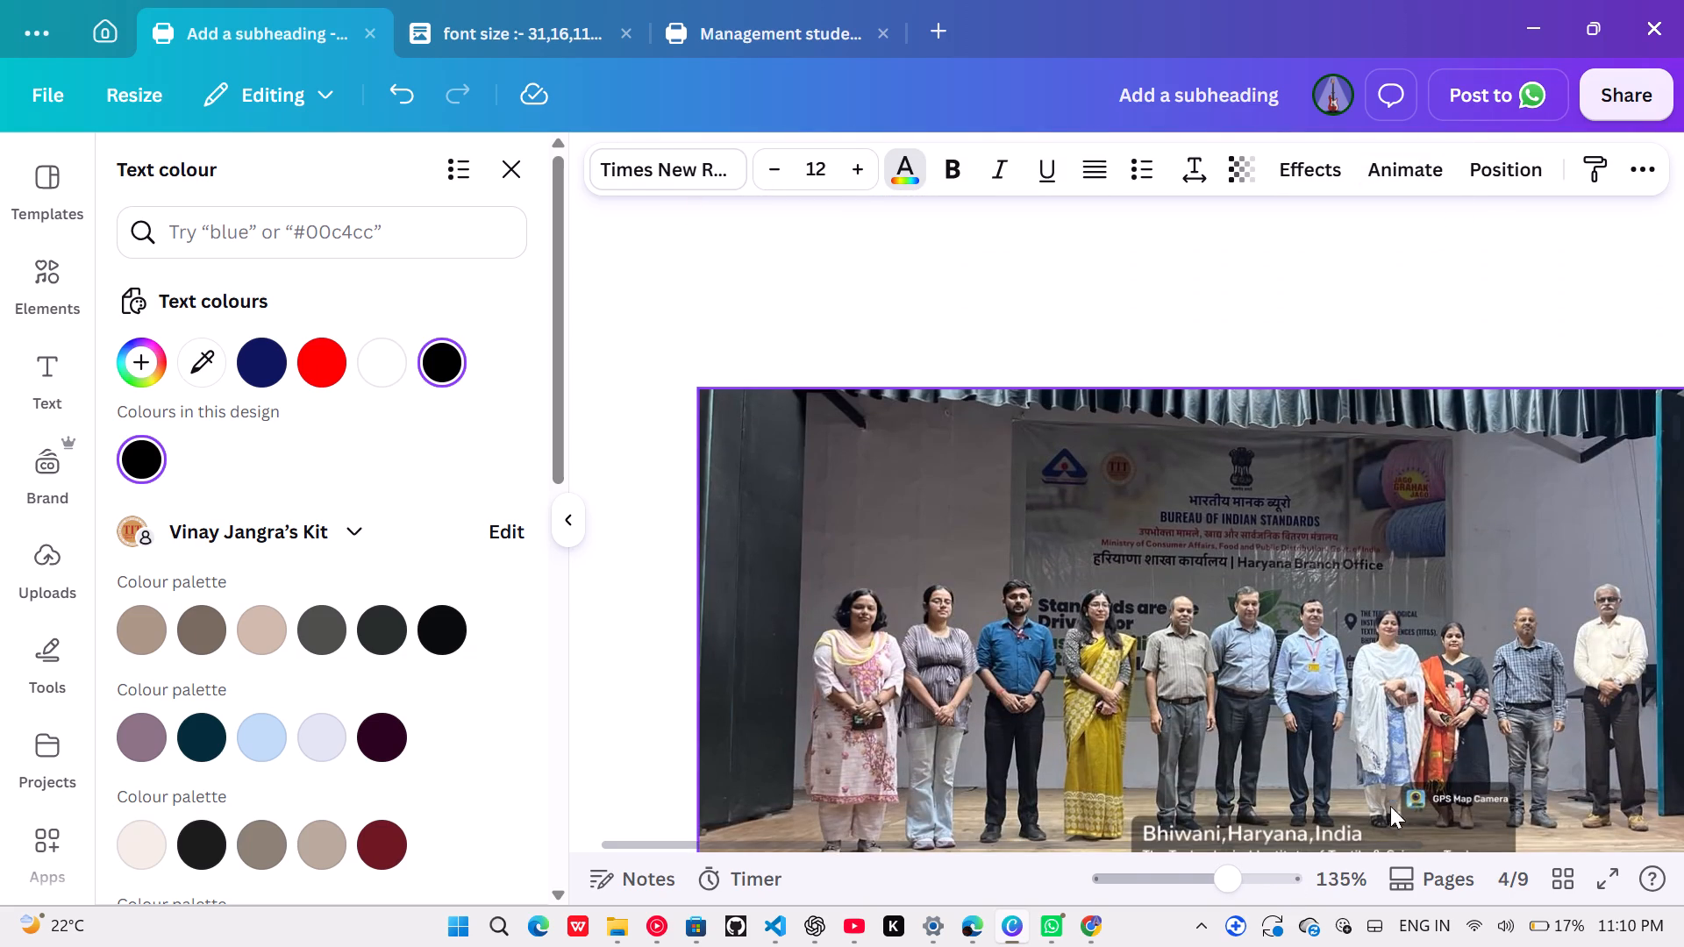
pyautogui.moveTo(1390, 806); pyautogui.dragTo(1409, 841)
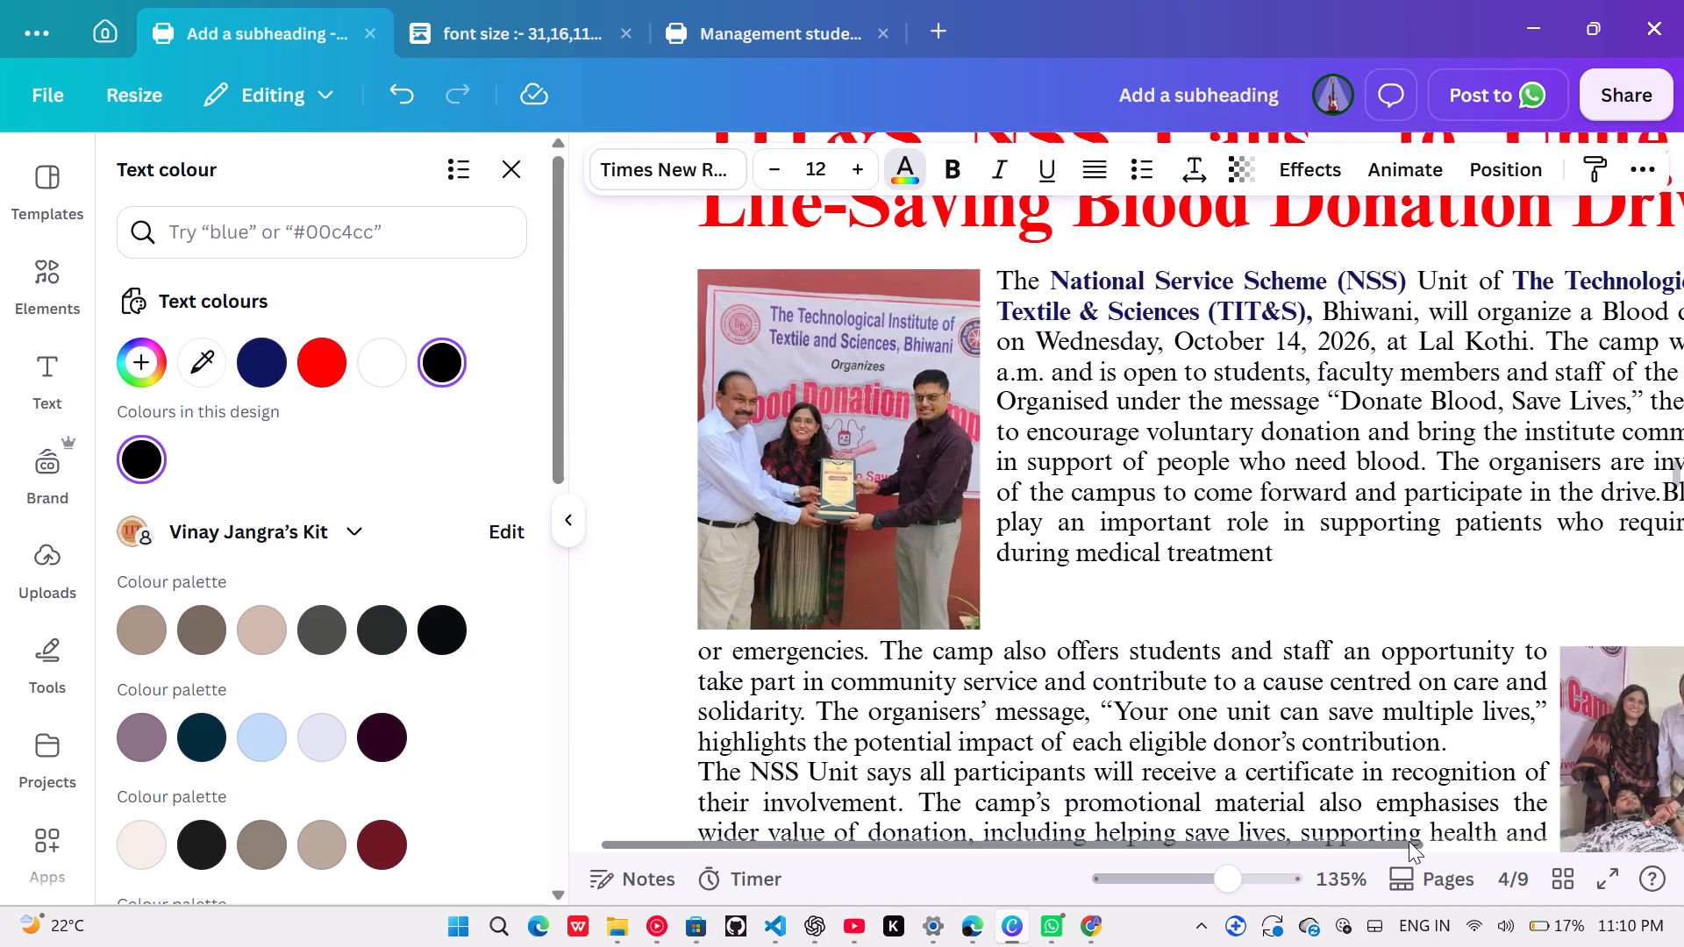
pyautogui.moveTo(1409, 841); pyautogui.dragTo(1424, 774)
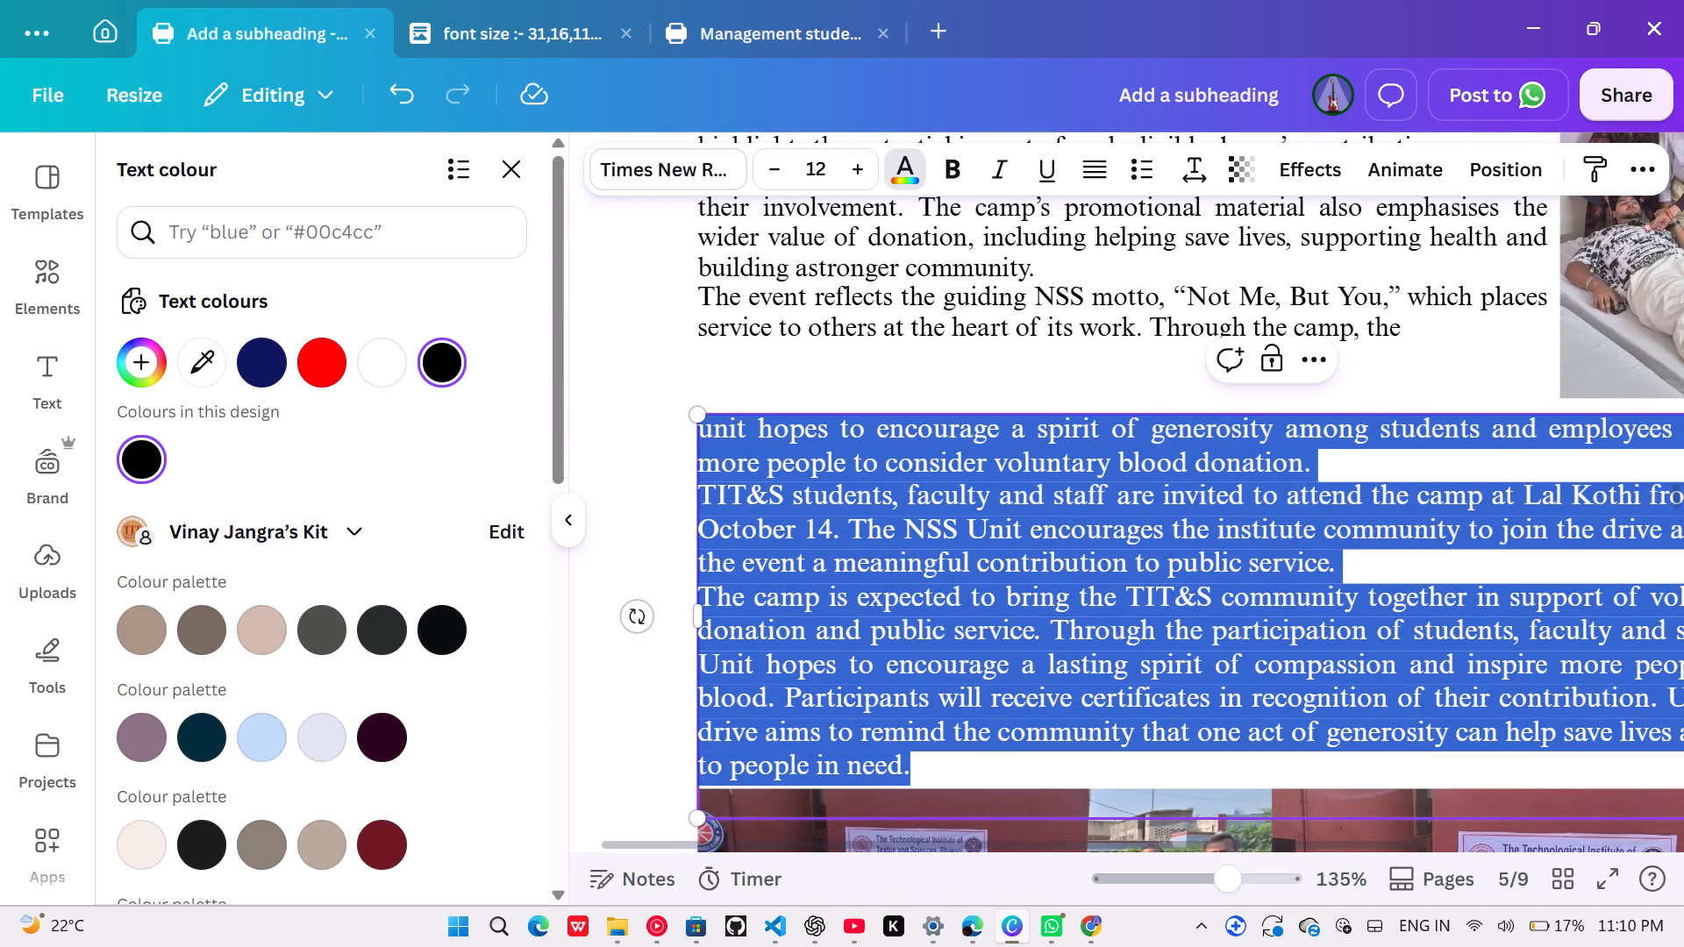
pyautogui.moveTo(1424, 774); pyautogui.dragTo(1430, 774)
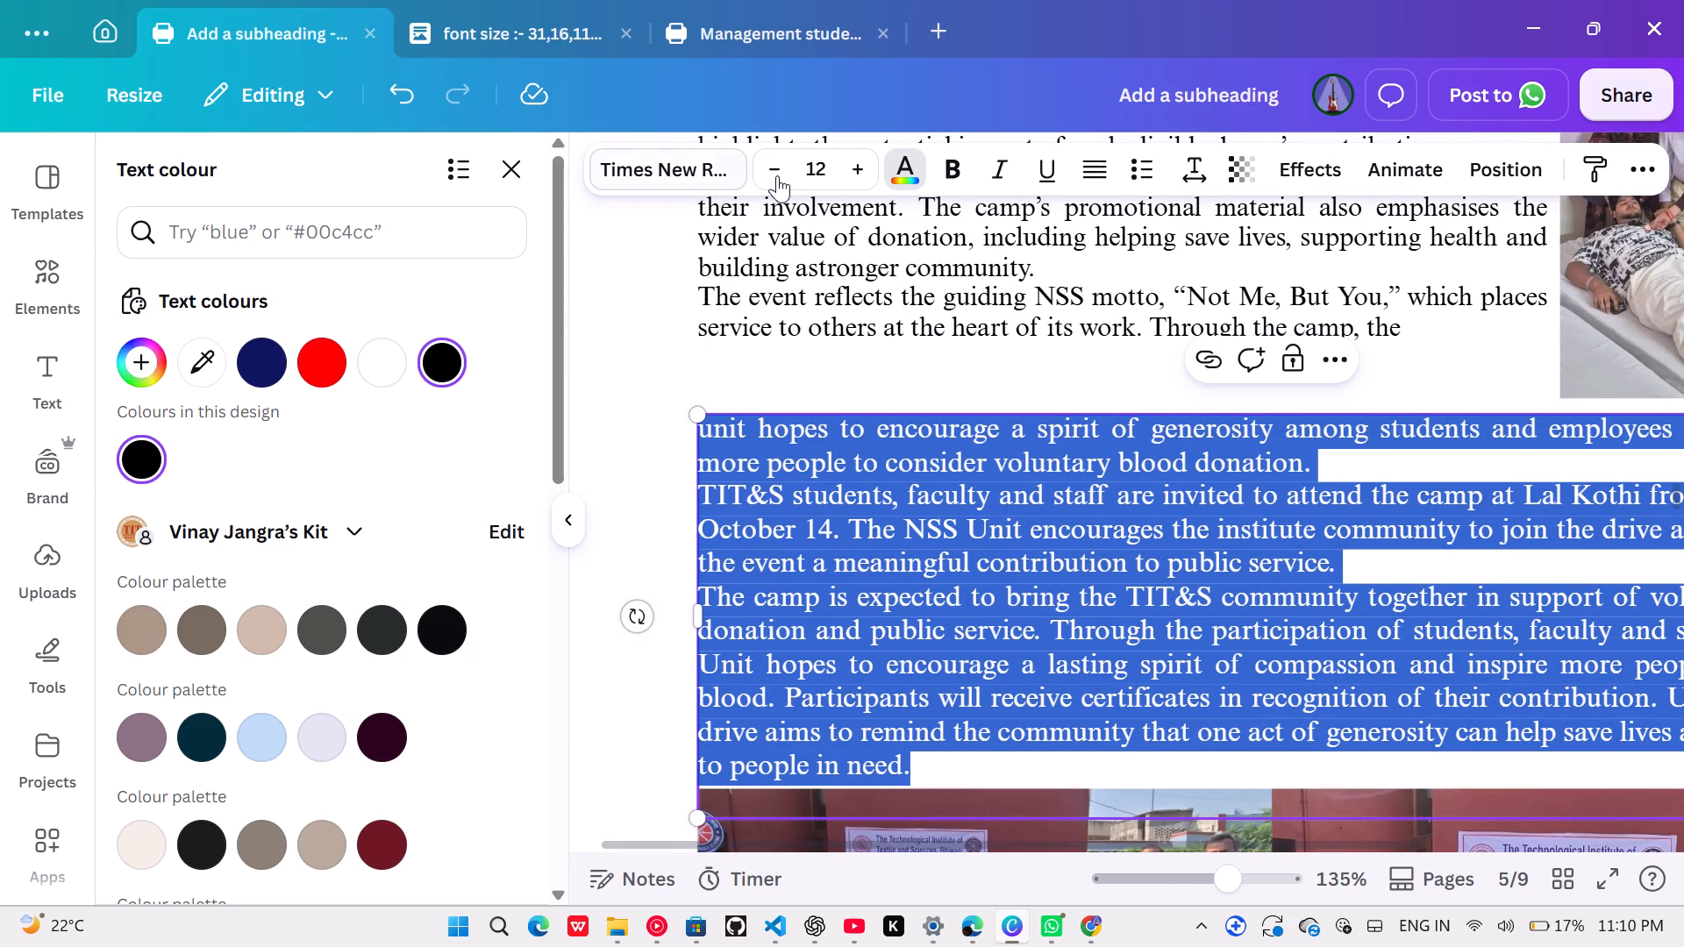
pyautogui.click(786, 174)
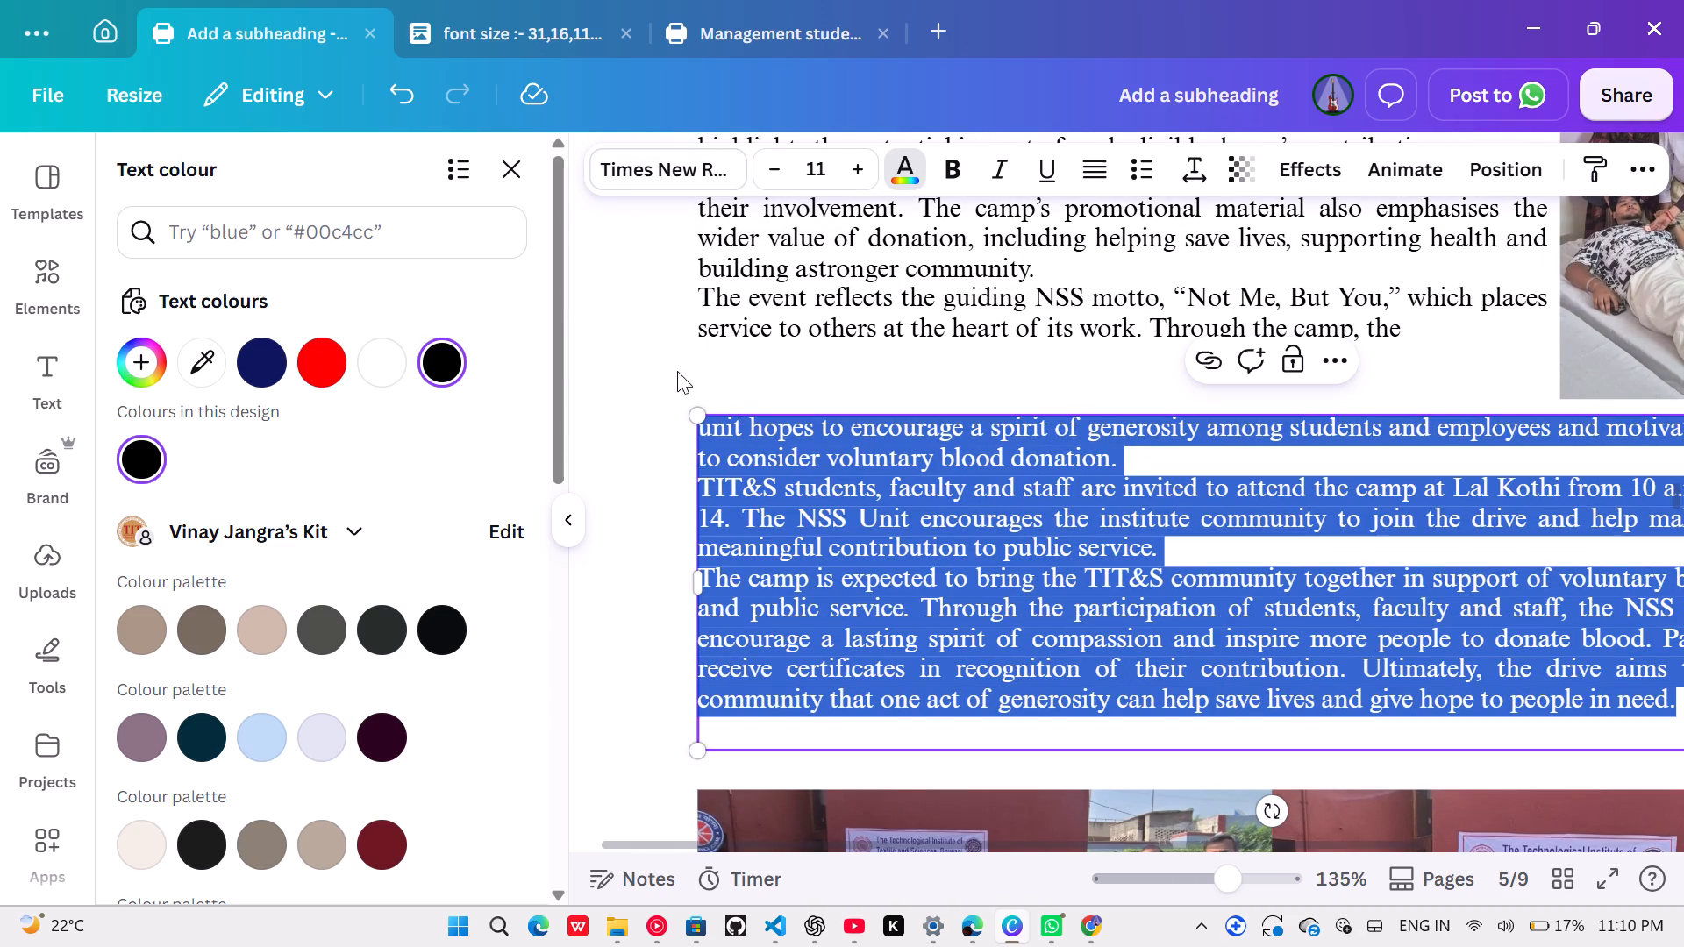
pyautogui.click(631, 371)
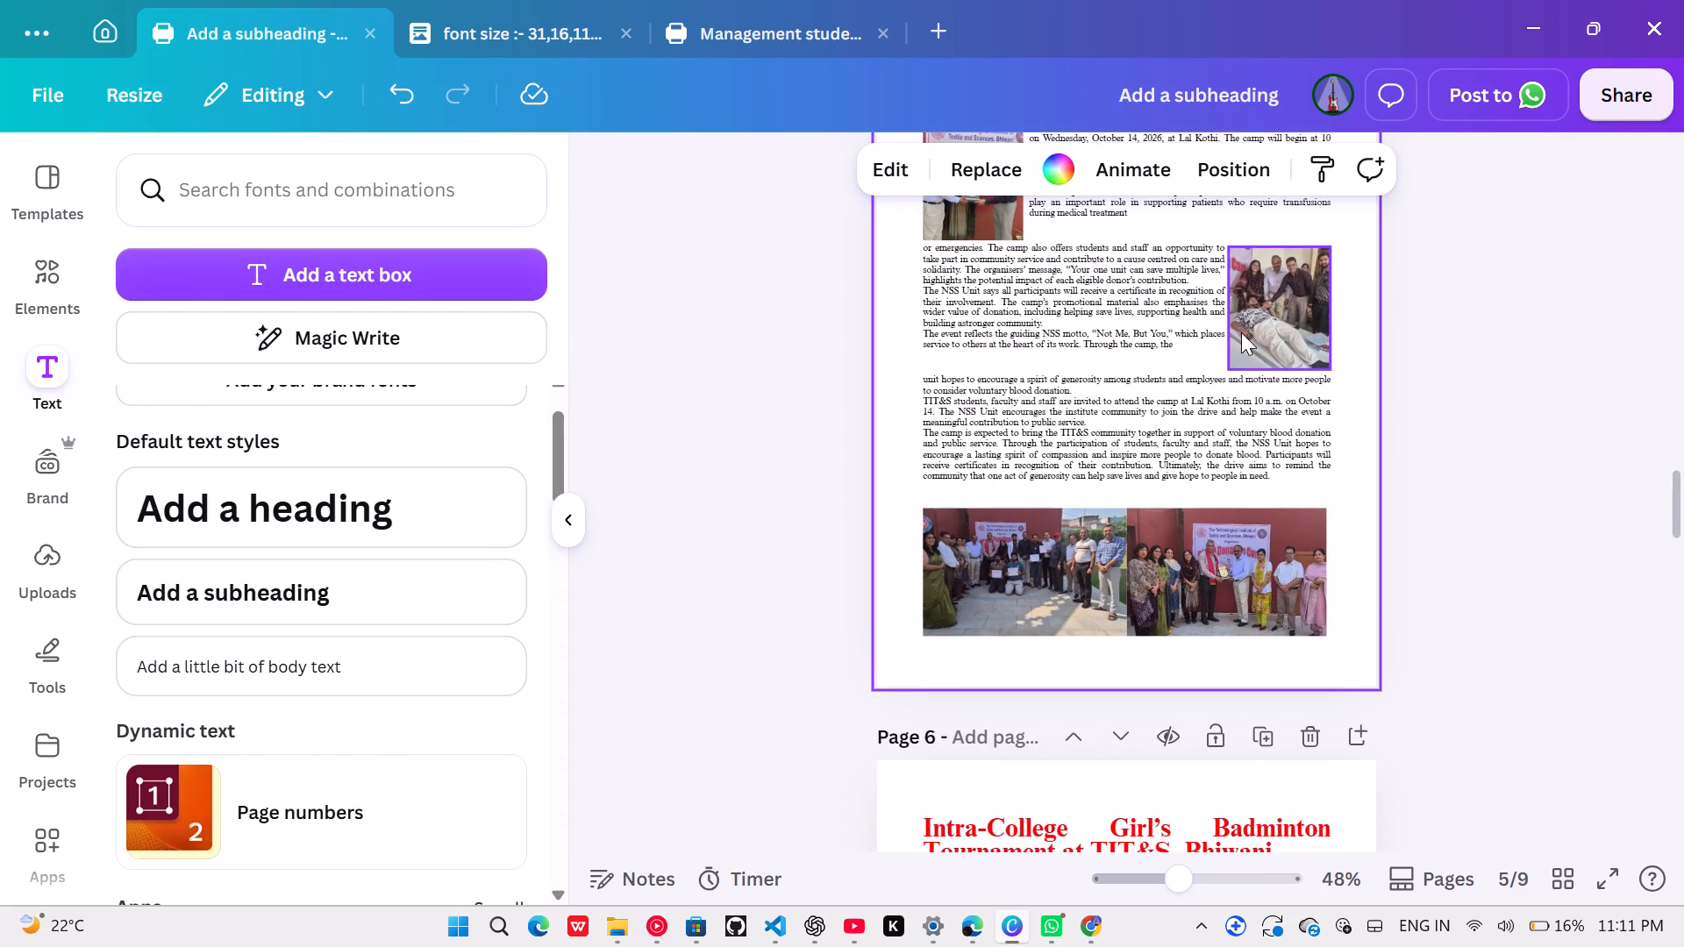
# Narrow the opening text box by moving its left edge slightly away from the award photo.
pyautogui.scroll(1, 1241, 332)
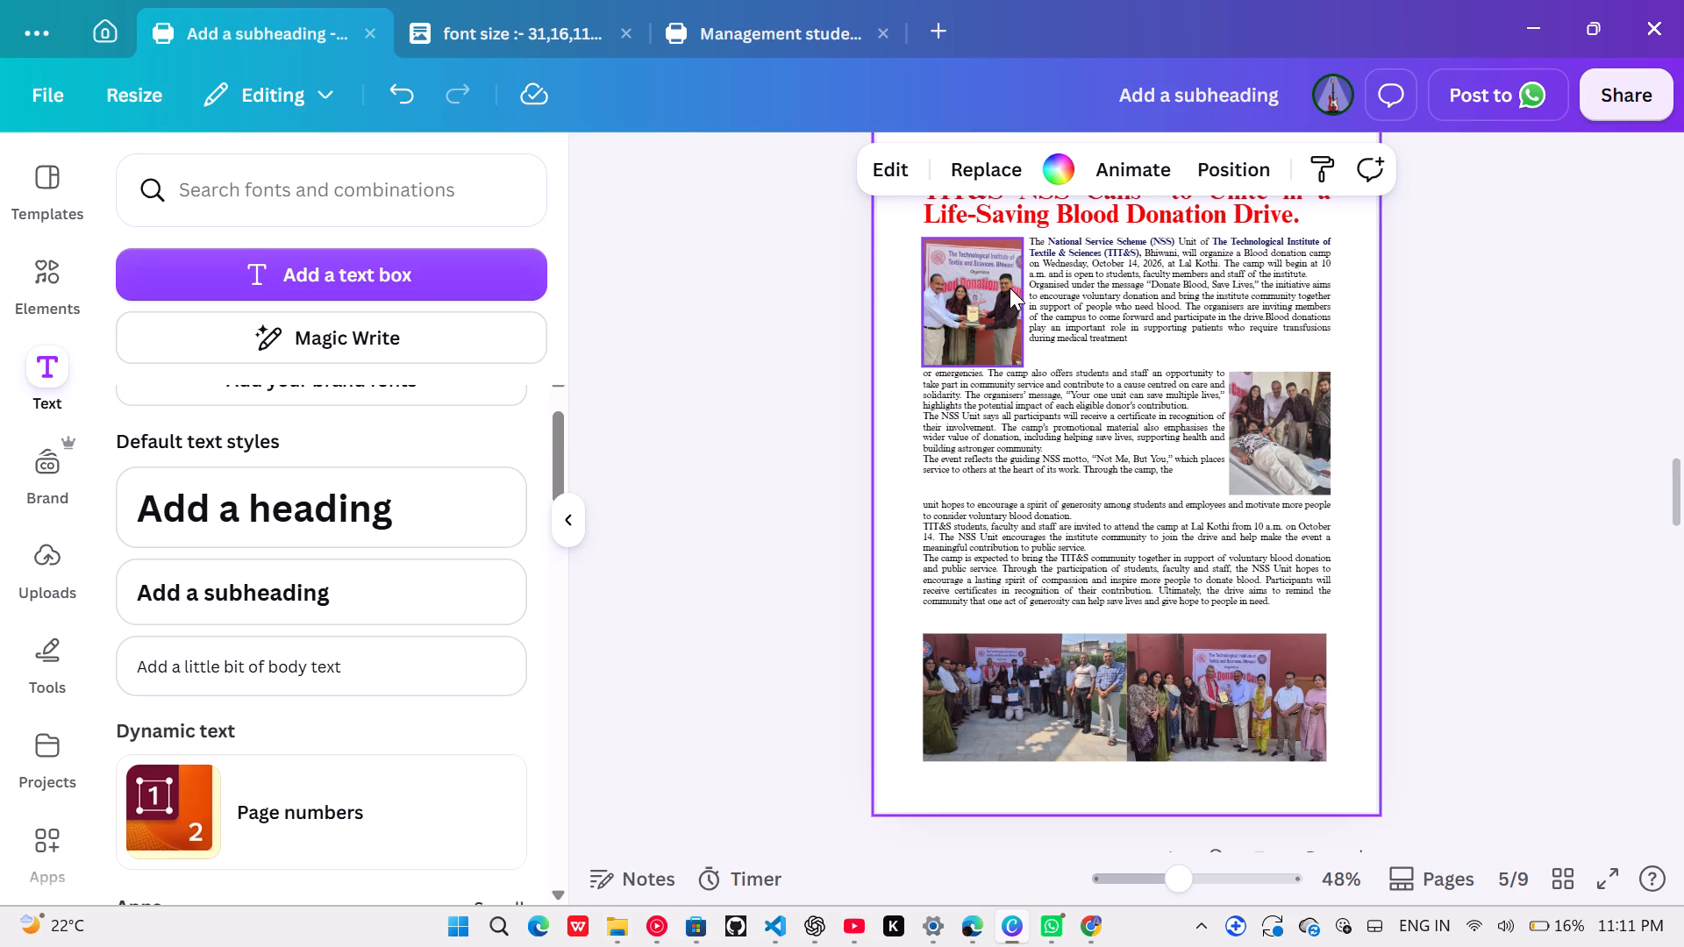
pyautogui.click(989, 303)
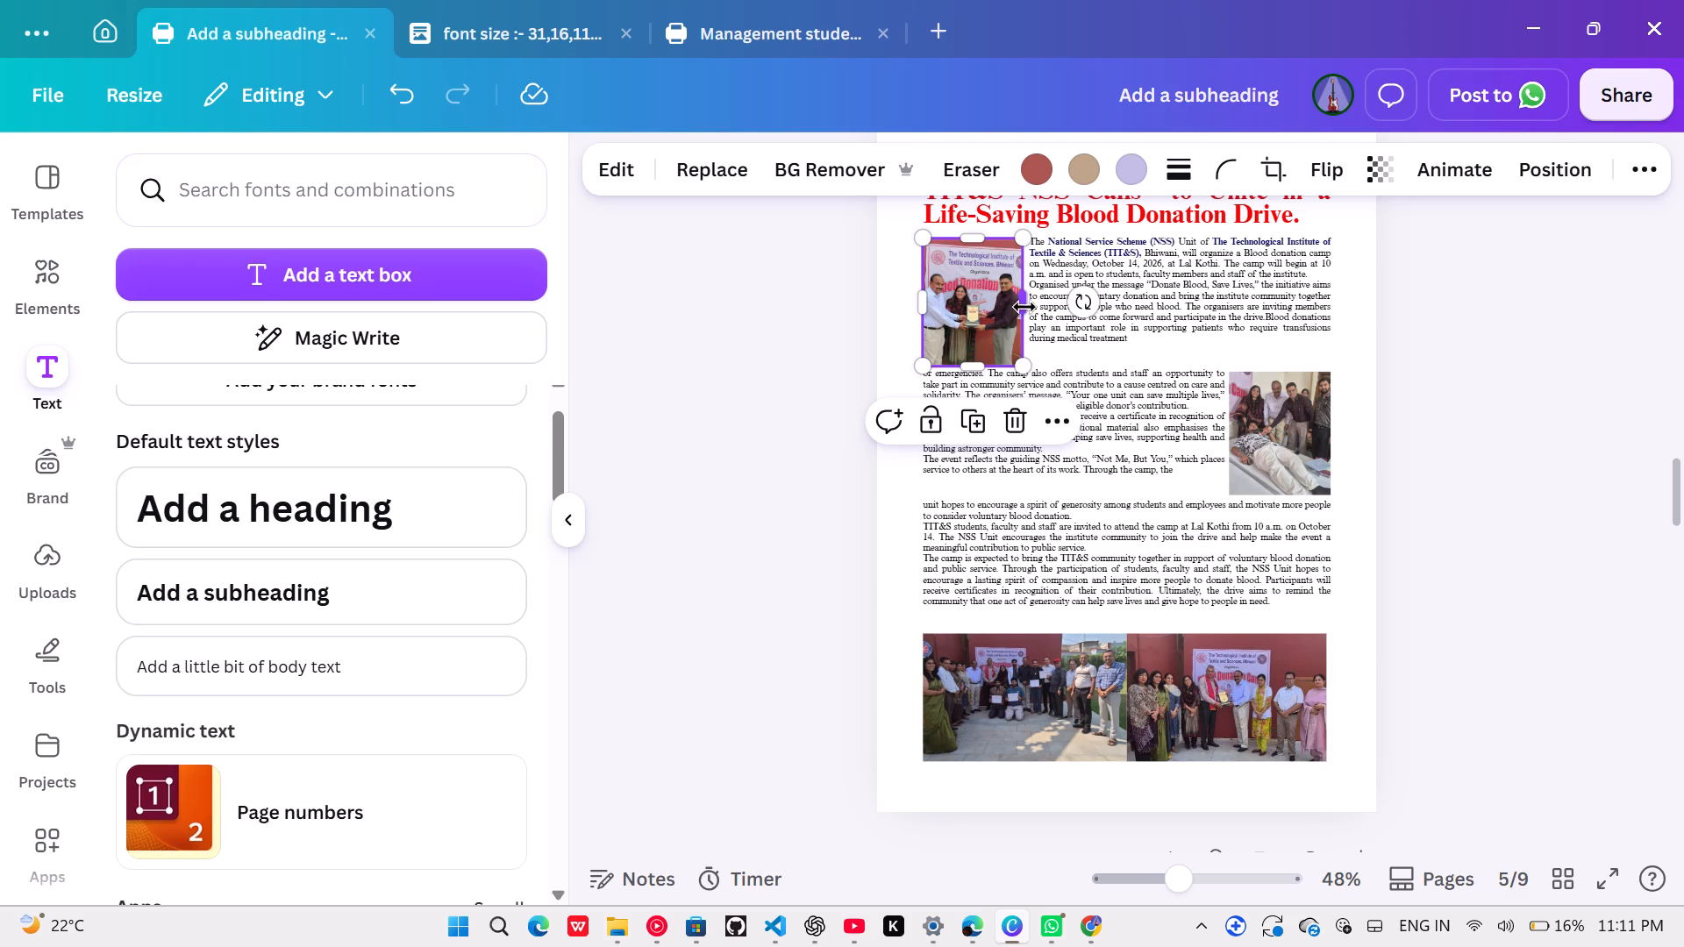
pyautogui.click(1146, 293)
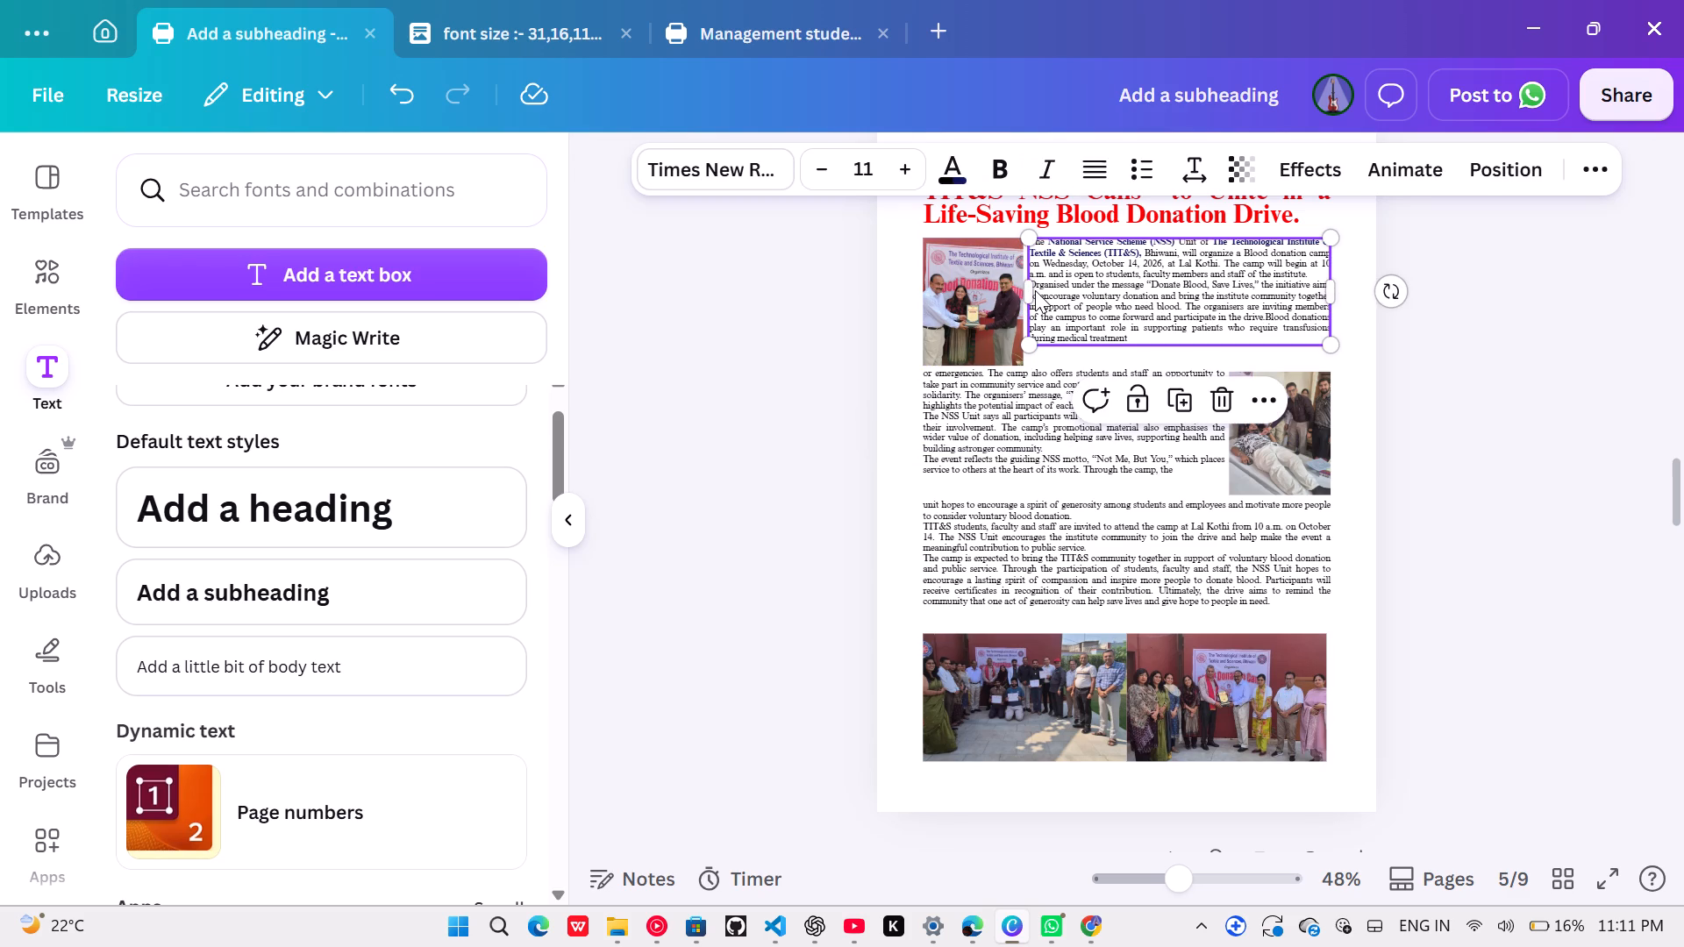
pyautogui.moveTo(1025, 285); pyautogui.dragTo(1040, 291)
pyautogui.moveTo(1040, 291); pyautogui.dragTo(1042, 295)
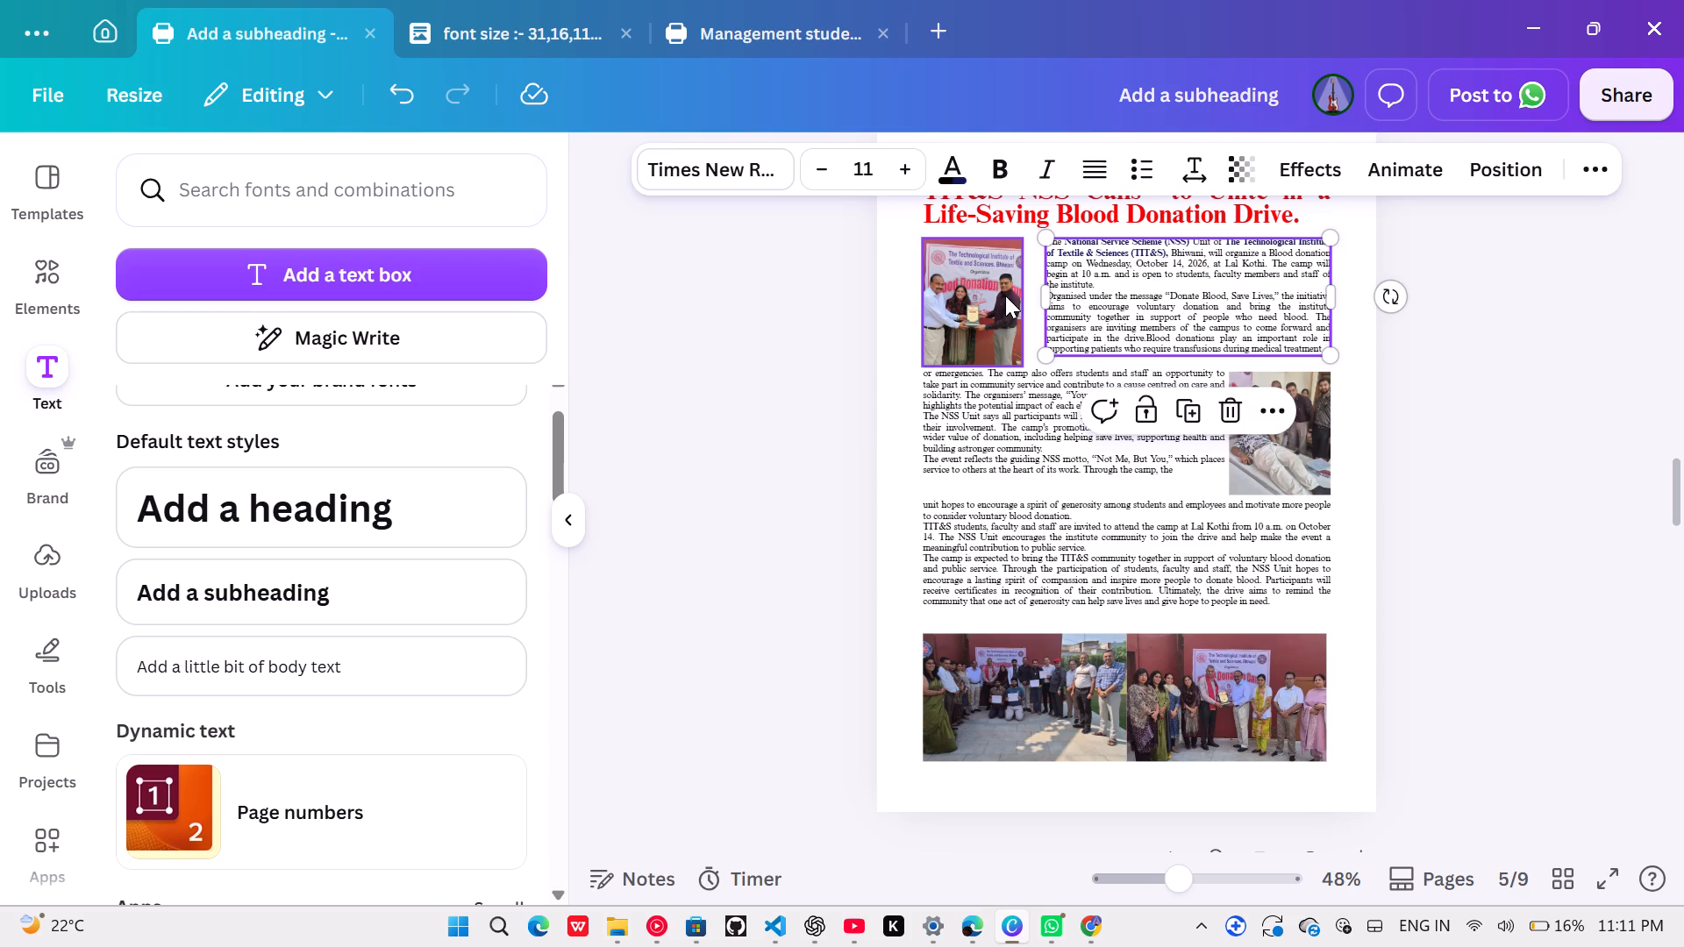
# Widen the award photo beside the opening text to a width of about 4.8, extending its right edge toward the text.
pyautogui.click(1005, 295)
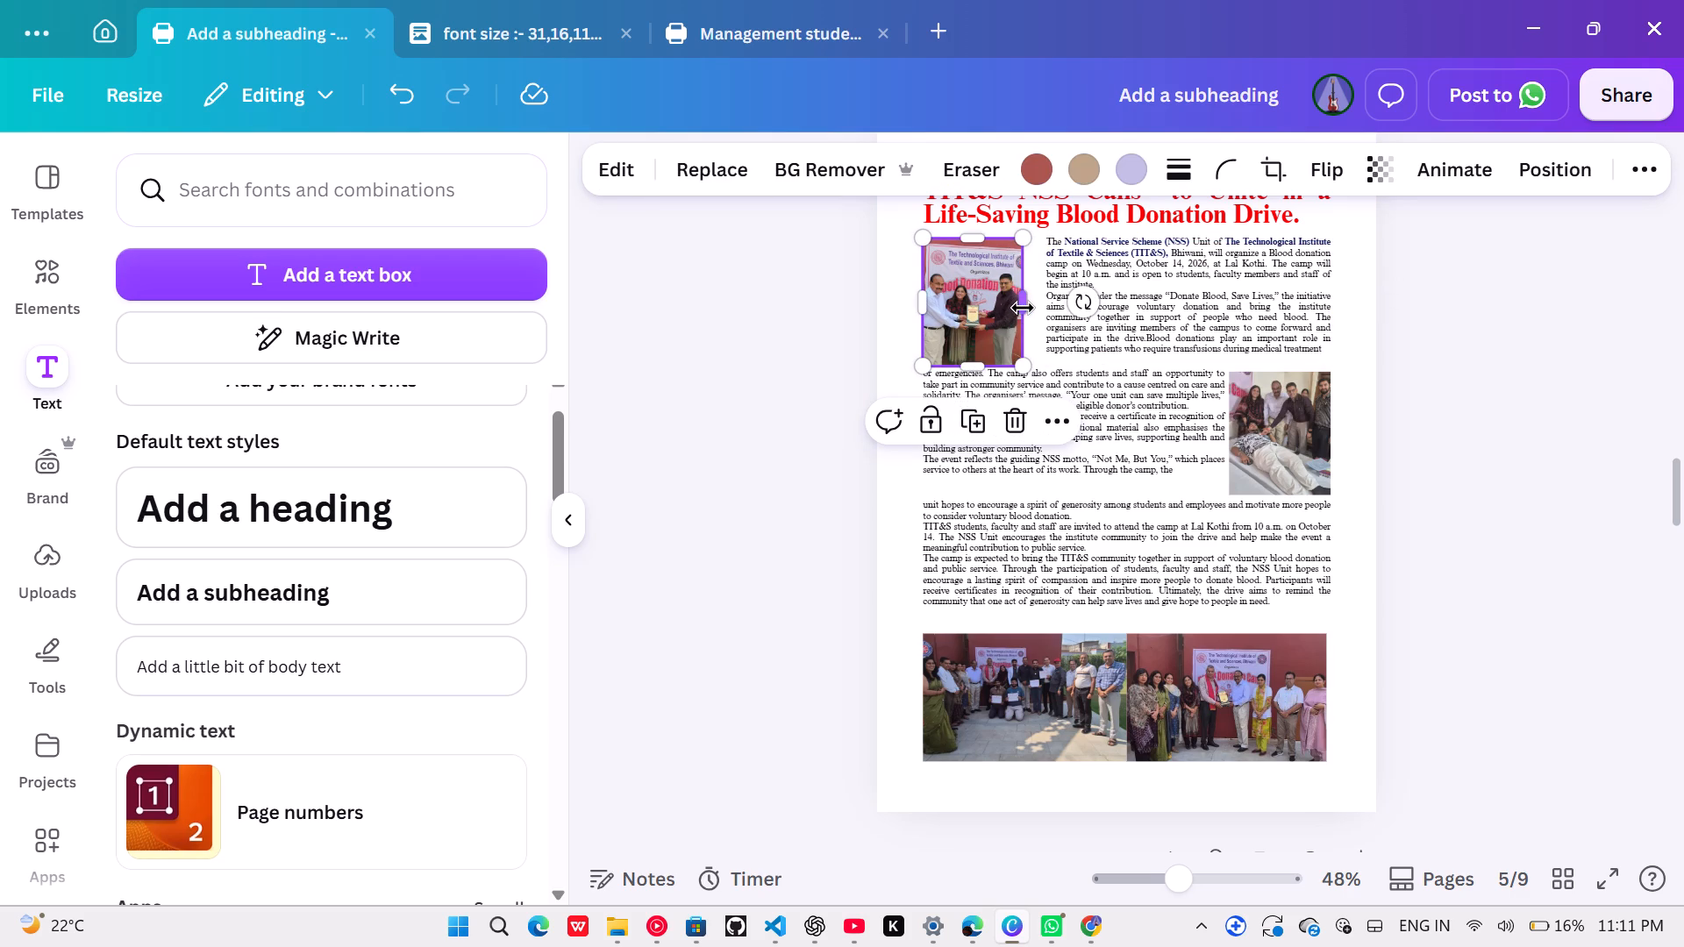
pyautogui.moveTo(1023, 308); pyautogui.dragTo(1038, 308)
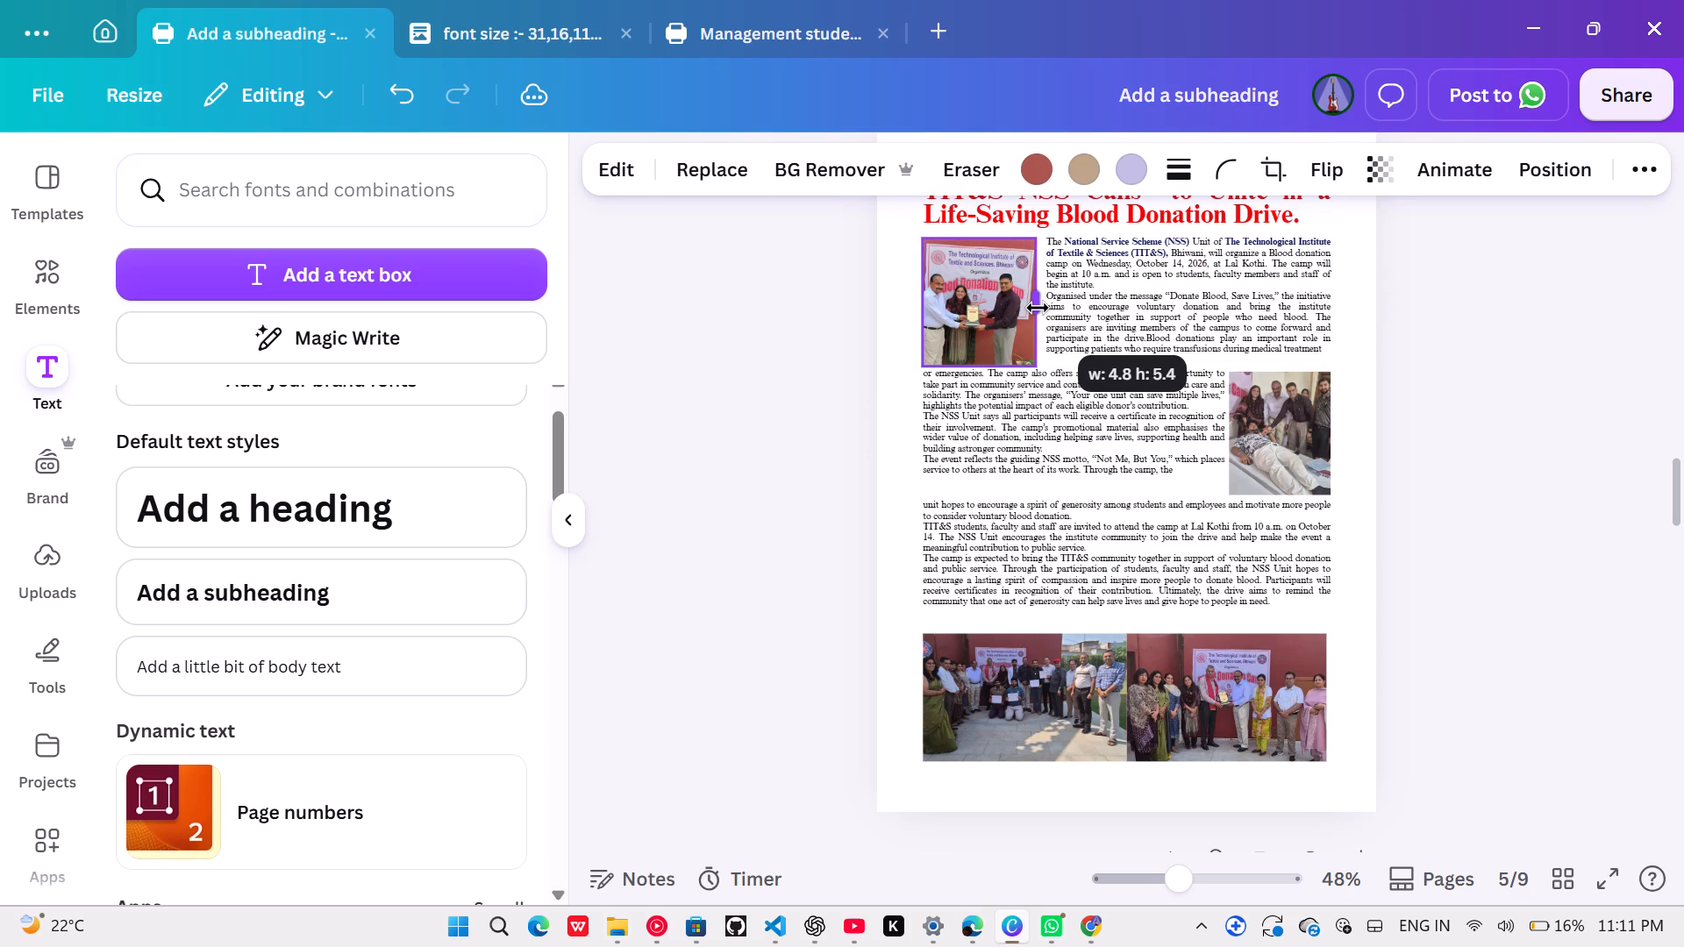
pyautogui.moveTo(1038, 308); pyautogui.dragTo(1032, 308)
pyautogui.click(1032, 308)
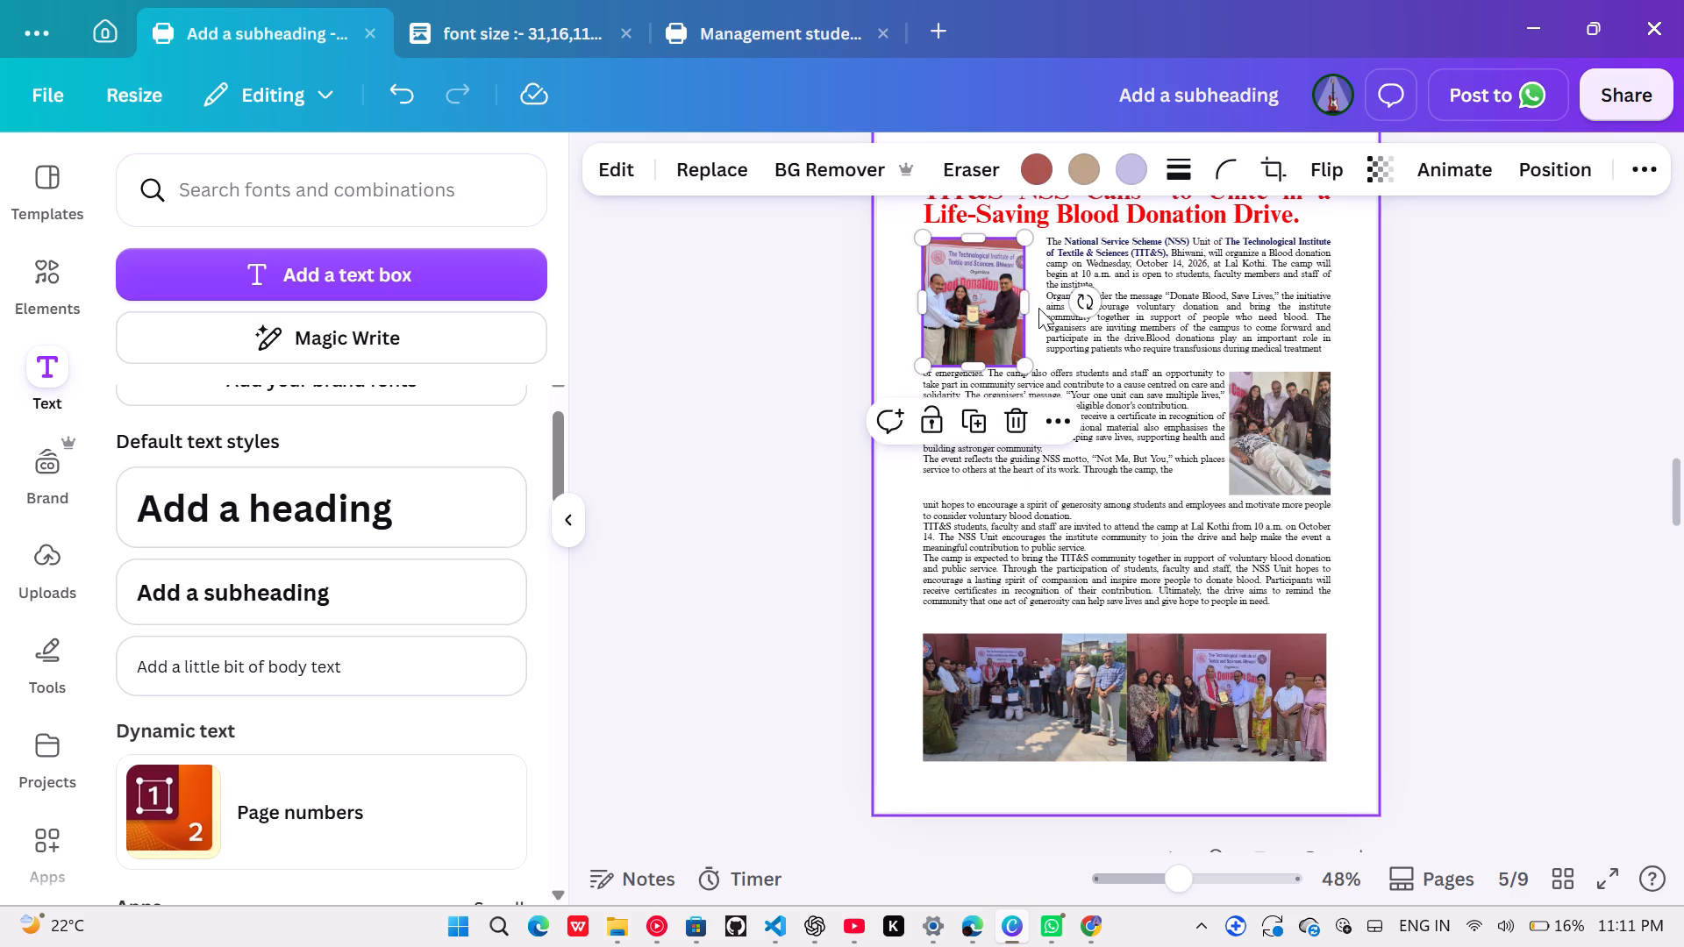
pyautogui.moveTo(1018, 299); pyautogui.dragTo(1031, 299)
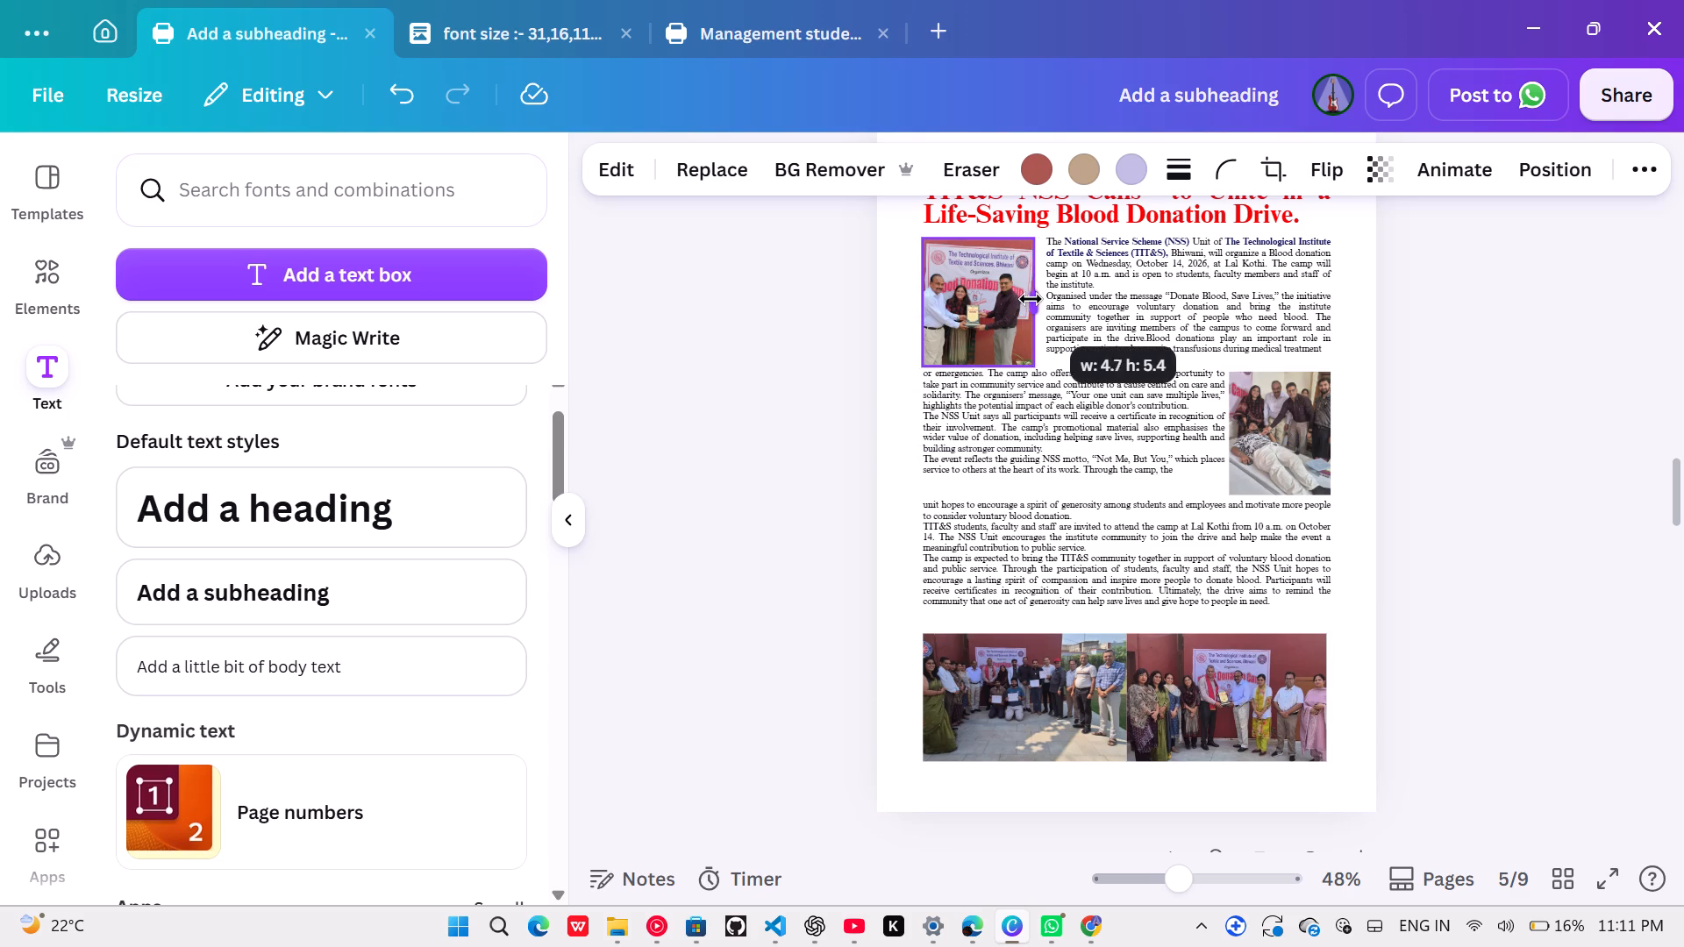
pyautogui.moveTo(1031, 299); pyautogui.dragTo(1027, 298)
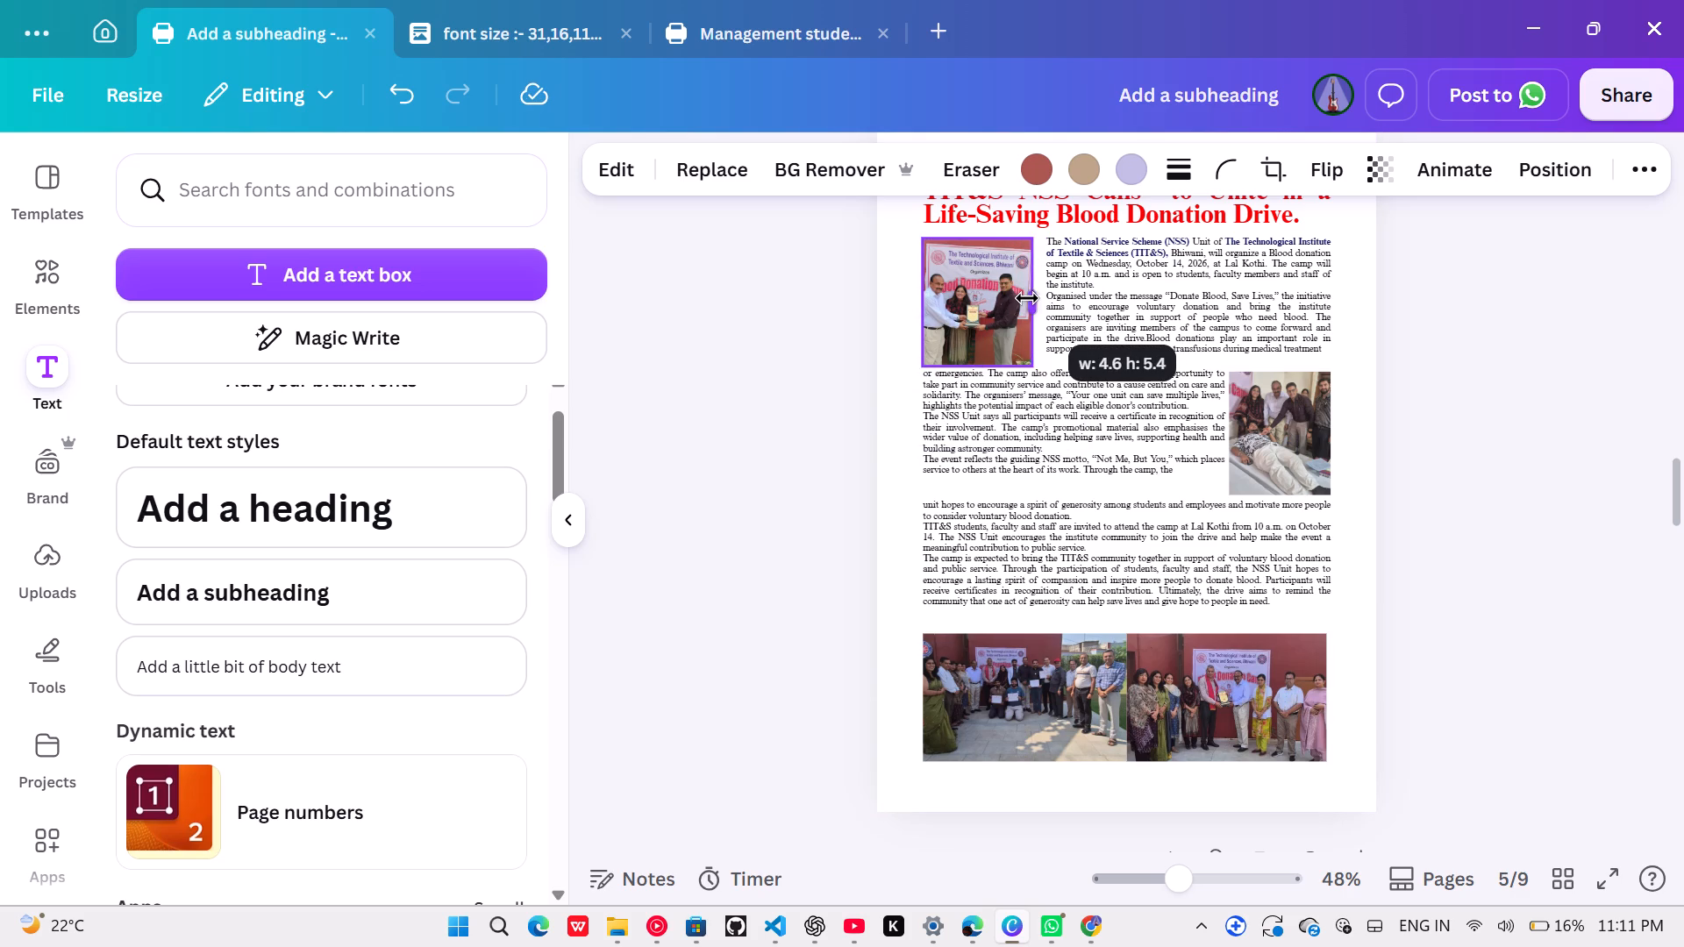
pyautogui.moveTo(1027, 298); pyautogui.dragTo(1031, 298)
pyautogui.click(1498, 377)
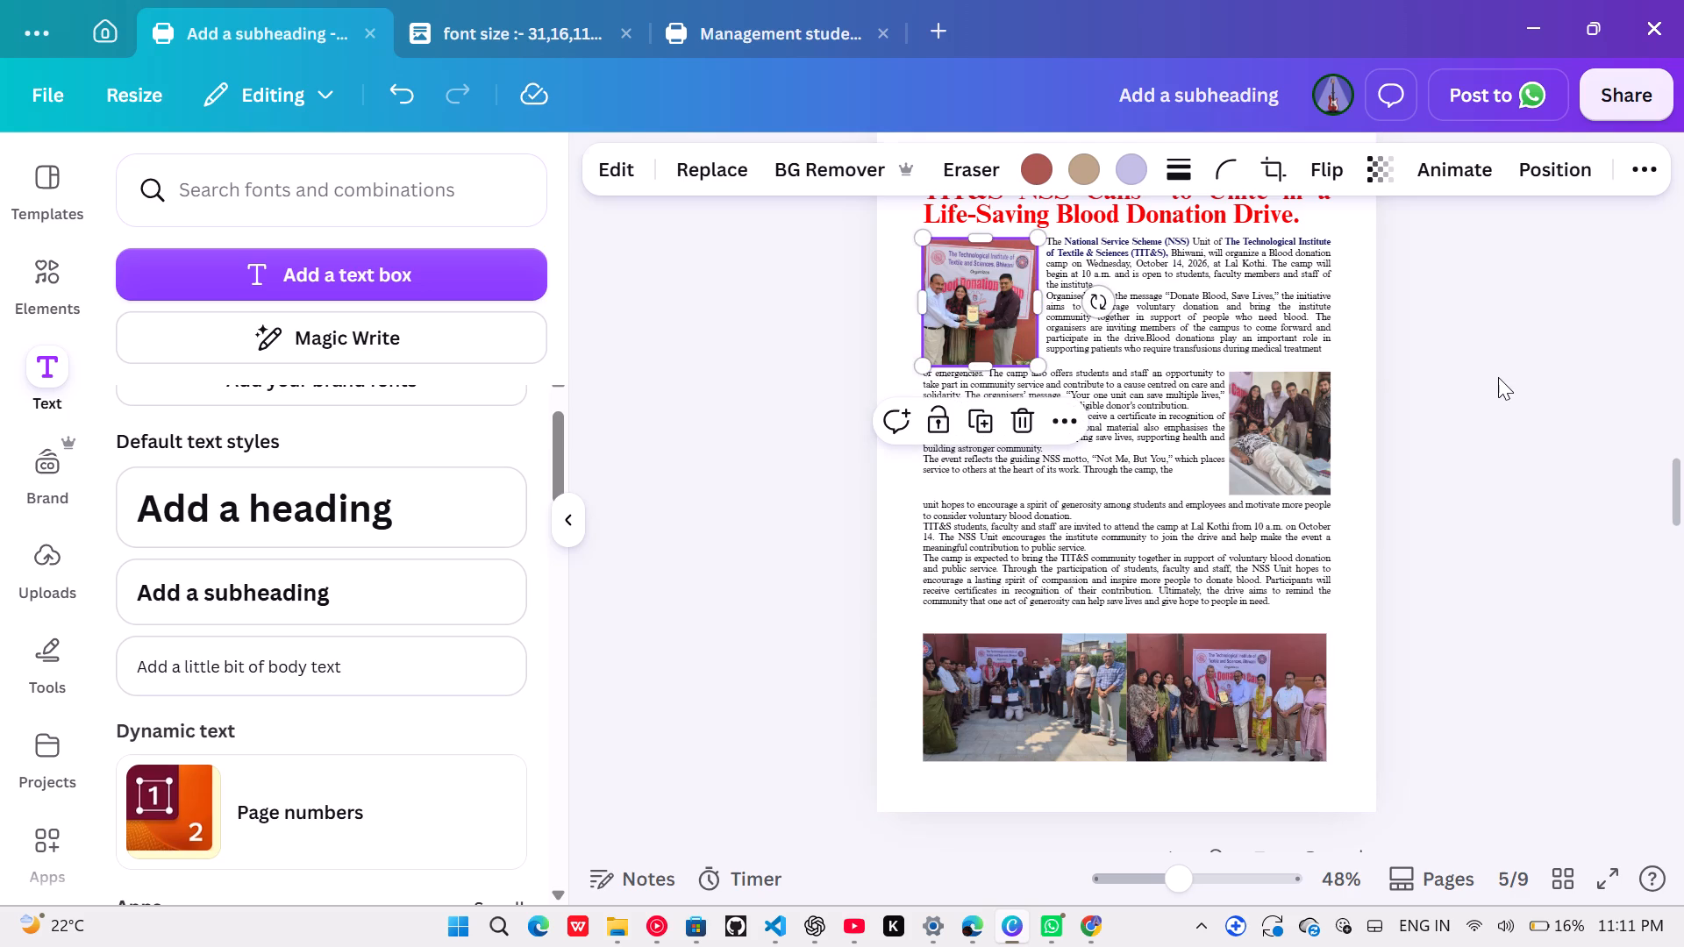
# Nudge the middle text box slightly down, away from the award photo above it.
pyautogui.click(1131, 431)
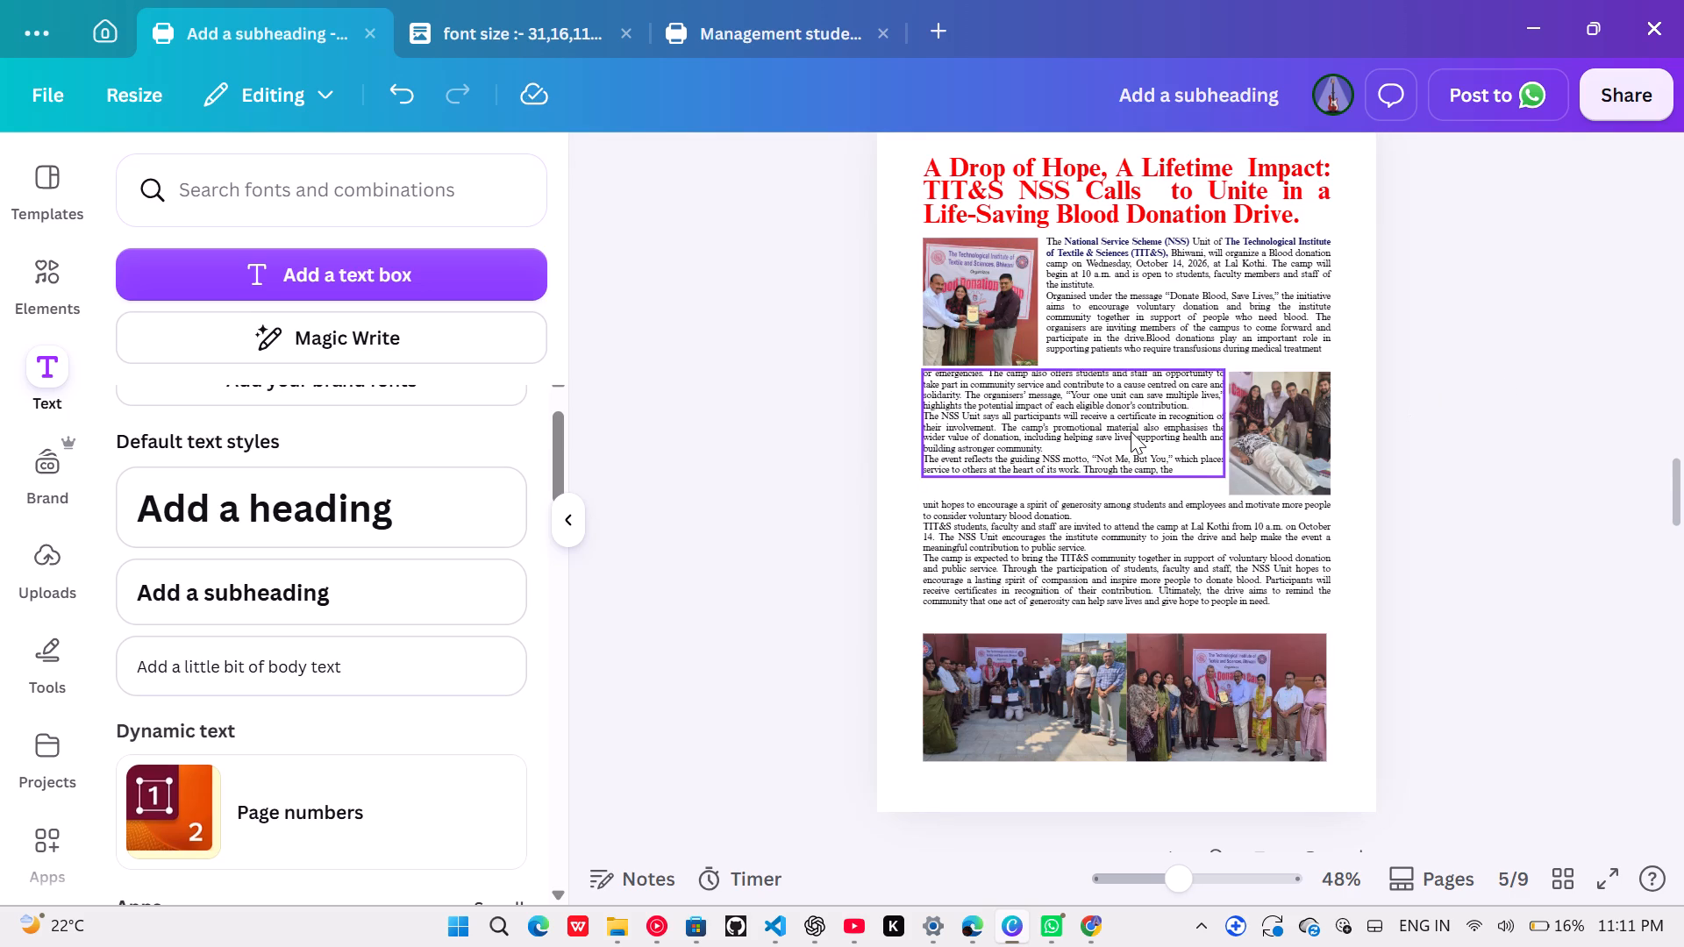
pyautogui.press('Down')
pyautogui.press('Down')
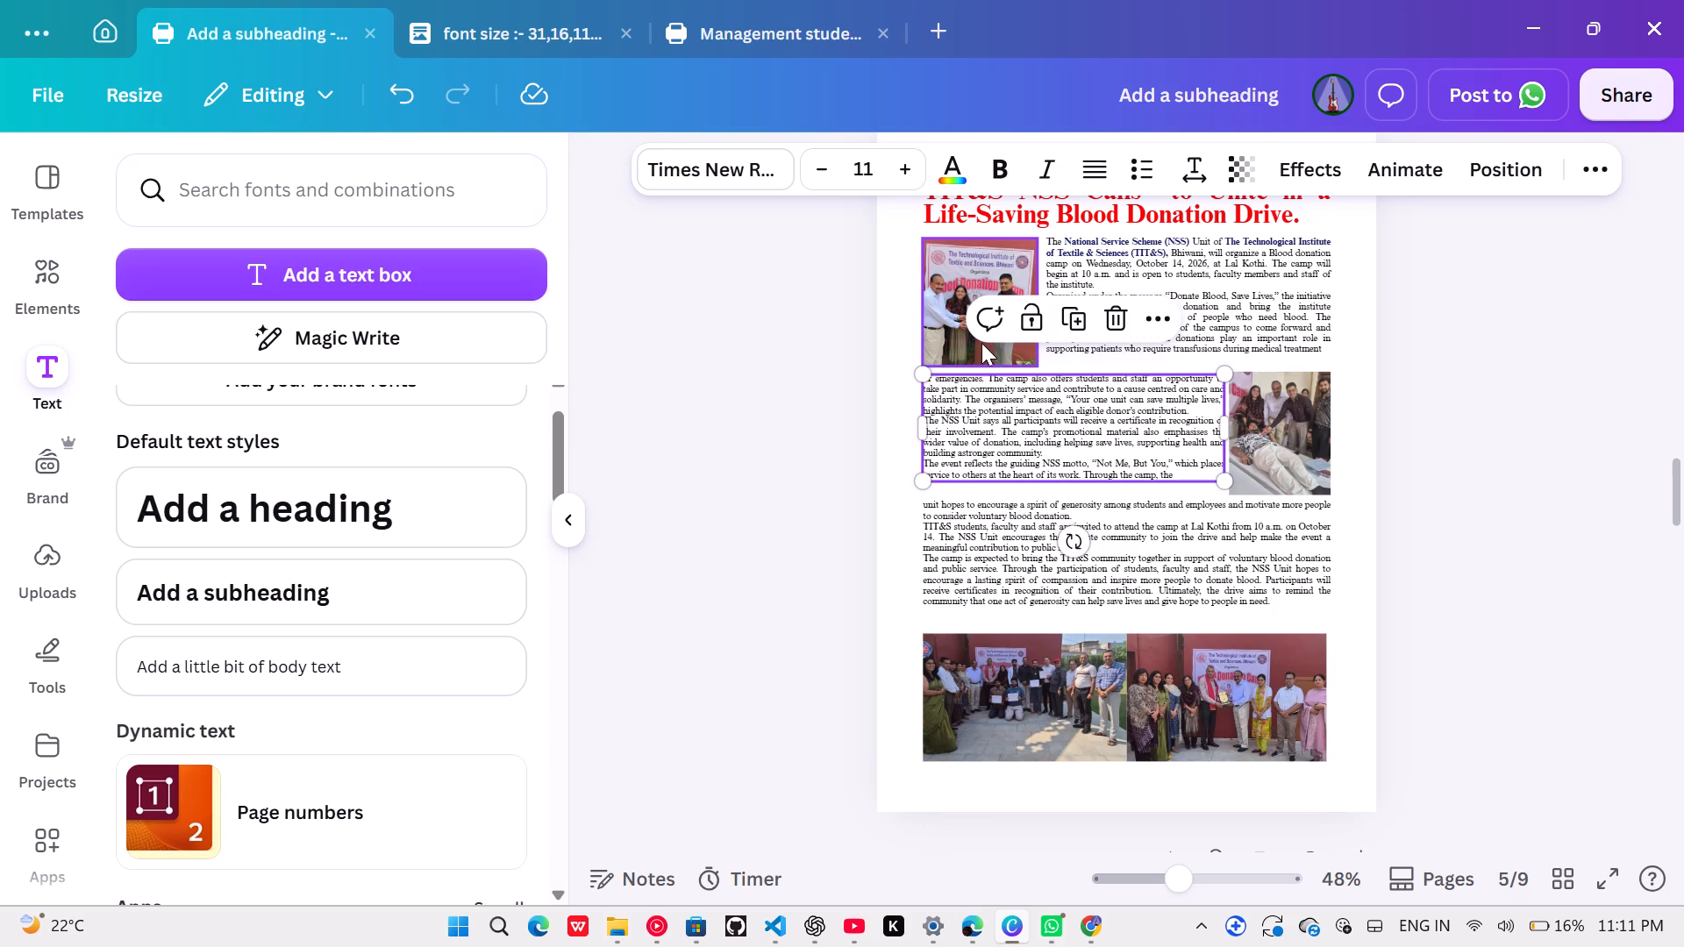
# Shorten the award photo beside the opening text slightly by lowering its top edge.
pyautogui.click(960, 254)
pyautogui.click(974, 233)
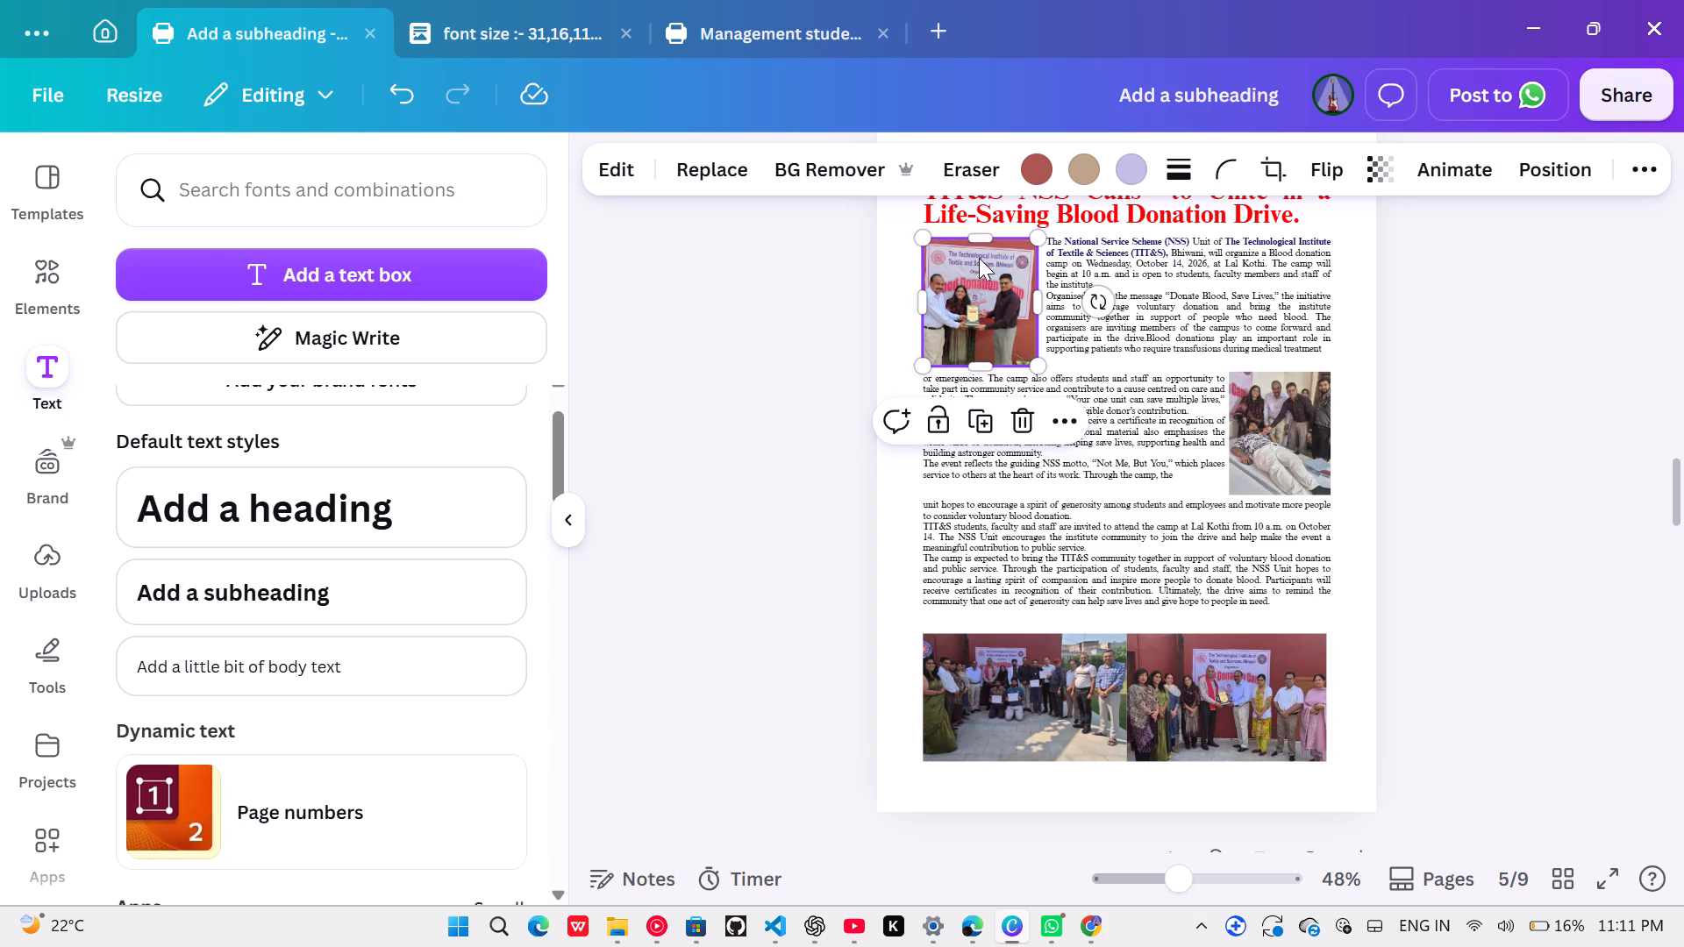
pyautogui.click(982, 238)
pyautogui.moveTo(982, 238); pyautogui.dragTo(984, 240)
pyautogui.moveTo(984, 240); pyautogui.dragTo(984, 247)
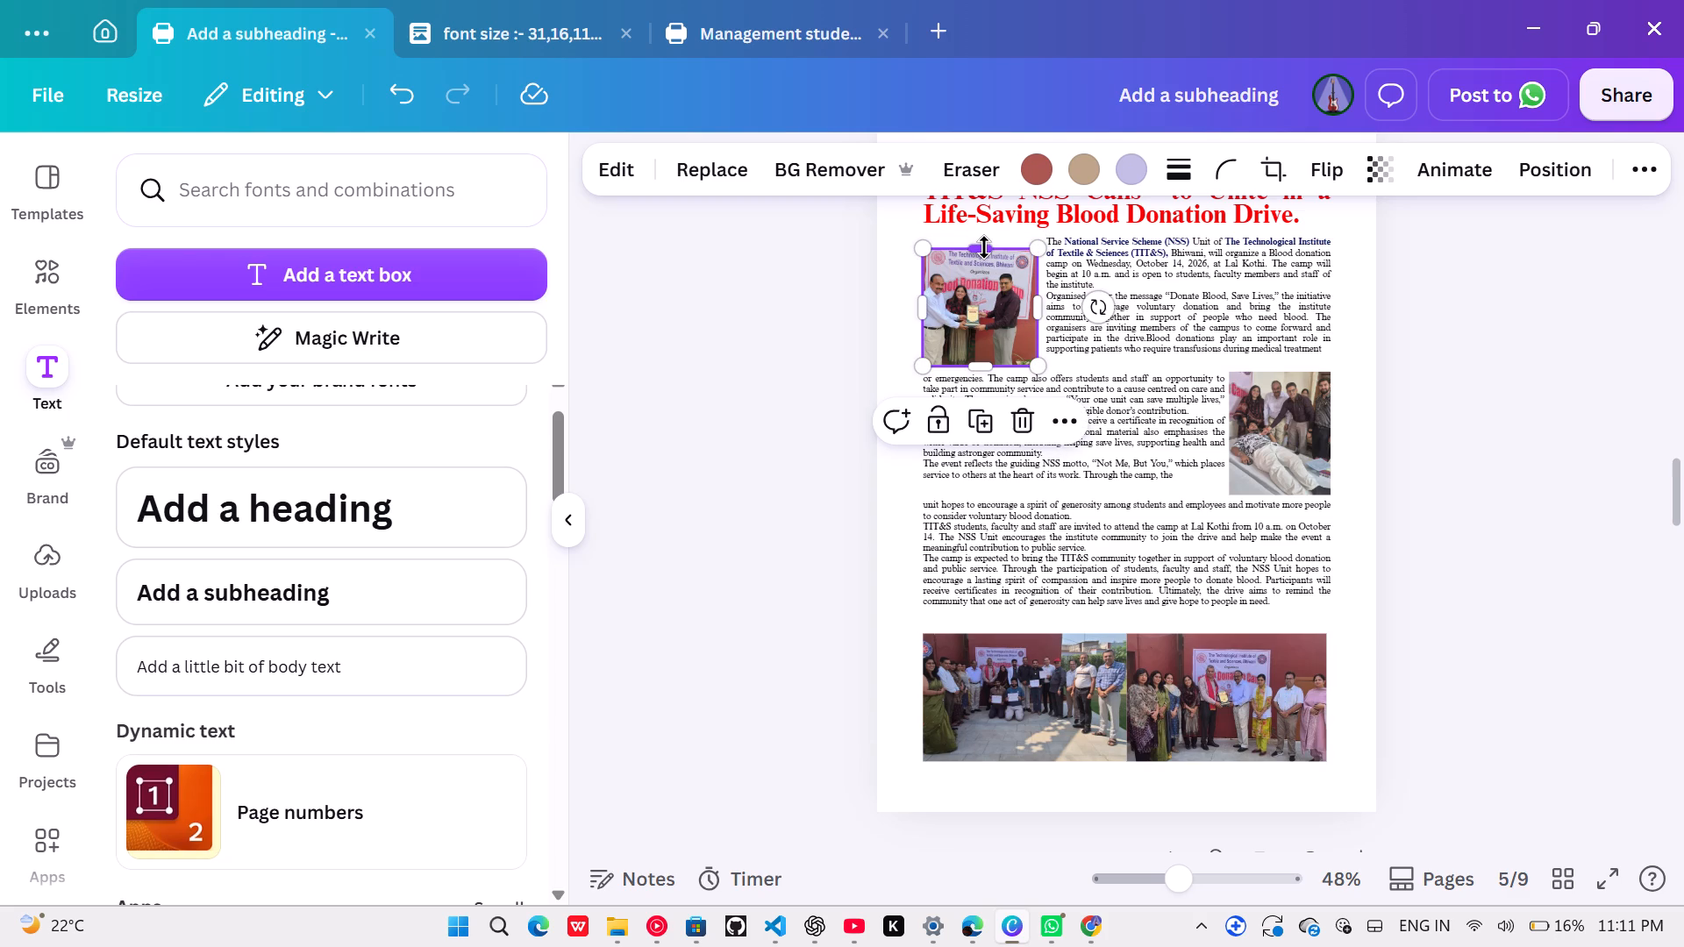
# Nudge the award photo up until its top is level with the start of the opening text.
pyautogui.press('Up')
pyautogui.press('Up')
pyautogui.press('Up')
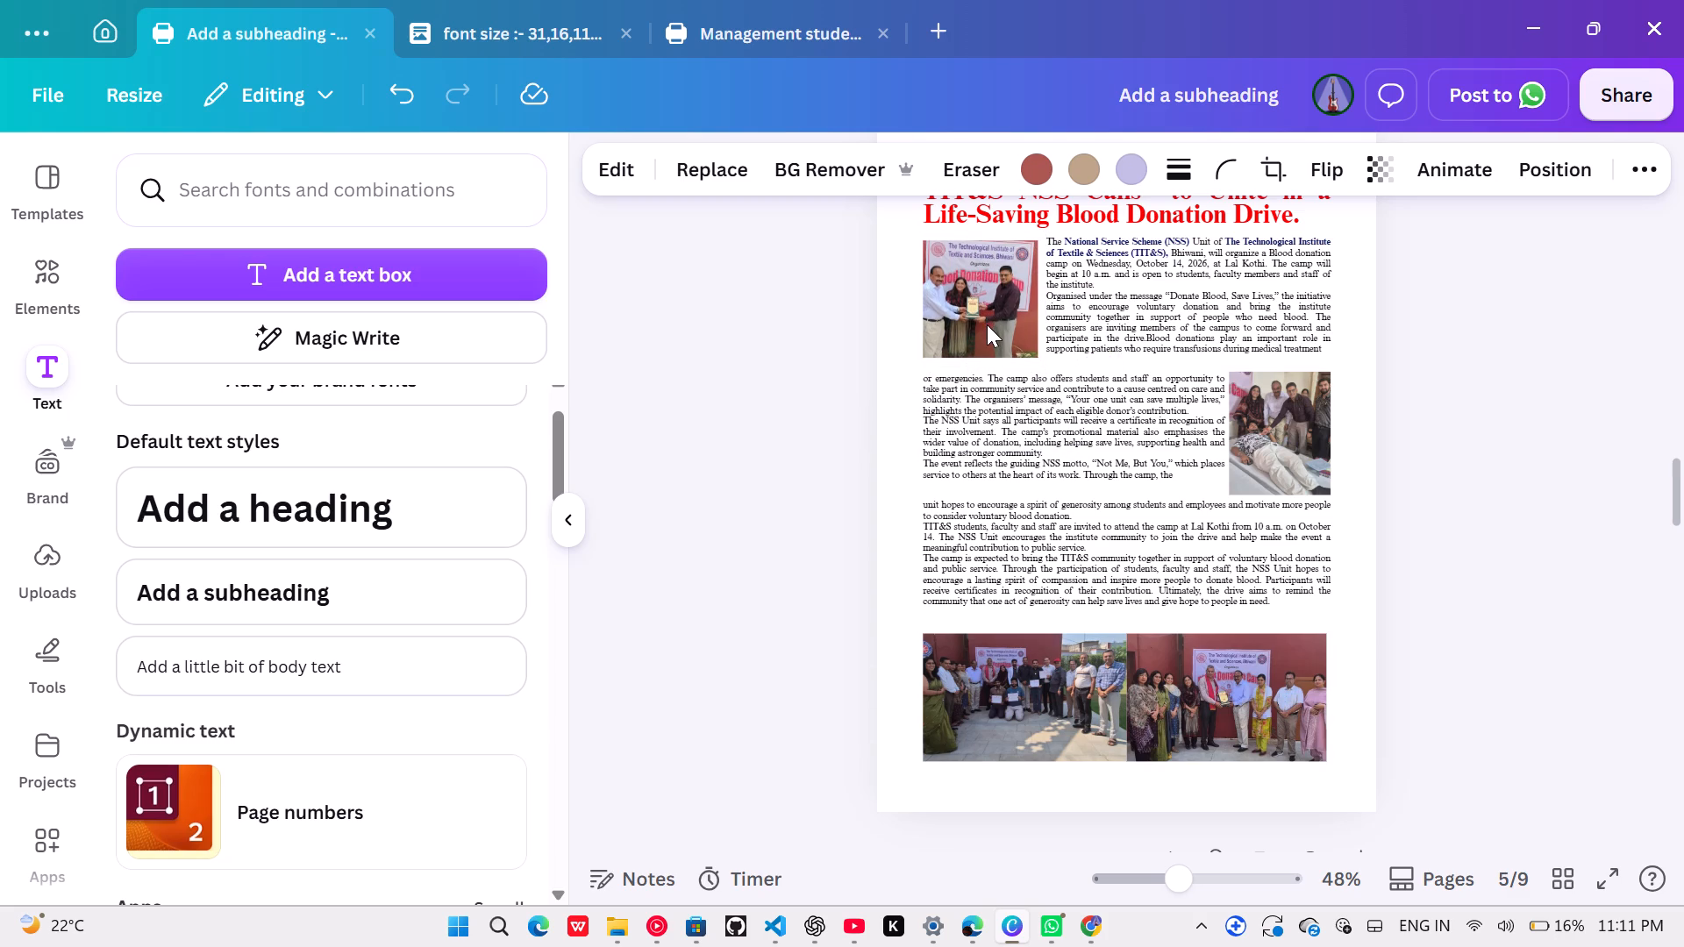
pyautogui.press('Up')
pyautogui.press('Up')
pyautogui.press('Down')
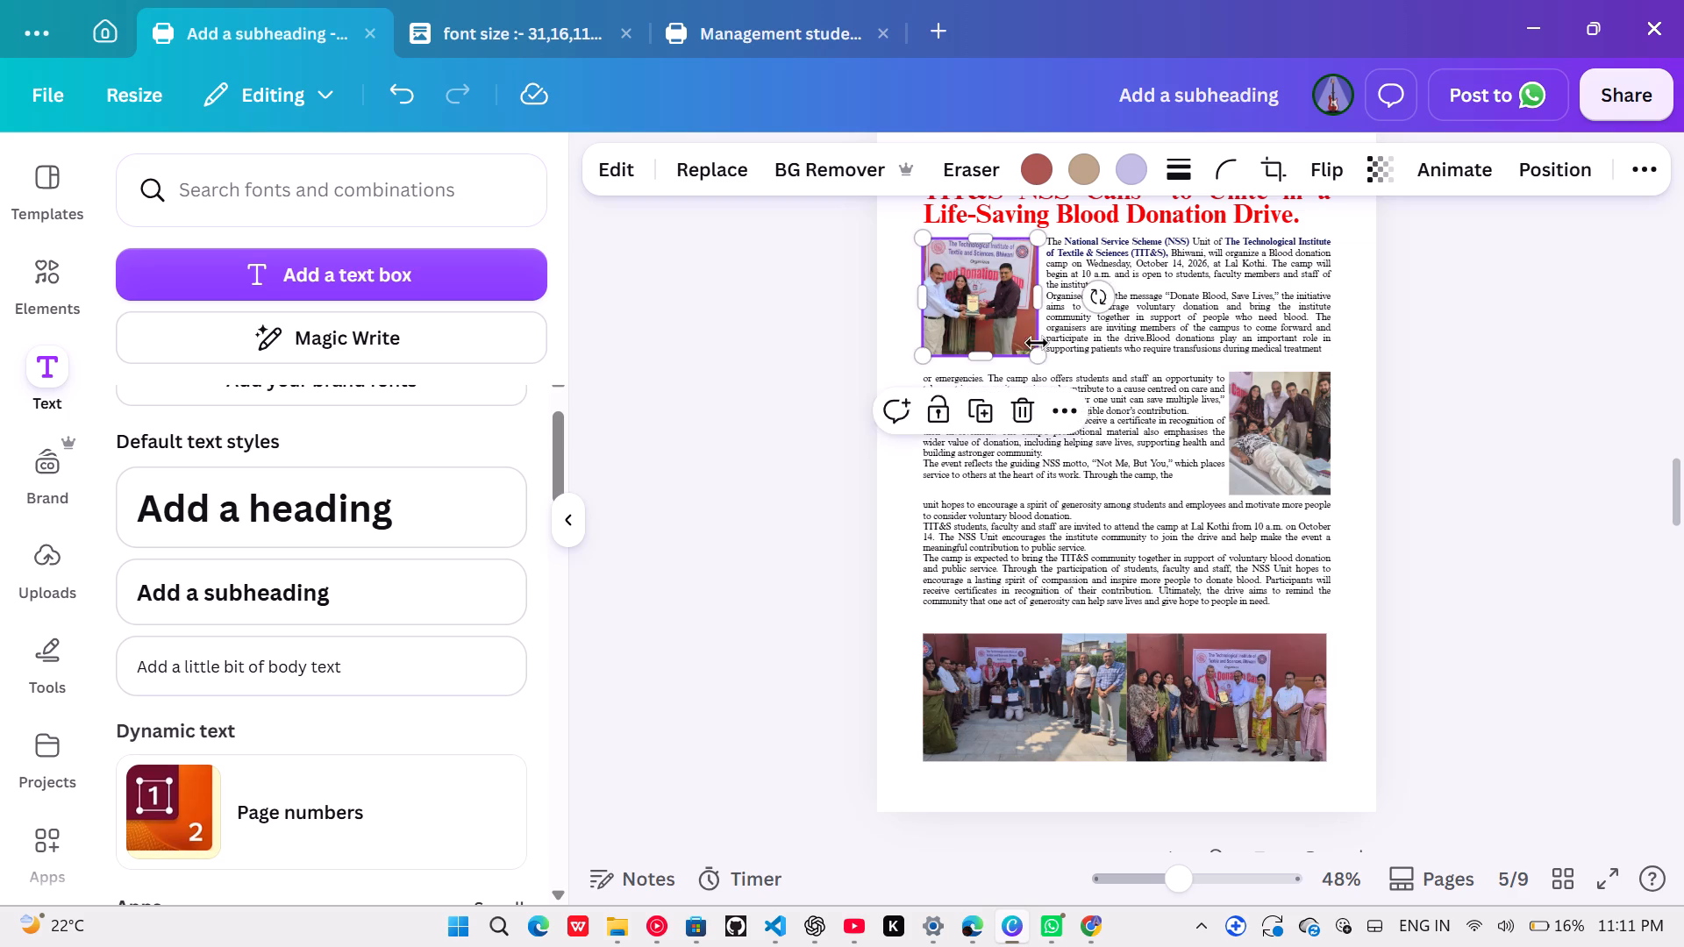
# Nudge the middle text box, starting "or emergencies", up to sit just below the award photo.
pyautogui.click(1136, 441)
pyautogui.press('Up')
pyautogui.press('Up')
pyautogui.press('Up')
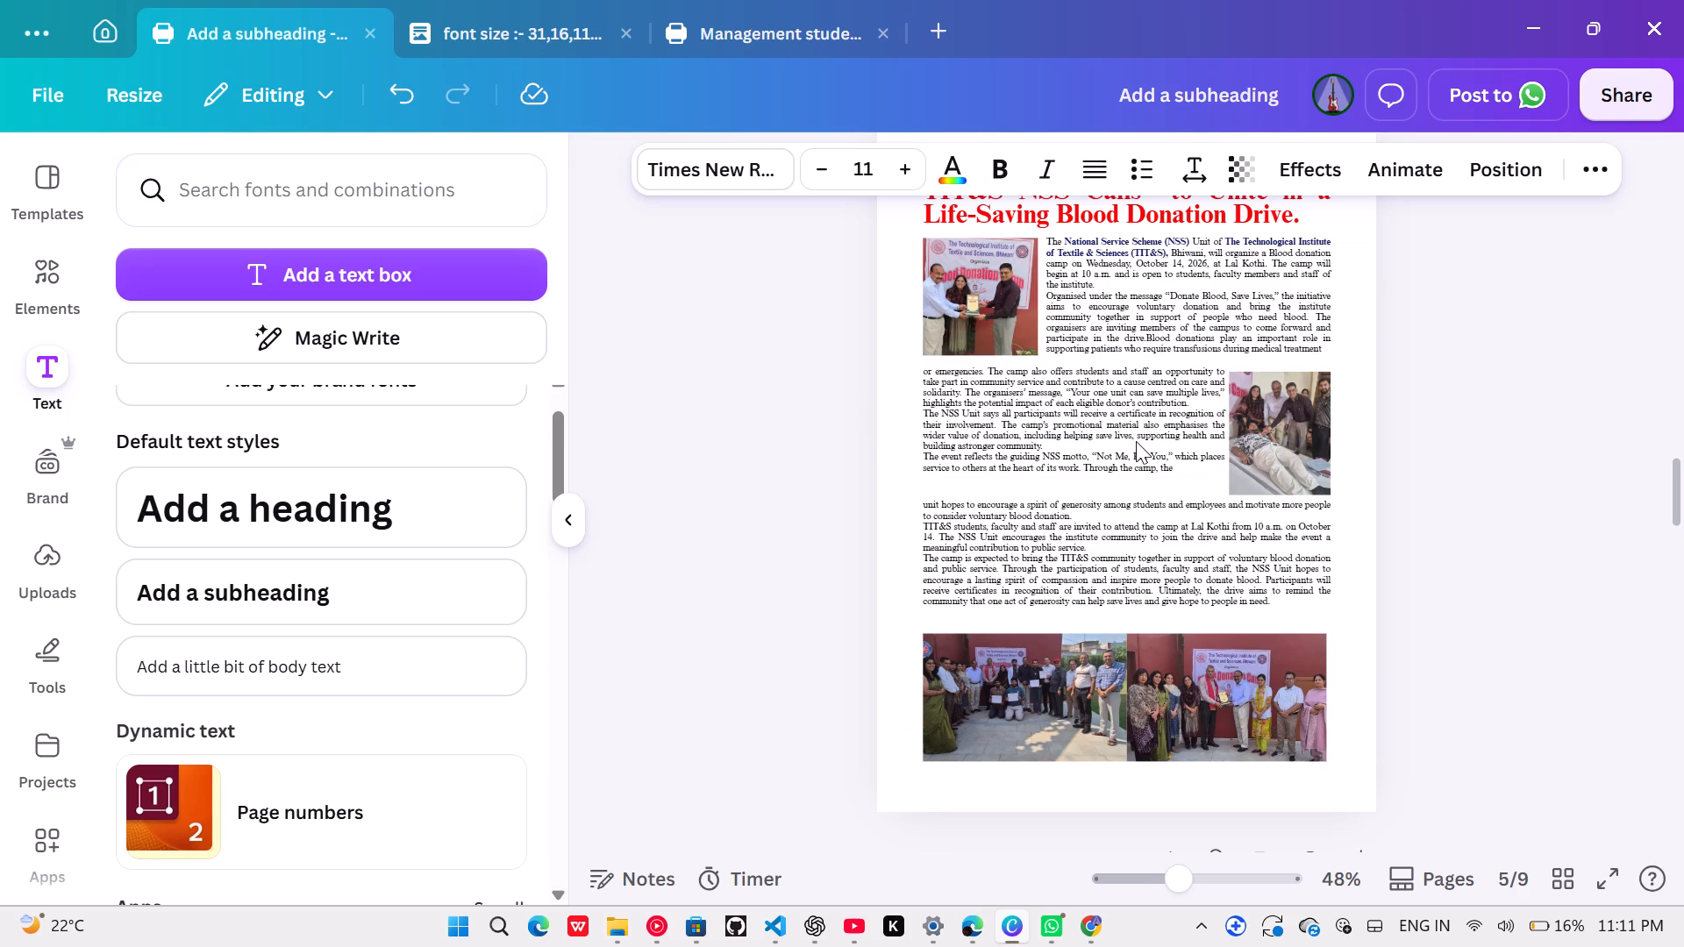
pyautogui.press('Up')
pyautogui.press('Up')
pyautogui.press('Up')
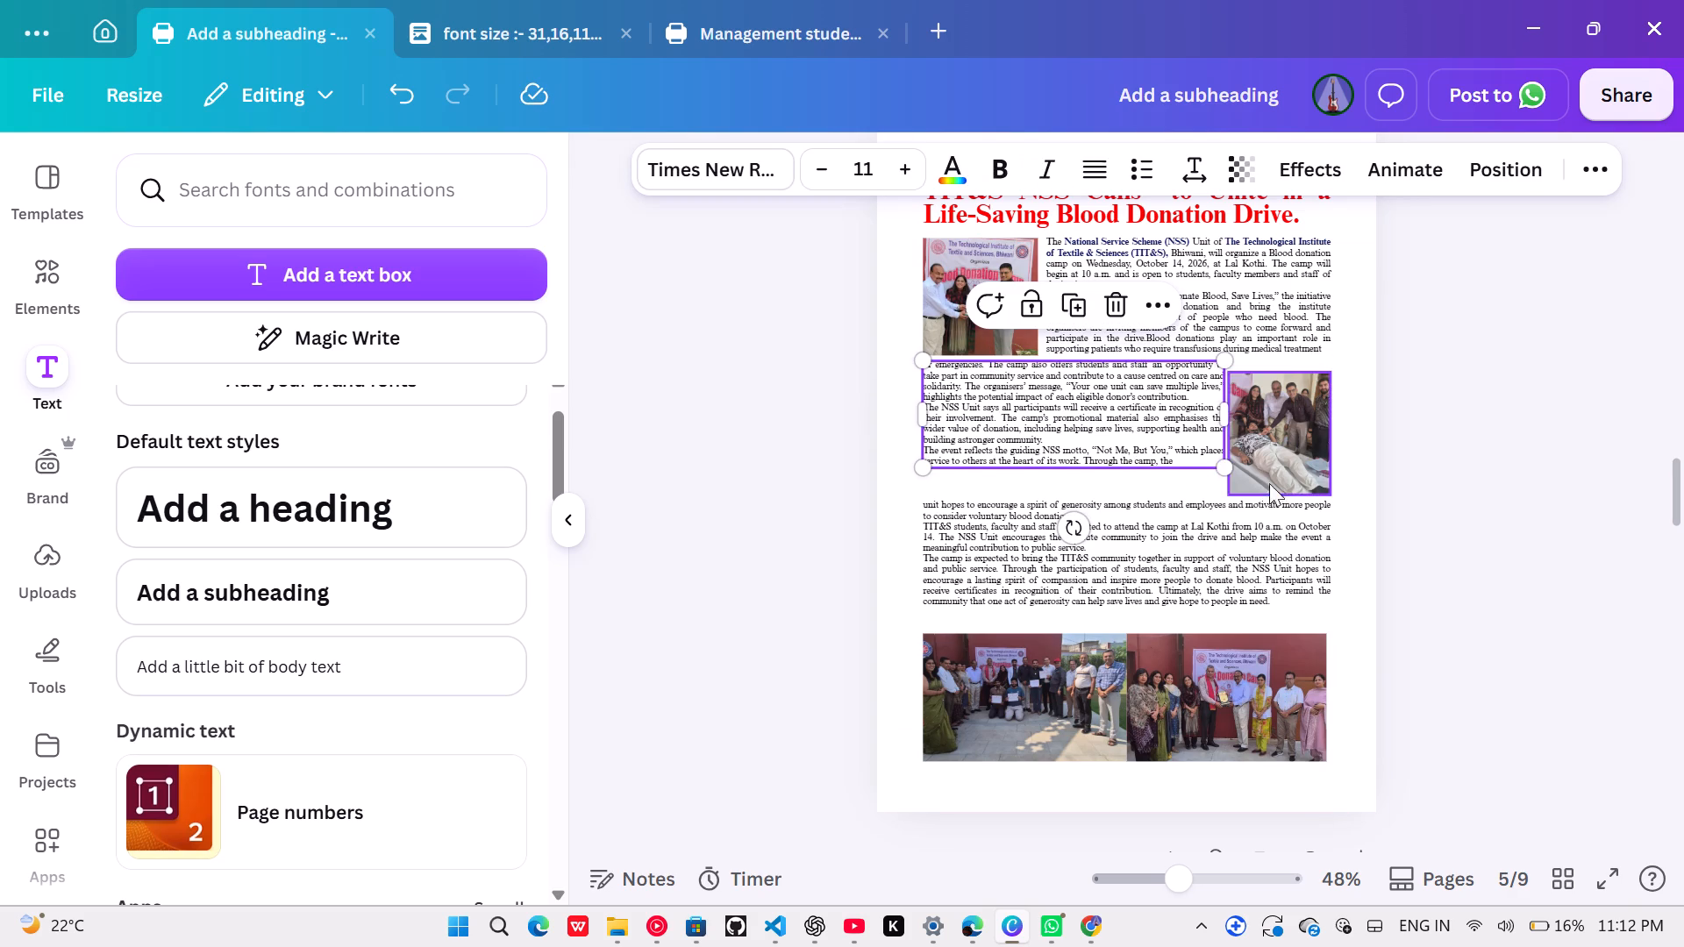
# Nudge the blood donor photo up so its top lines up with the middle text box.
pyautogui.click(1282, 452)
pyautogui.press('Up')
pyautogui.press('Up')
pyautogui.press('Up')
pyautogui.press('Up')
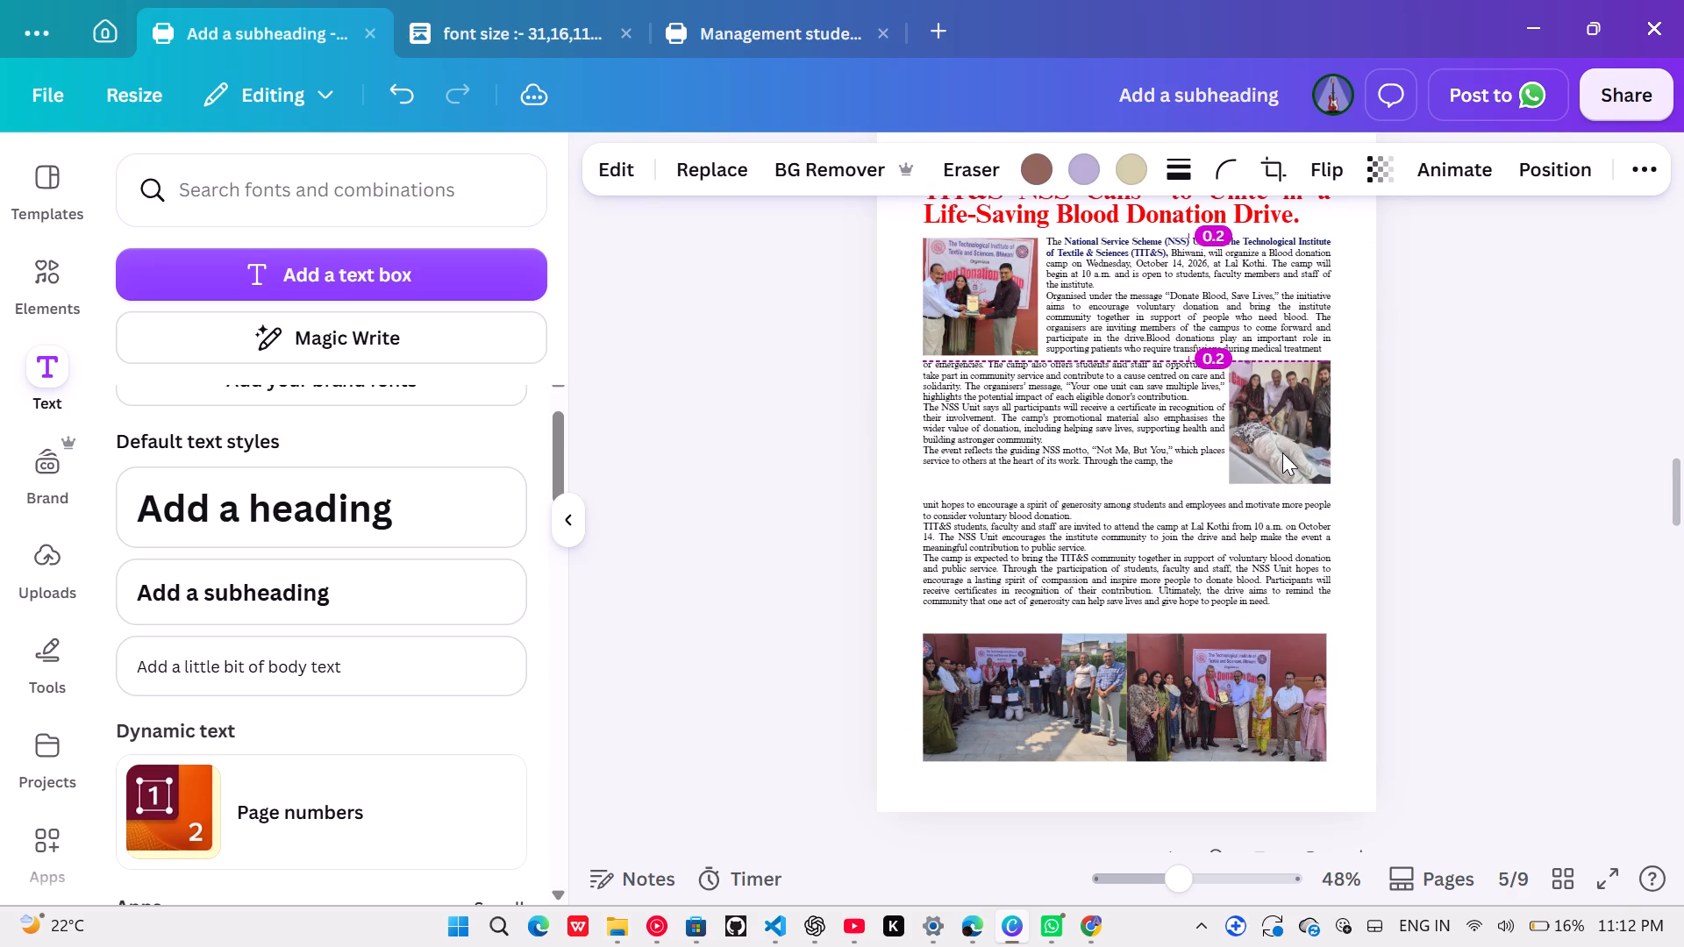
pyautogui.click(1511, 452)
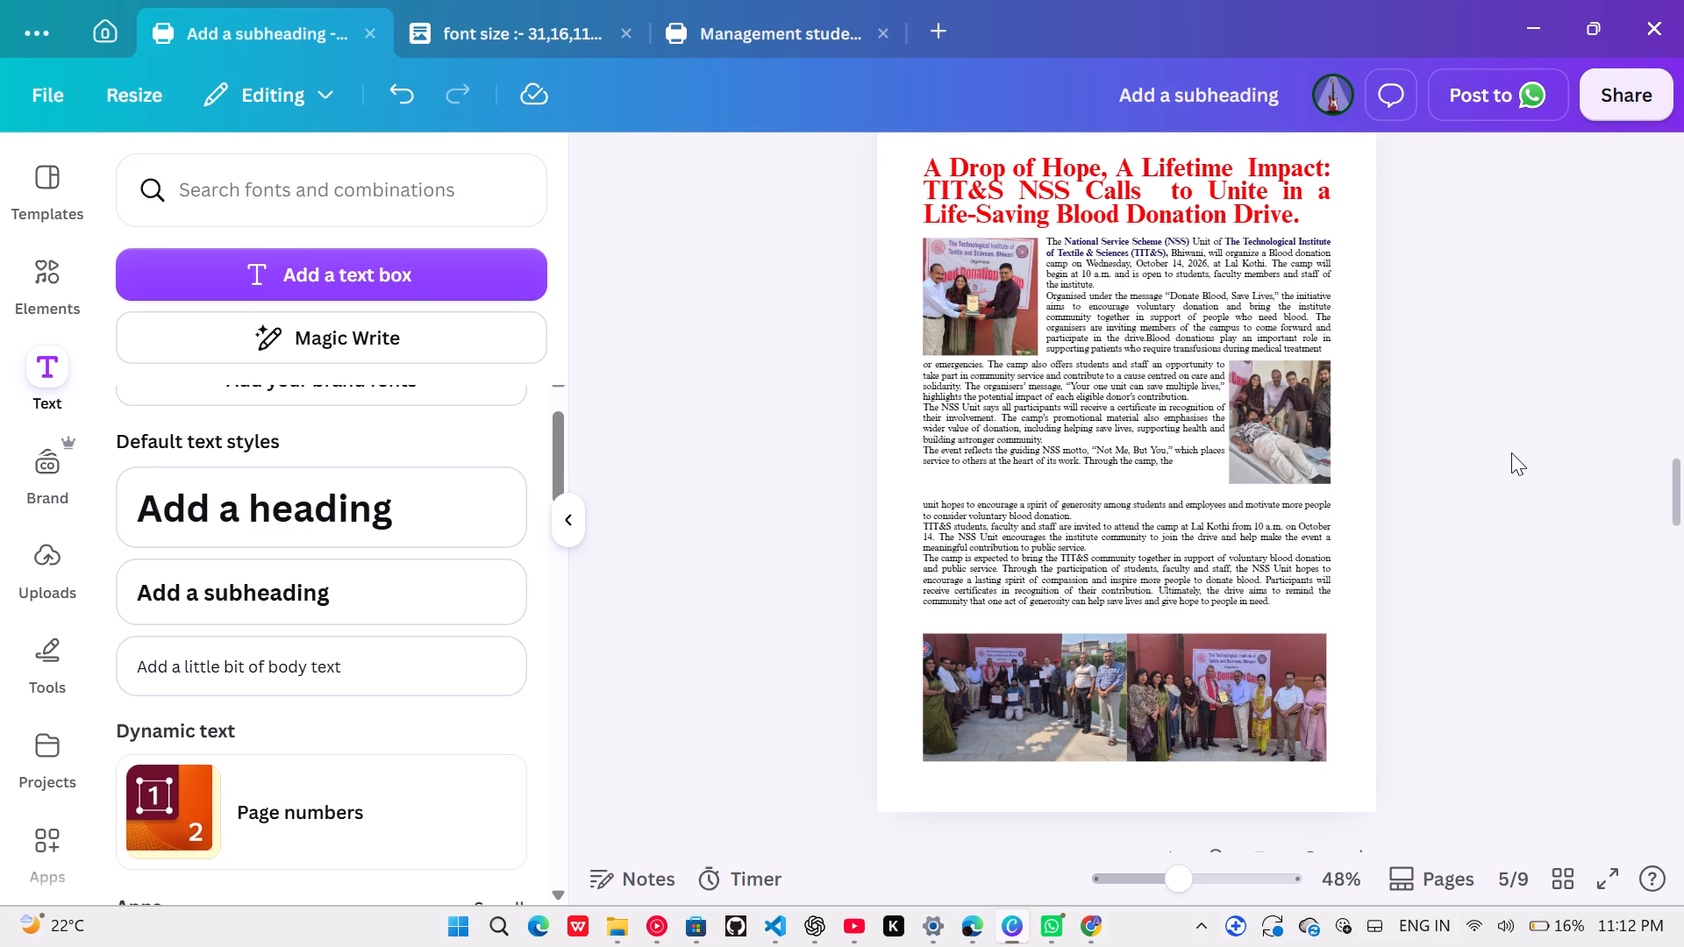
# Nudge the bottom text box, starting "unit hopes to encourage", slightly up toward the middle section.
pyautogui.click(1160, 538)
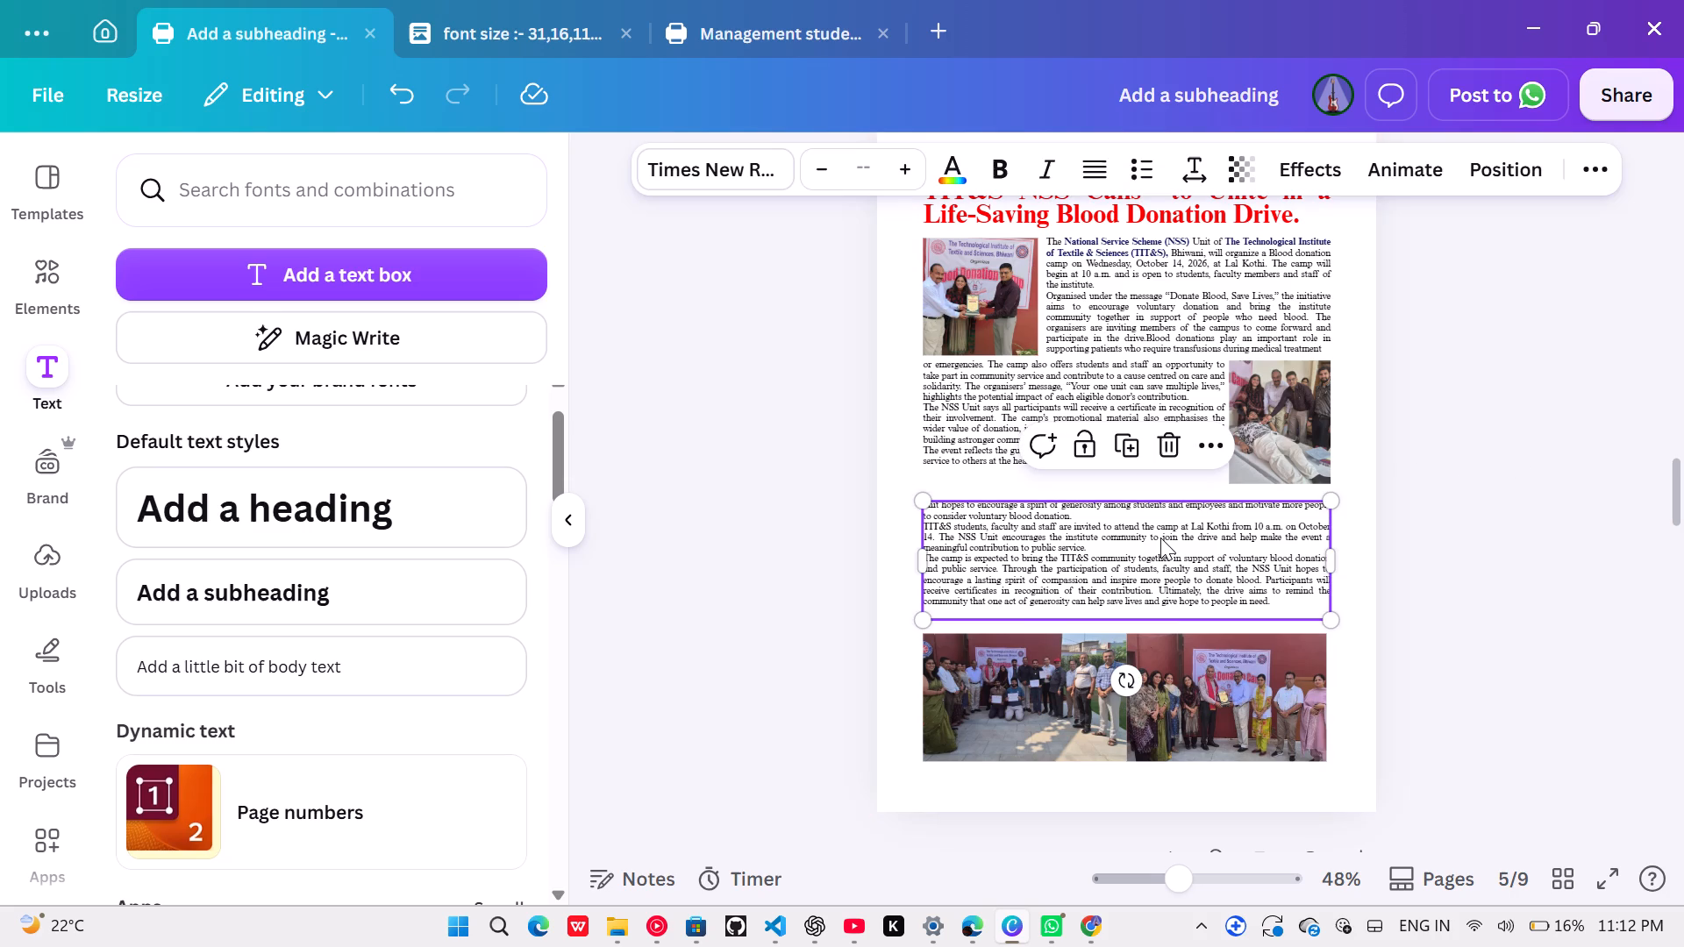
pyautogui.press('Up')
pyautogui.press('Up')
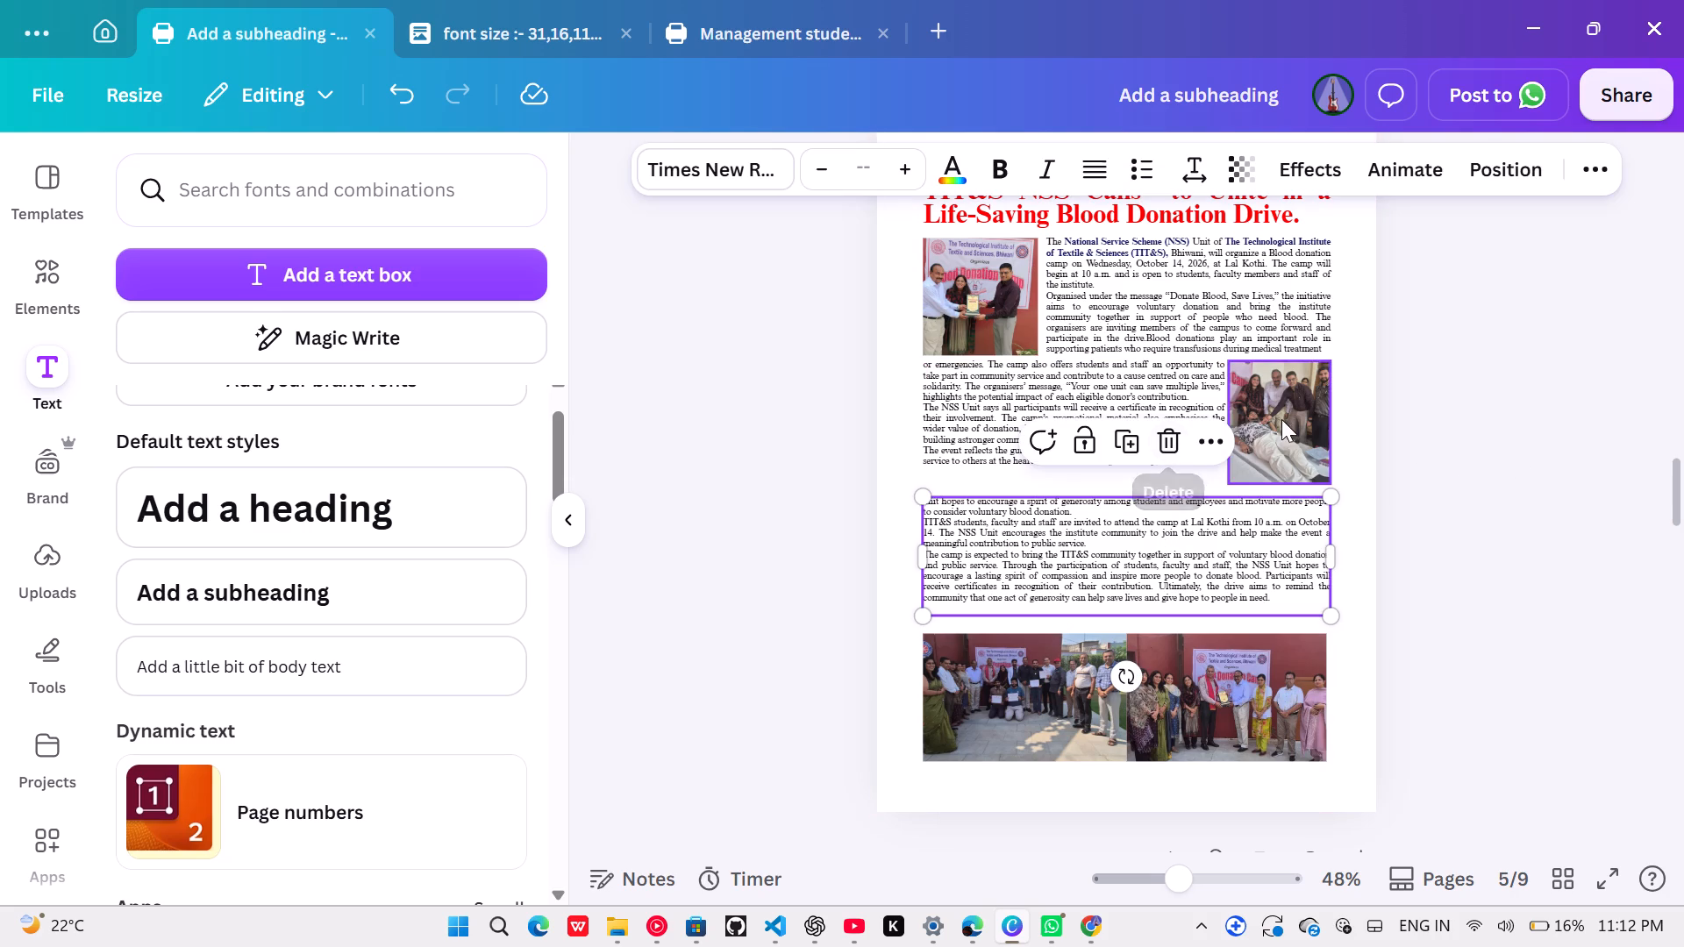
# Widen the blood donor photo to a width of about 5, extending its left edge toward the middle text.
pyautogui.click(1284, 419)
pyautogui.moveTo(1229, 425); pyautogui.dragTo(1217, 425)
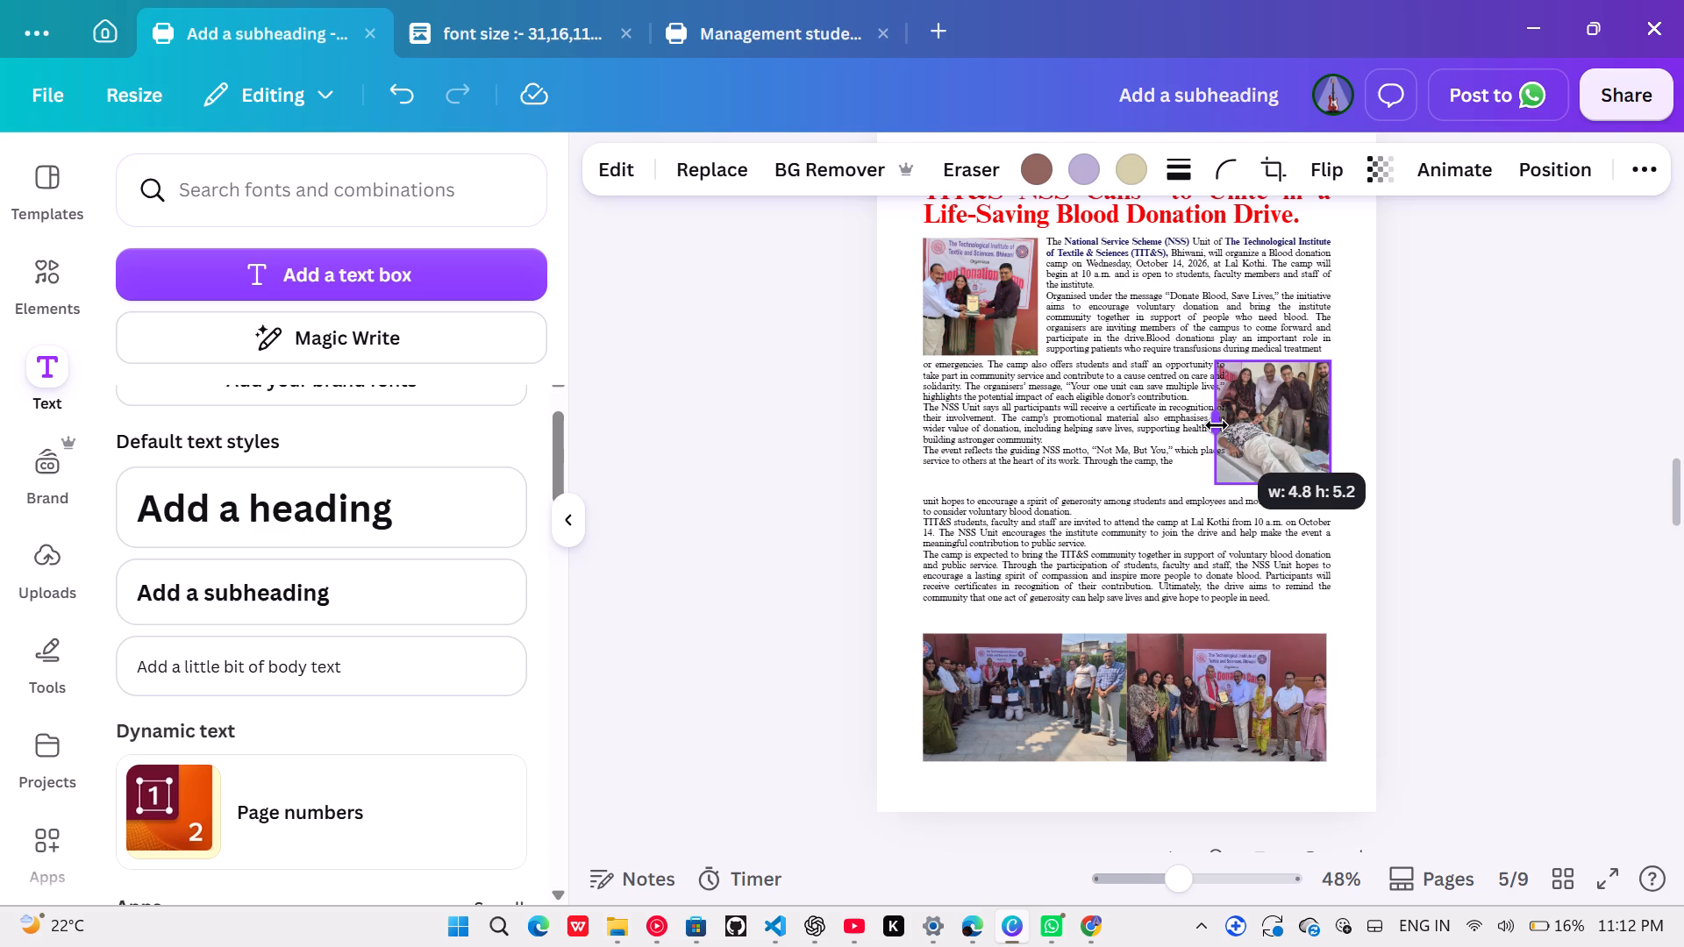
pyautogui.moveTo(1217, 425); pyautogui.dragTo(1219, 425)
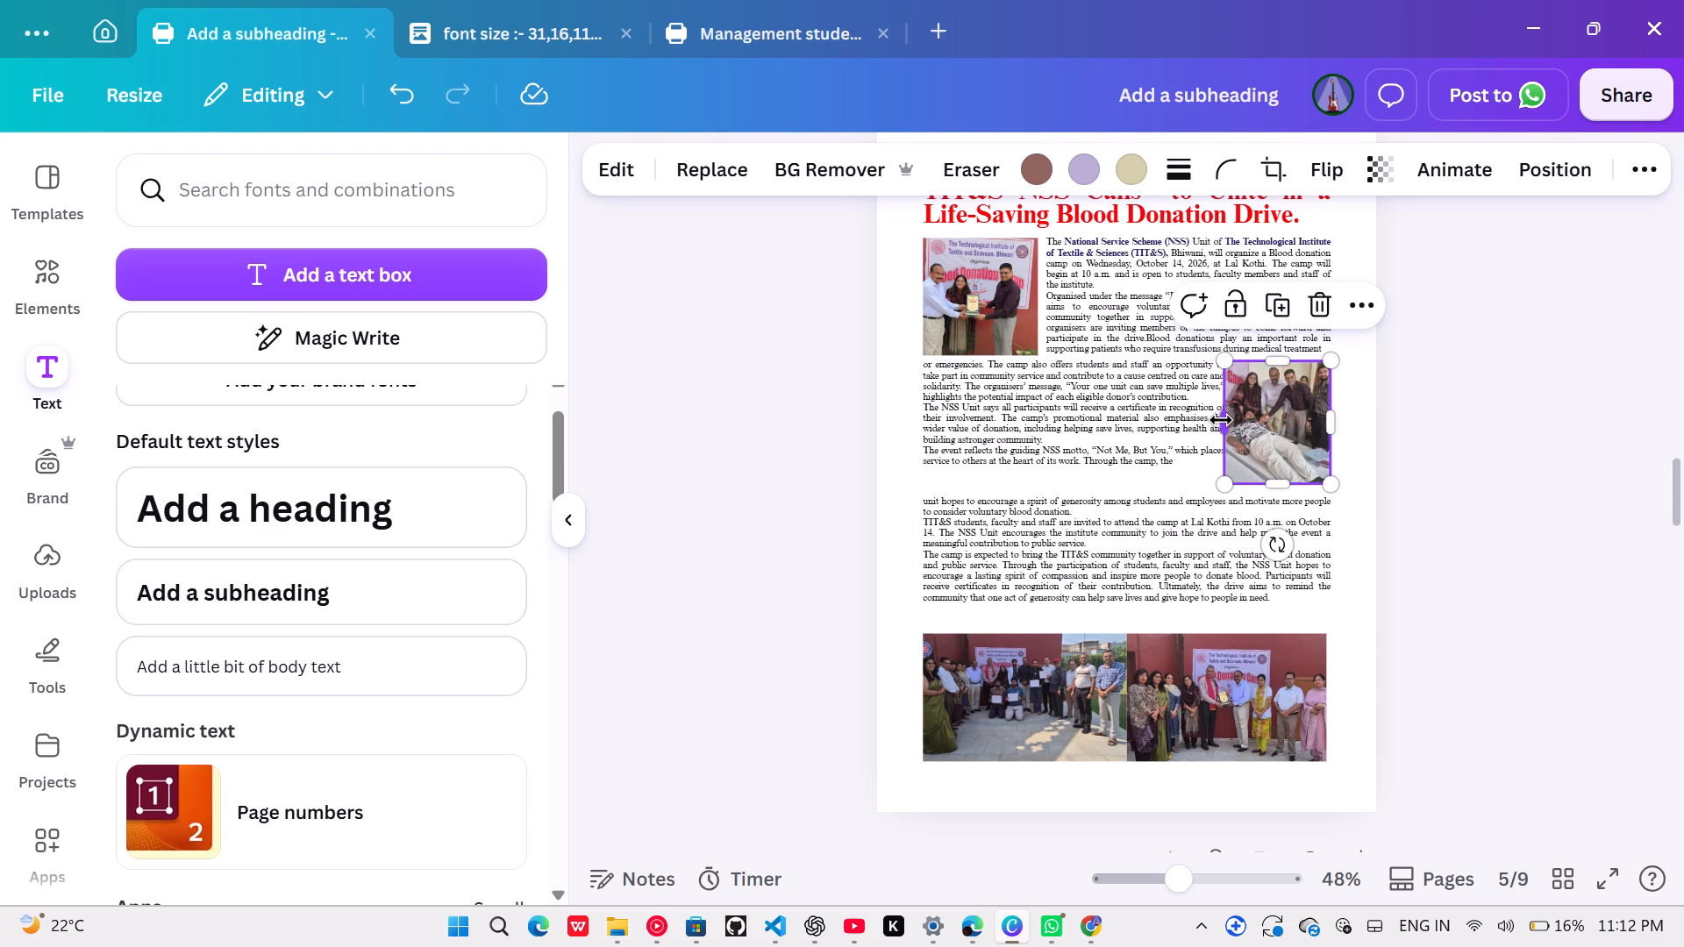
pyautogui.moveTo(1221, 420); pyautogui.dragTo(1208, 420)
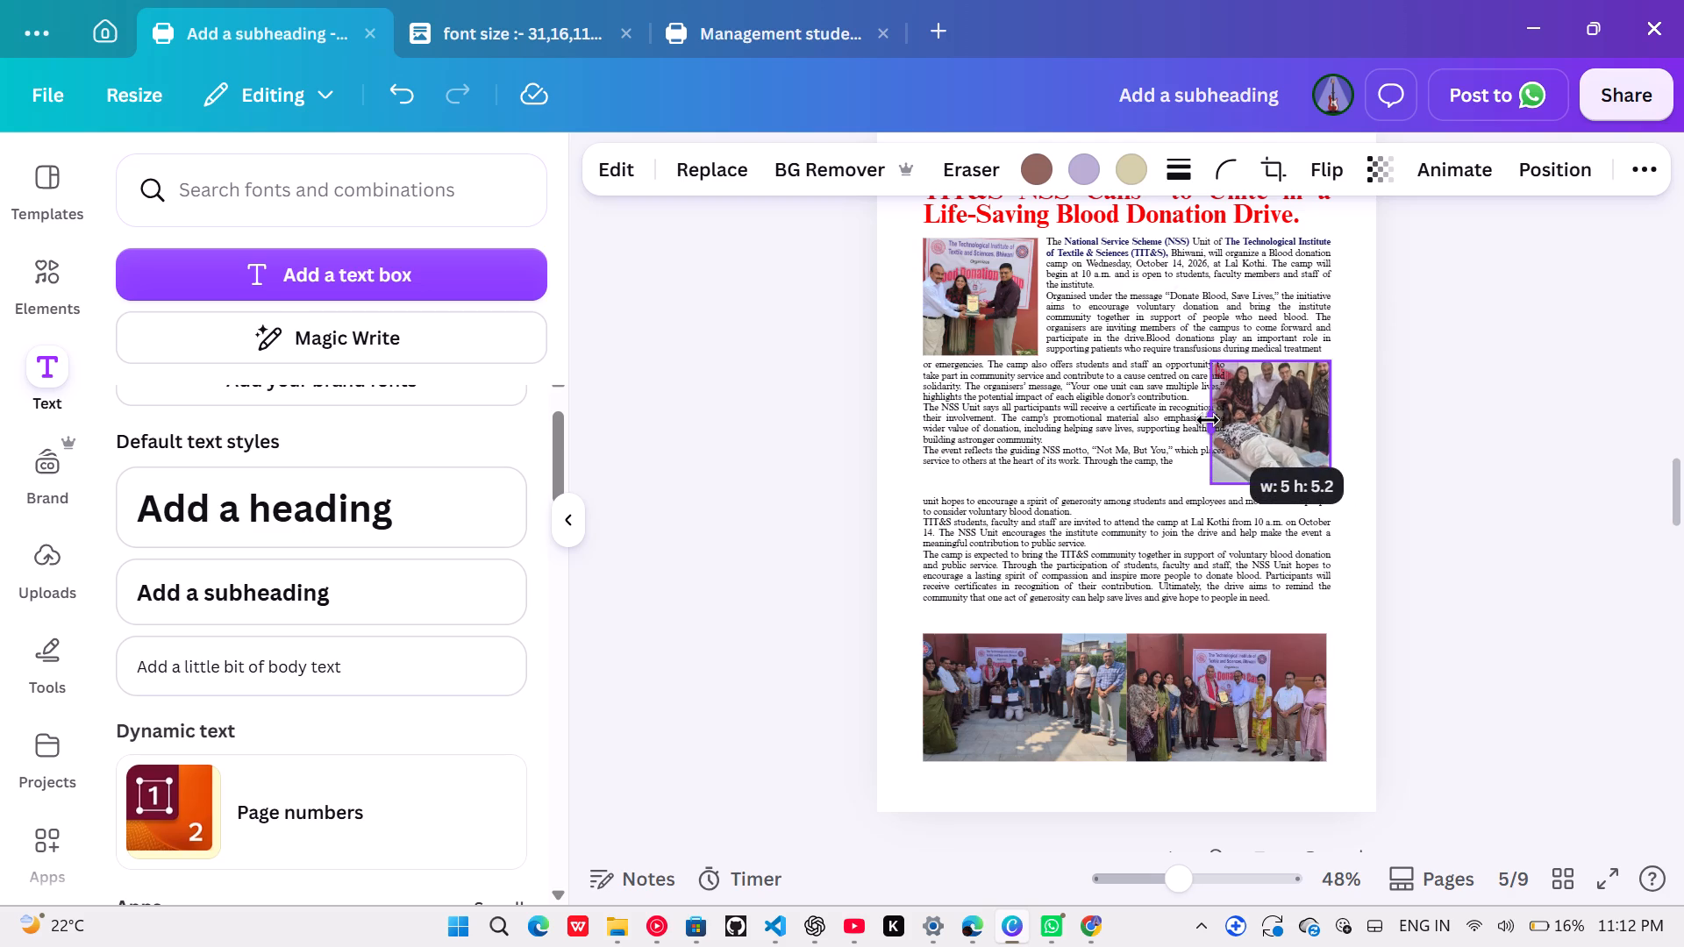
pyautogui.moveTo(1208, 420); pyautogui.dragTo(1208, 419)
pyautogui.click(1454, 421)
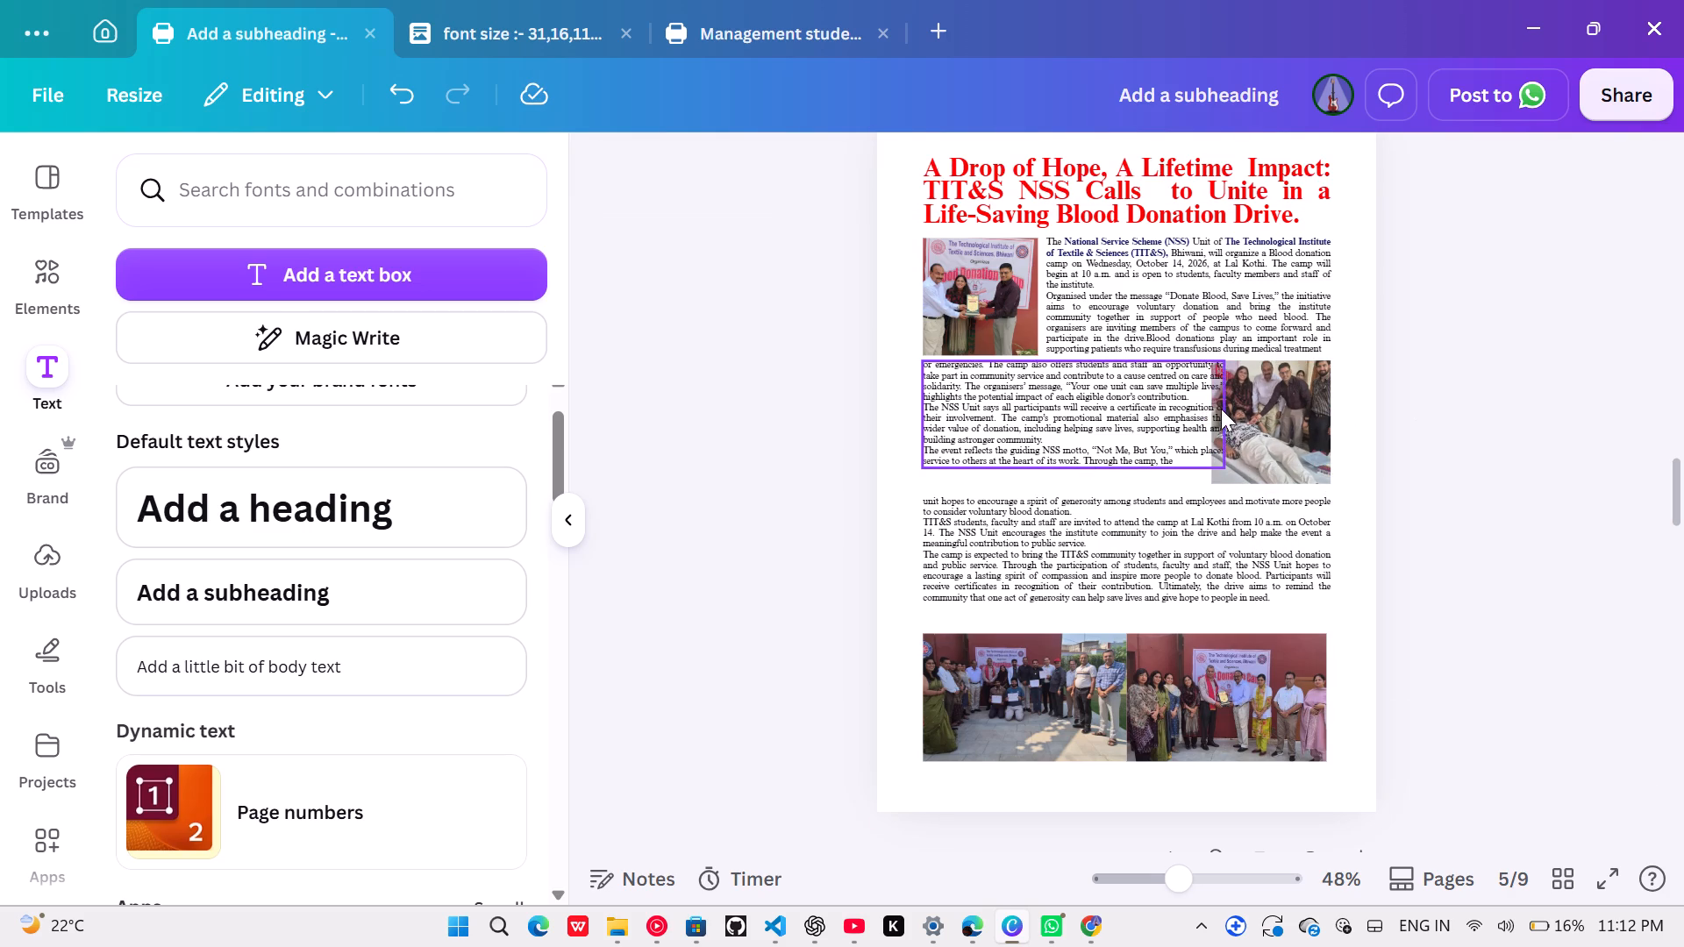
# Narrow the middle text box from its right edge to a width of about 11.6, clear of the donor photo.
pyautogui.moveTo(1202, 409); pyautogui.dragTo(1225, 412)
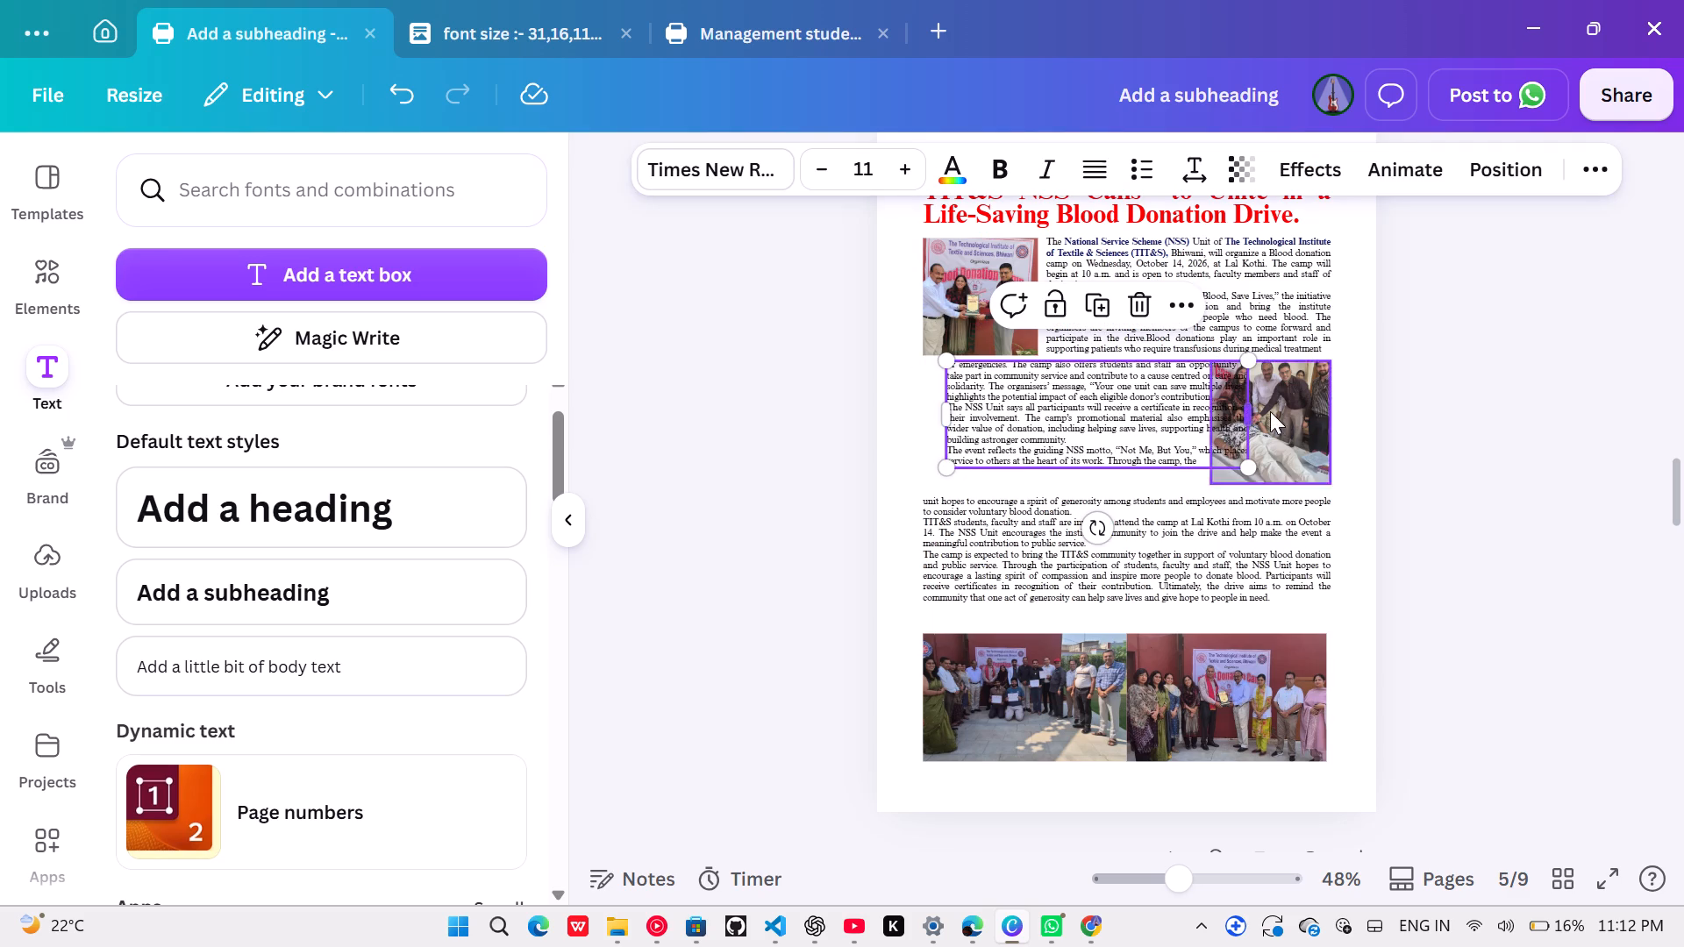
pyautogui.moveTo(1139, 395); pyautogui.dragTo(1131, 408)
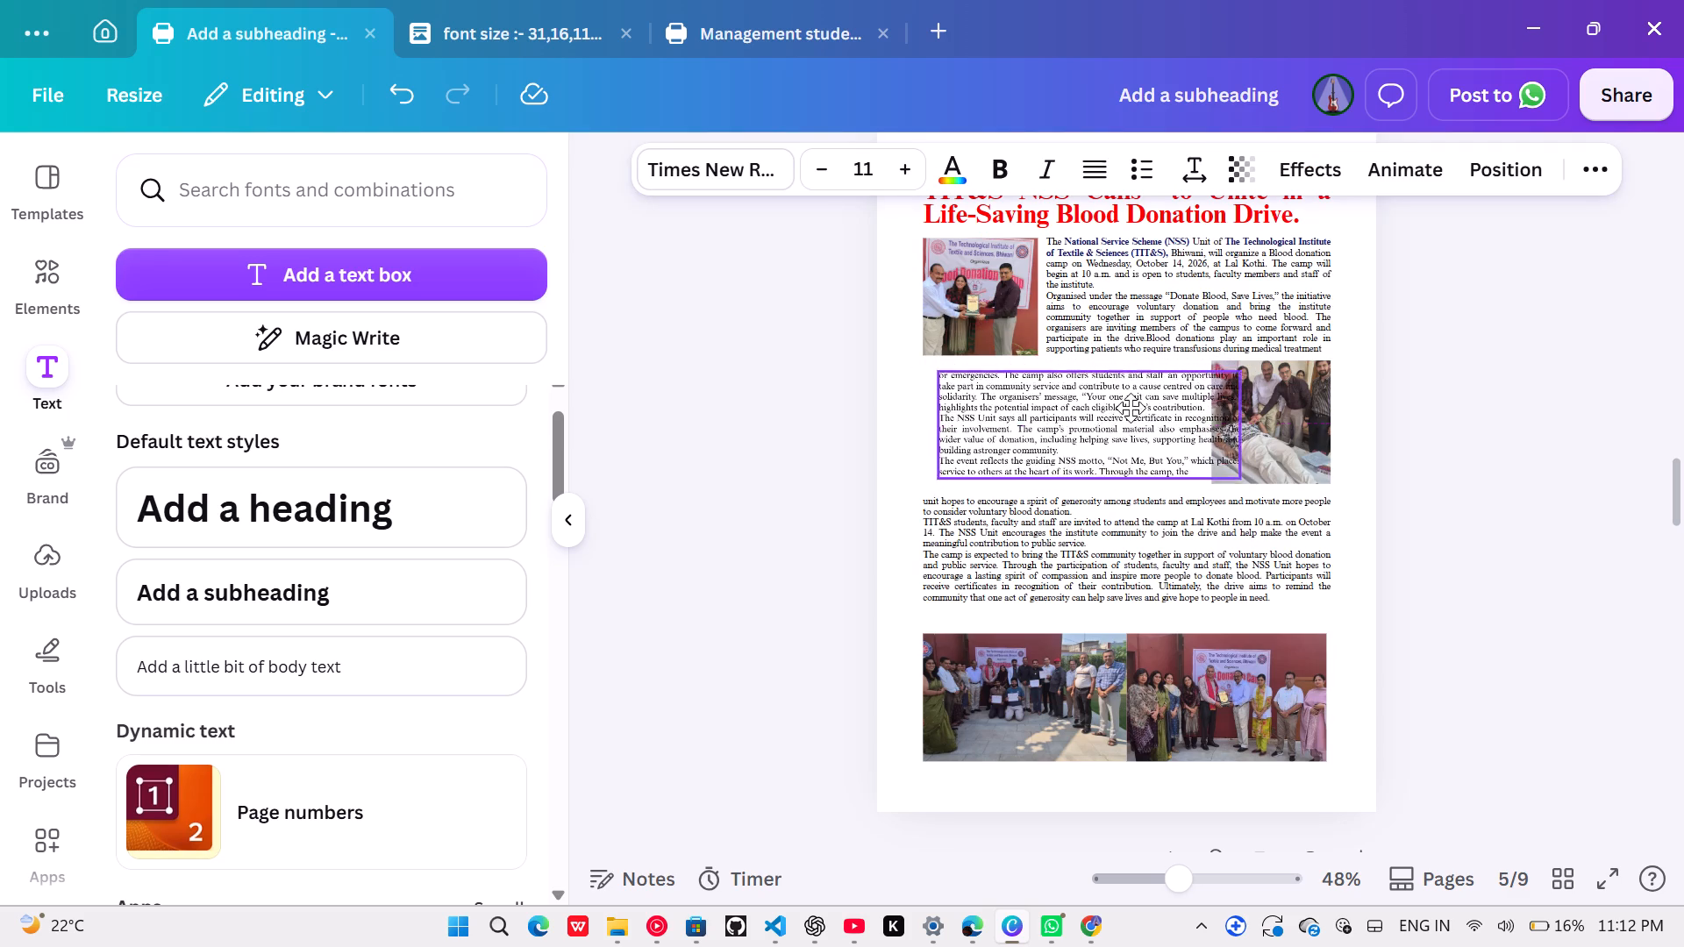
pyautogui.moveTo(1131, 408); pyautogui.dragTo(1121, 395)
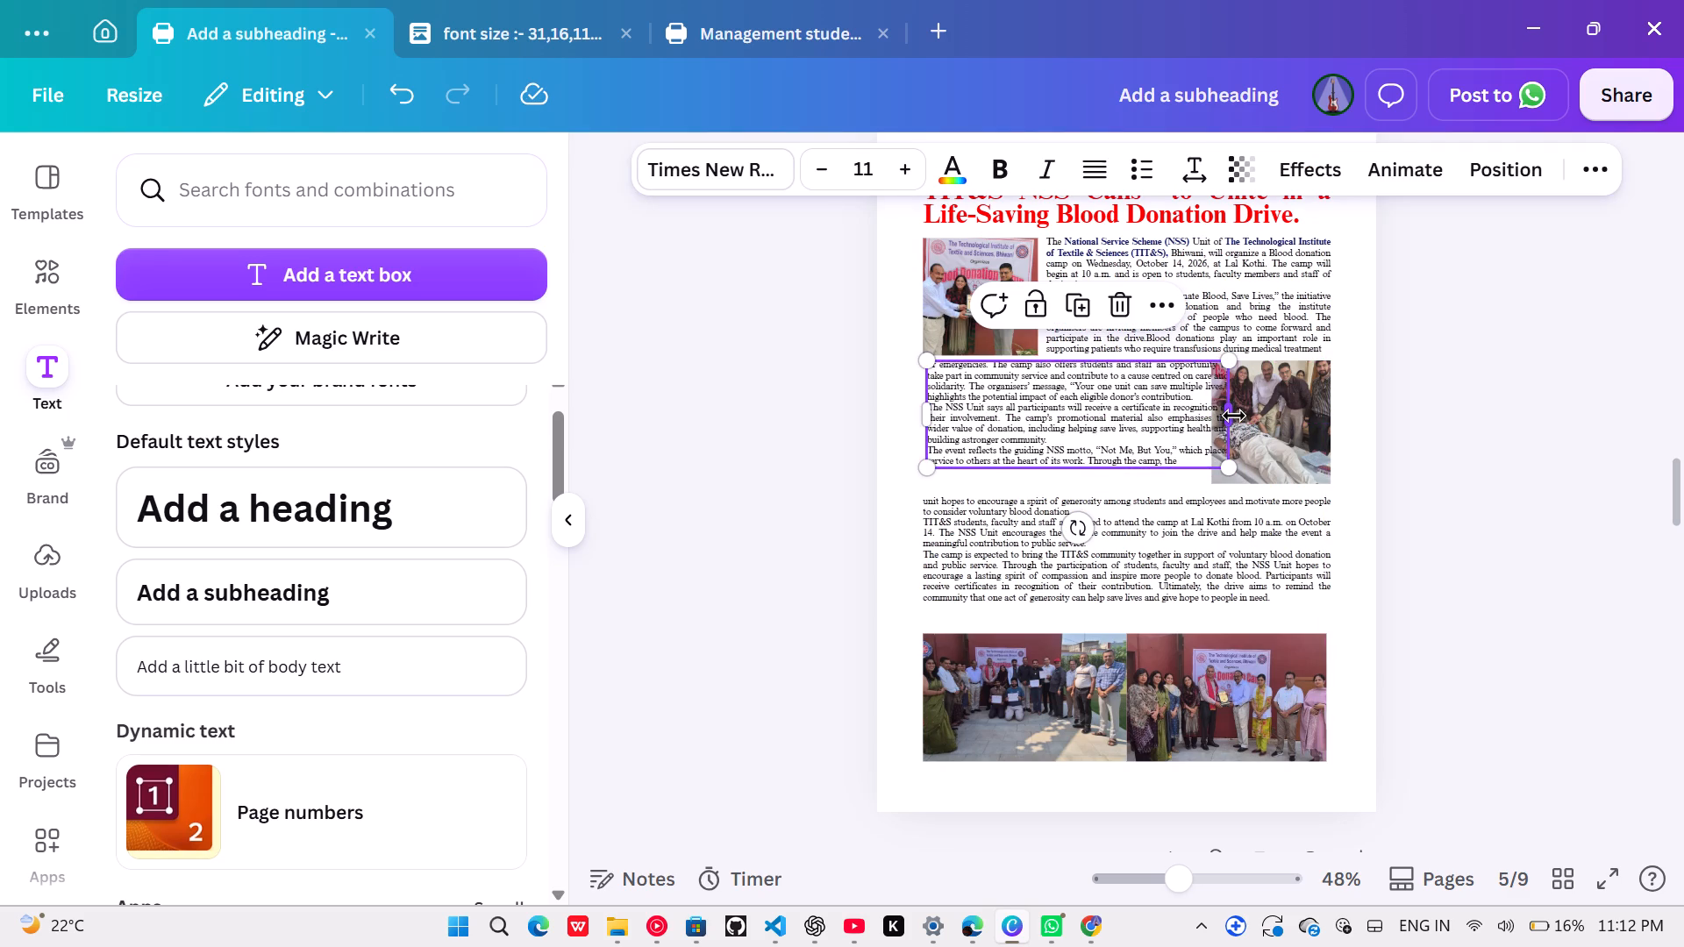
pyautogui.moveTo(1234, 416); pyautogui.dragTo(1209, 424)
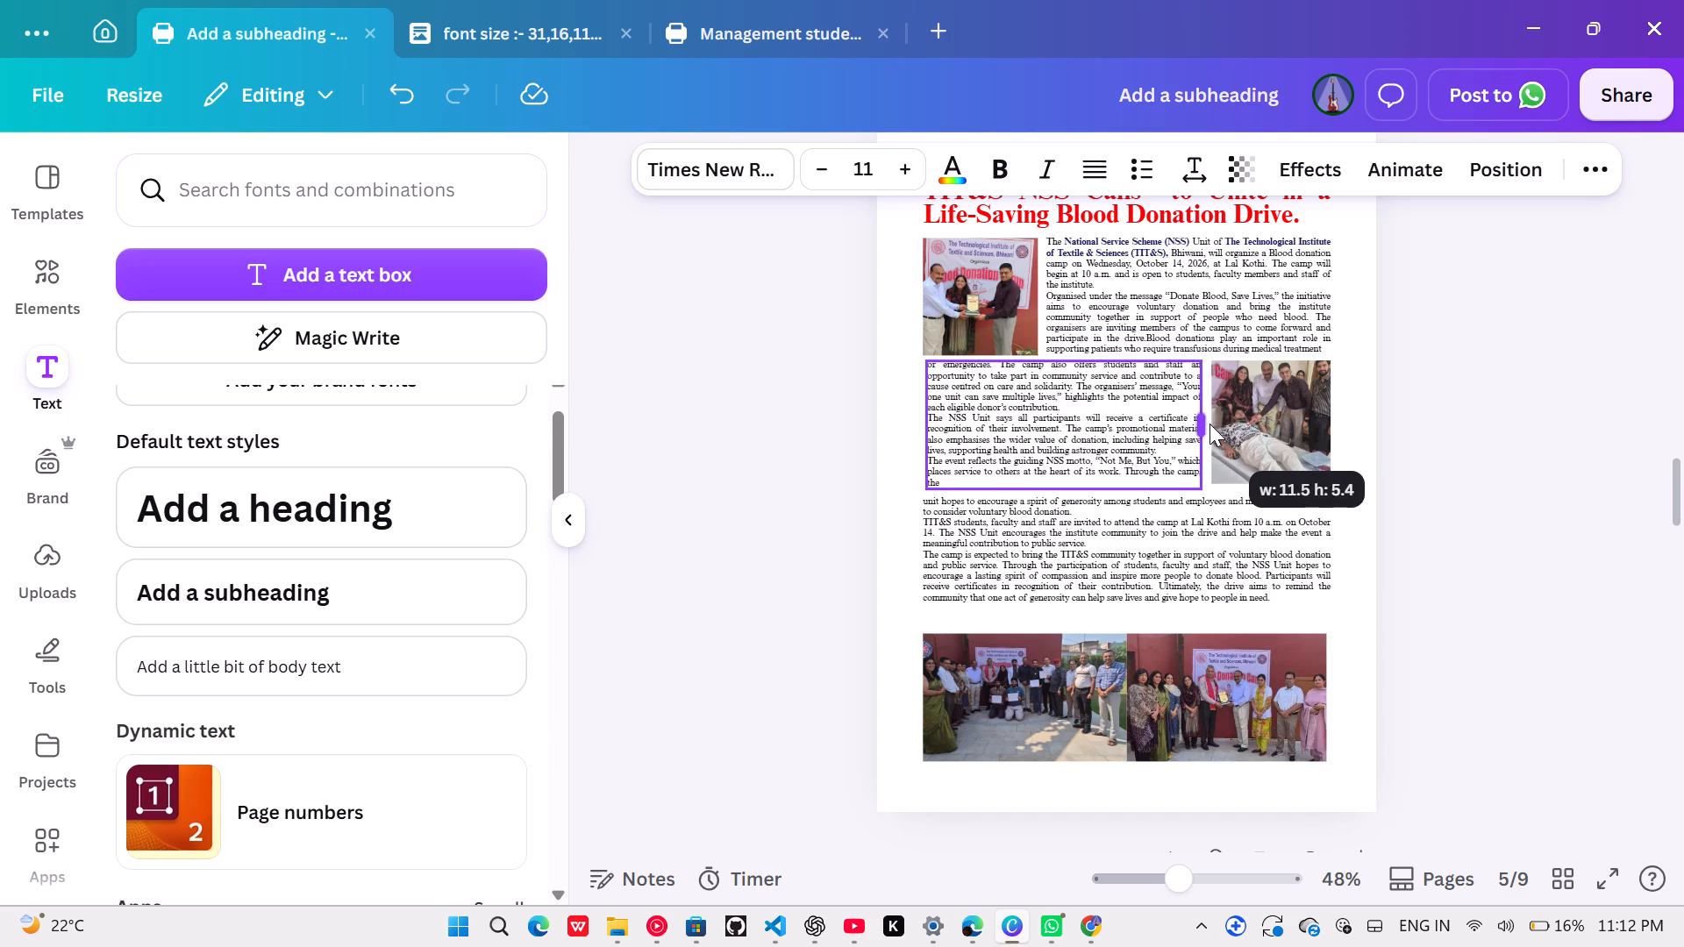
pyautogui.moveTo(1209, 424); pyautogui.dragTo(1209, 424)
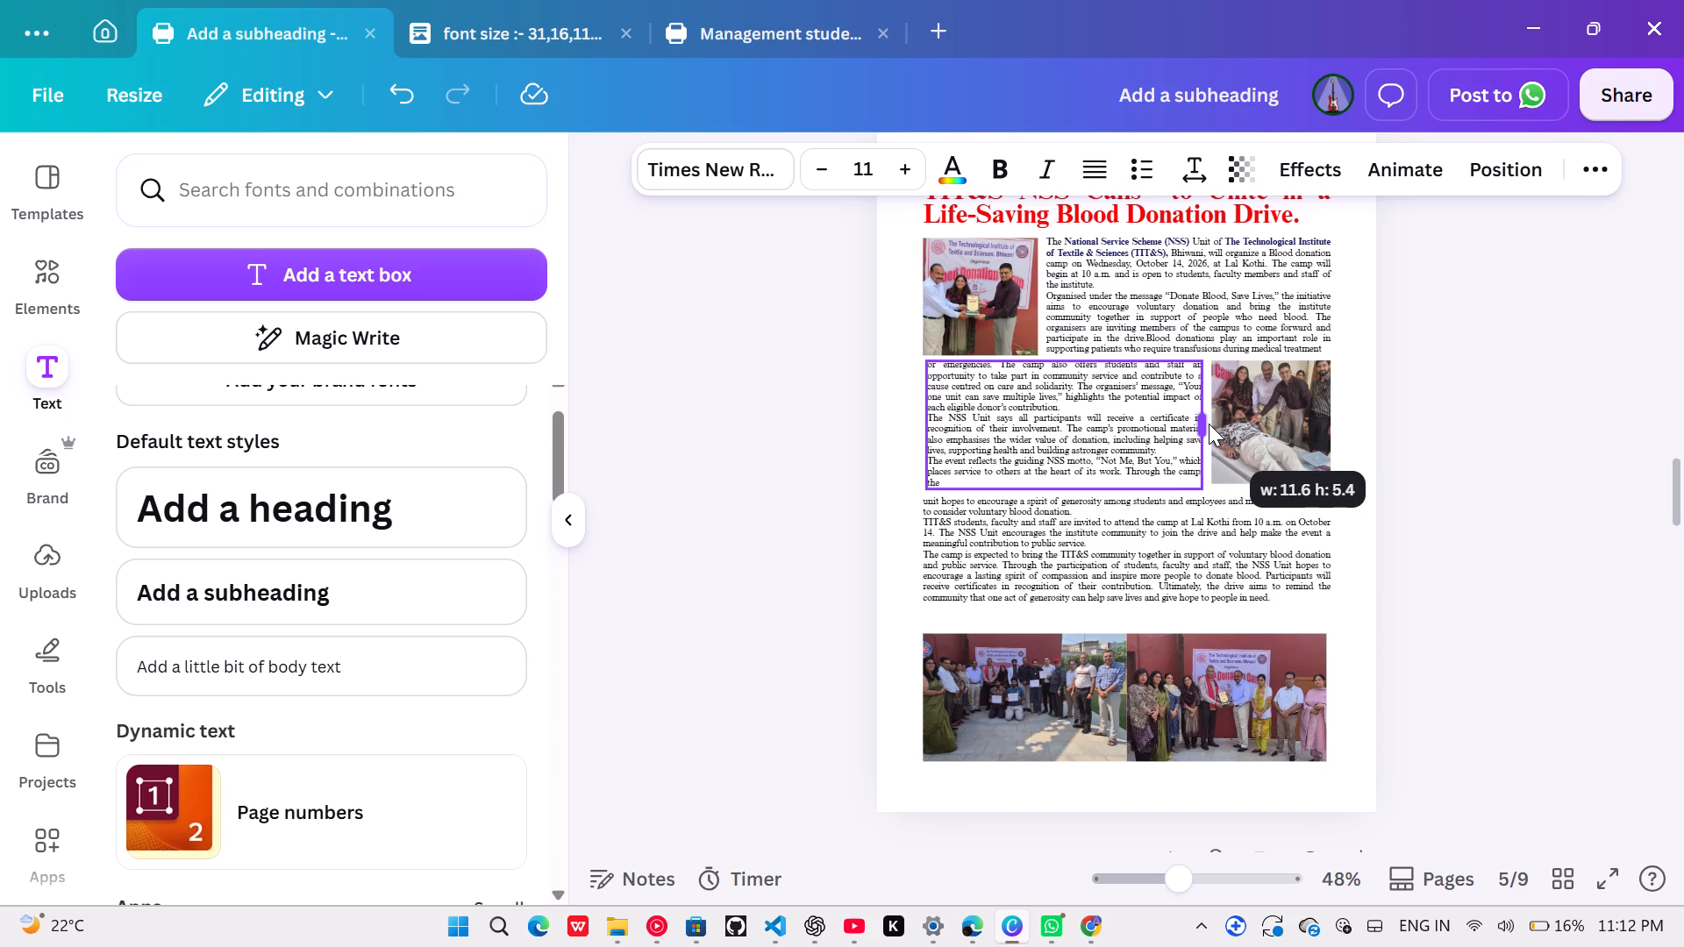
pyautogui.moveTo(1209, 424); pyautogui.dragTo(1209, 428)
pyautogui.click(1506, 431)
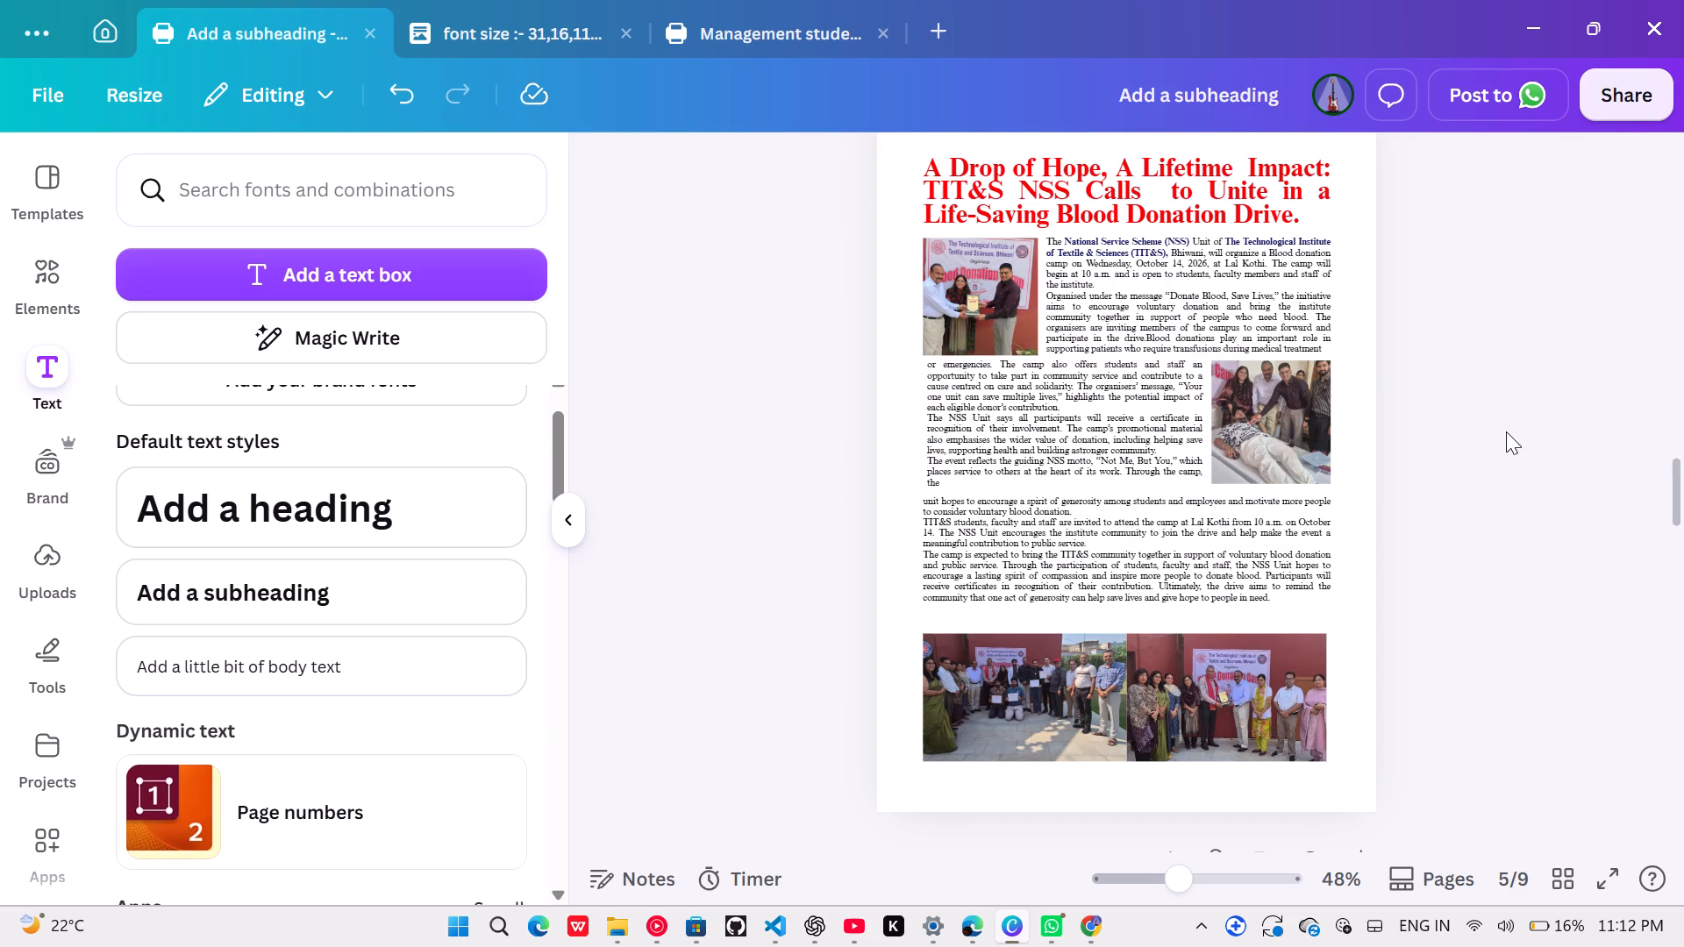
# Nudge the middle text box left to align with the award photo and bottom text box.
pyautogui.click(1073, 431)
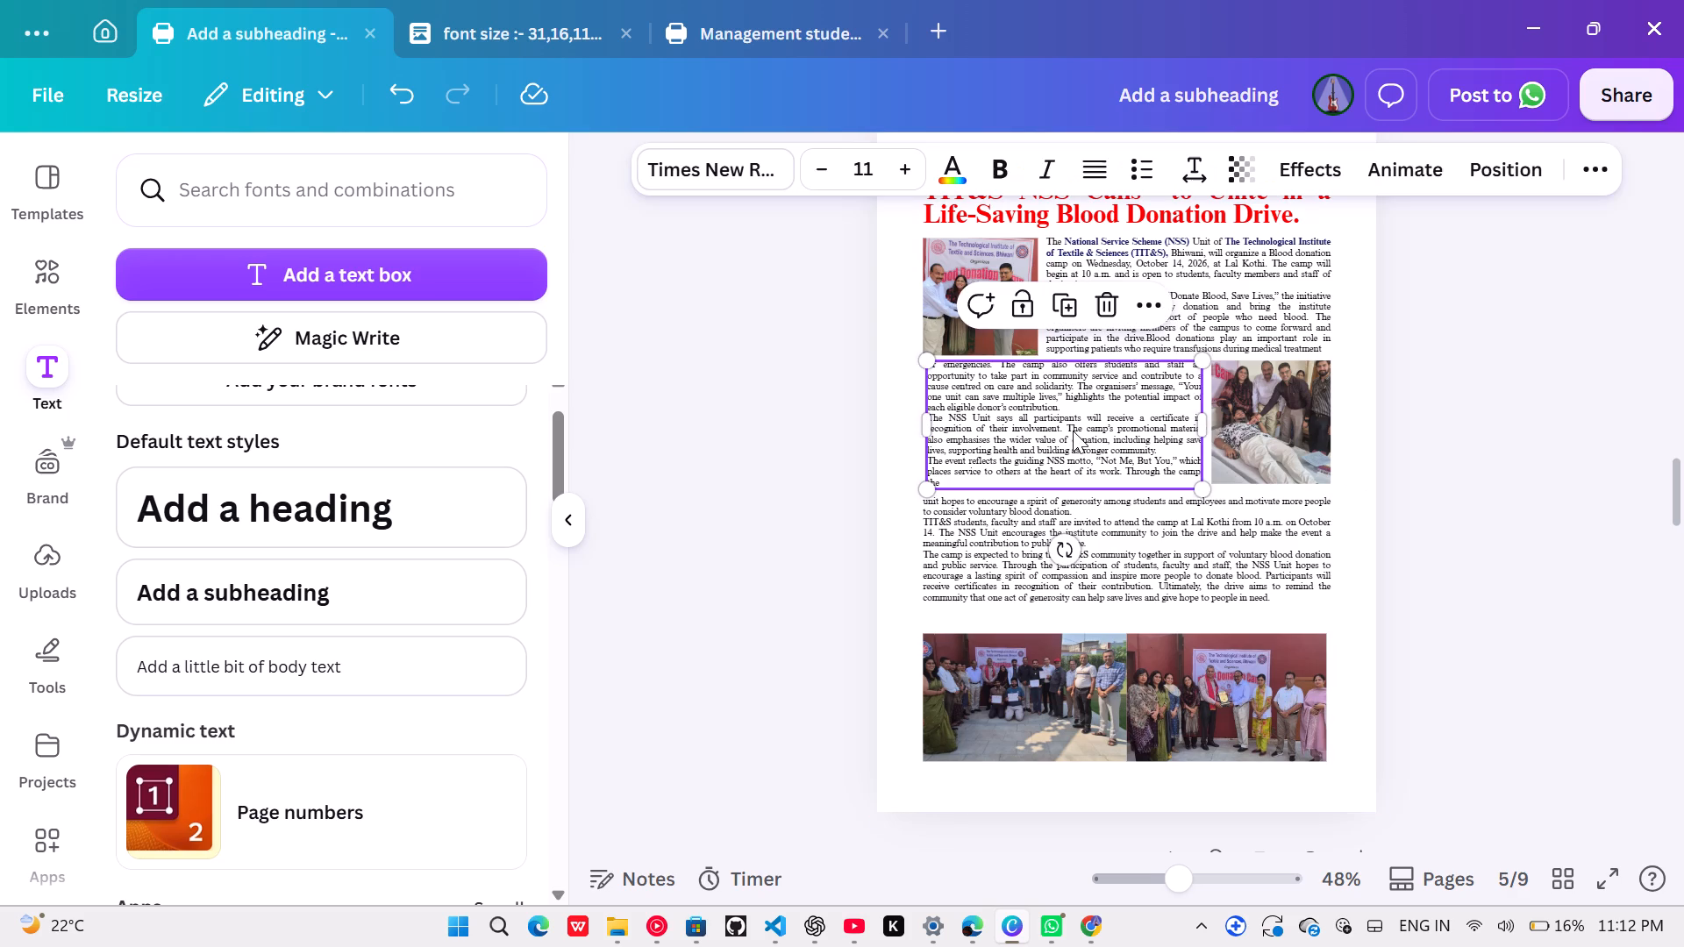
pyautogui.press('Left')
pyautogui.press('Left')
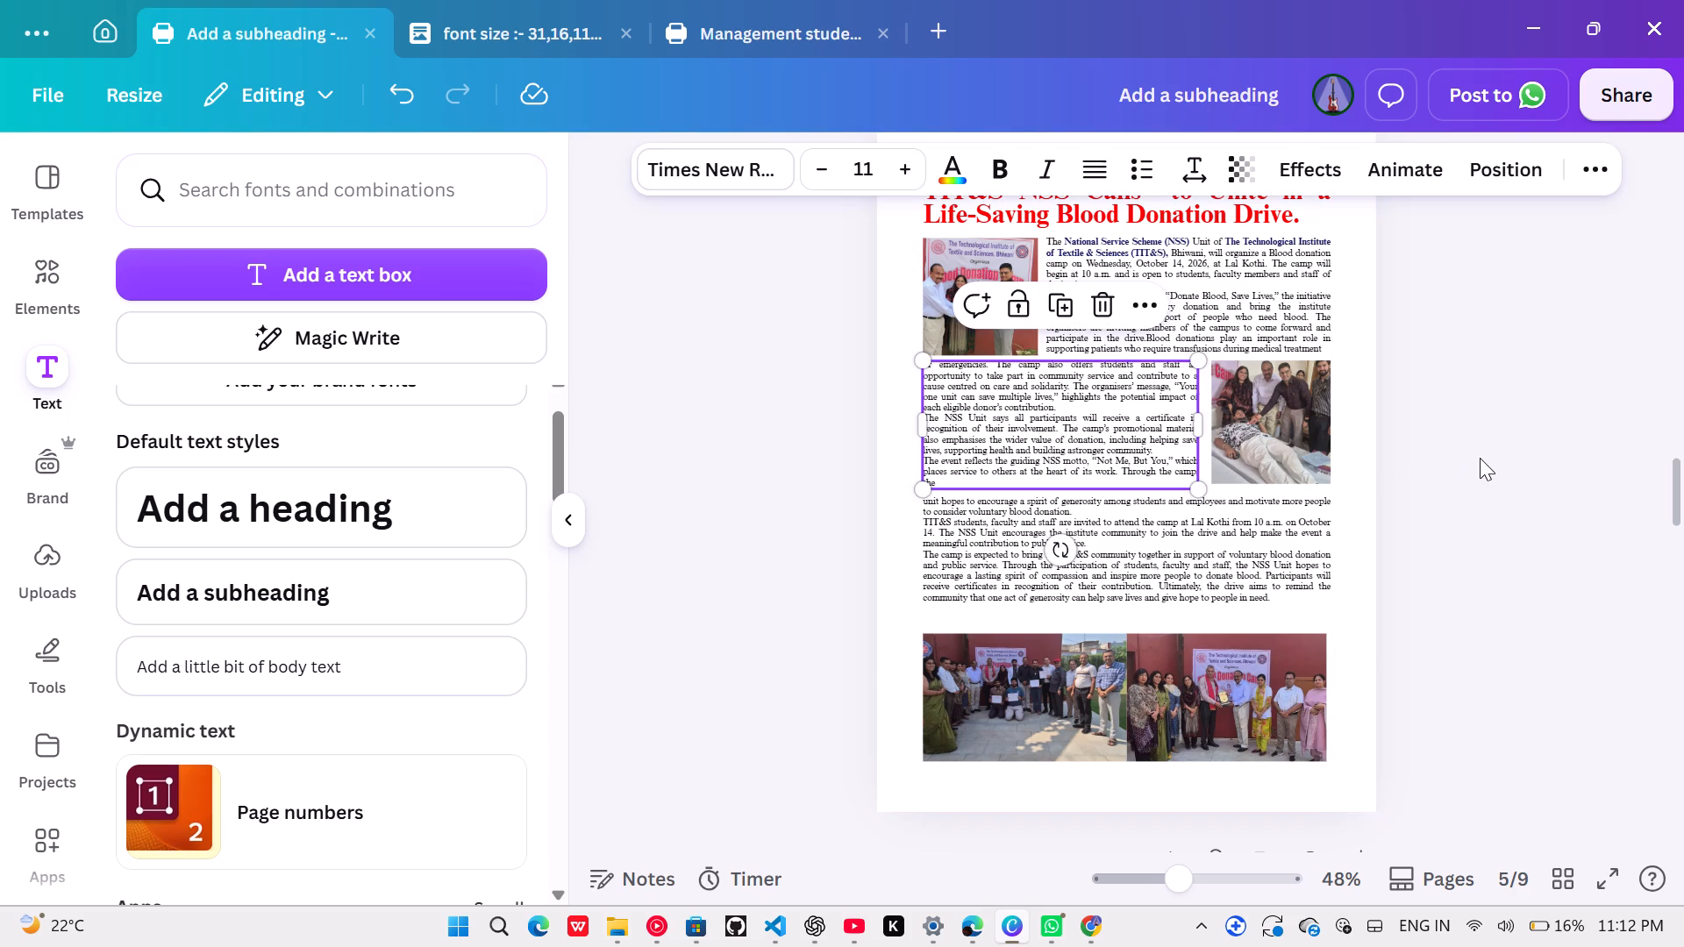
pyautogui.click(1480, 458)
# Widen the middle text box slightly toward the donor photo so its last word no longer wraps onto a separate line.
pyautogui.click(1150, 458)
pyautogui.click(1202, 425)
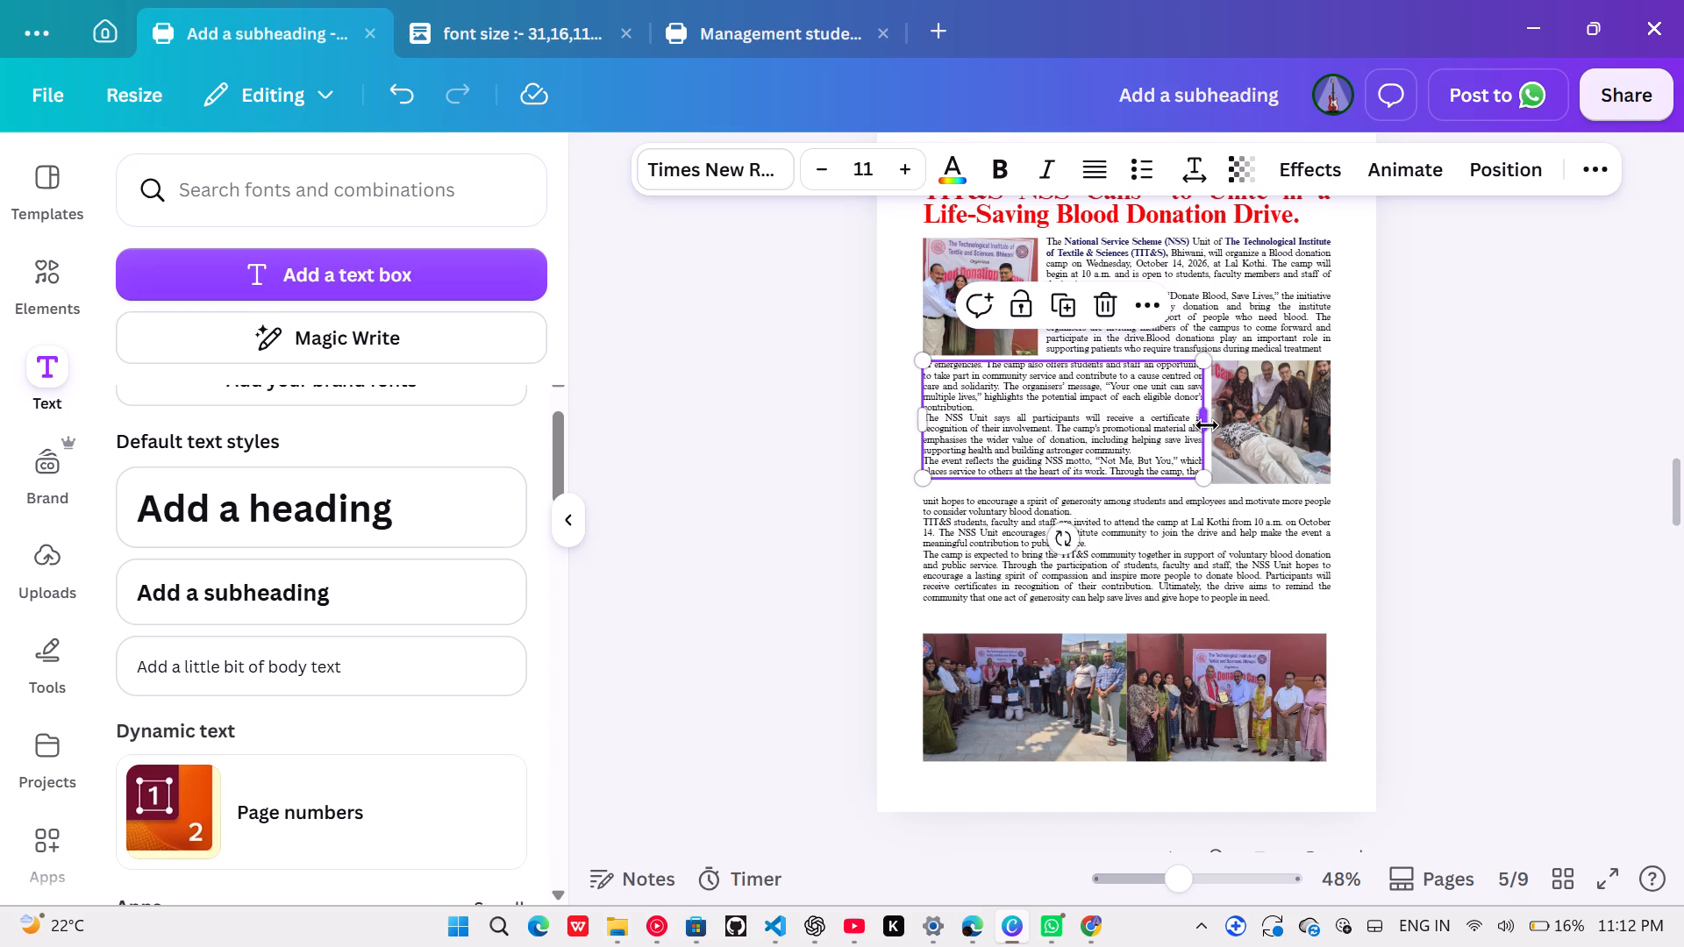
pyautogui.click(1556, 453)
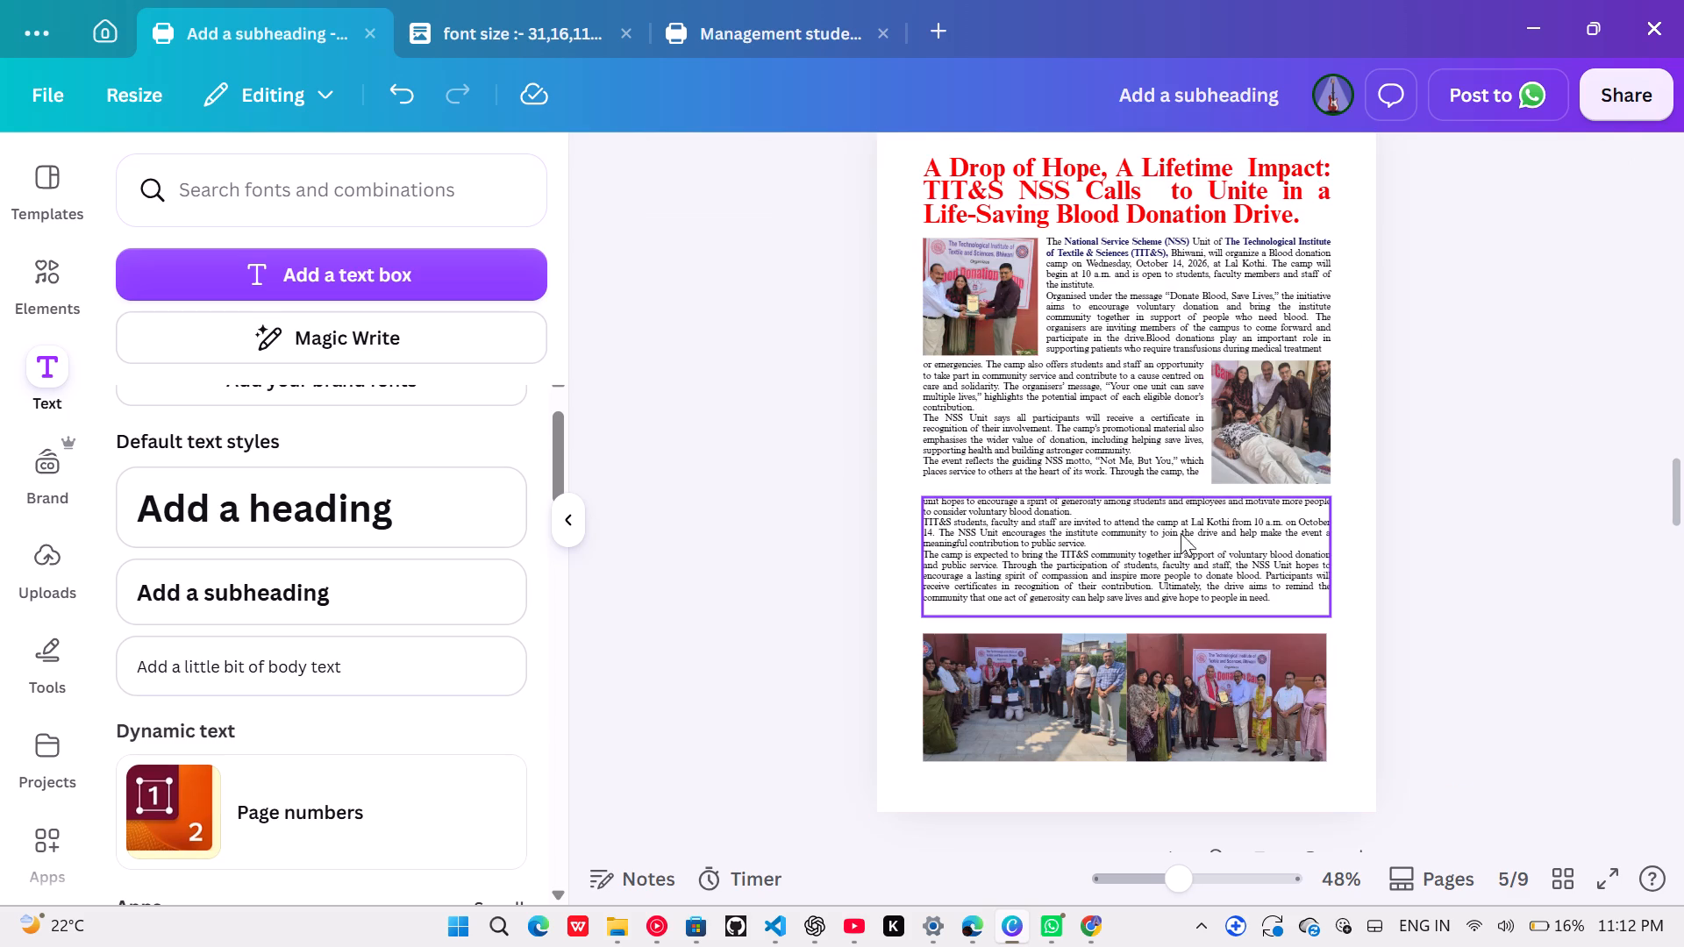
# Nudge the bottom text box up to sit just below the middle text box and donor photo.
pyautogui.click(1110, 548)
pyautogui.press('Up')
pyautogui.press('Up')
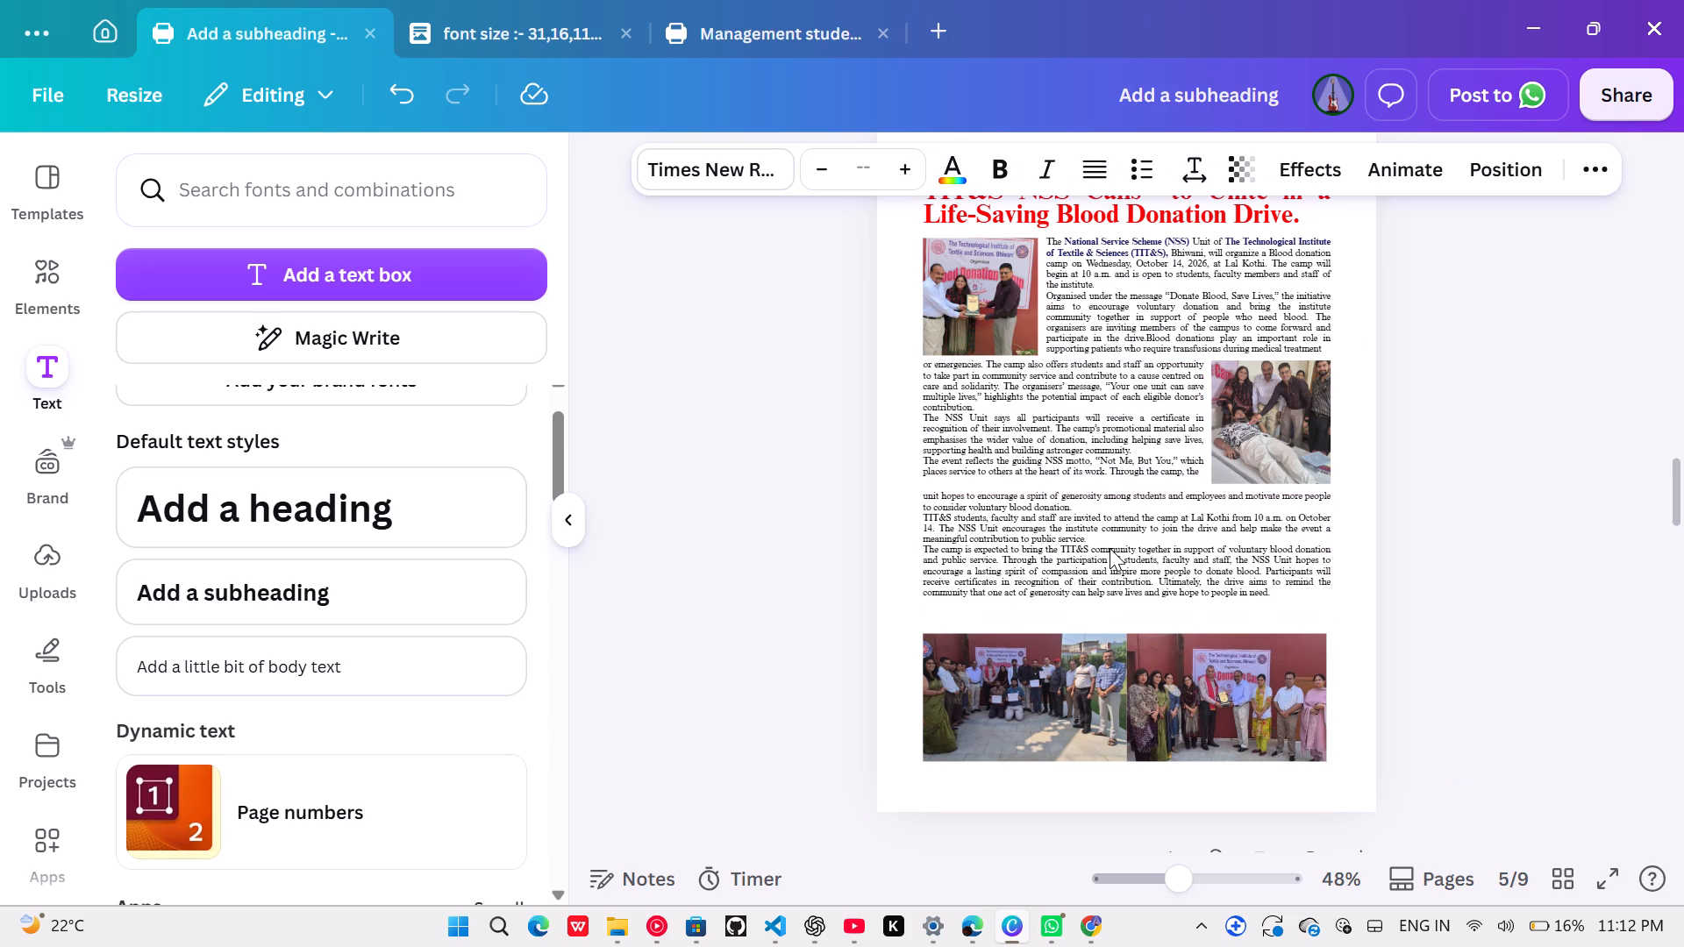
pyautogui.press('Up')
pyautogui.press('Up')
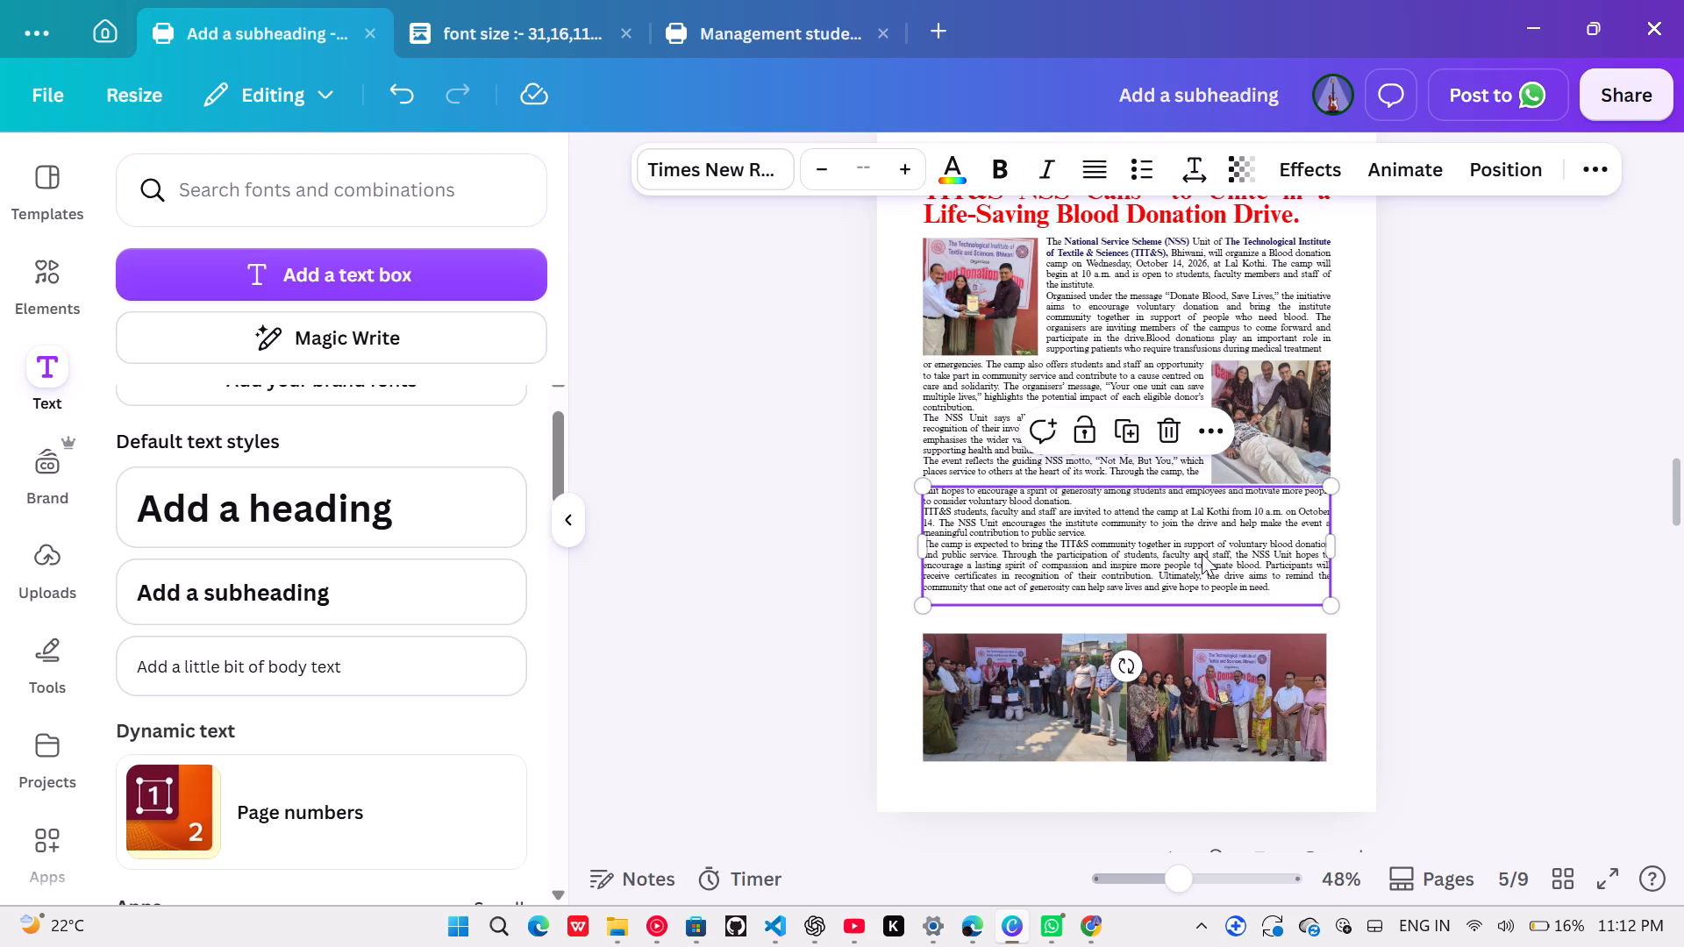
# Extend the top edge of the left group photo up to the bottom text box.
pyautogui.click(1039, 694)
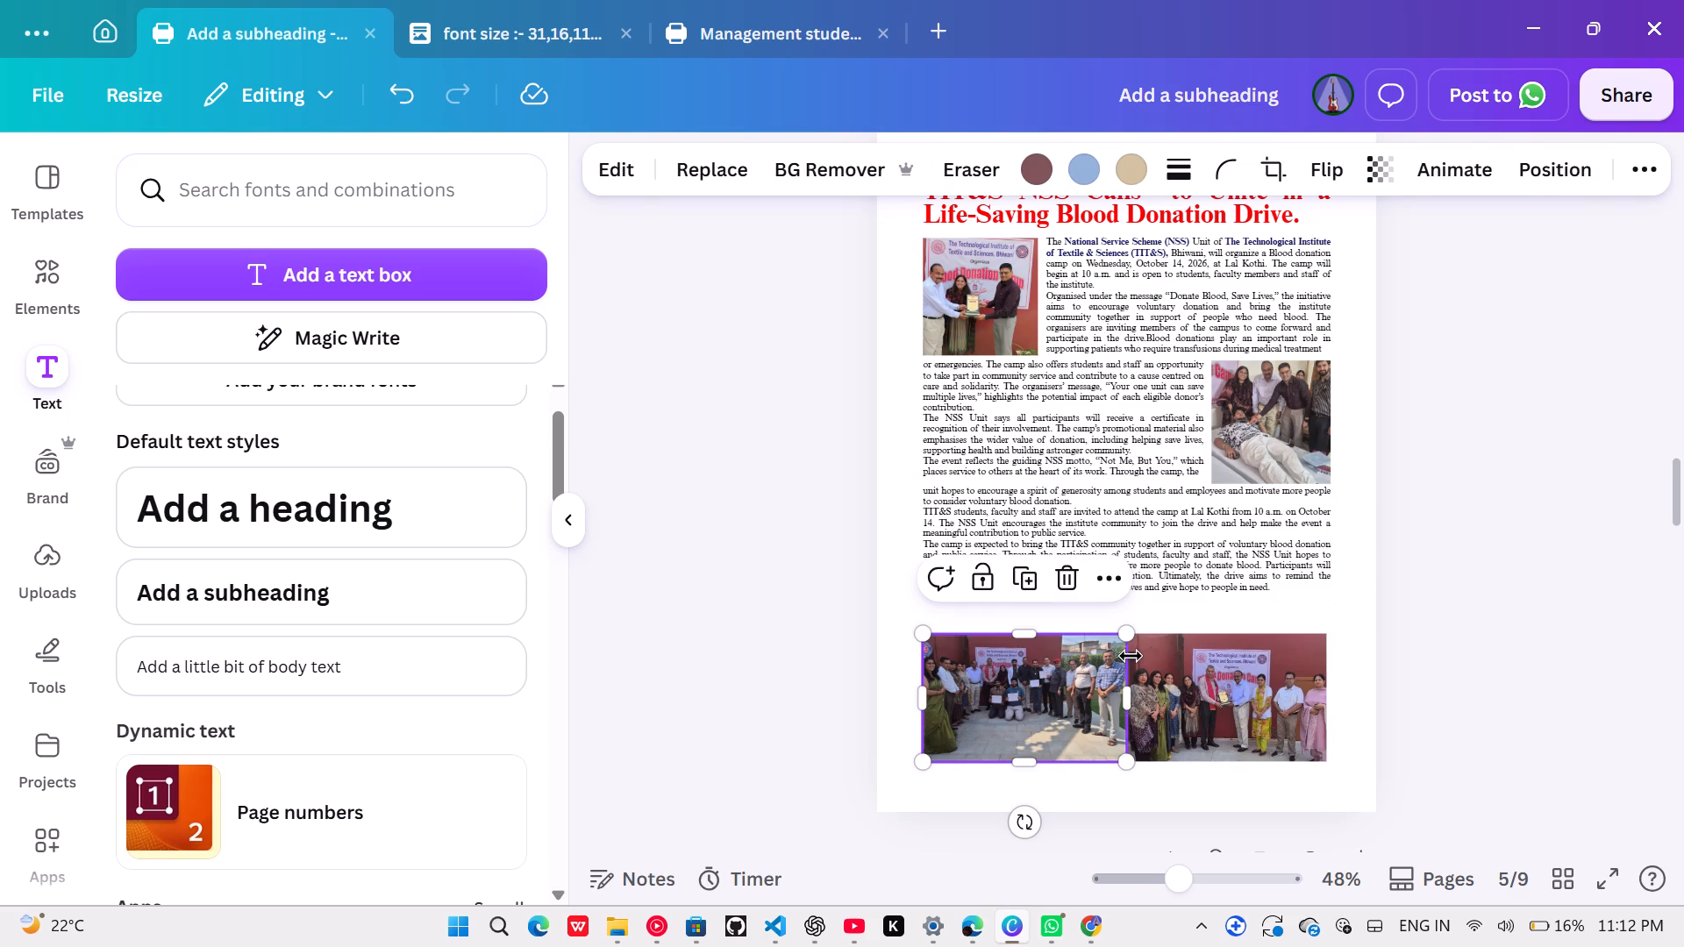
pyautogui.moveTo(1033, 637); pyautogui.dragTo(1035, 622)
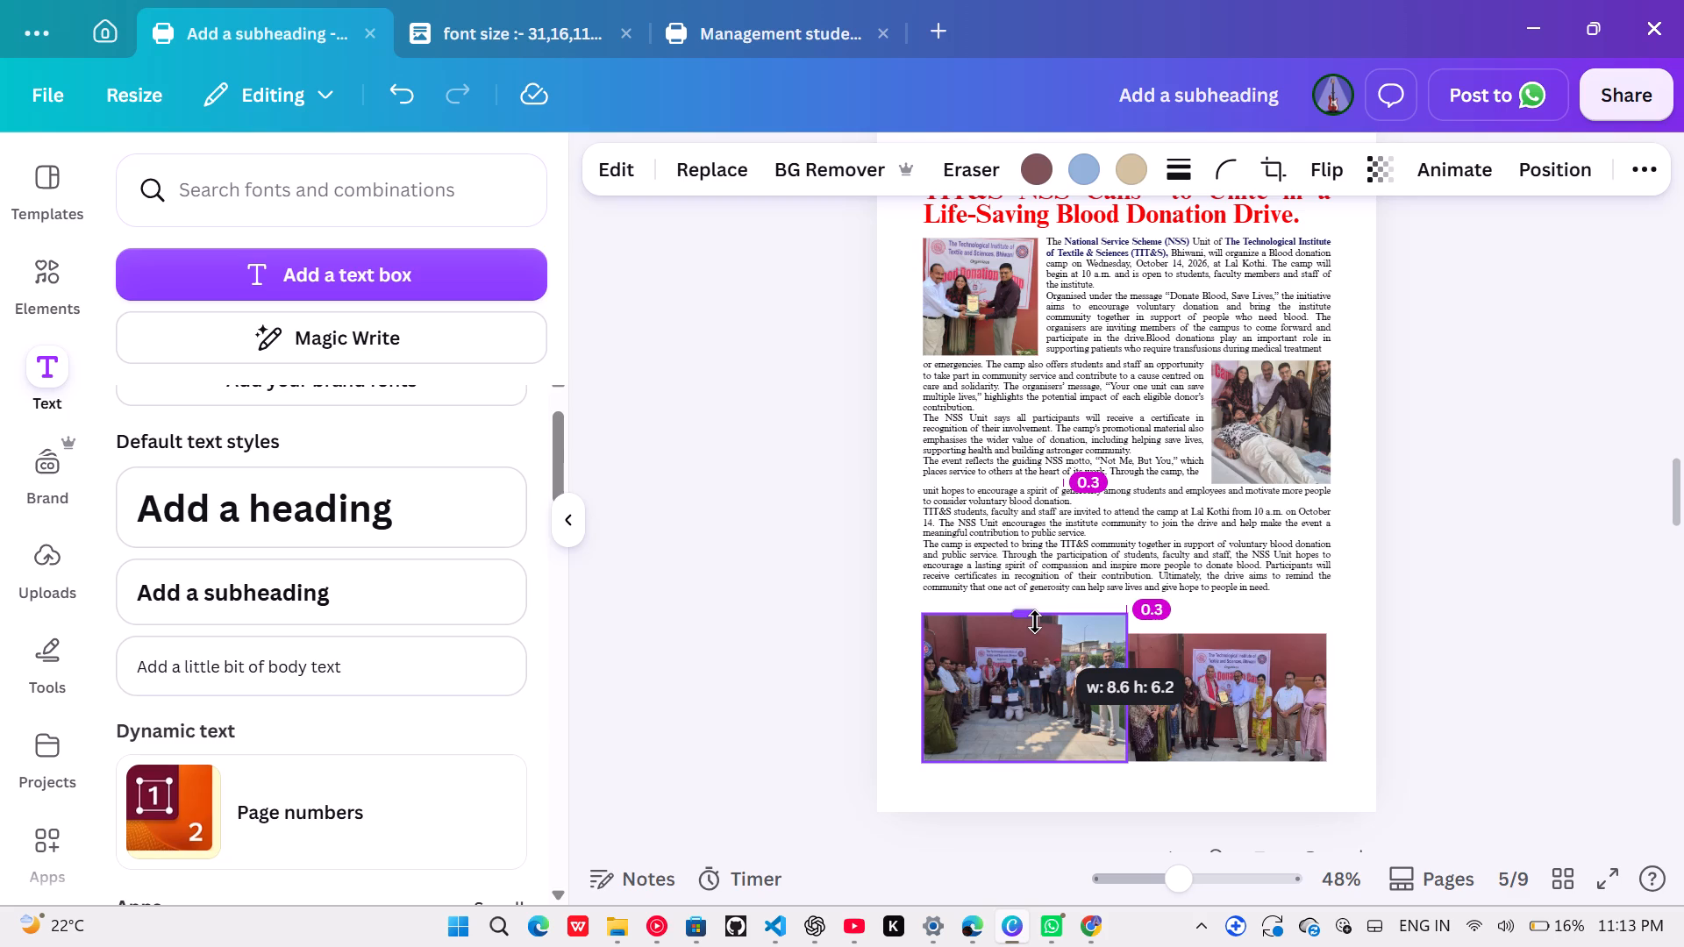
pyautogui.moveTo(1035, 622); pyautogui.dragTo(1028, 607)
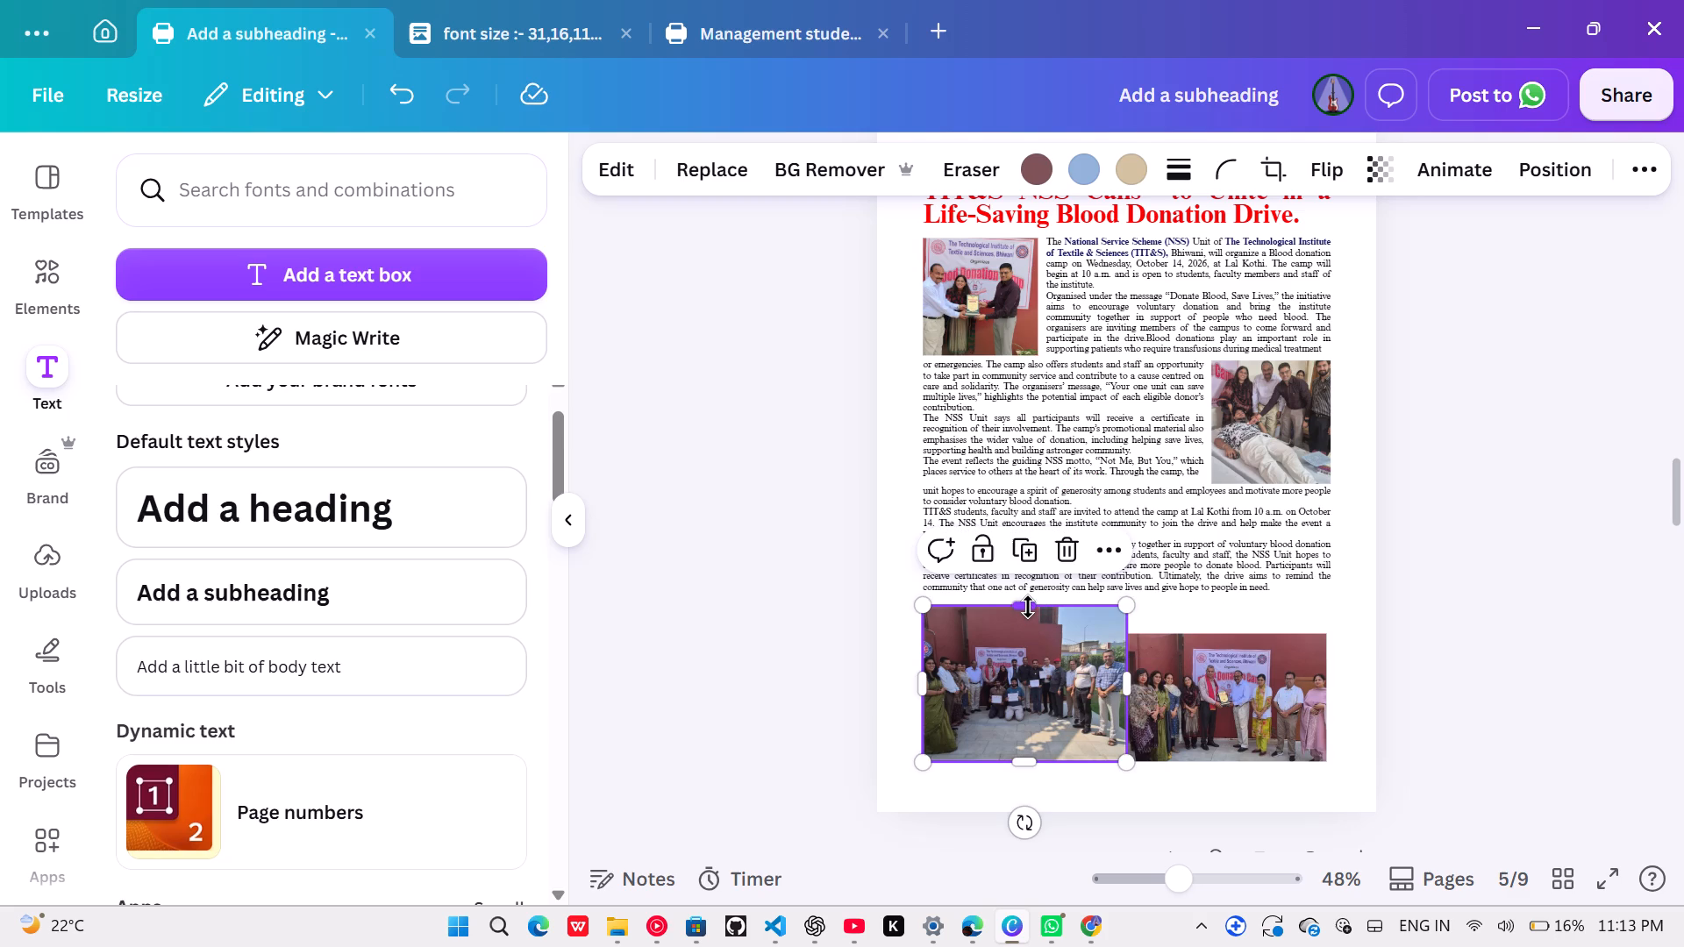
# Extend the top edge of the right group photo up, level with the top of the left group photo.
pyautogui.click(1209, 686)
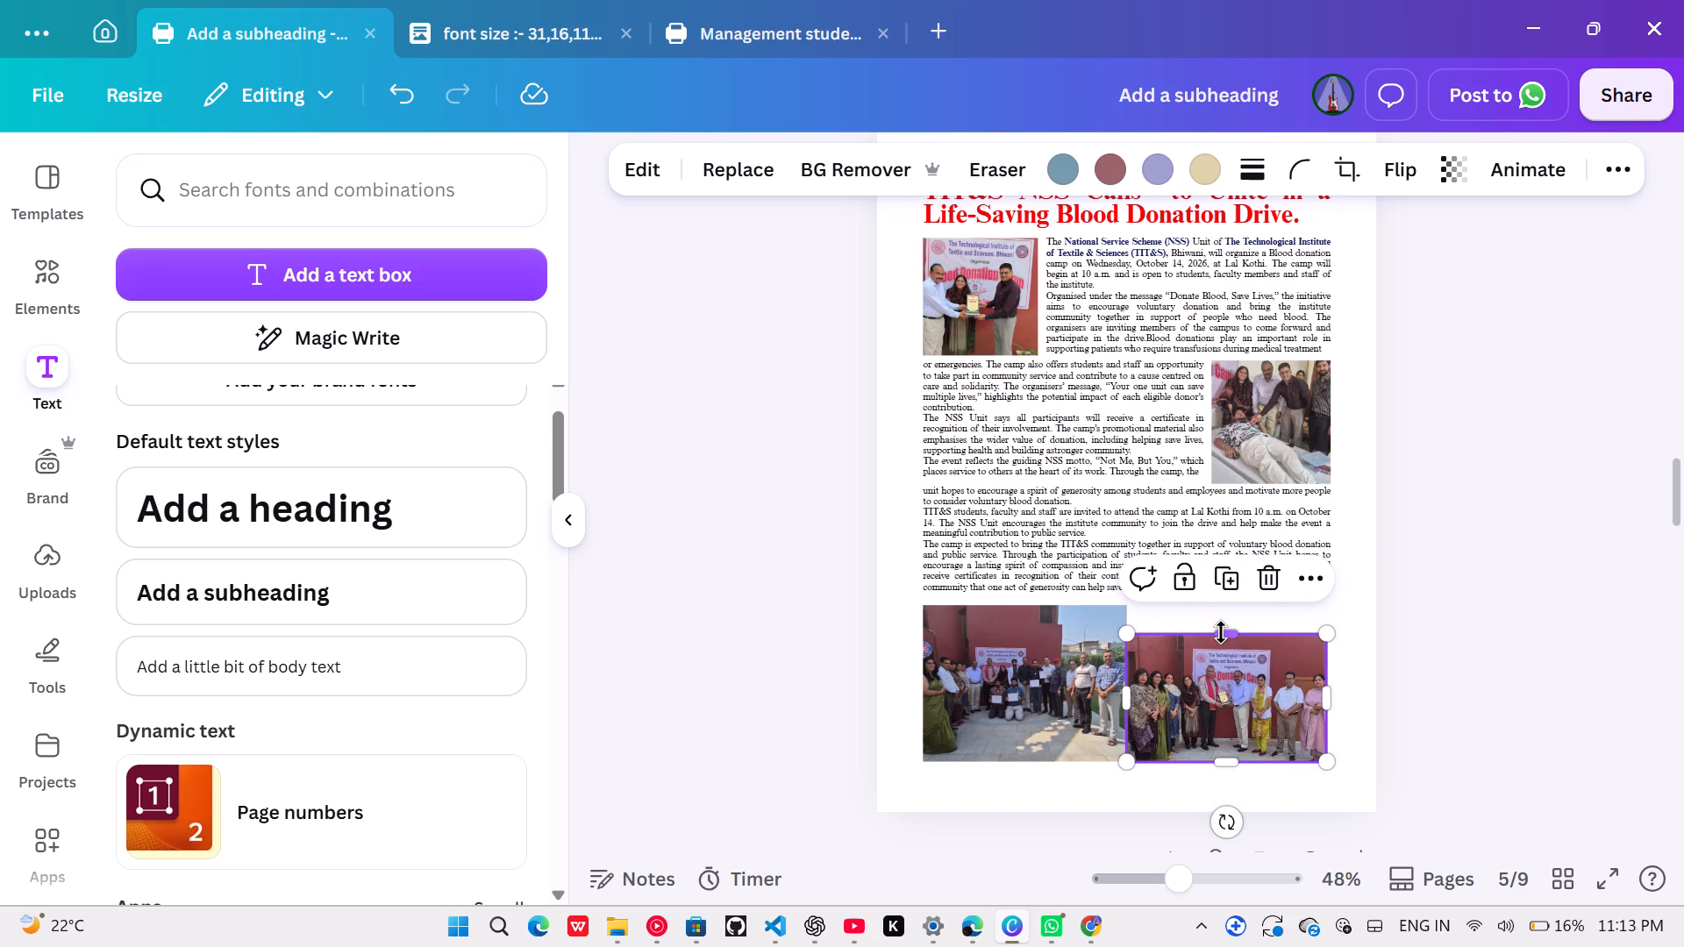
pyautogui.moveTo(1221, 632); pyautogui.dragTo(1222, 605)
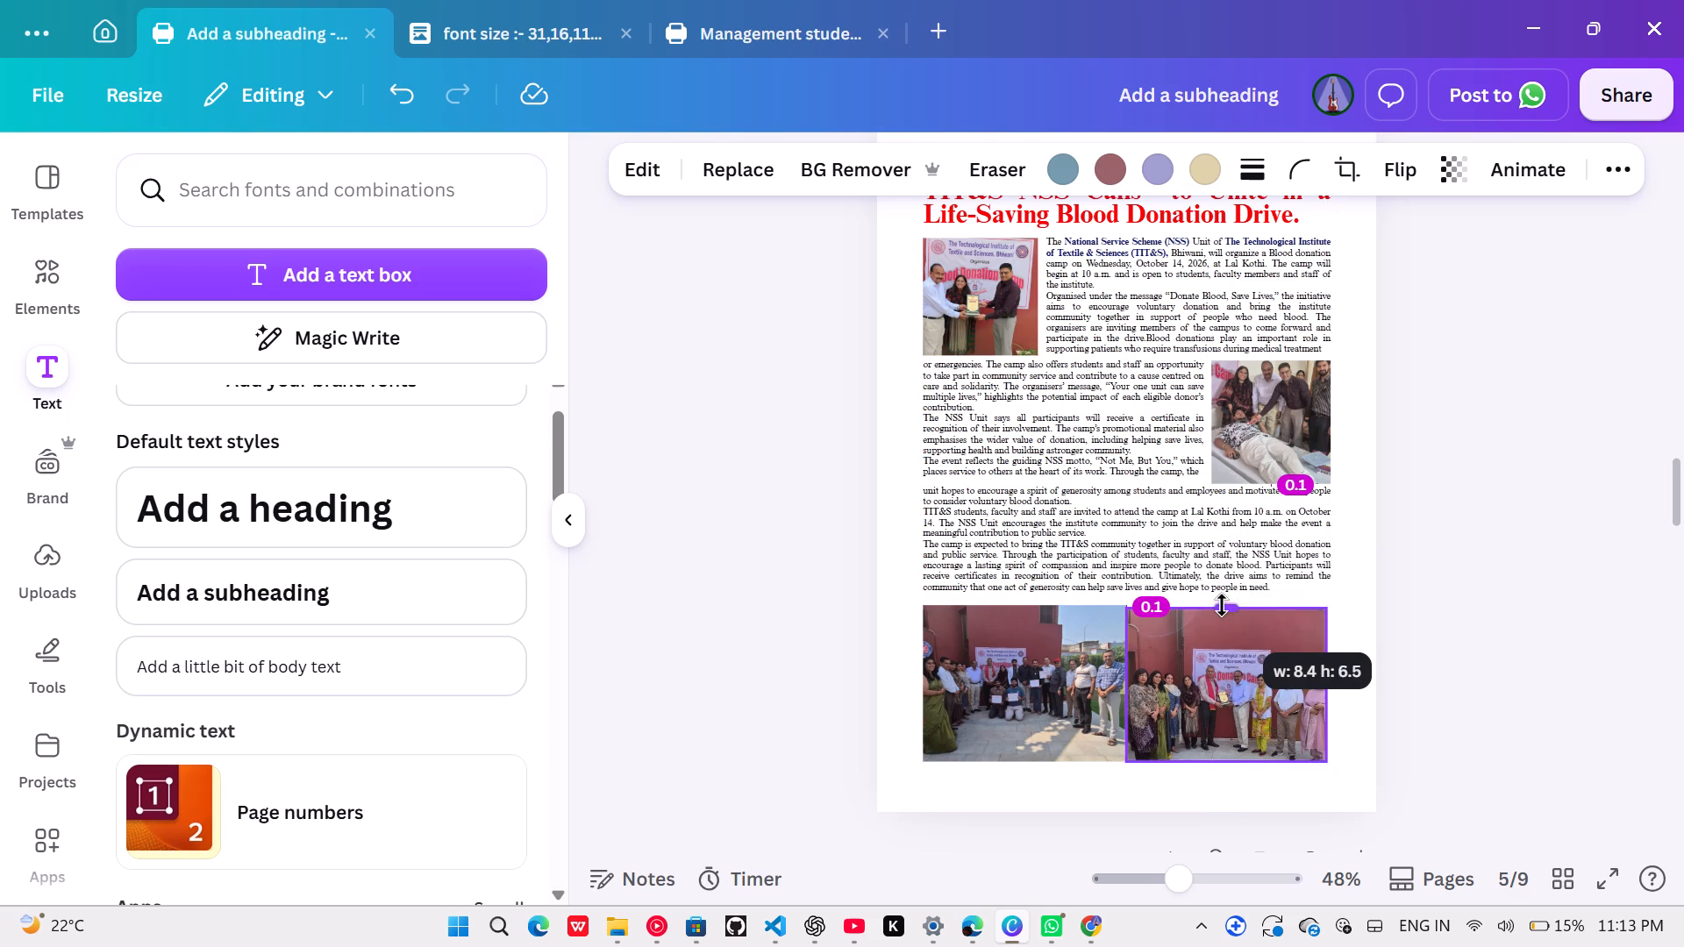
pyautogui.moveTo(1222, 605); pyautogui.dragTo(1220, 602)
pyautogui.click(1489, 607)
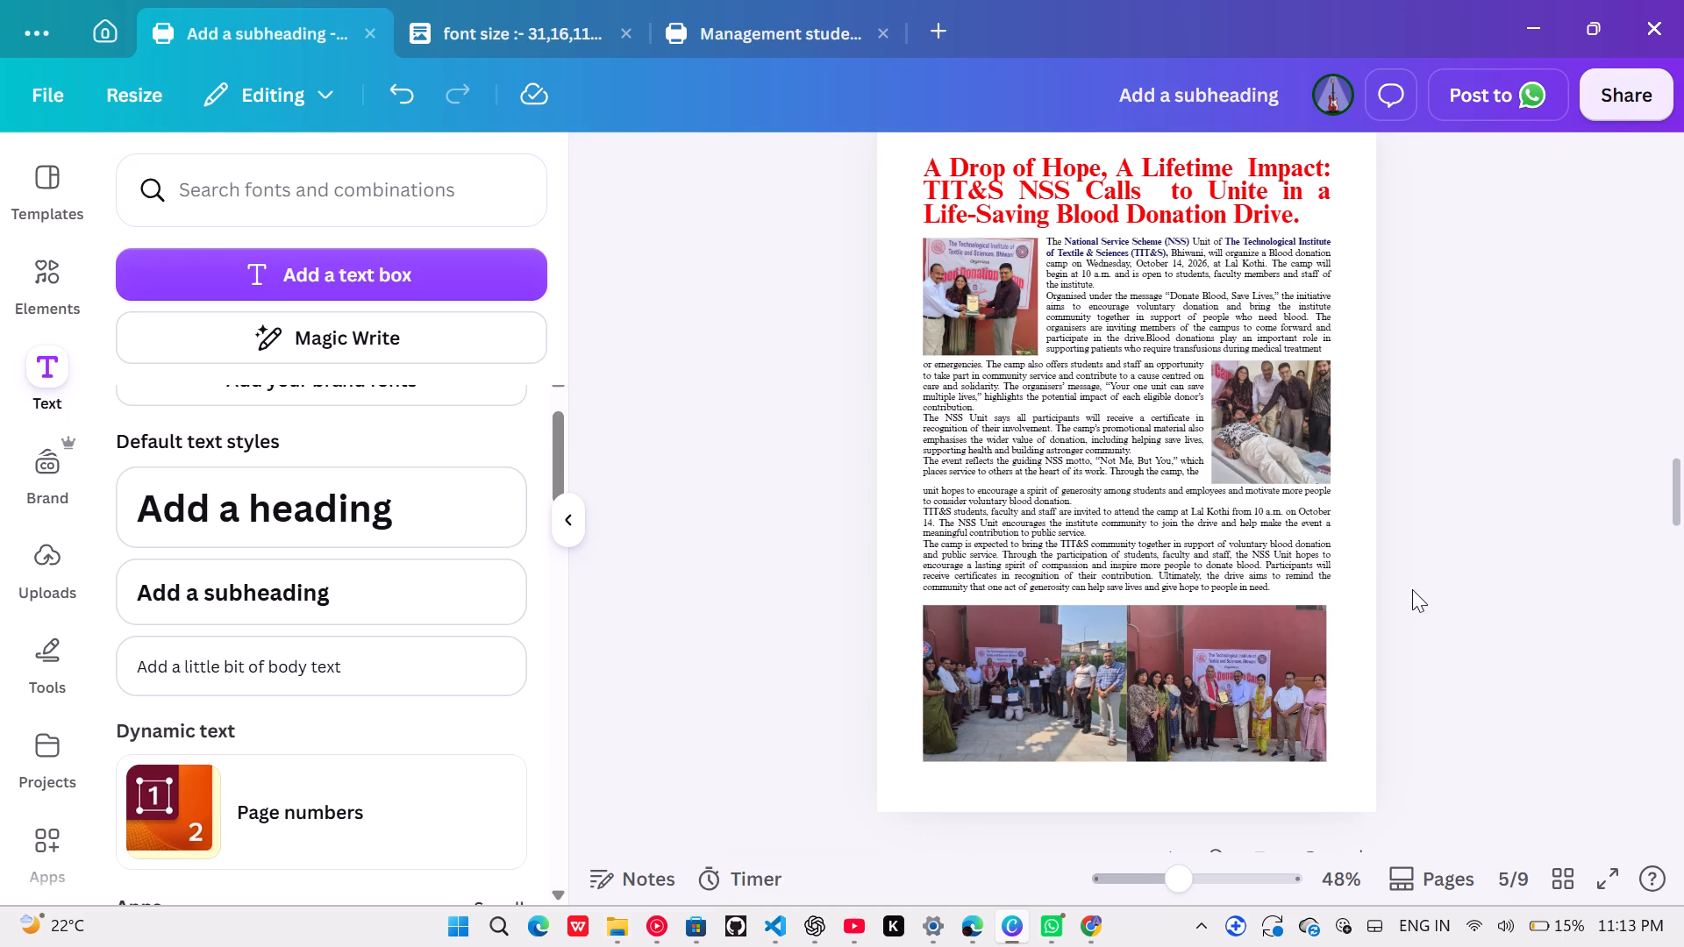
# Copy "unit hopes to encourage a spirit of generosity among students and" from the bottom text box to the end of the middle text box.
pyautogui.click(1238, 434)
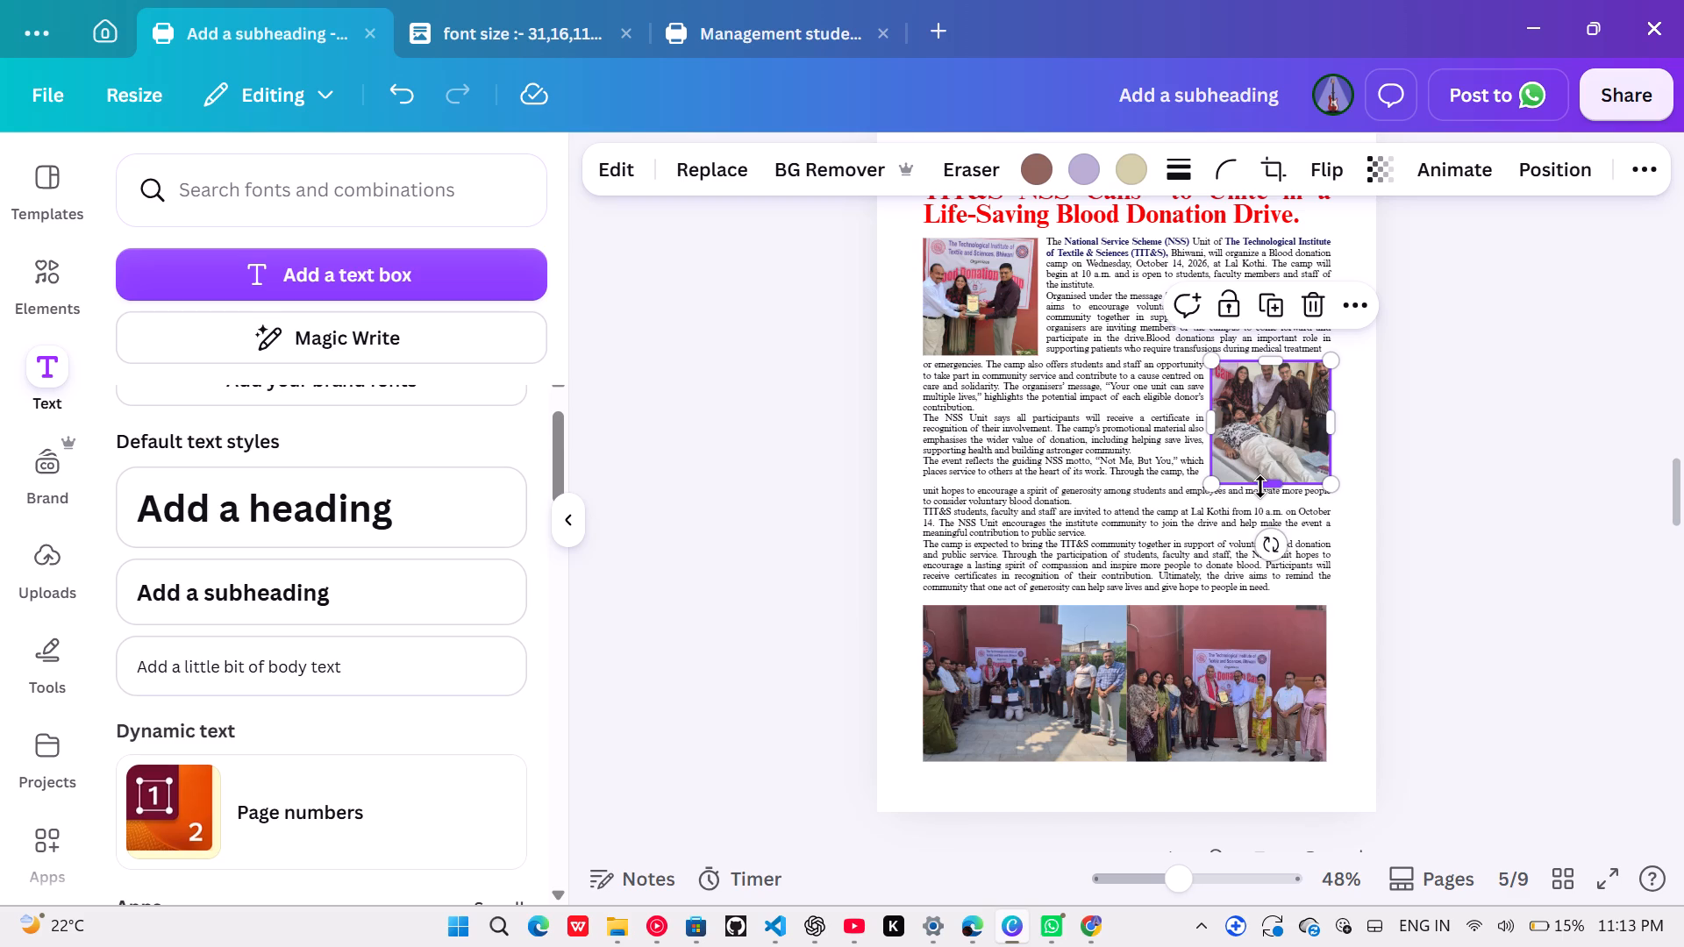
pyautogui.click(1100, 486)
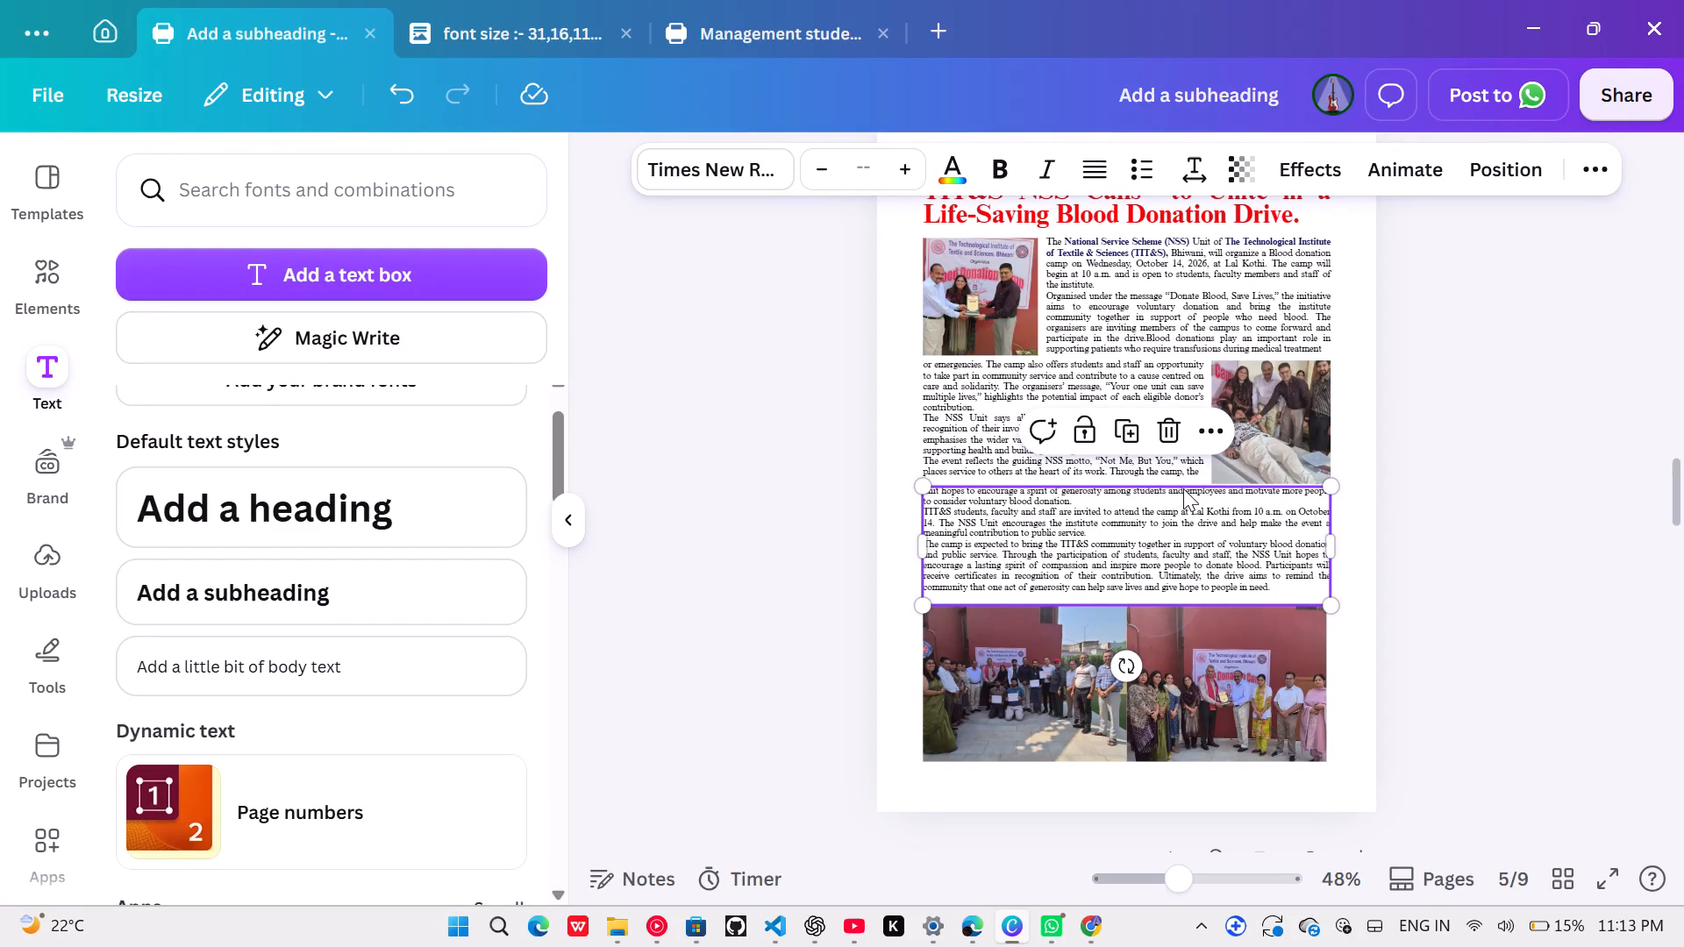
pyautogui.click(1183, 488)
pyautogui.moveTo(1183, 488); pyautogui.dragTo(959, 488)
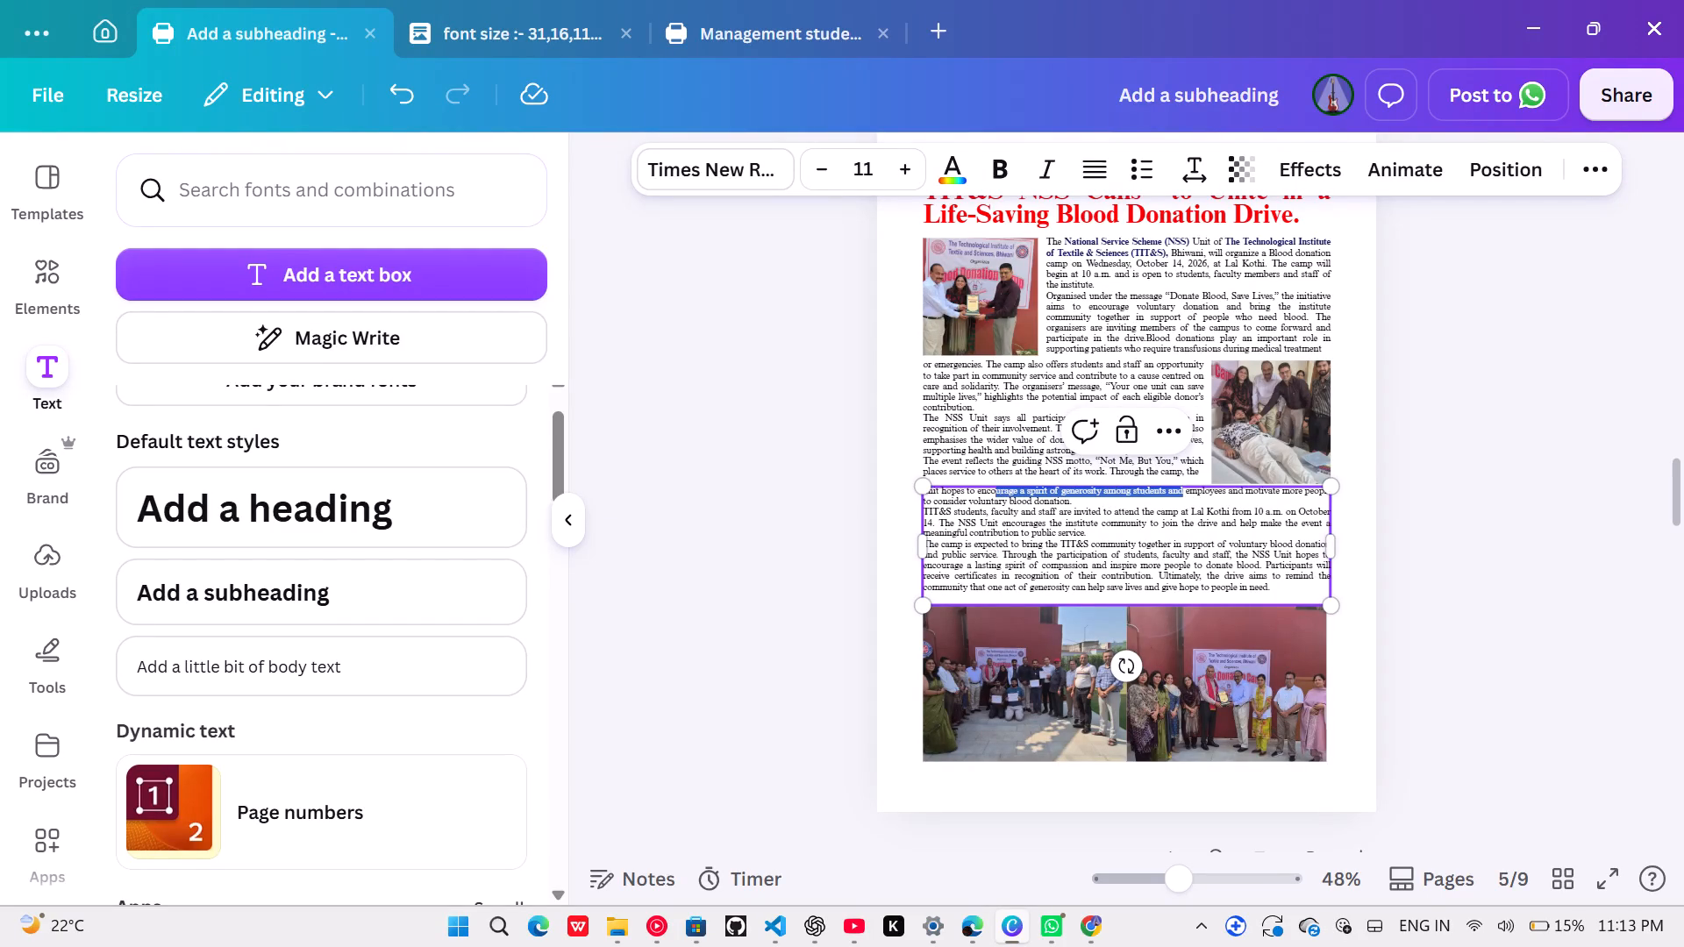
pyautogui.moveTo(959, 488); pyautogui.dragTo(942, 489)
pyautogui.moveTo(942, 489); pyautogui.dragTo(926, 488)
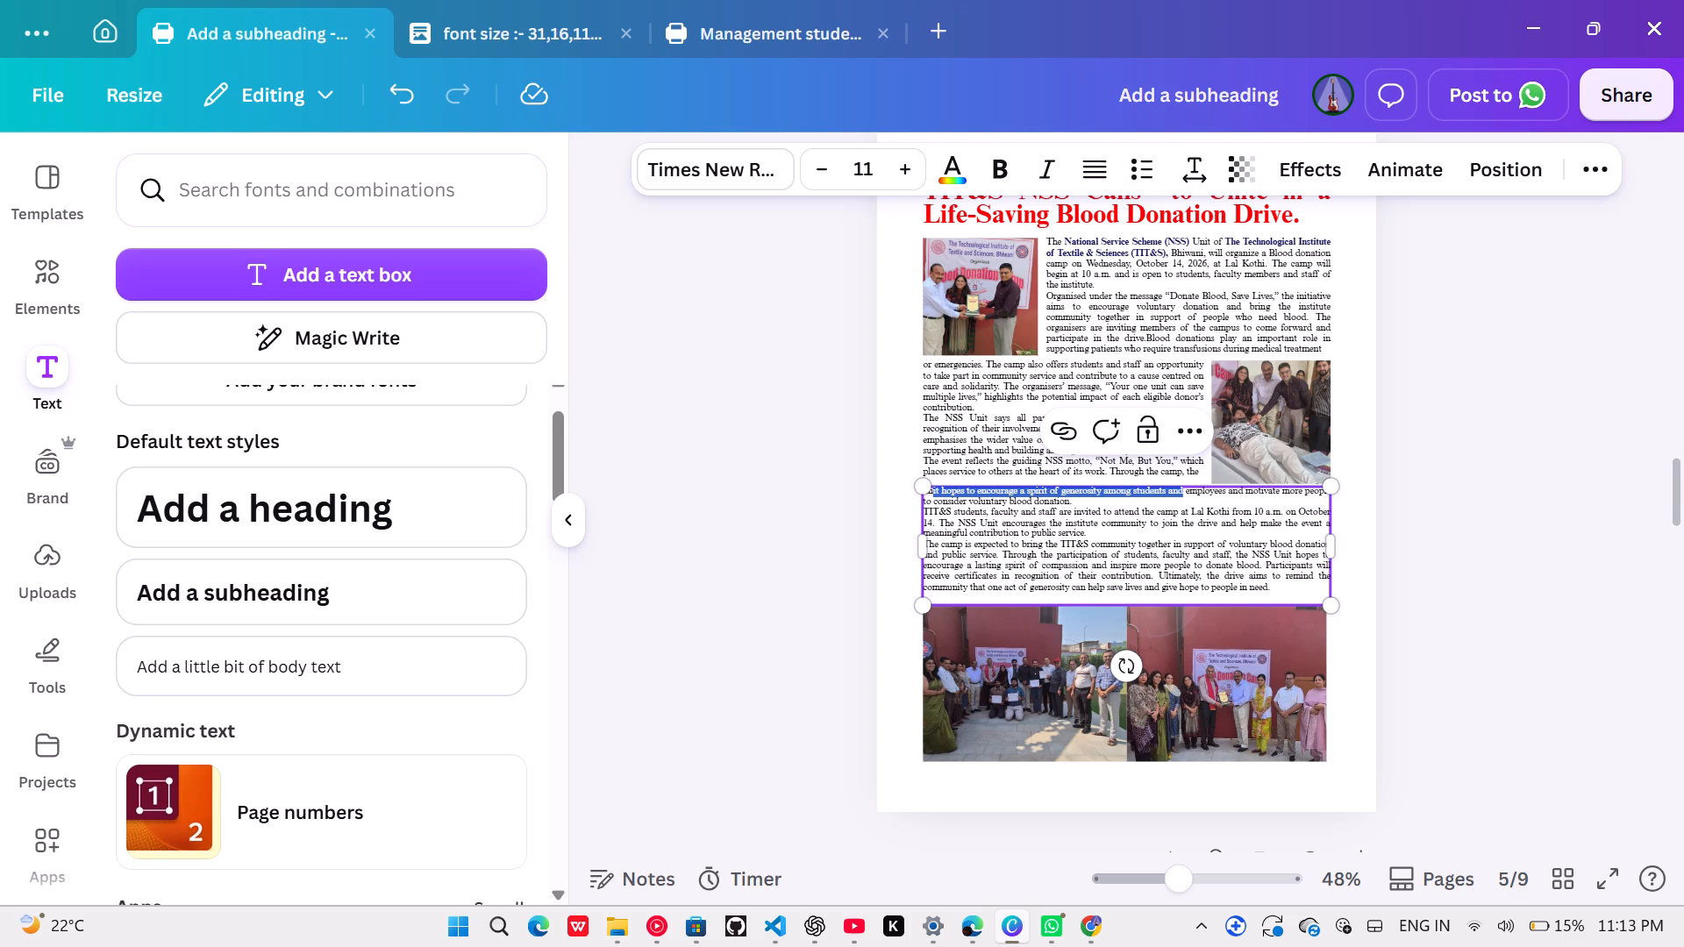
pyautogui.click(1231, 545)
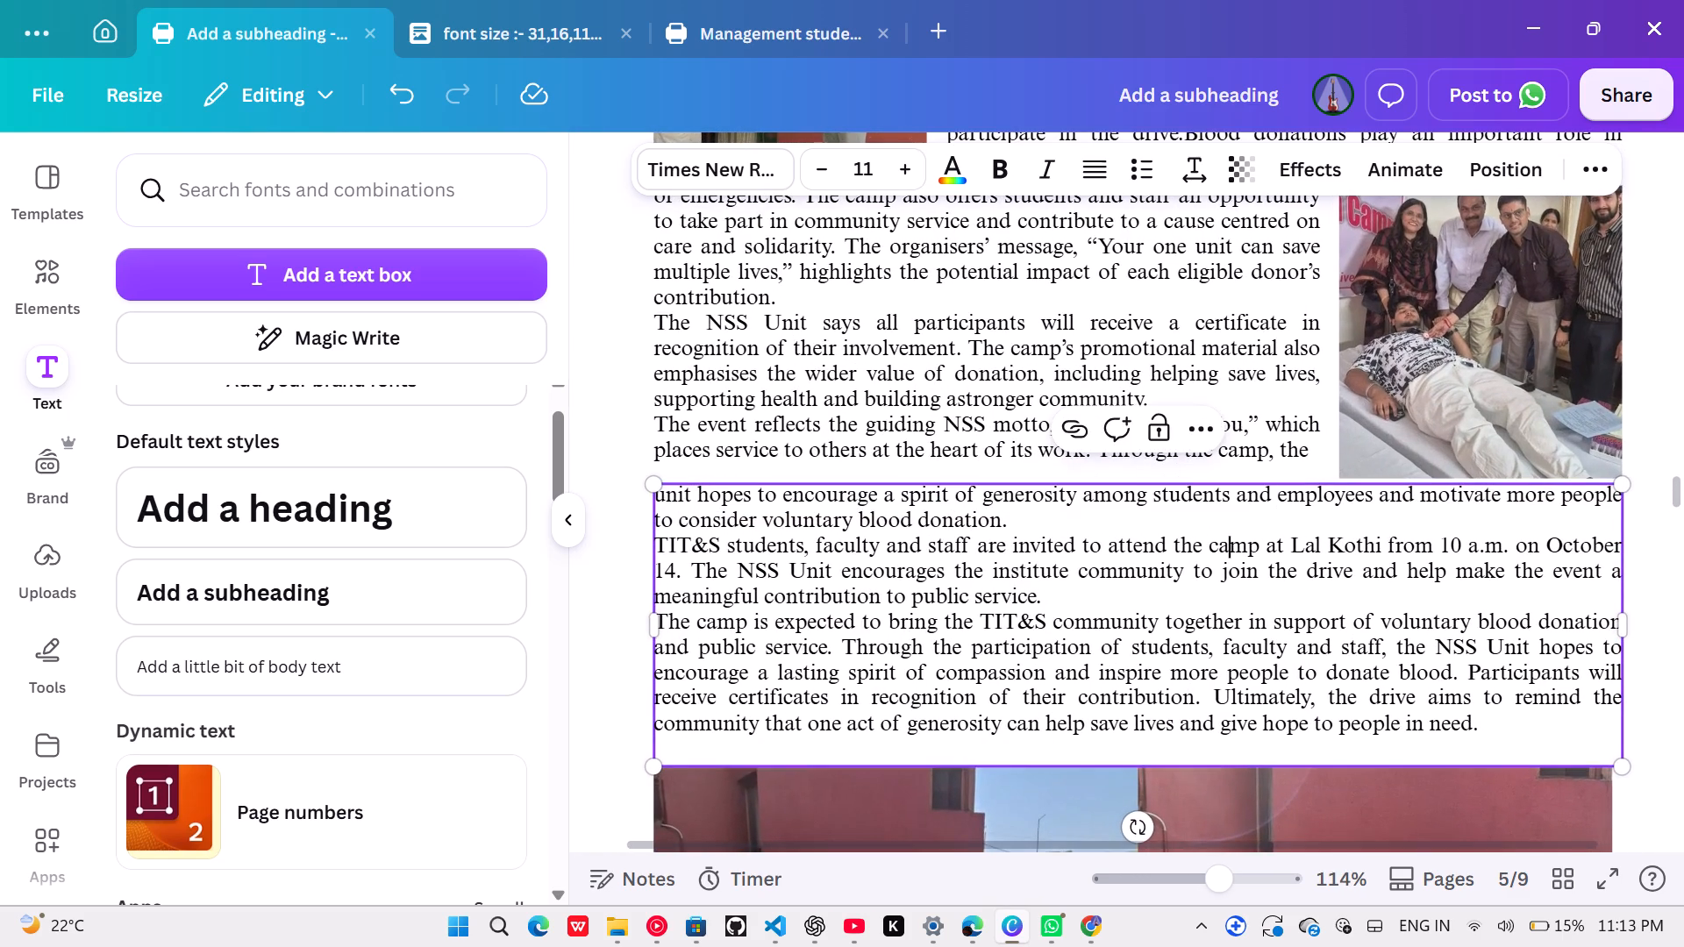
pyautogui.moveTo(1274, 496); pyautogui.dragTo(659, 495)
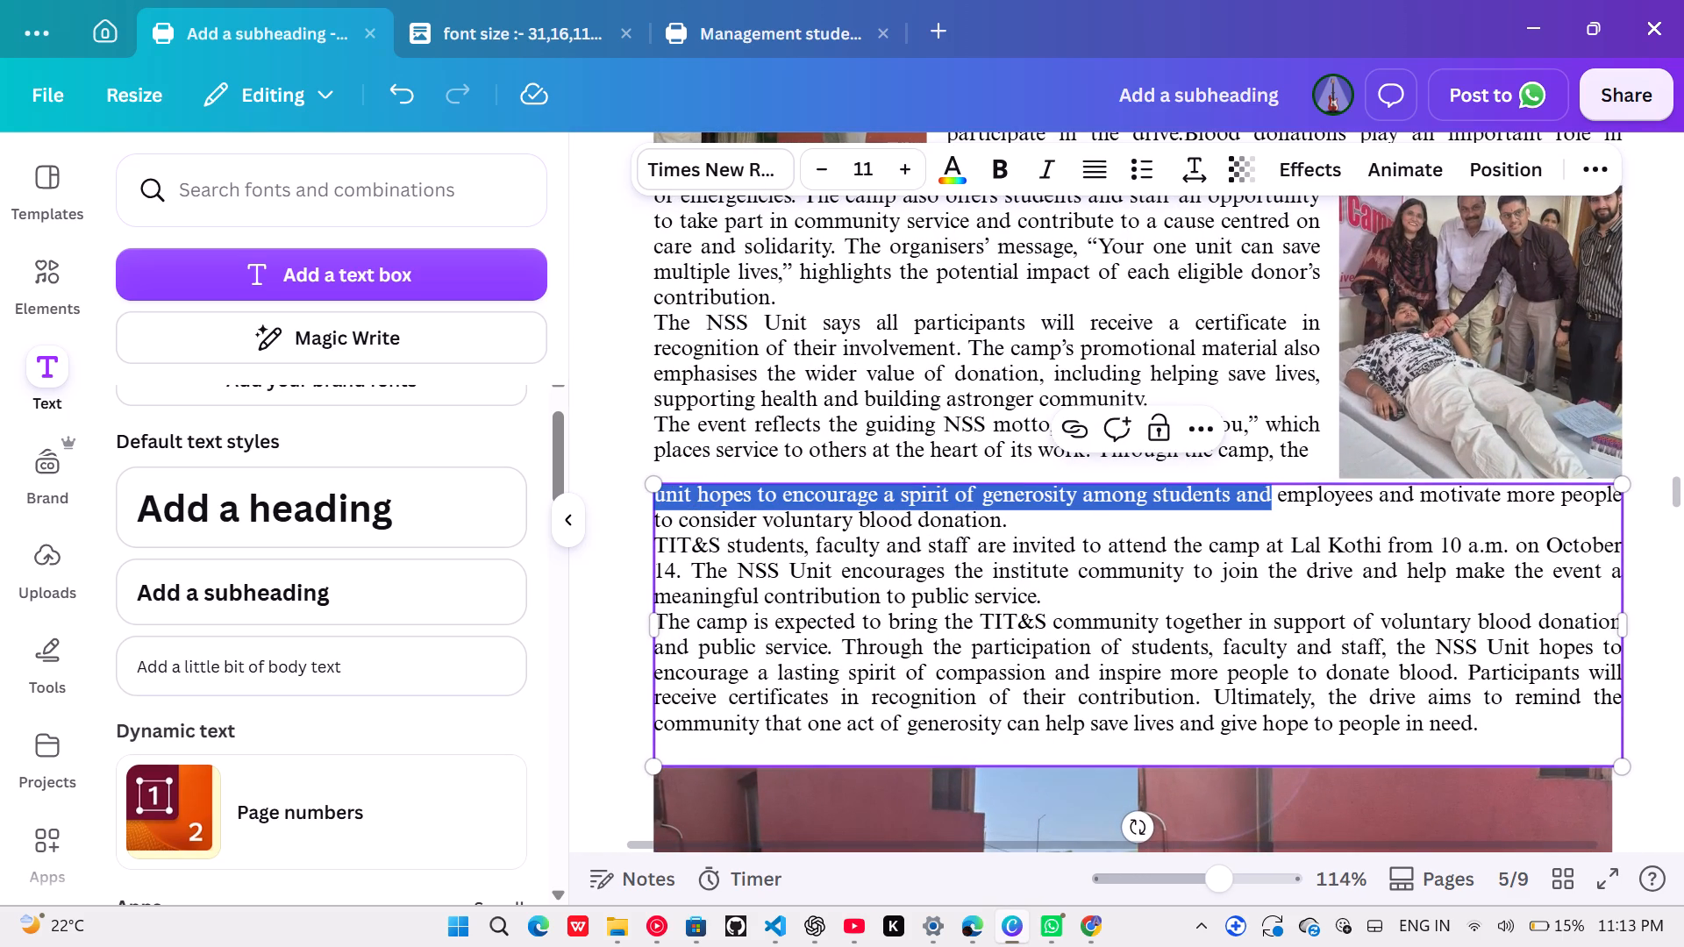
pyautogui.hotkey('ctrl', 'c')
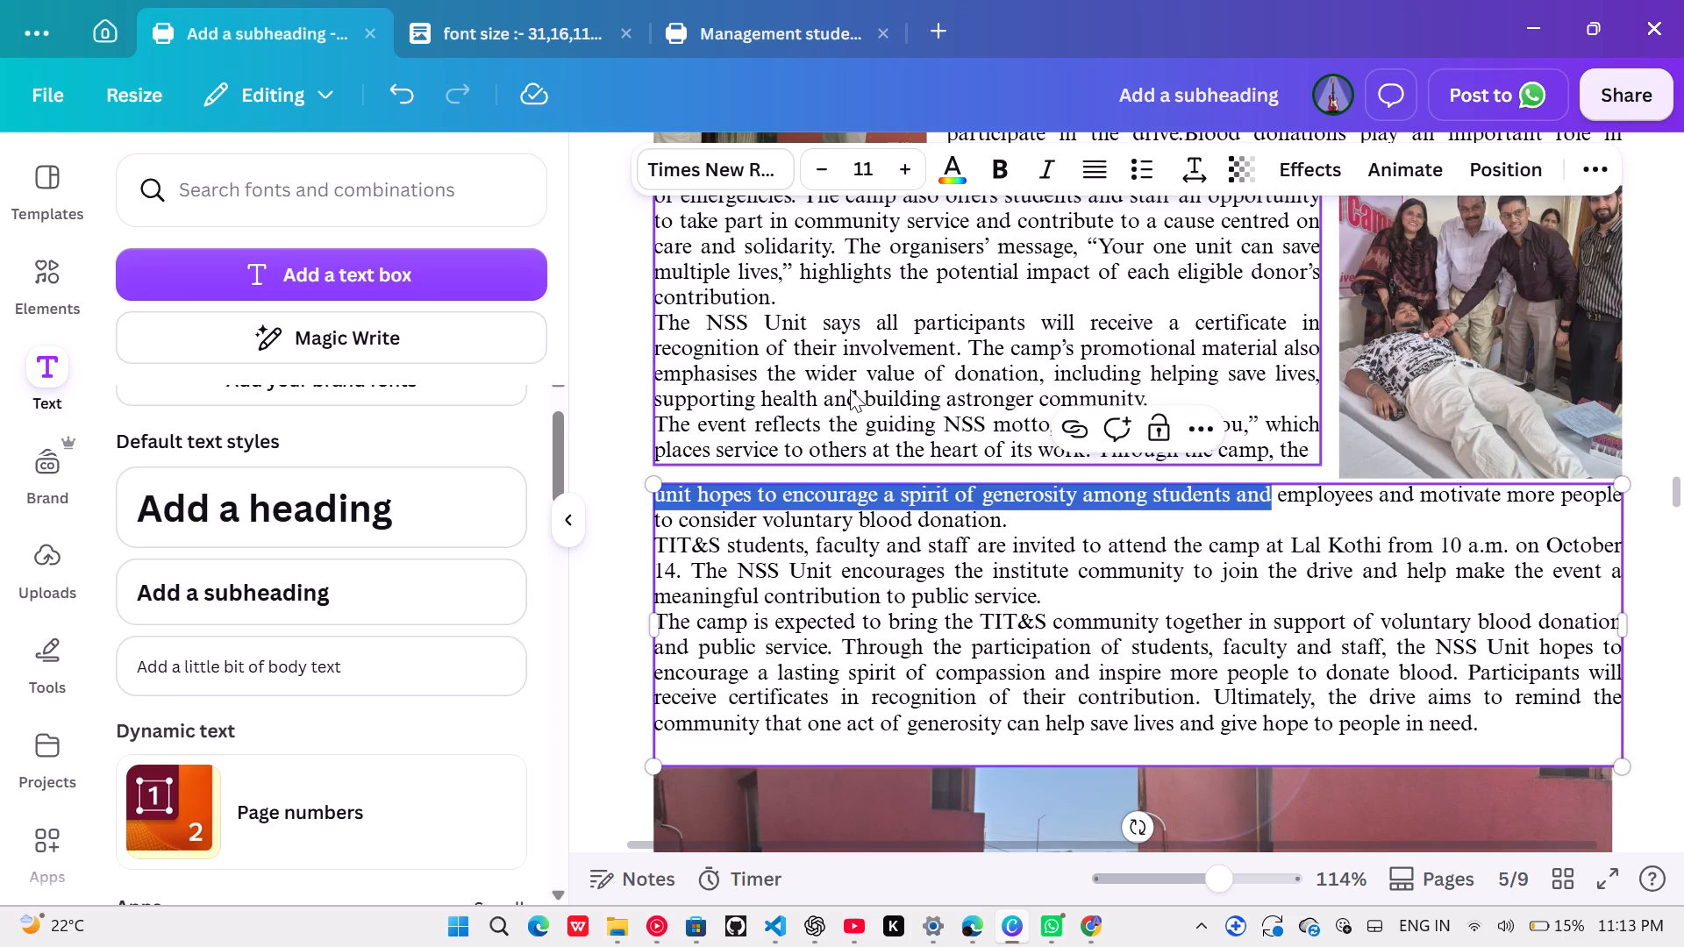
pyautogui.click(850, 389)
pyautogui.click(1309, 447)
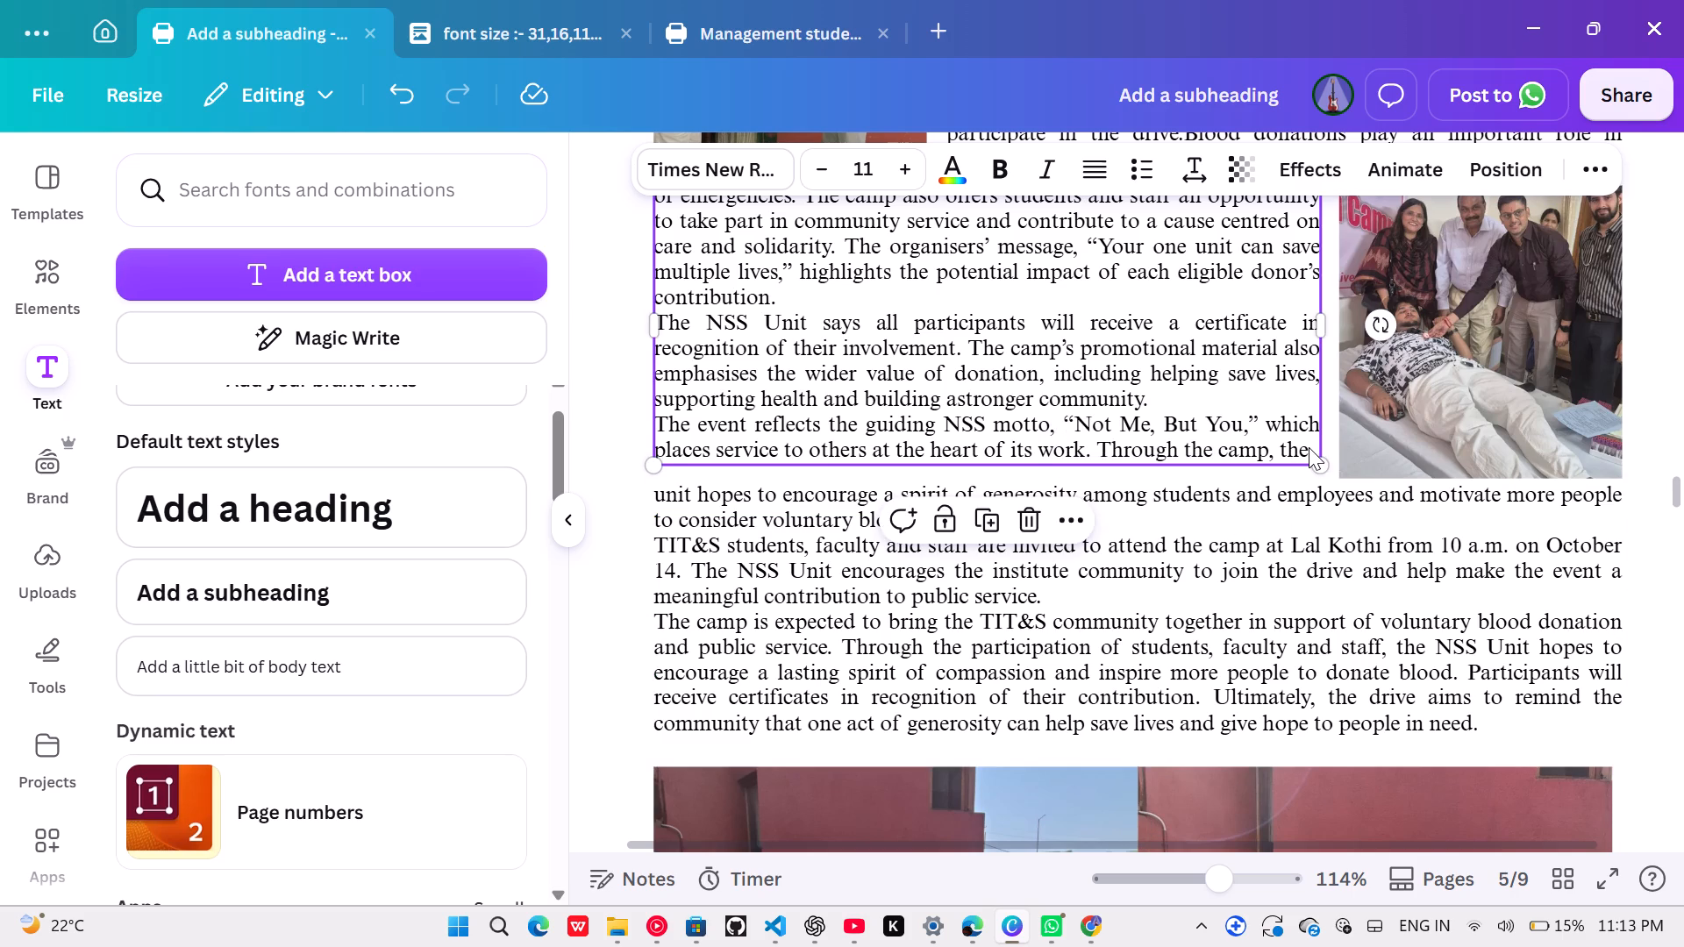
pyautogui.hotkey('ctrl', 'v')
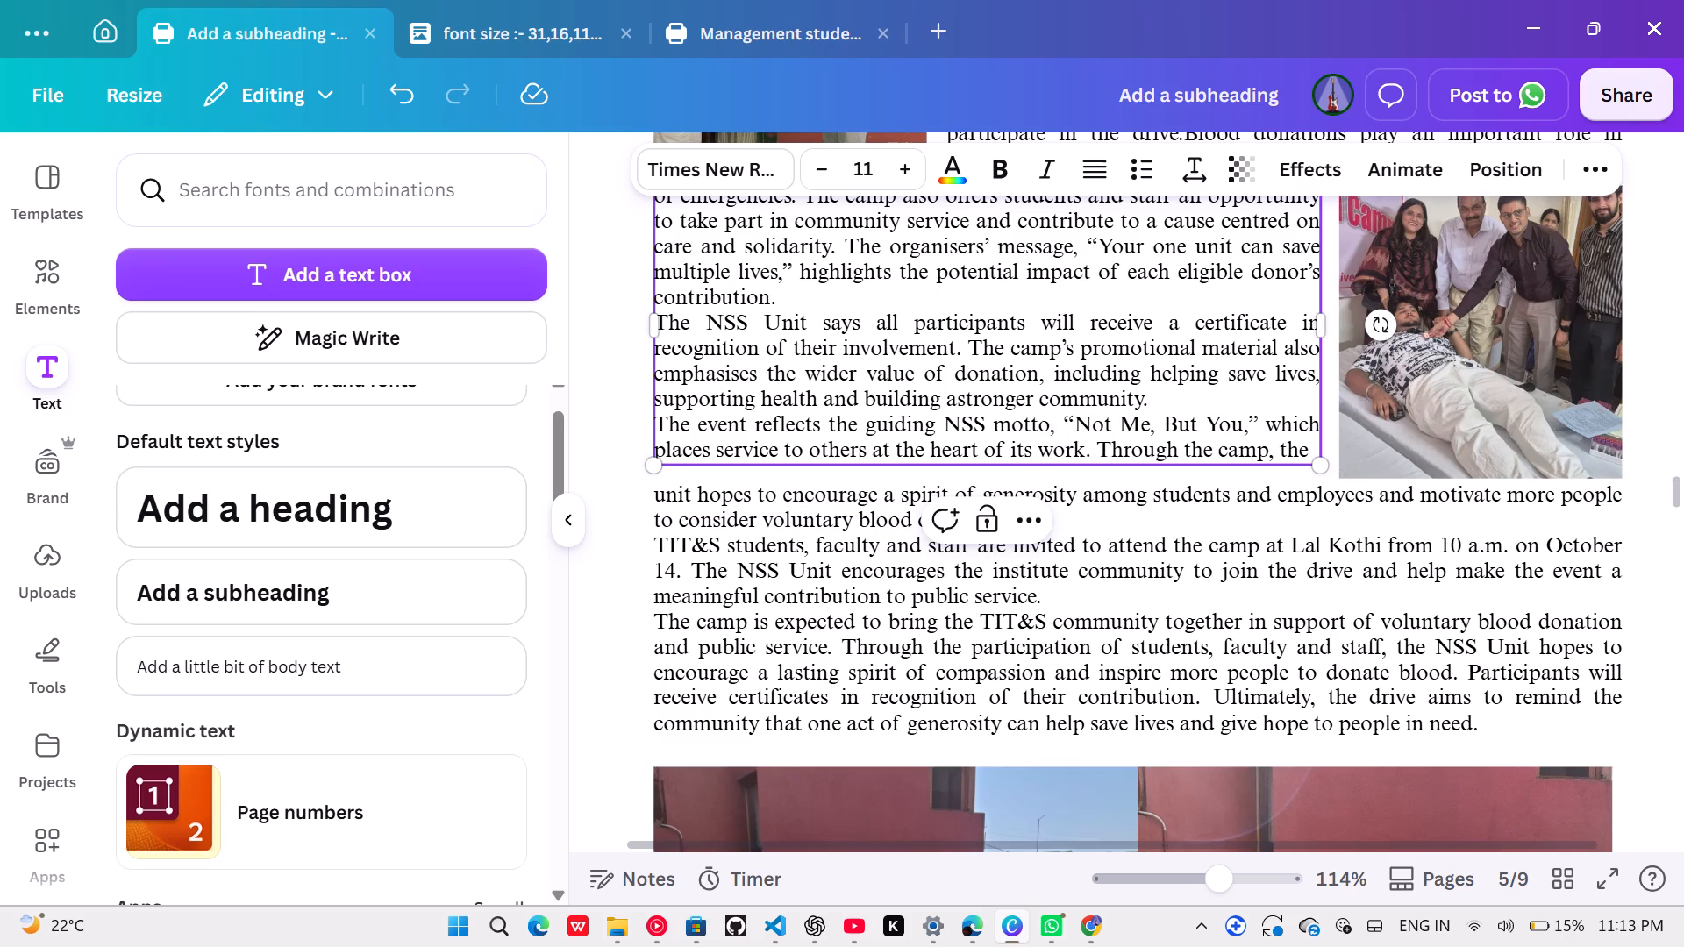
# Add extra spaces after "among", "generosity", "a" and "to" in the middle text box's last line to stretch it toward the full column width.
pyautogui.click(1174, 479)
pyautogui.press('space')
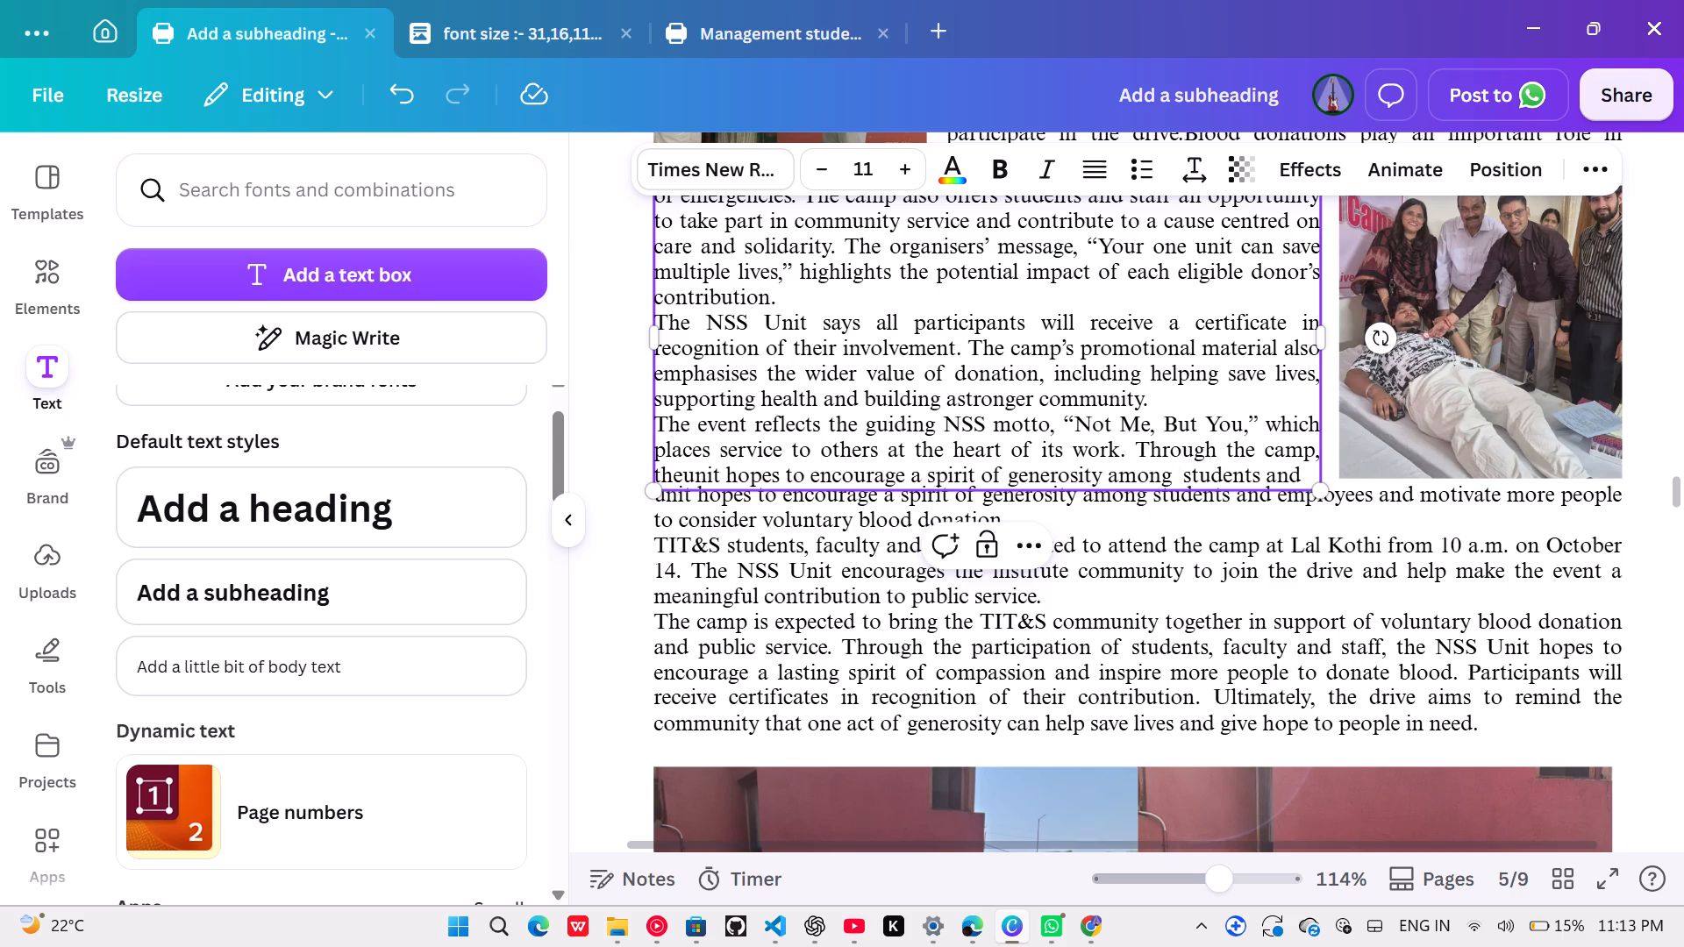
pyautogui.click(1102, 473)
pyautogui.press('space')
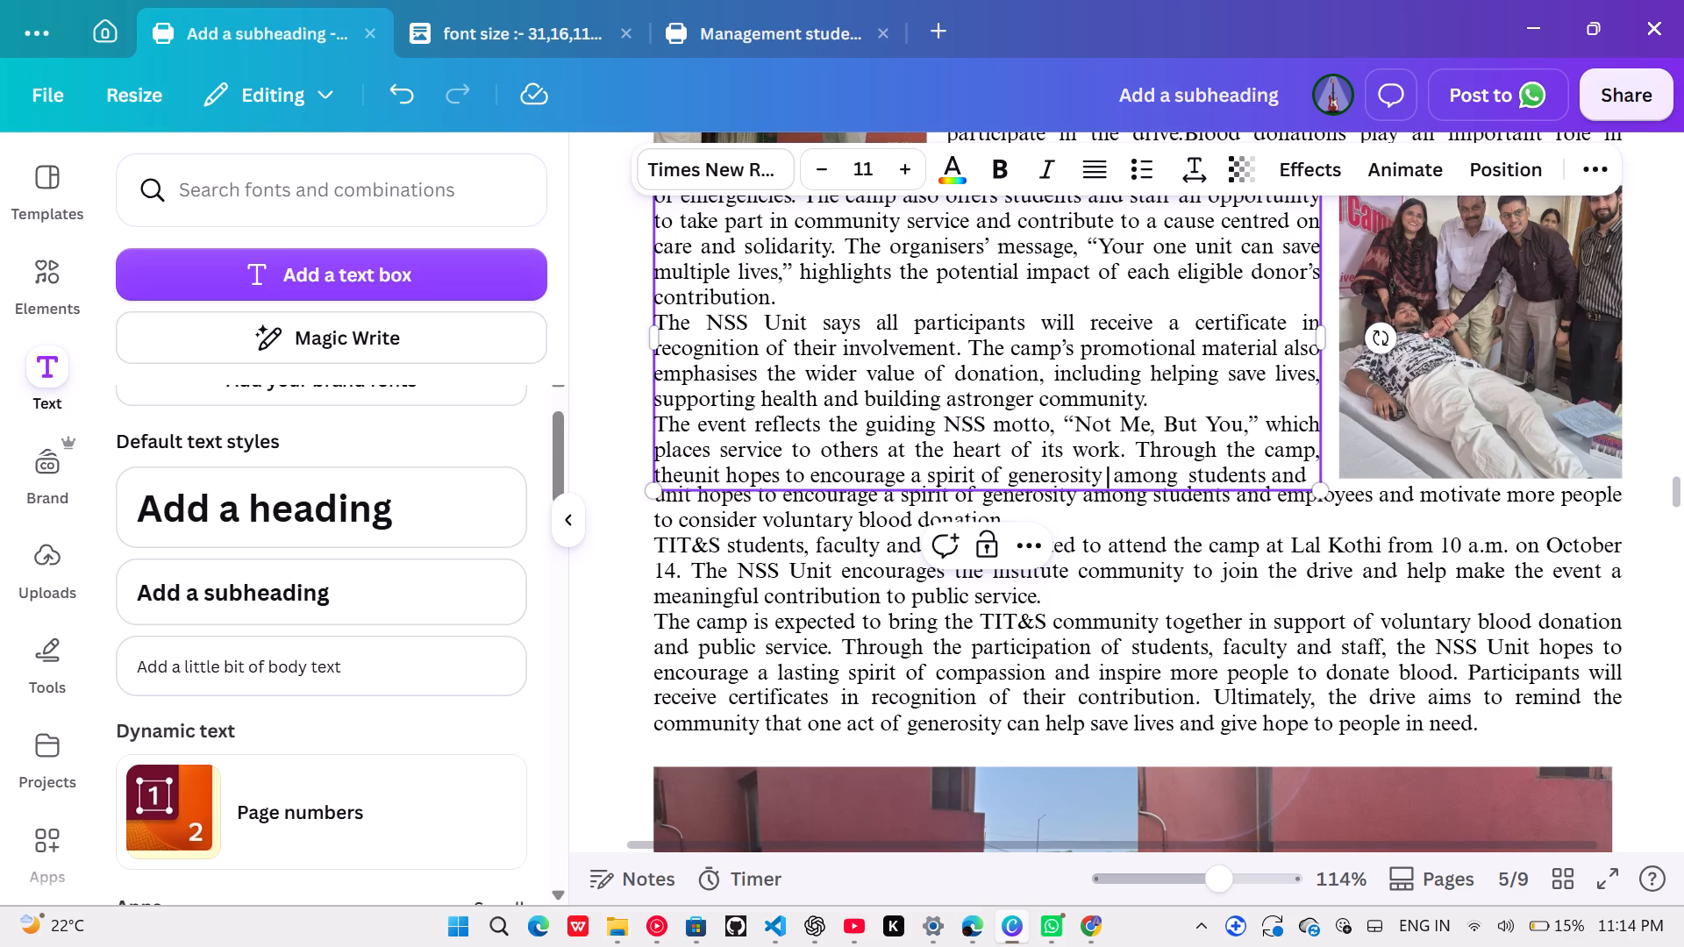
pyautogui.click(921, 480)
pyautogui.press('space')
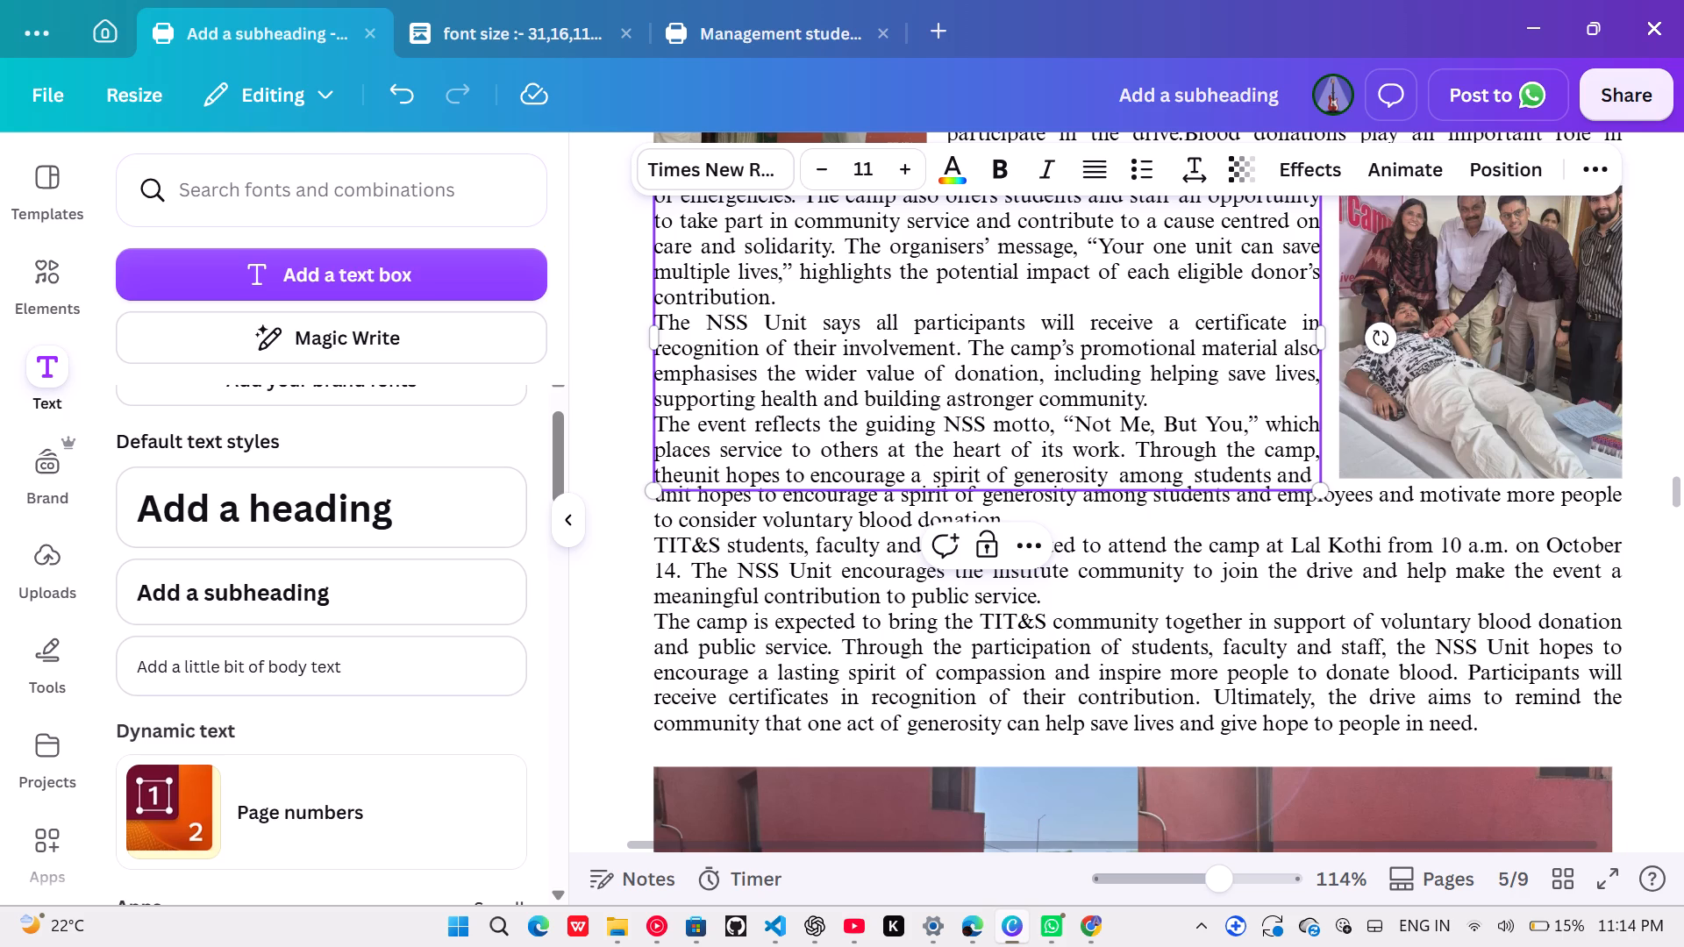
pyautogui.click(802, 477)
pyautogui.press('space')
pyautogui.click(1641, 566)
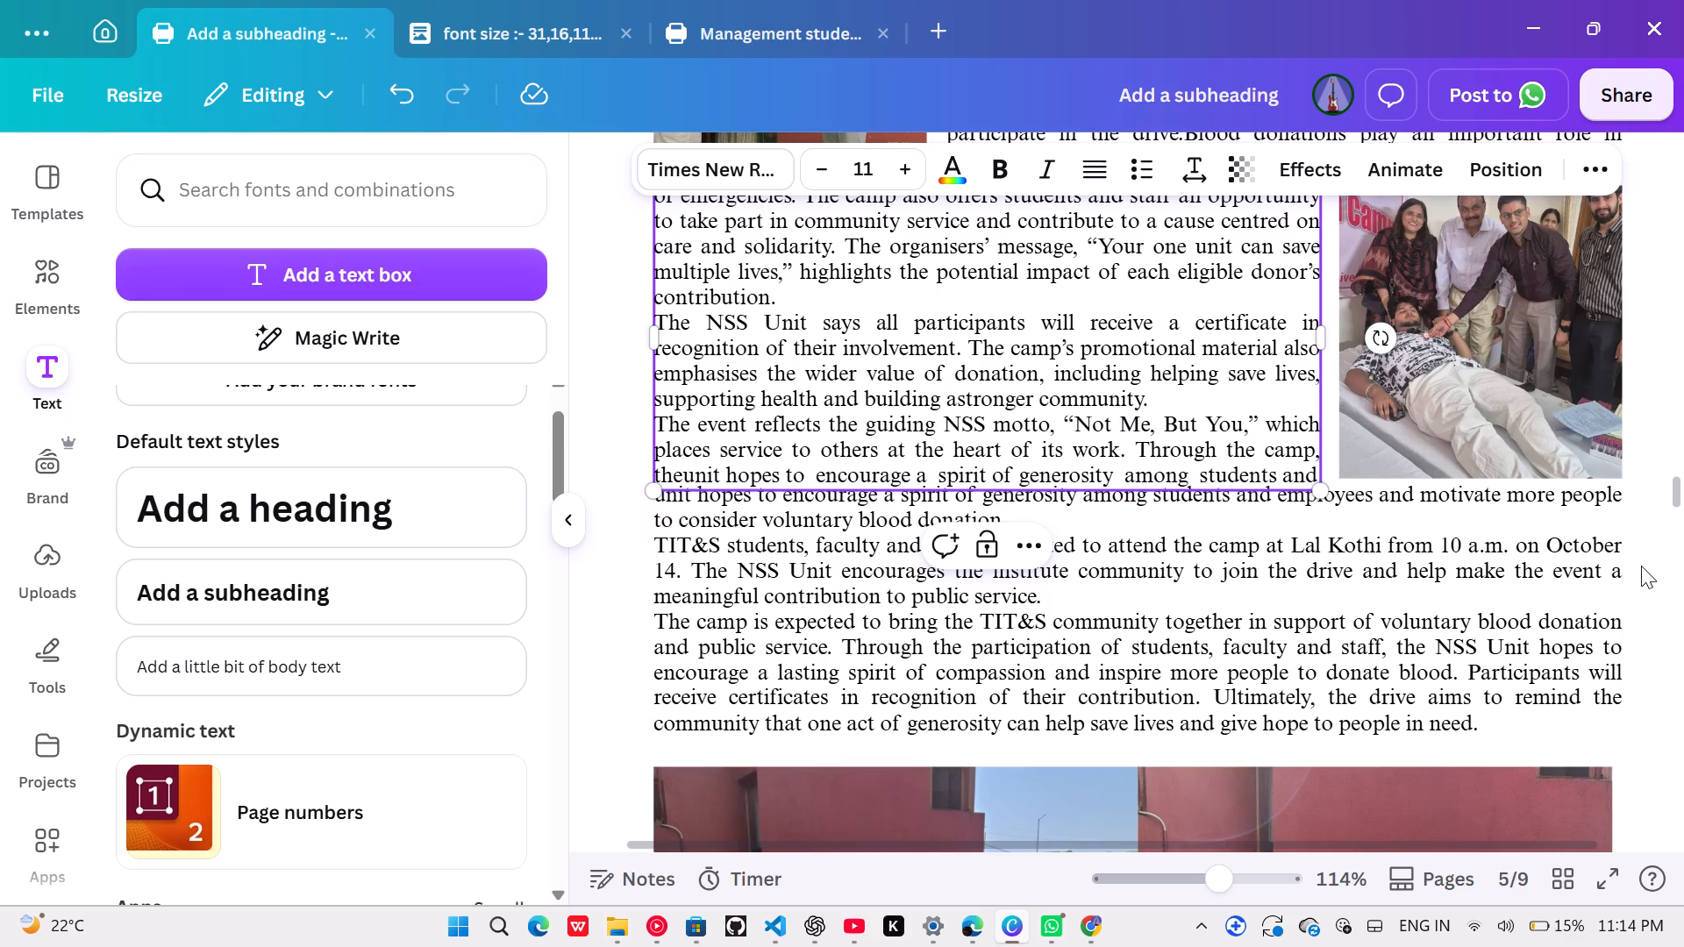
# Delete the duplicated phrase "unit hopes to encourage a spirit of generosity among students and" from the start of the bottom text box.
pyautogui.click(1277, 494)
pyautogui.click(1274, 494)
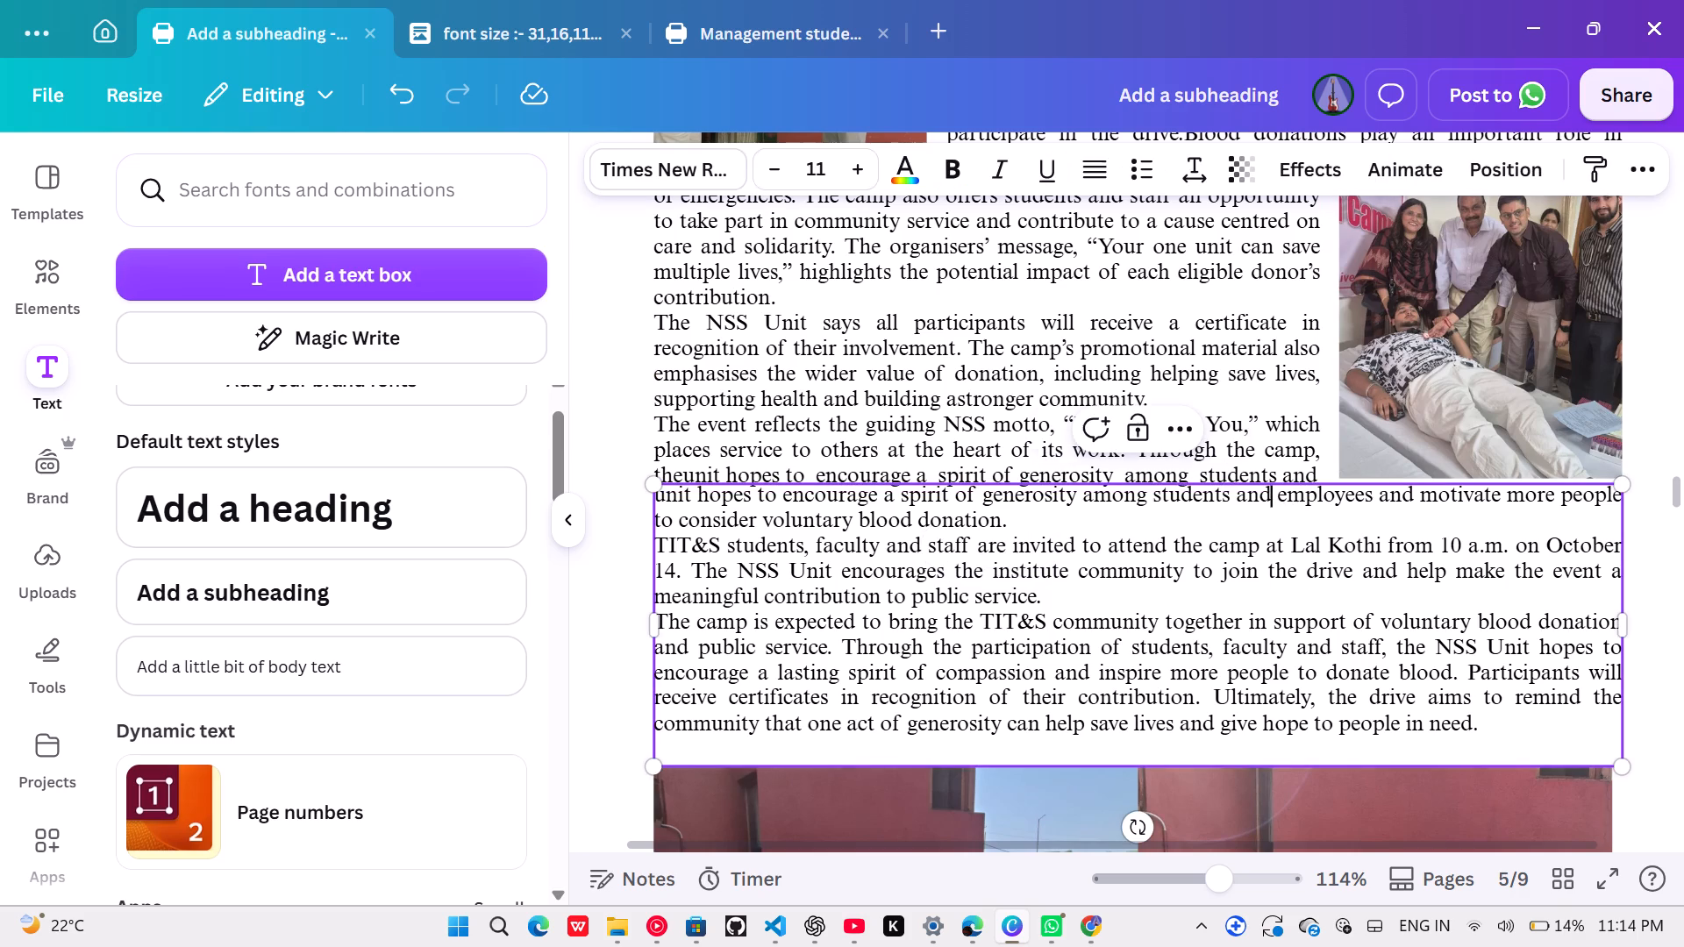
pyautogui.moveTo(1274, 494); pyautogui.dragTo(634, 481)
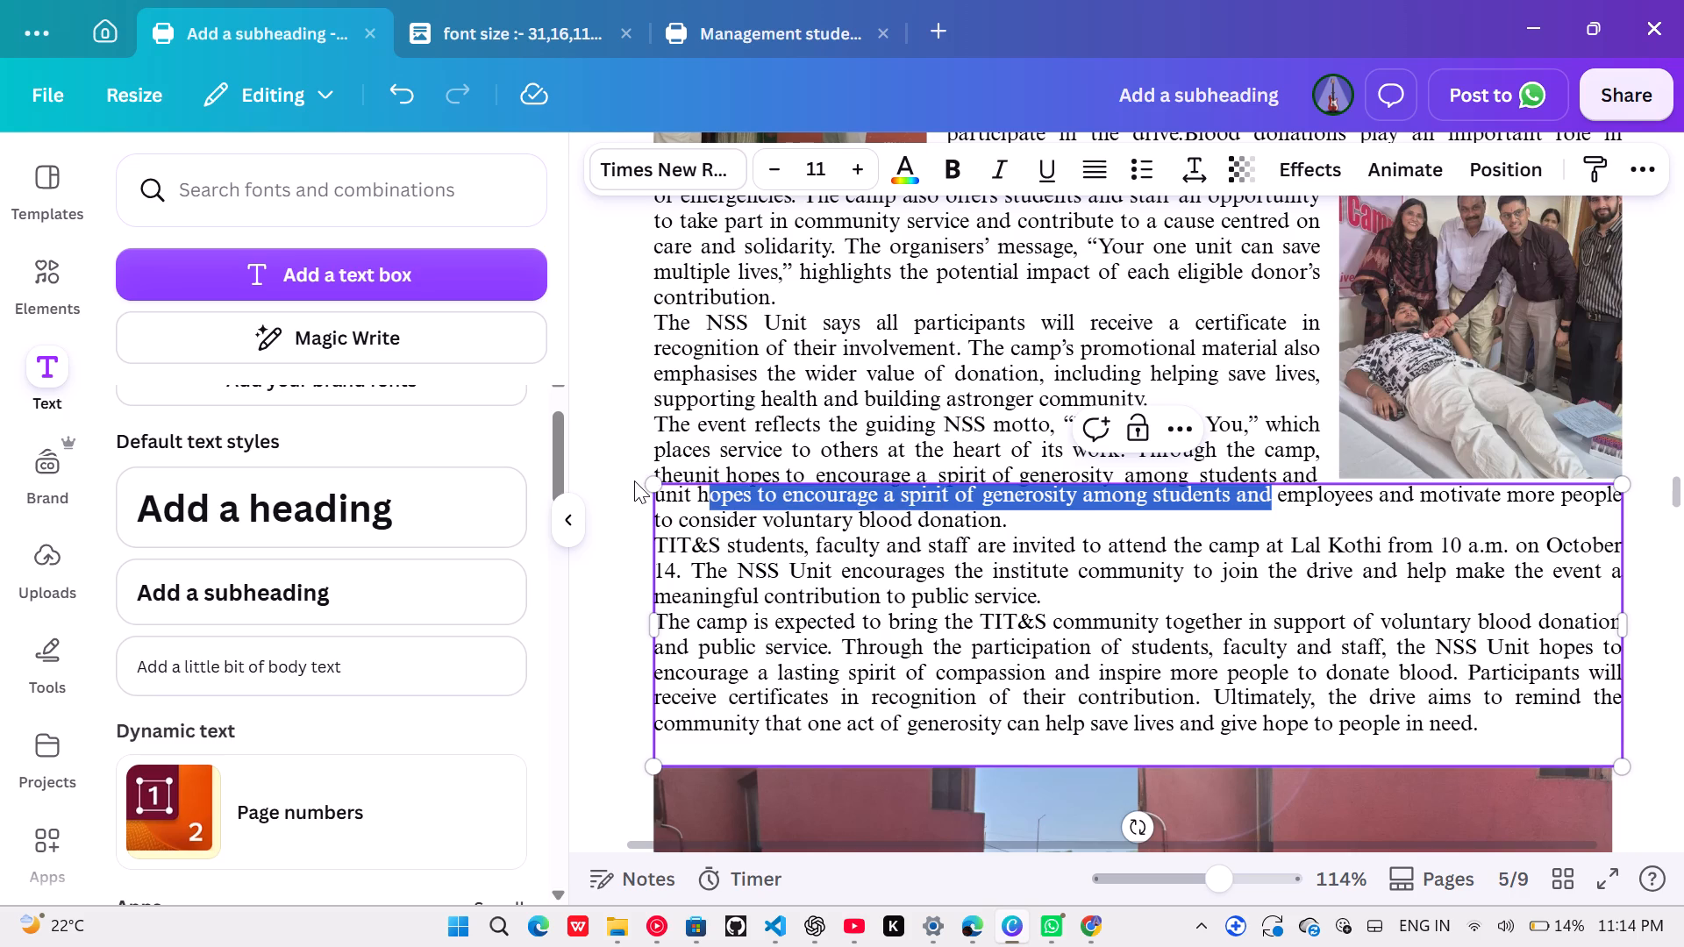
pyautogui.moveTo(634, 481); pyautogui.dragTo(655, 495)
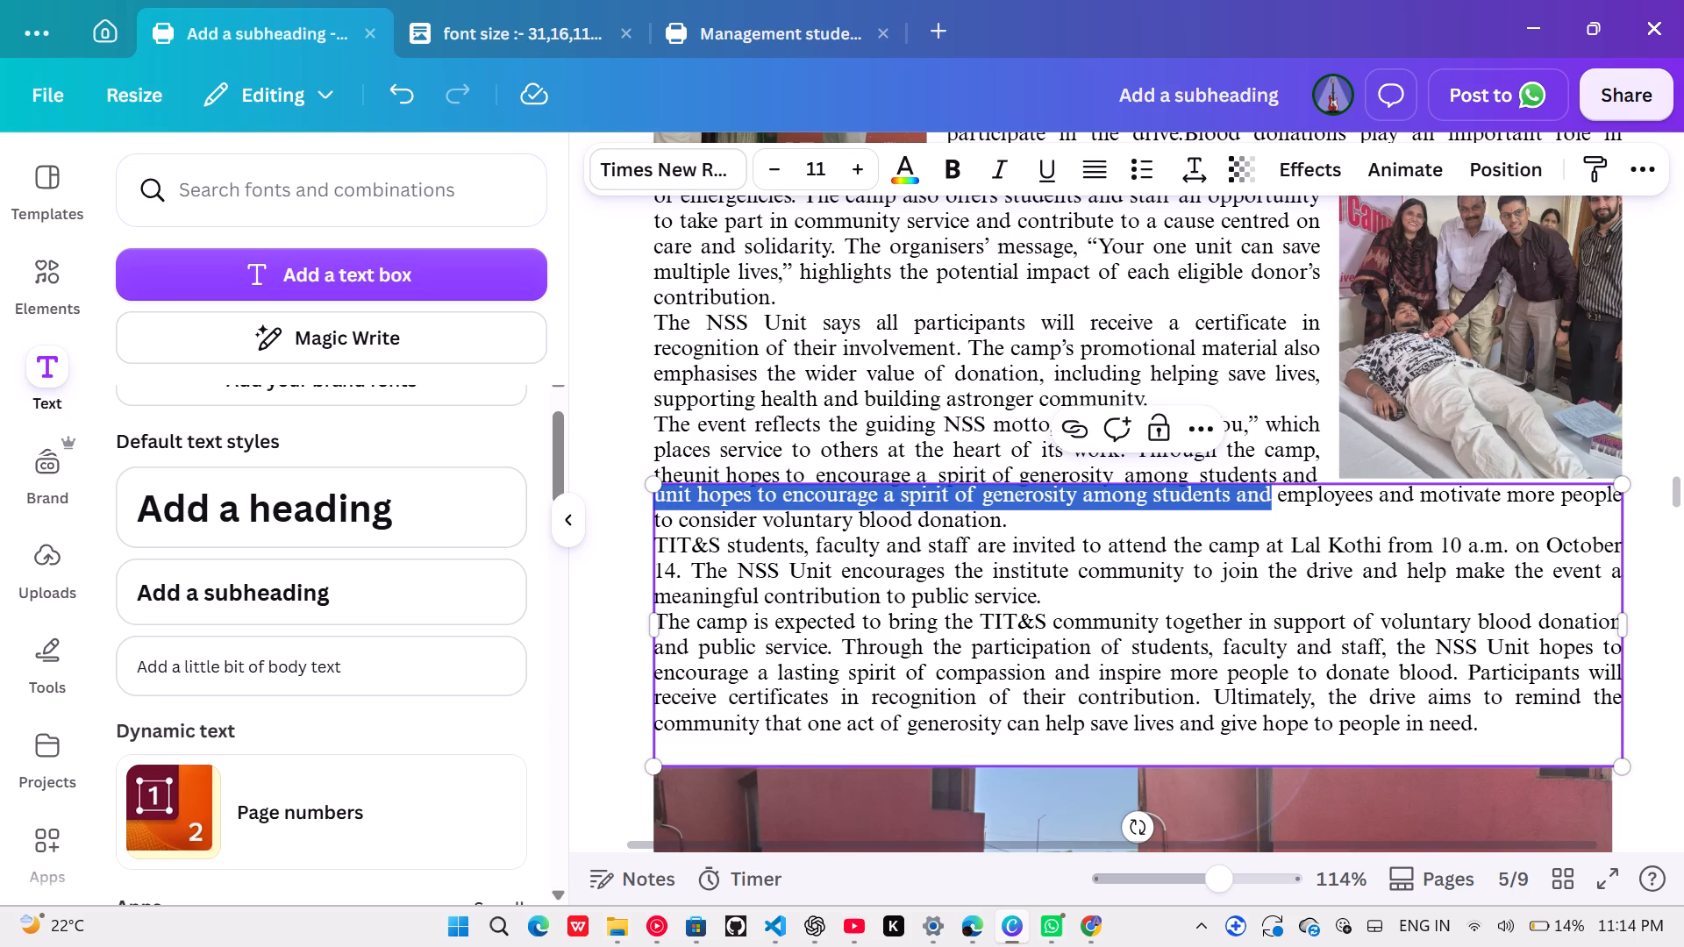
pyautogui.press('BackSpace')
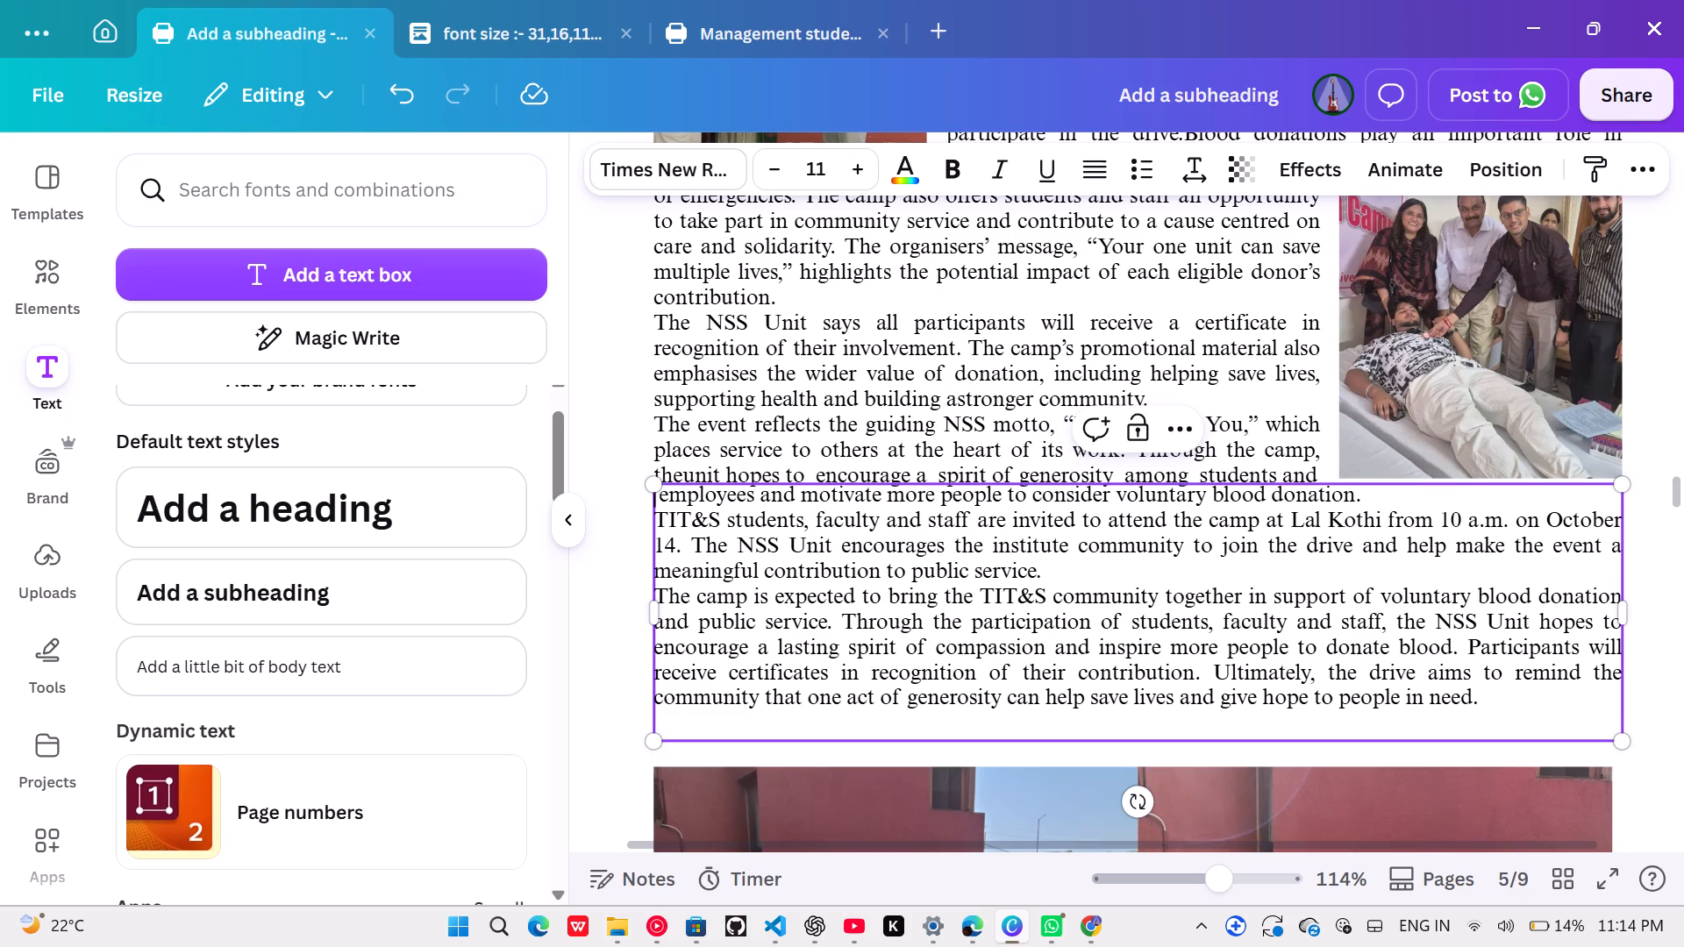
# Nudge the bottom text box slightly down so its first line clears the middle text box's last line.
pyautogui.press('Down')
pyautogui.press('Down')
pyautogui.click(1117, 624)
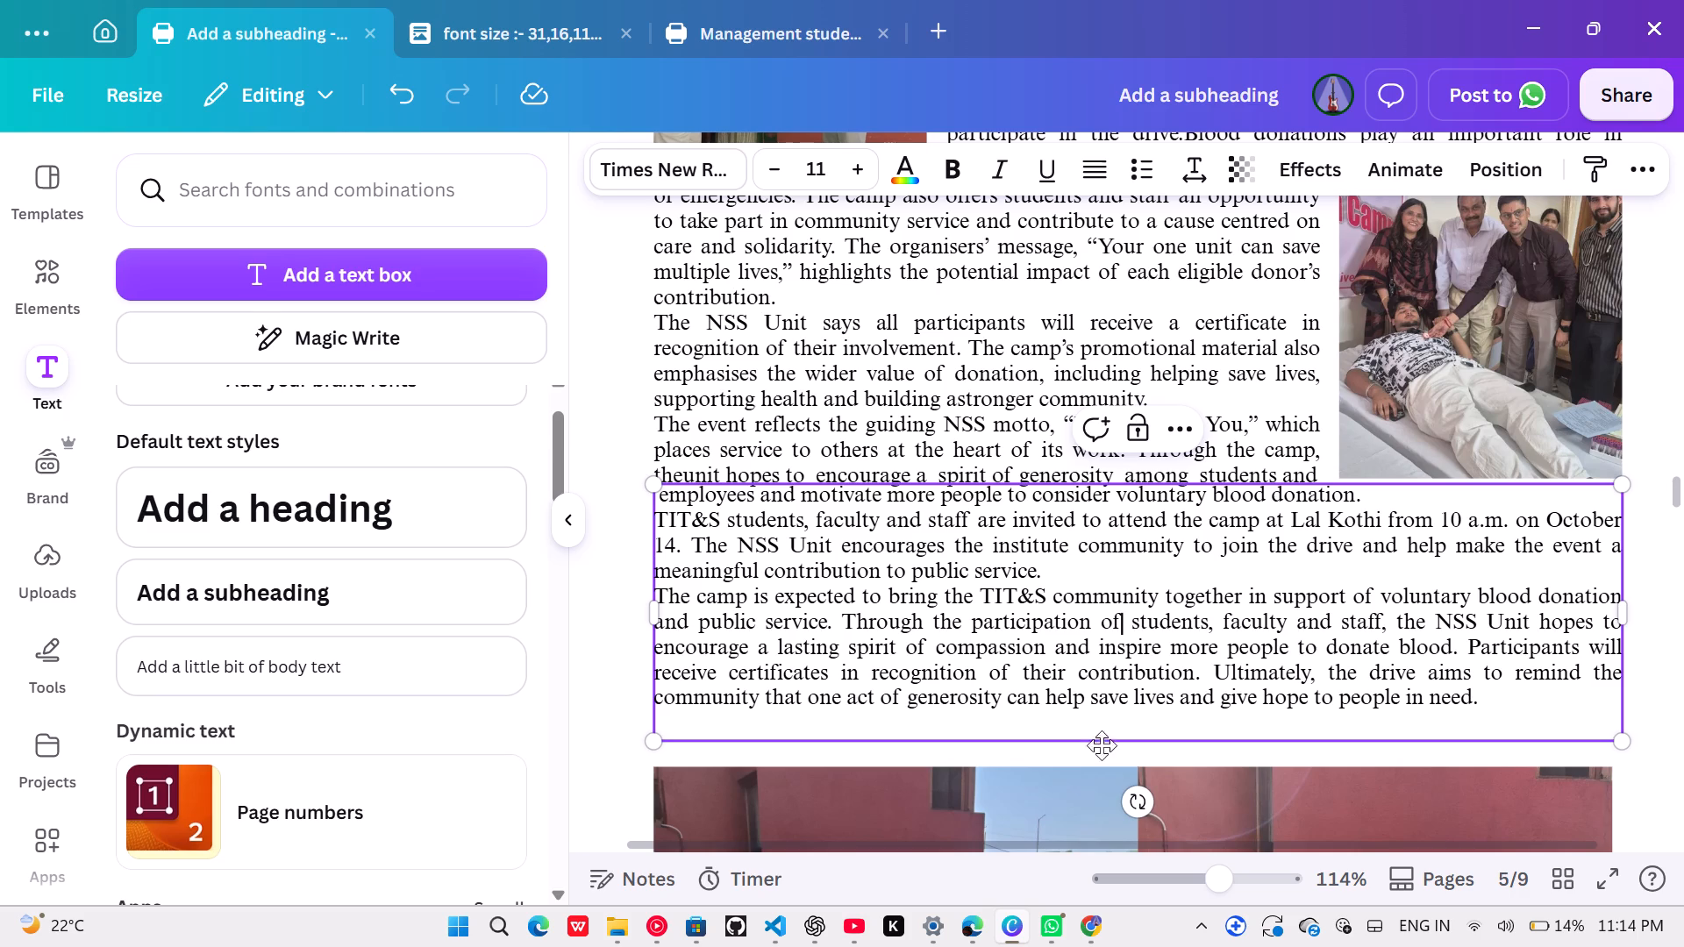
pyautogui.click(1097, 745)
pyautogui.press('Down')
pyautogui.press('Down')
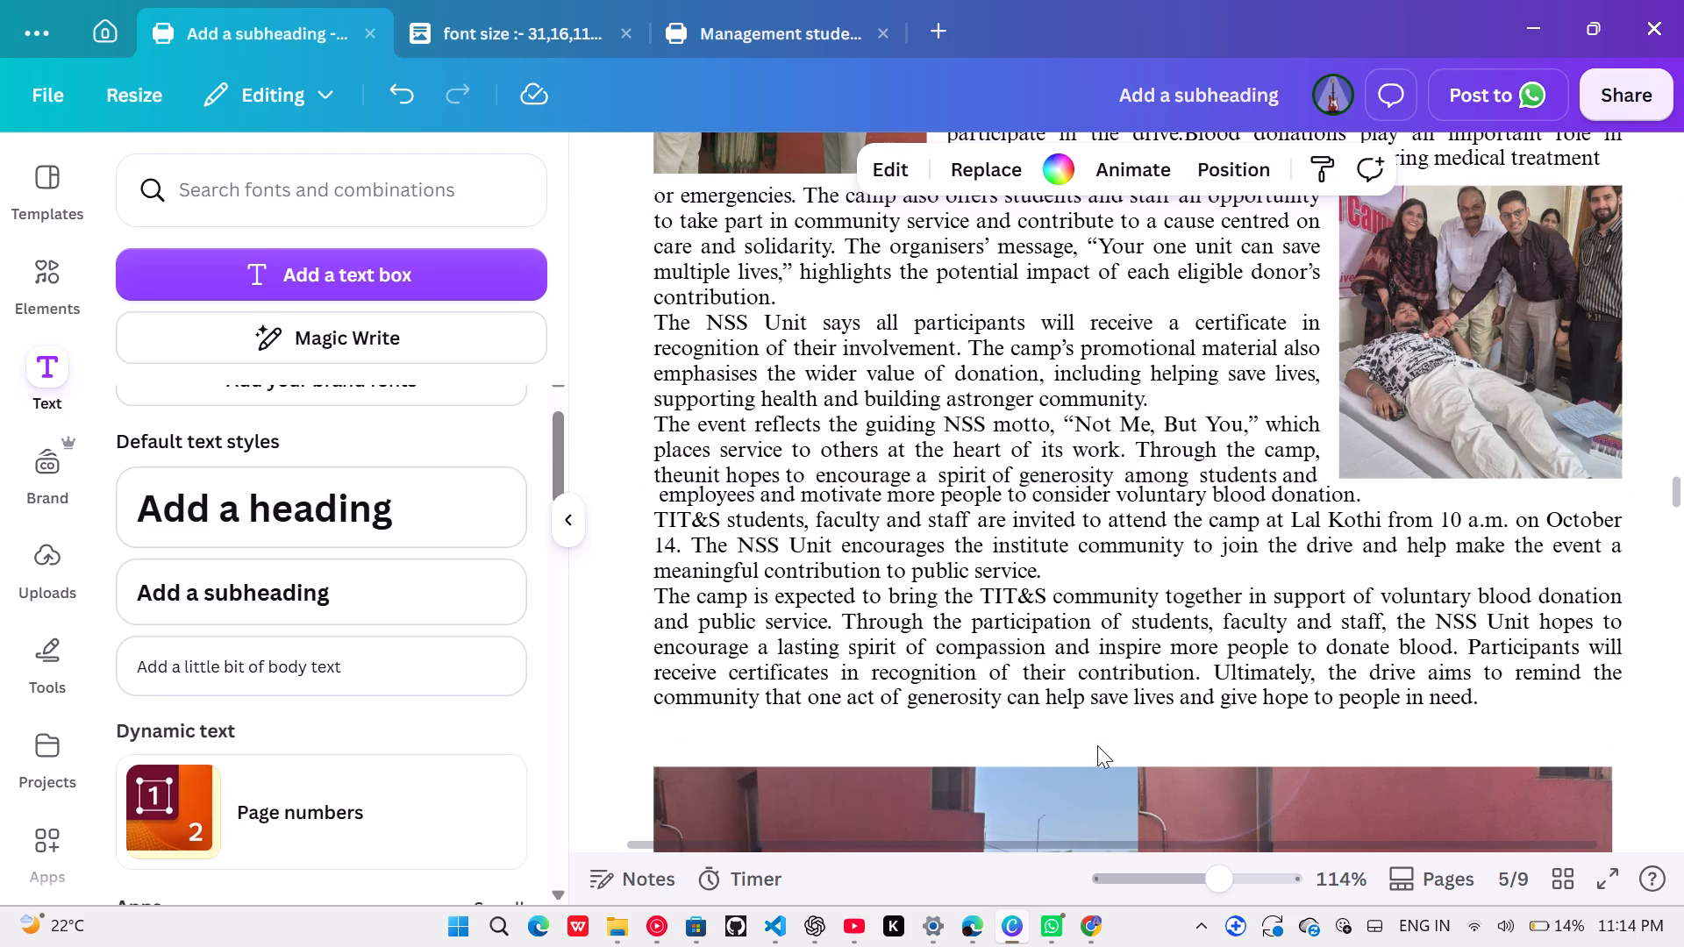
pyautogui.click(1075, 704)
pyautogui.press('Down')
pyautogui.press('Down')
pyautogui.press('Up')
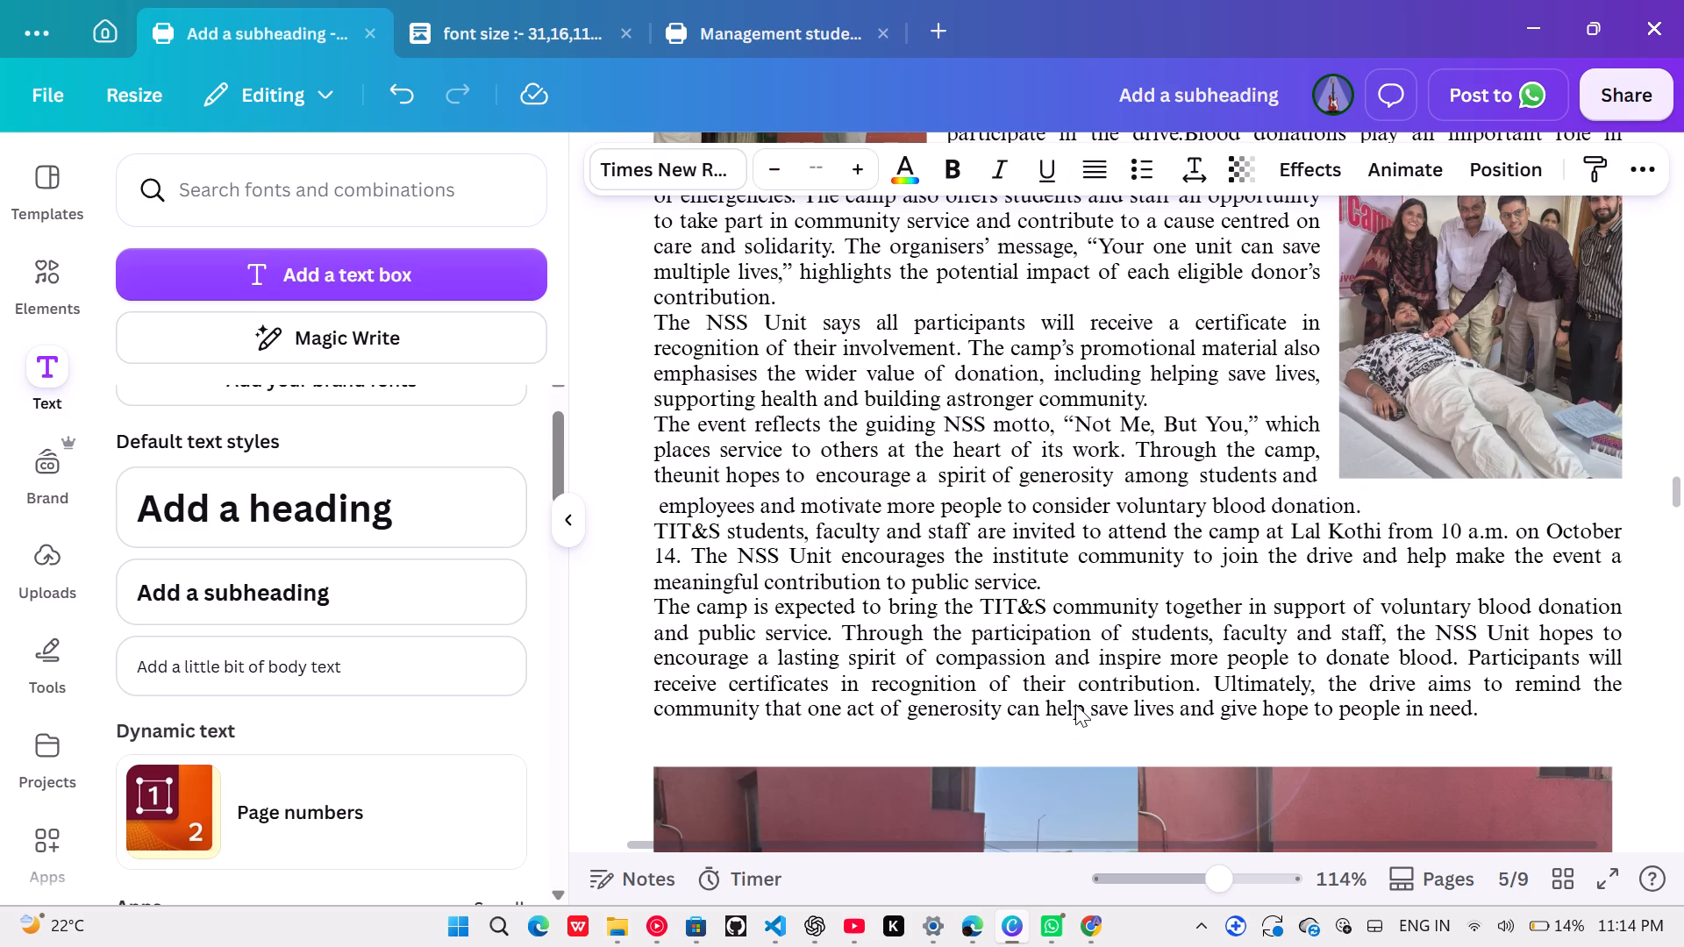
# Replace the word "employees" with "faculty" at the start of the bottom text box.
pyautogui.click(729, 501)
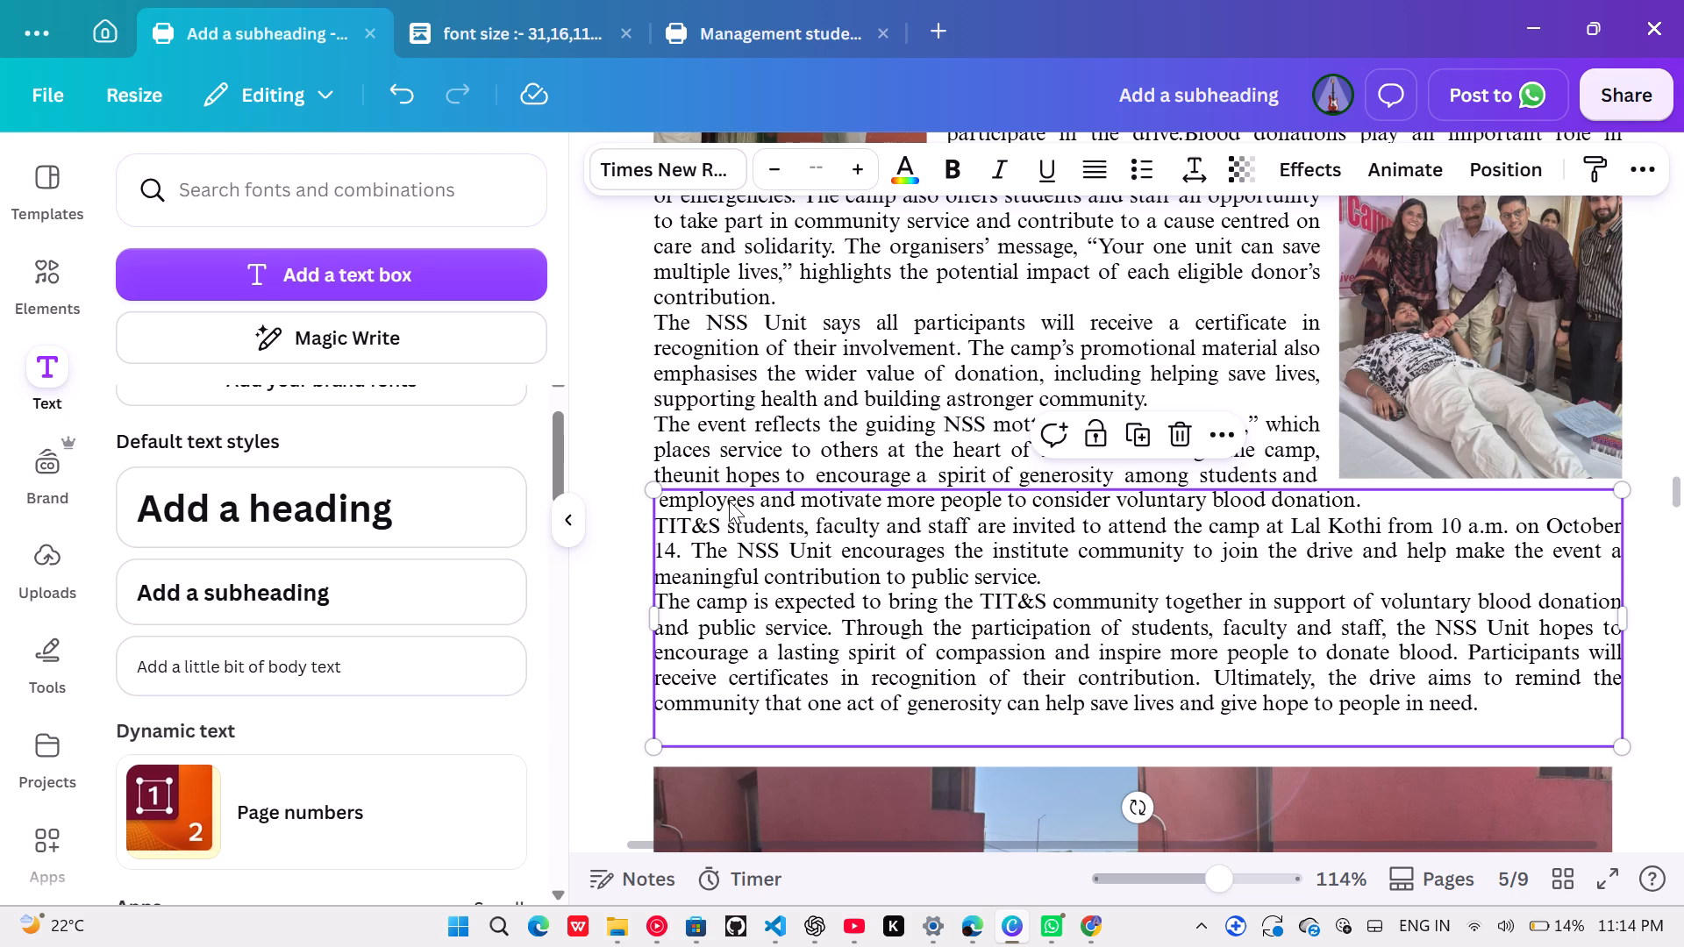
pyautogui.click(729, 501)
pyautogui.press('Left')
pyautogui.press('Left')
pyautogui.press('Left')
pyautogui.press('Left')
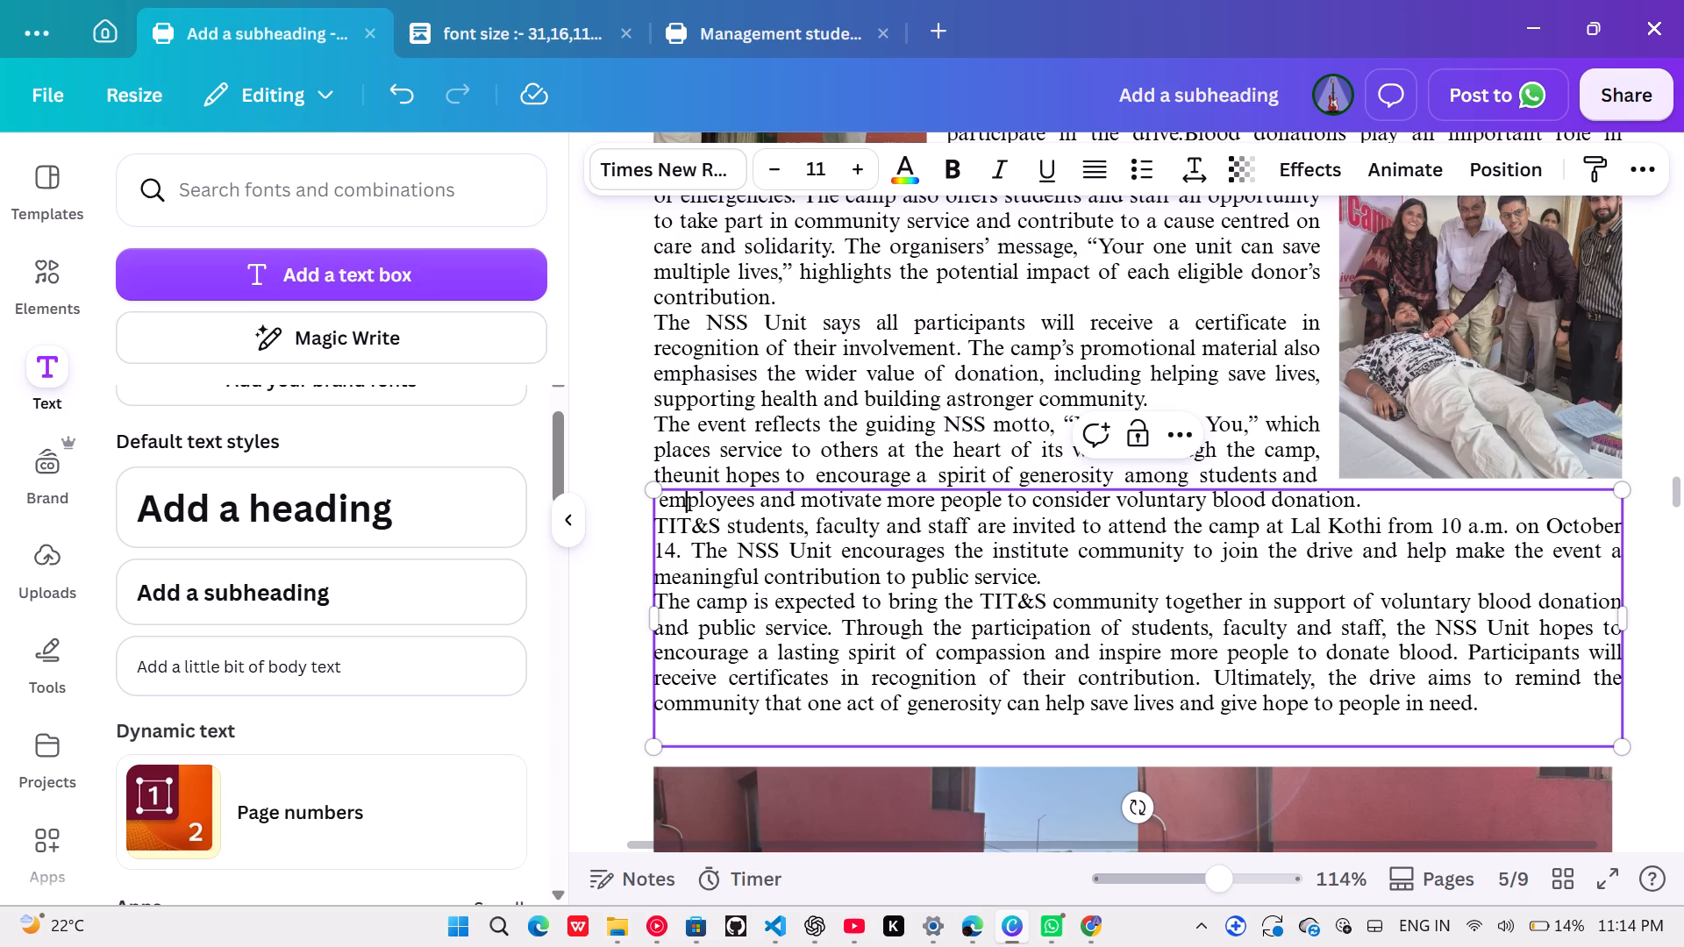
pyautogui.press('Left')
pyautogui.press('Left')
pyautogui.press('Right')
pyautogui.press('Right')
pyautogui.press('Right')
pyautogui.press('Right')
pyautogui.press('Right')
pyautogui.press('Right')
pyautogui.press('Right')
pyautogui.press('Right')
pyautogui.press('Right')
pyautogui.press('BackSpace')
pyautogui.press('BackSpace')
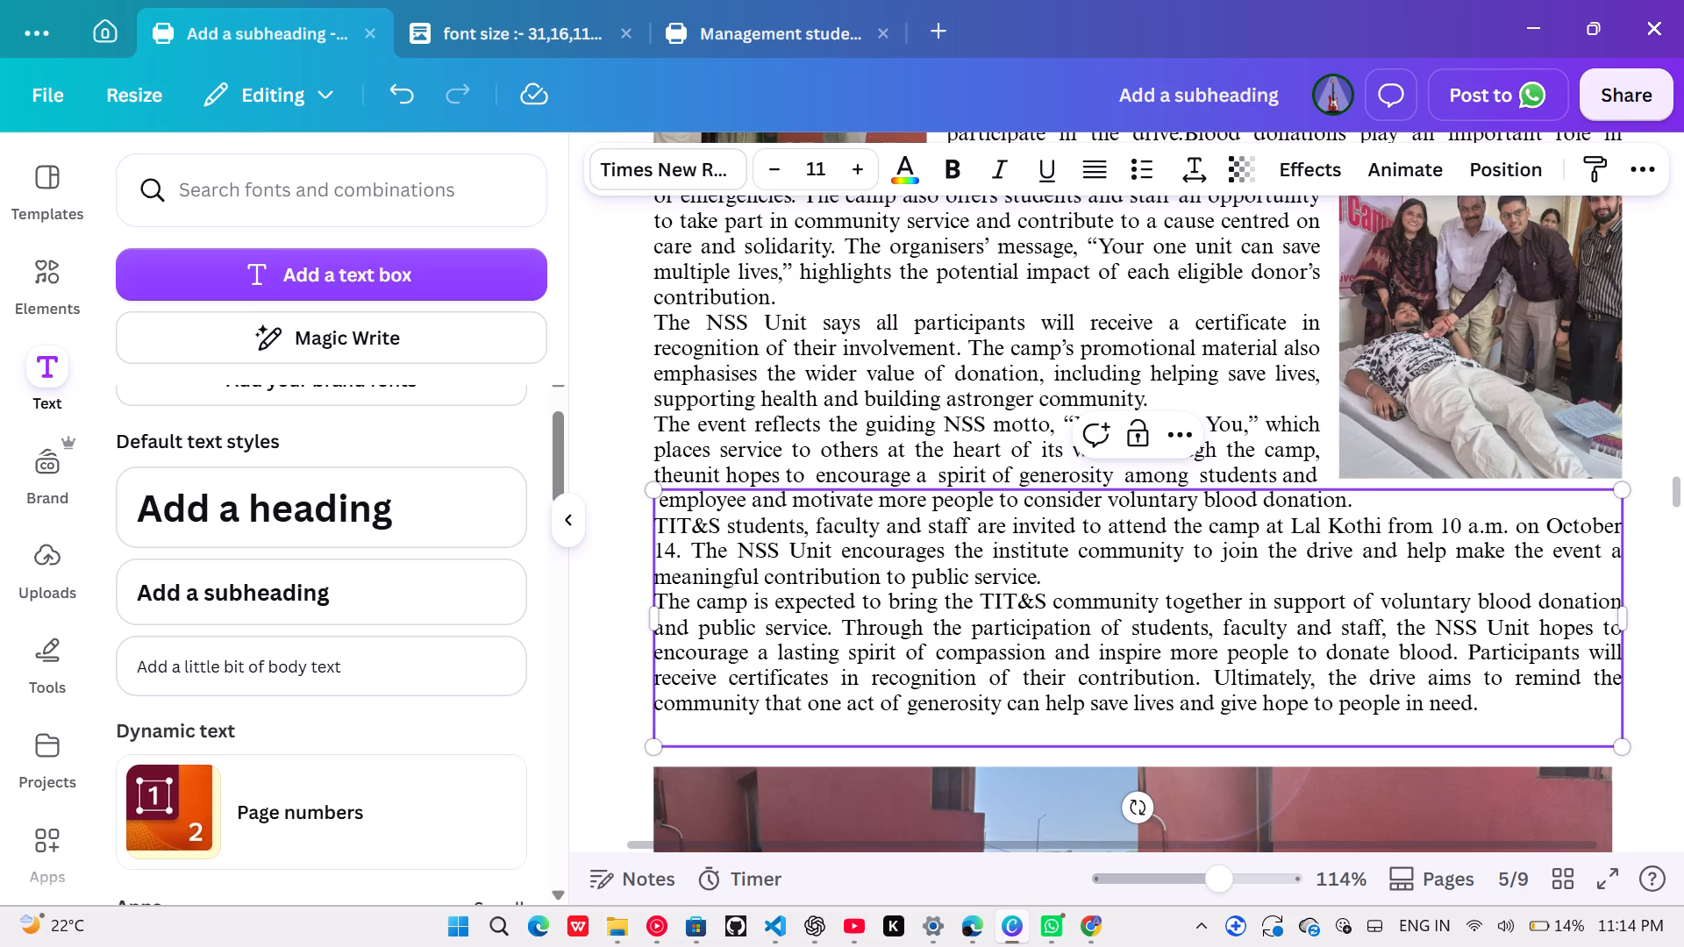
pyautogui.press('BackSpace')
pyautogui.press('BackSpace')
pyautogui.press('BackSpace')
pyautogui.press('BackSpace')
pyautogui.press('BackSpace')
pyautogui.press('BackSpace')
pyautogui.press('BackSpace')
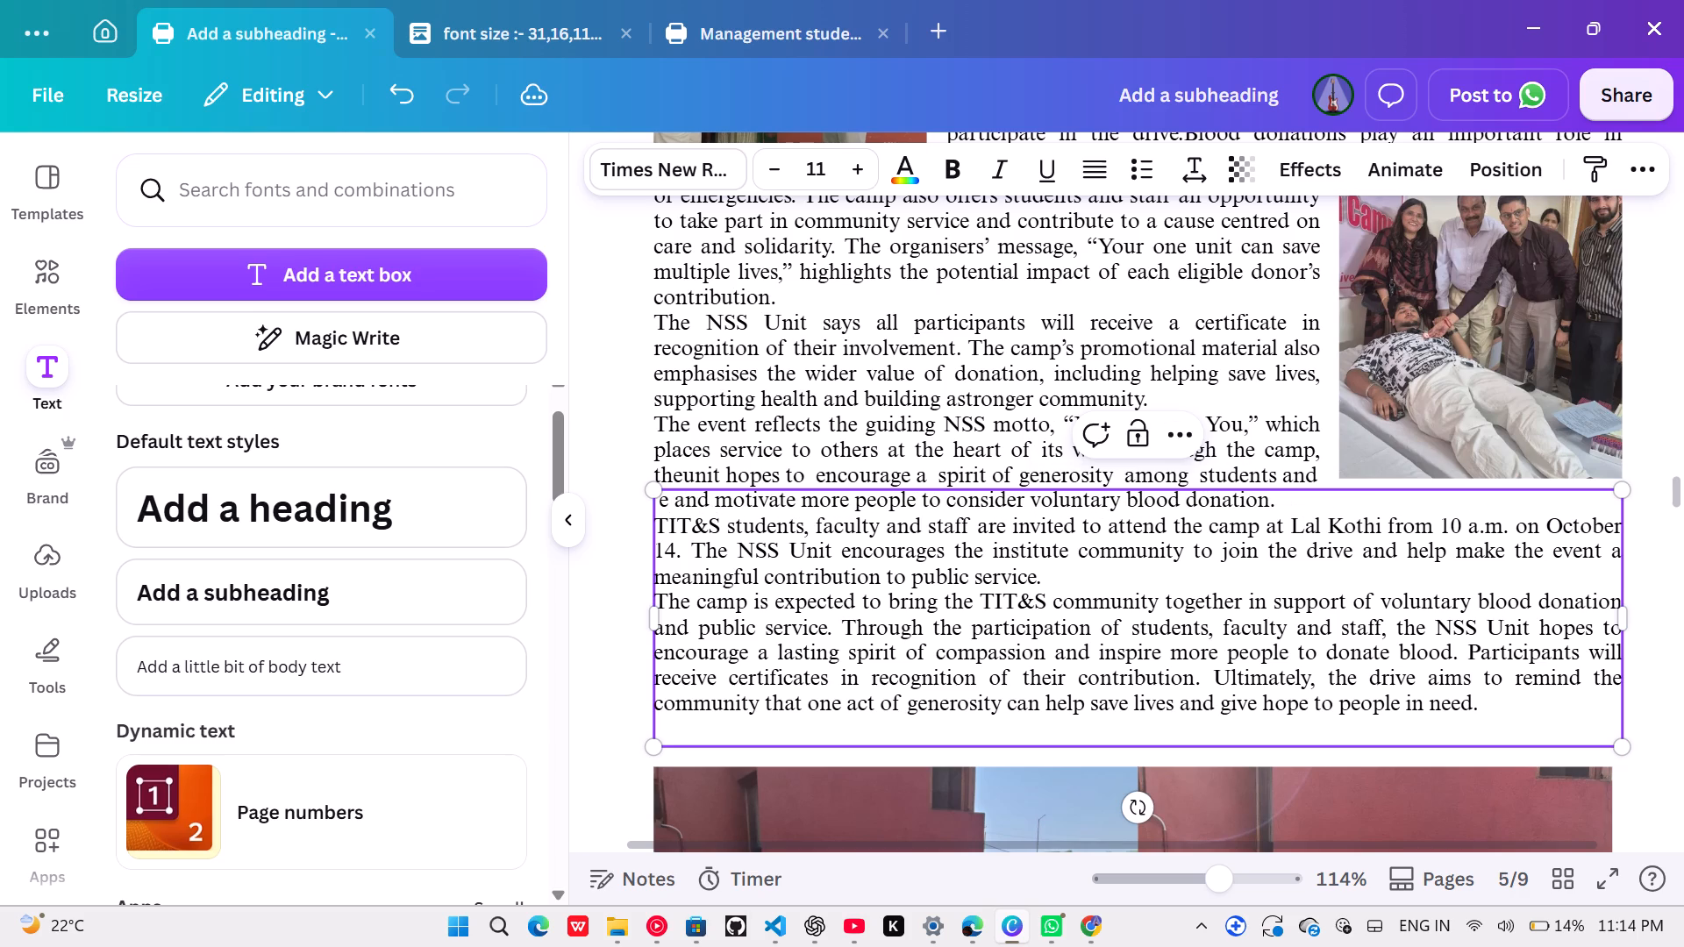
pyautogui.press('f')
pyautogui.click(746, 501)
pyautogui.write('aculty')
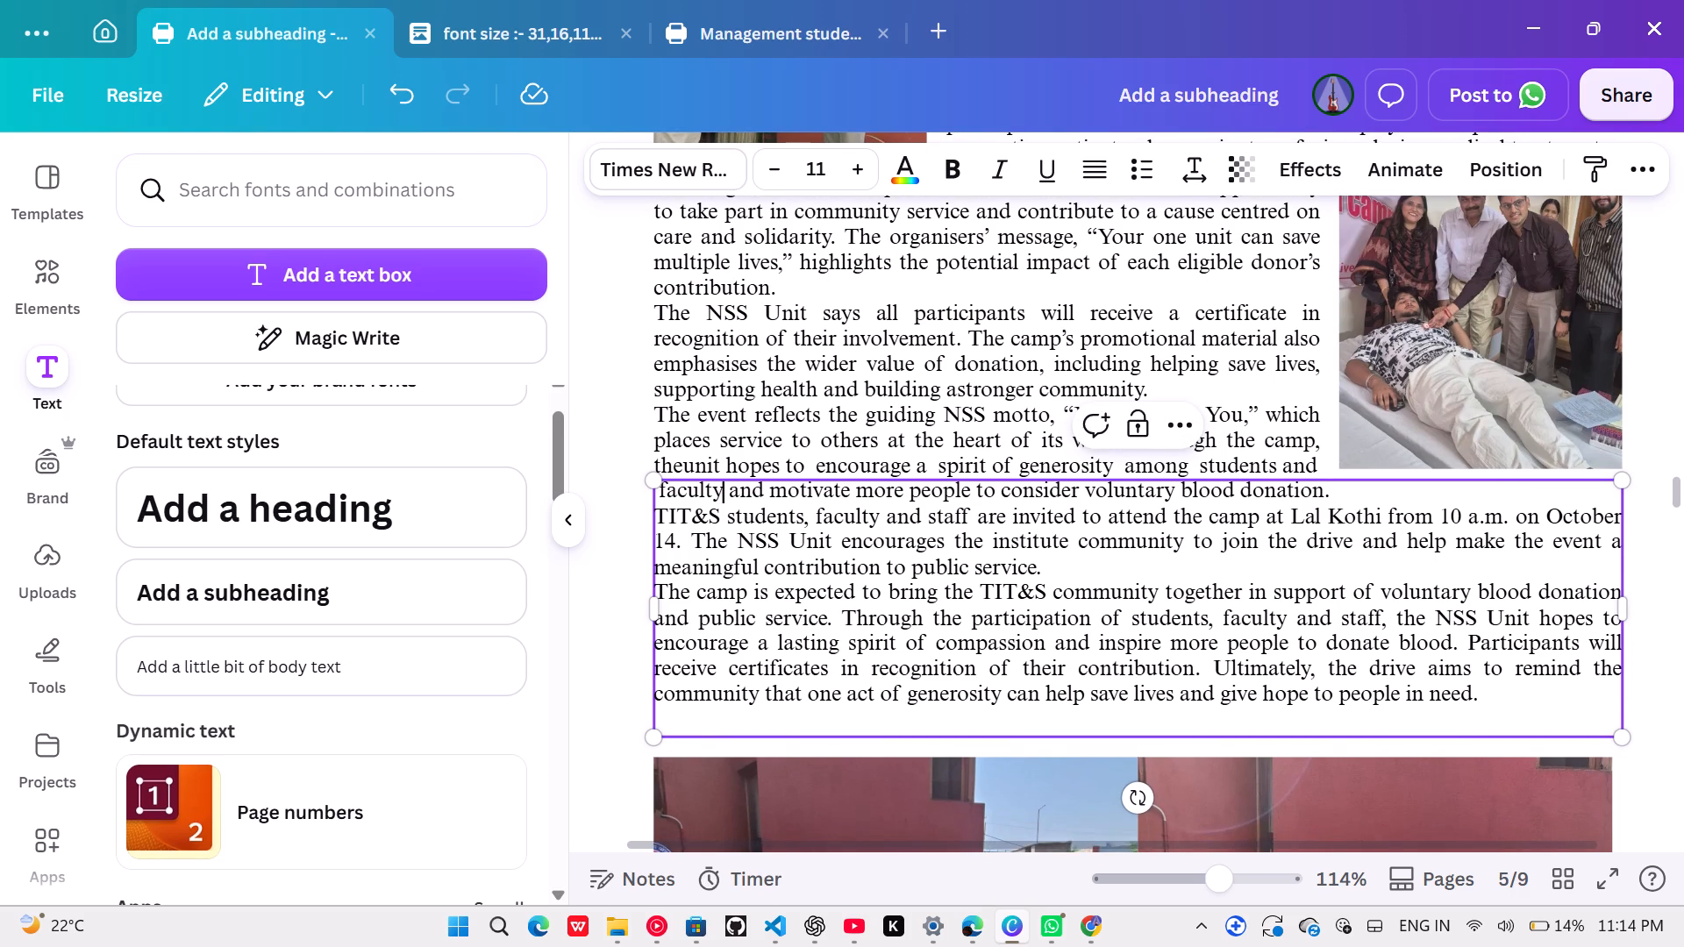
# Set the bottom text box's last paragraph, starting "The camp is expected", to font size 11.
pyautogui.scroll(-1, 1206, 515)
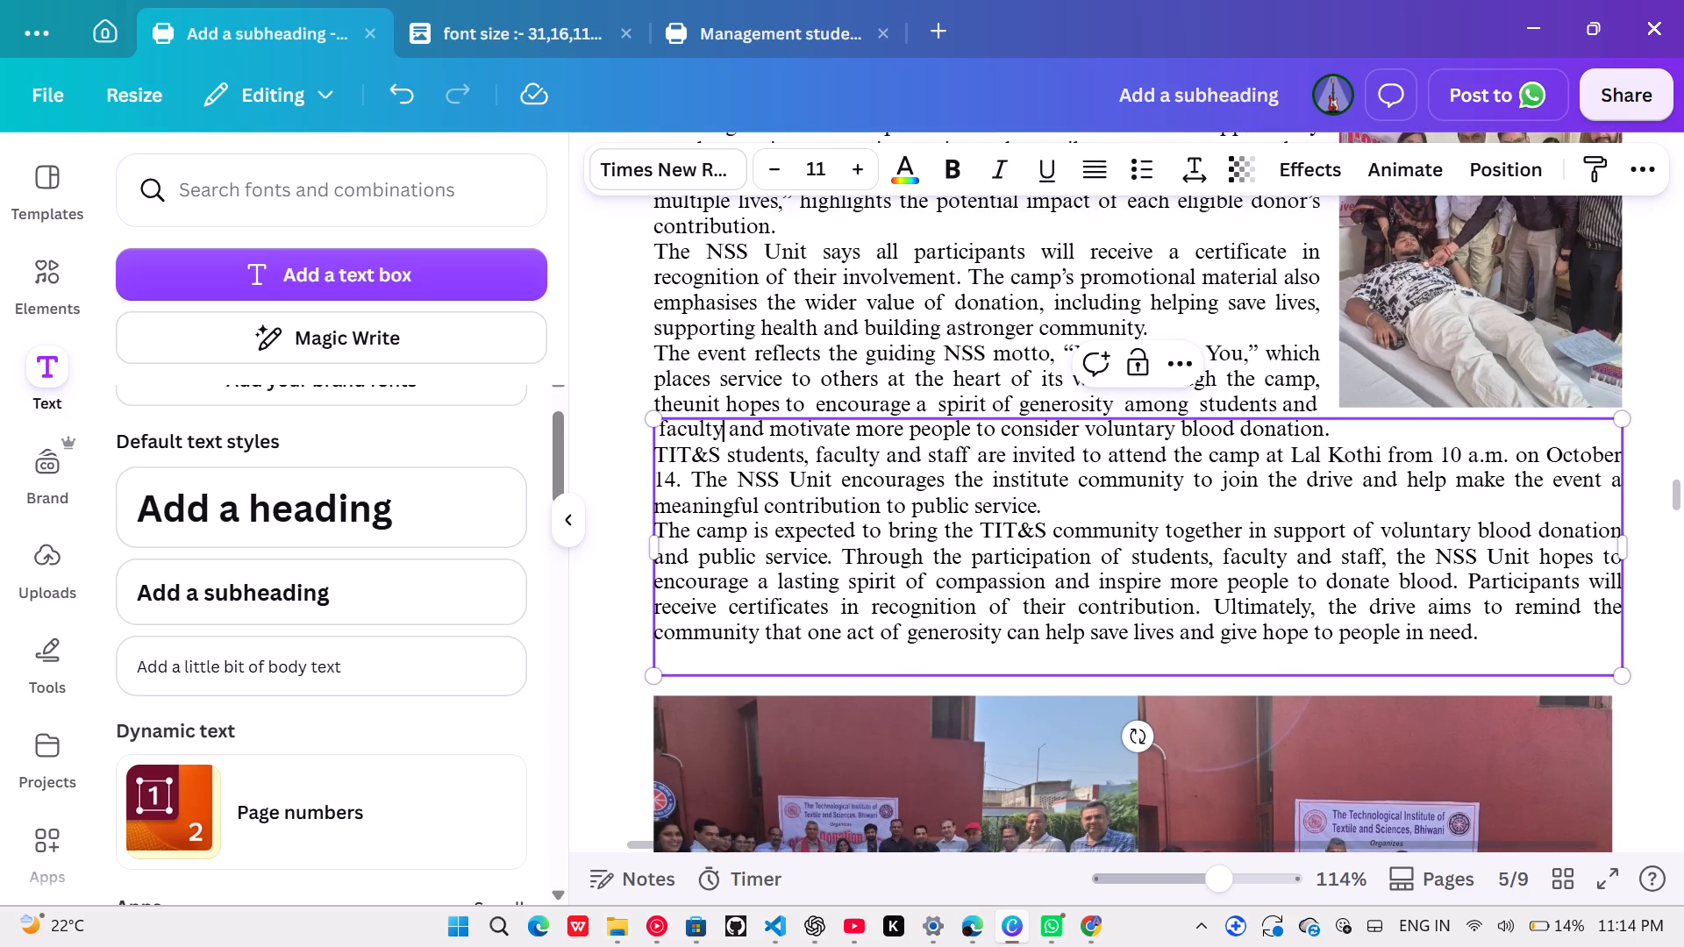
pyautogui.tripleClick(1142, 545)
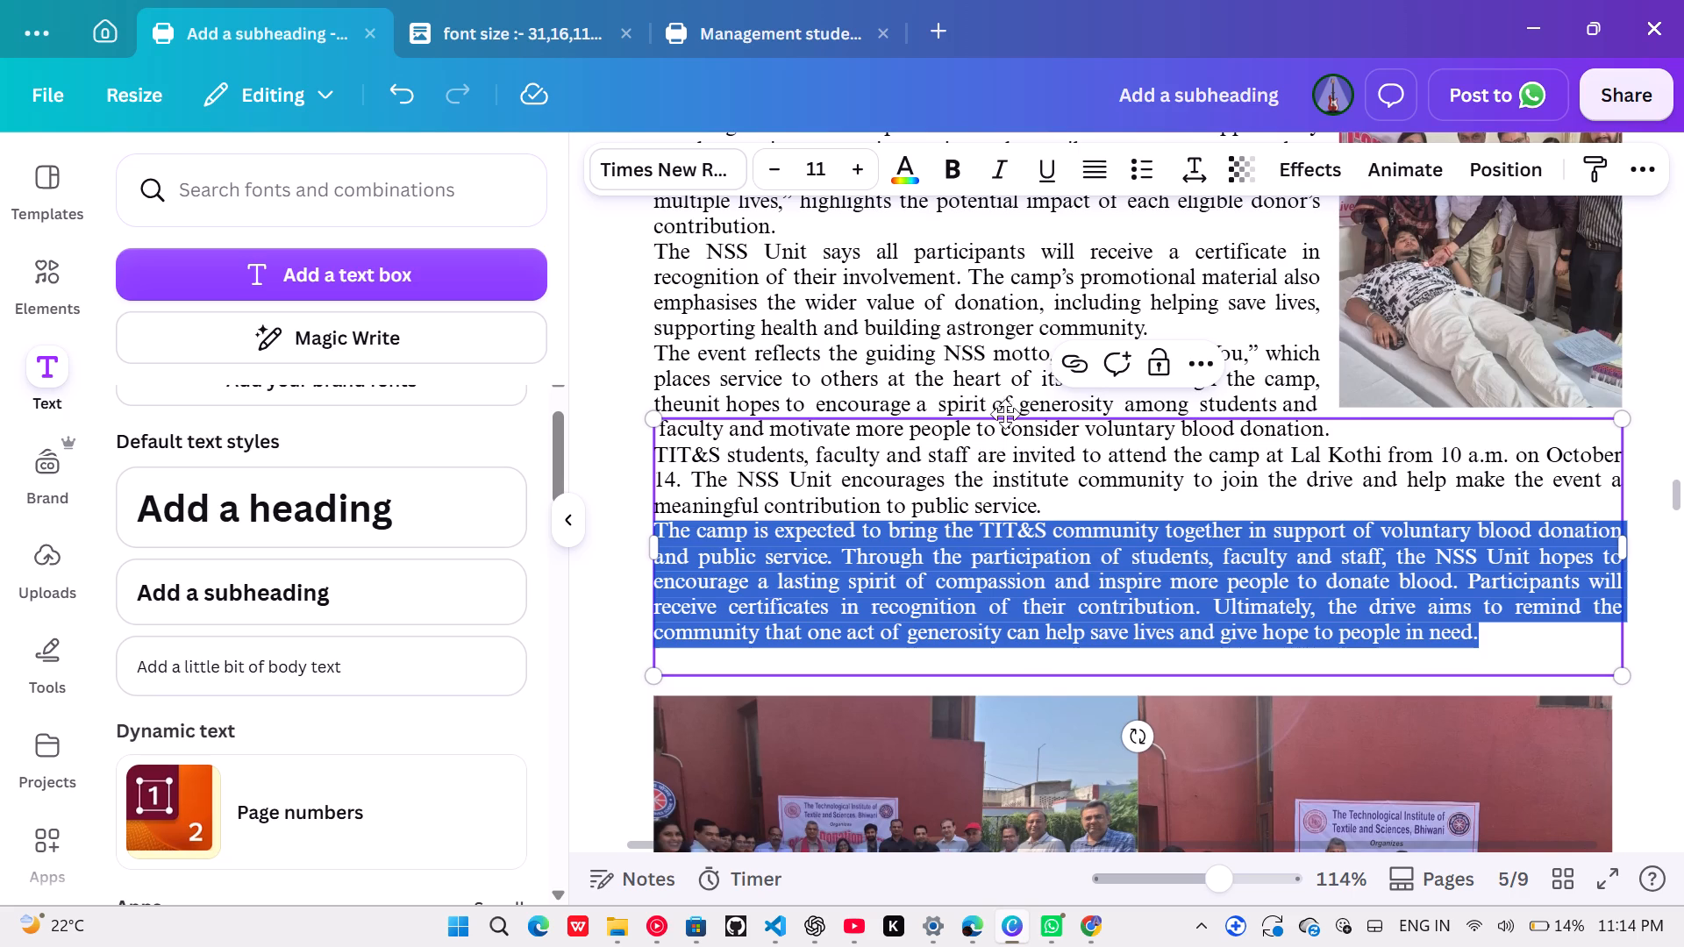
pyautogui.click(826, 161)
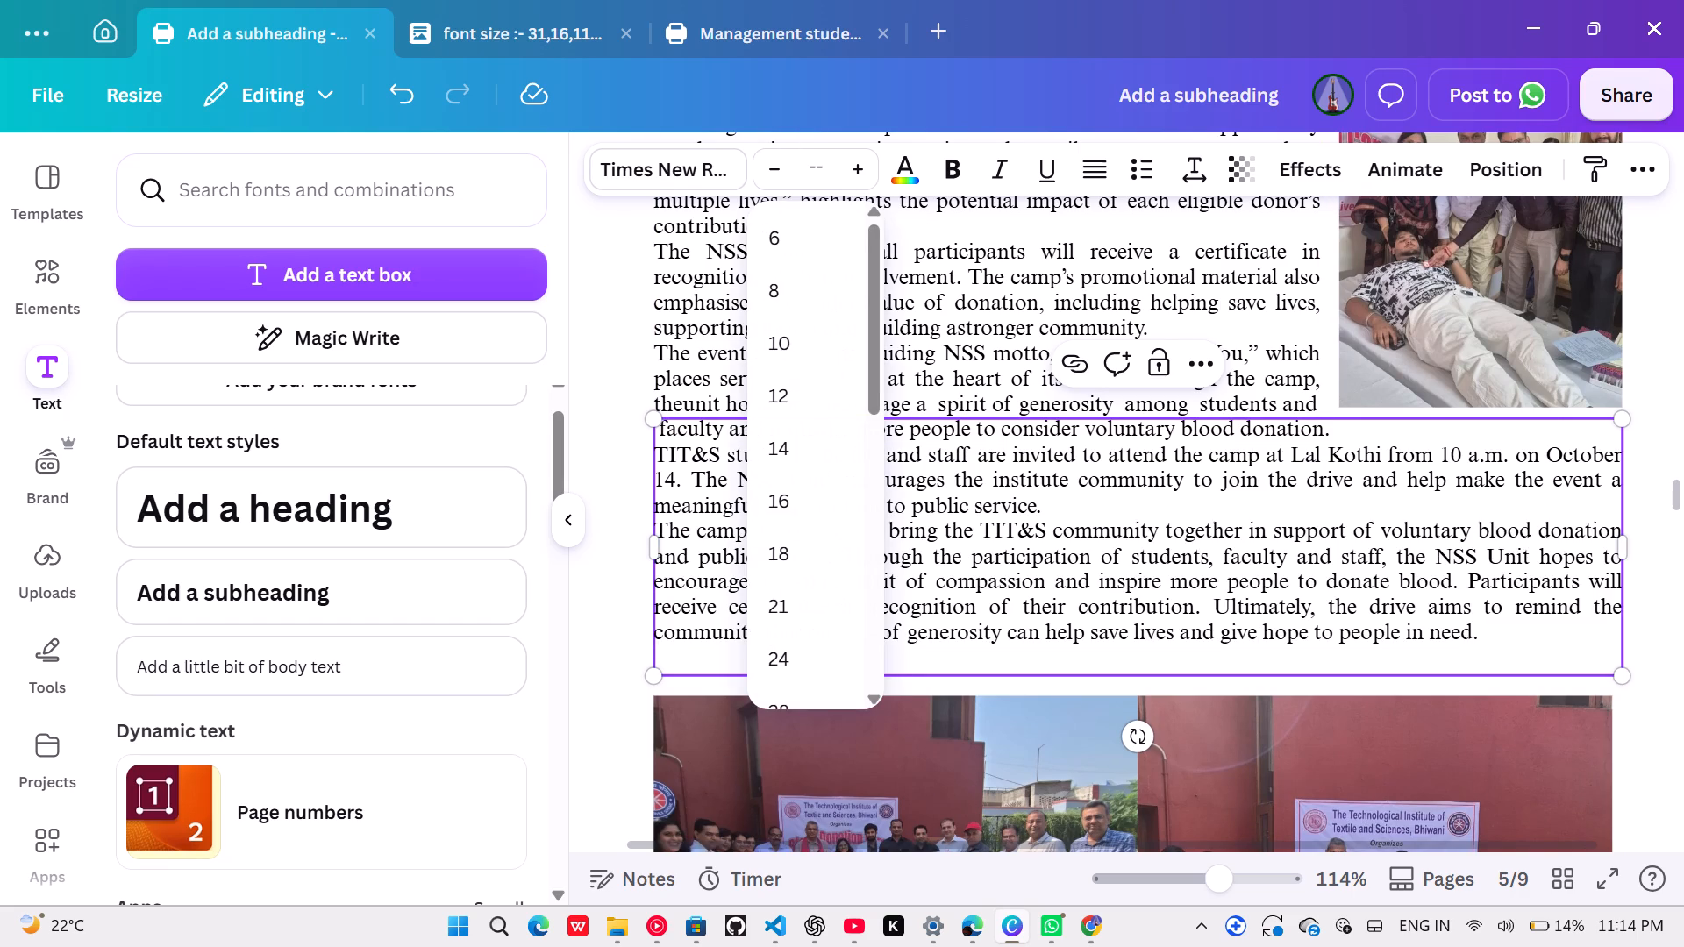
pyautogui.write('11')
pyautogui.press('Return')
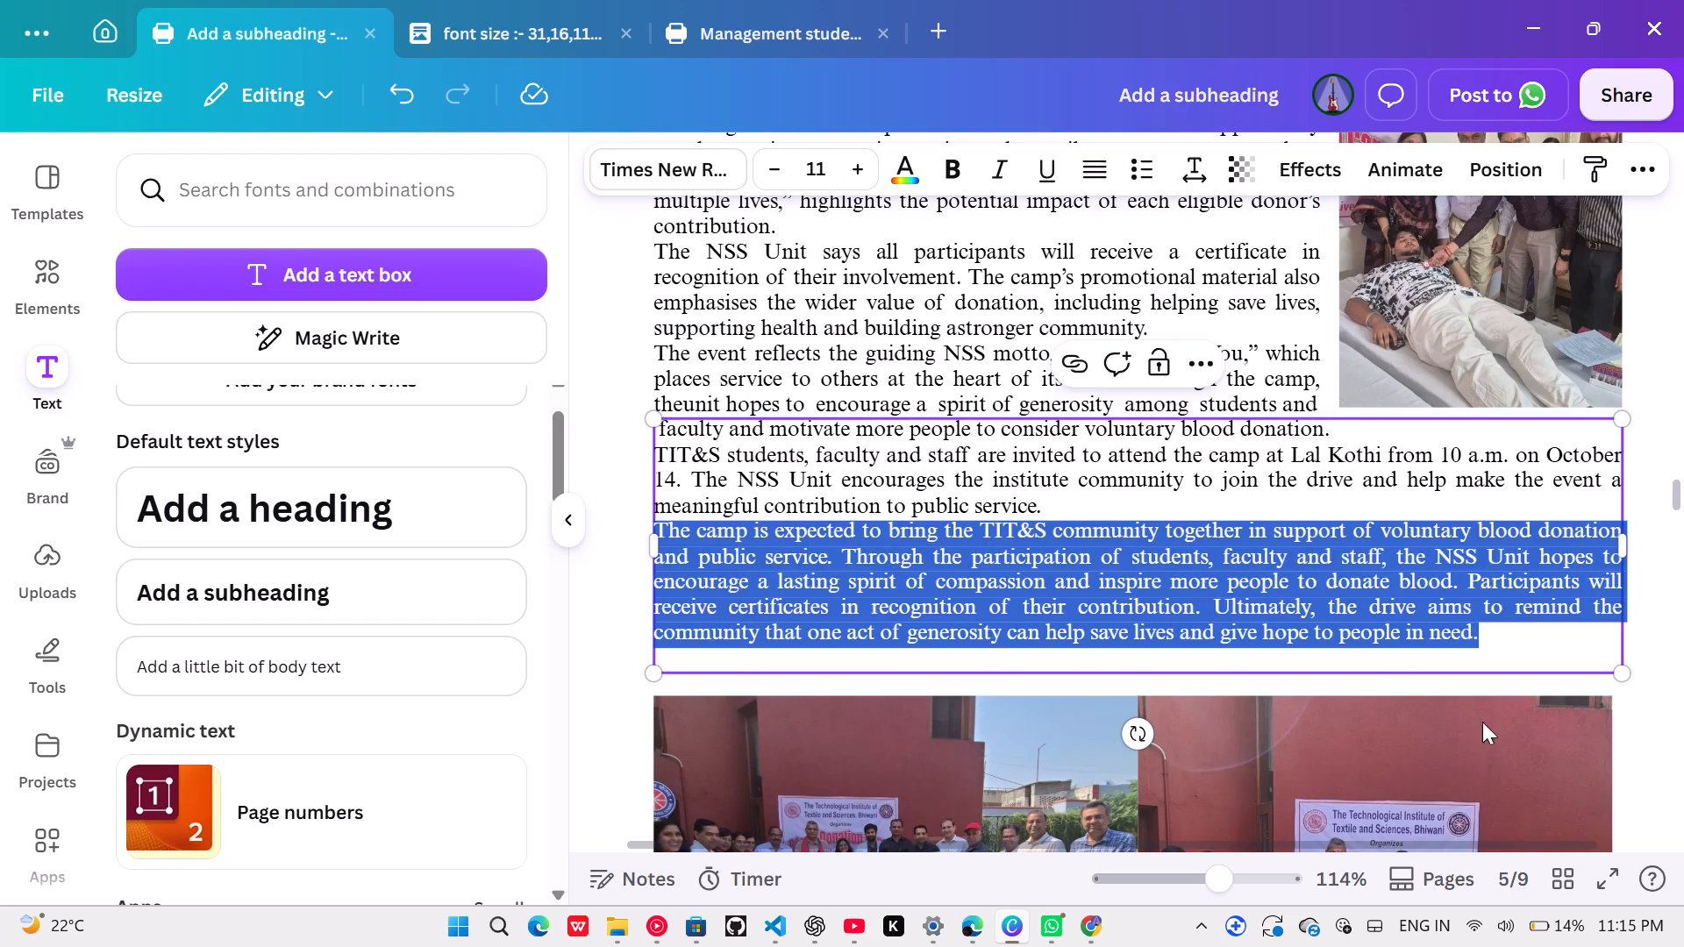
pyautogui.click(1643, 709)
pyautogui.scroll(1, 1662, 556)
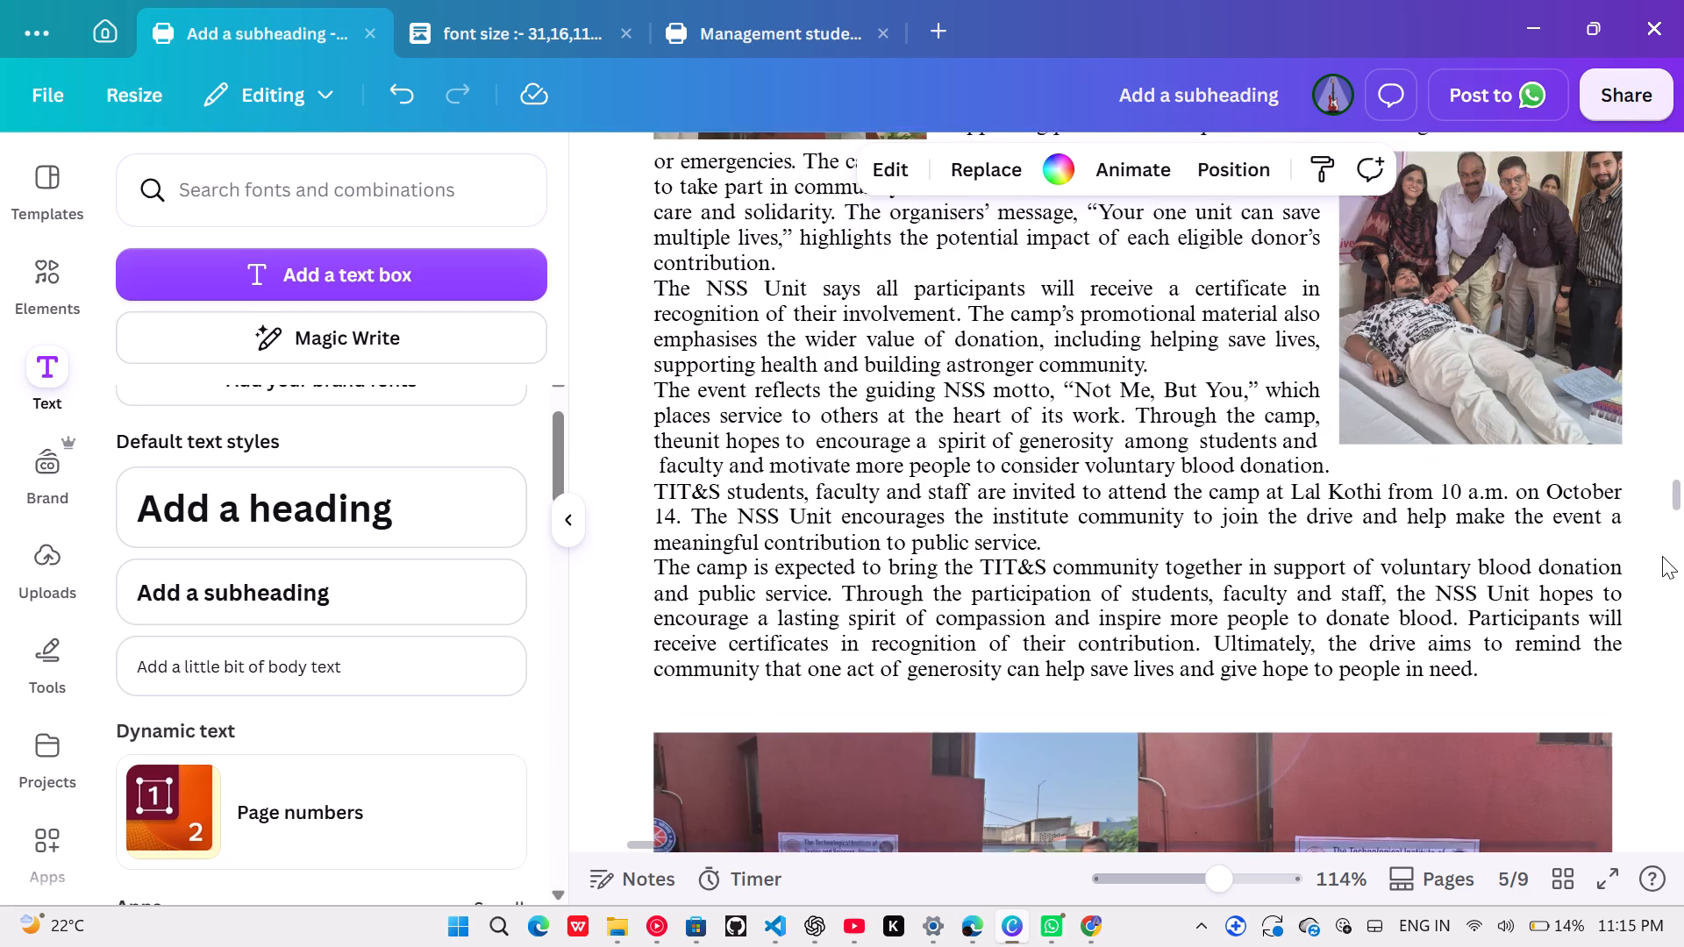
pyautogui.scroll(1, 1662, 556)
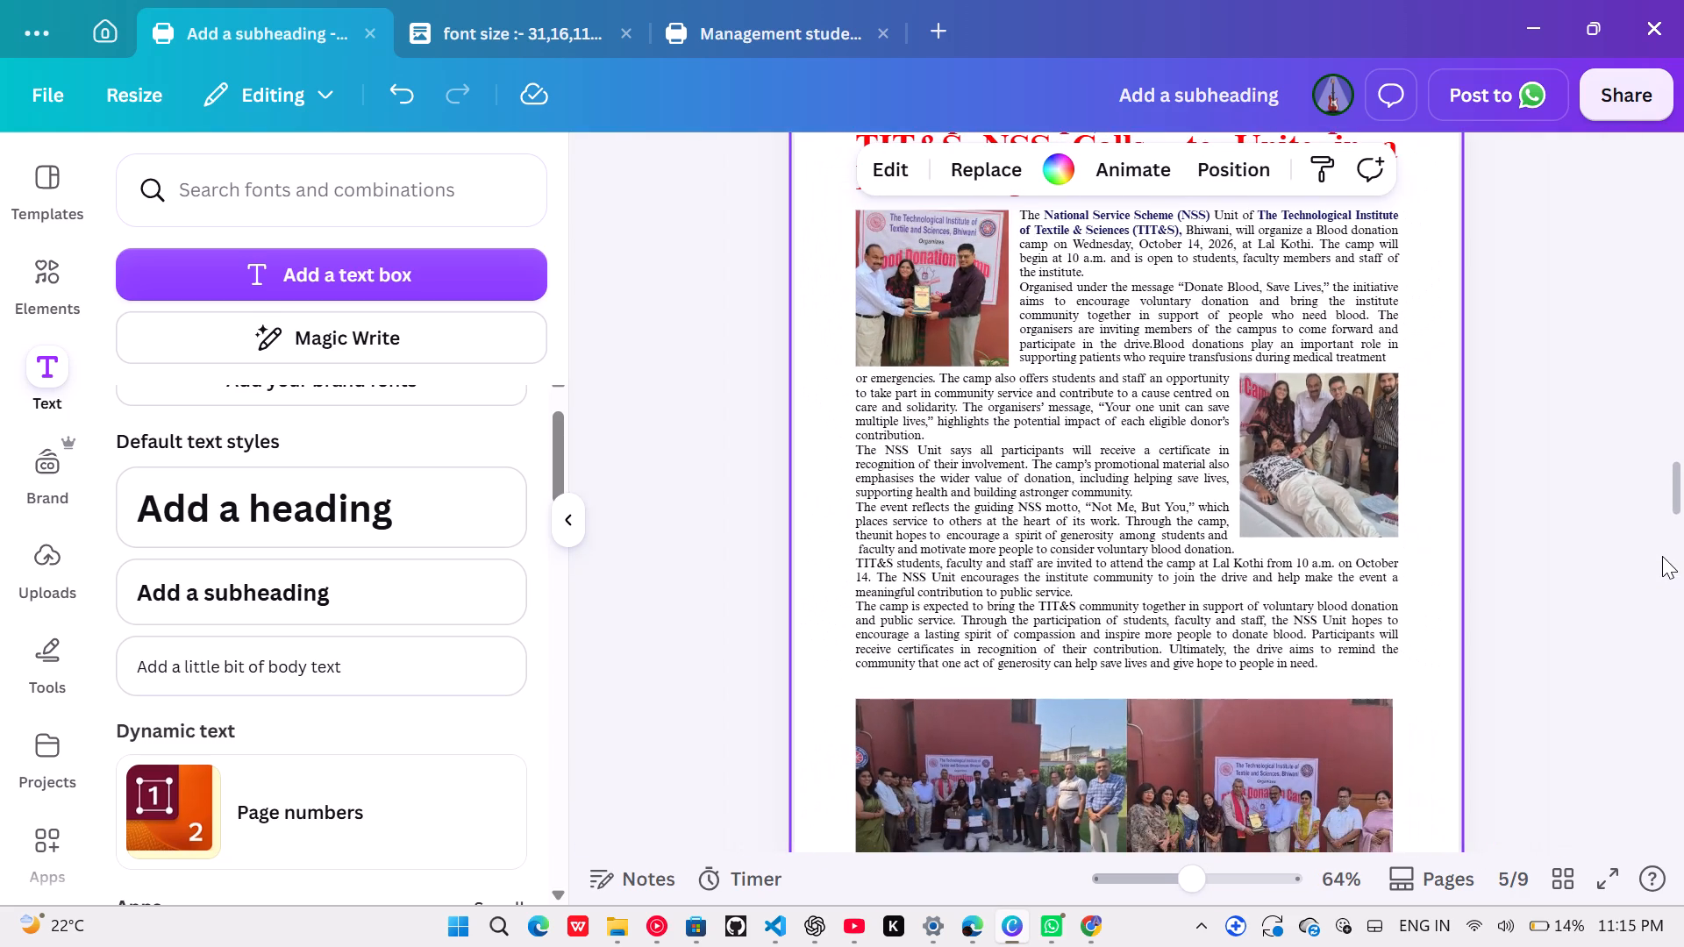
# Insert a blank line before each of the two paragraphs in the bottom text box, "TIT&S students" and "The camp is expected".
pyautogui.click(1259, 545)
pyautogui.click(1243, 546)
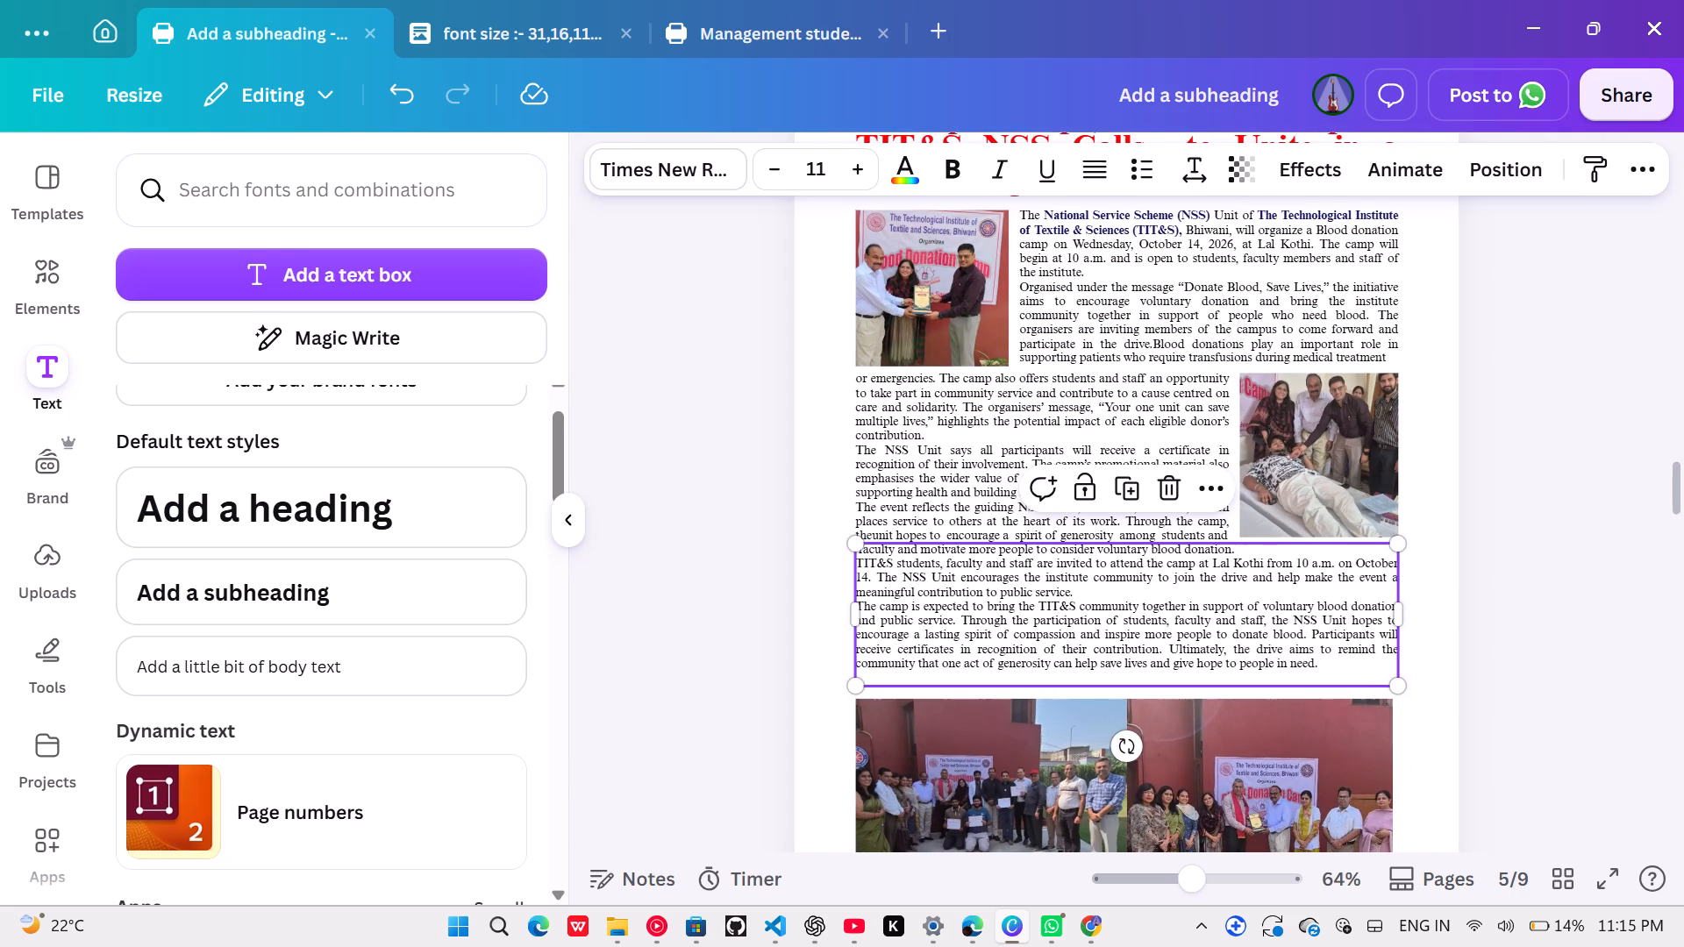
pyautogui.press('Return')
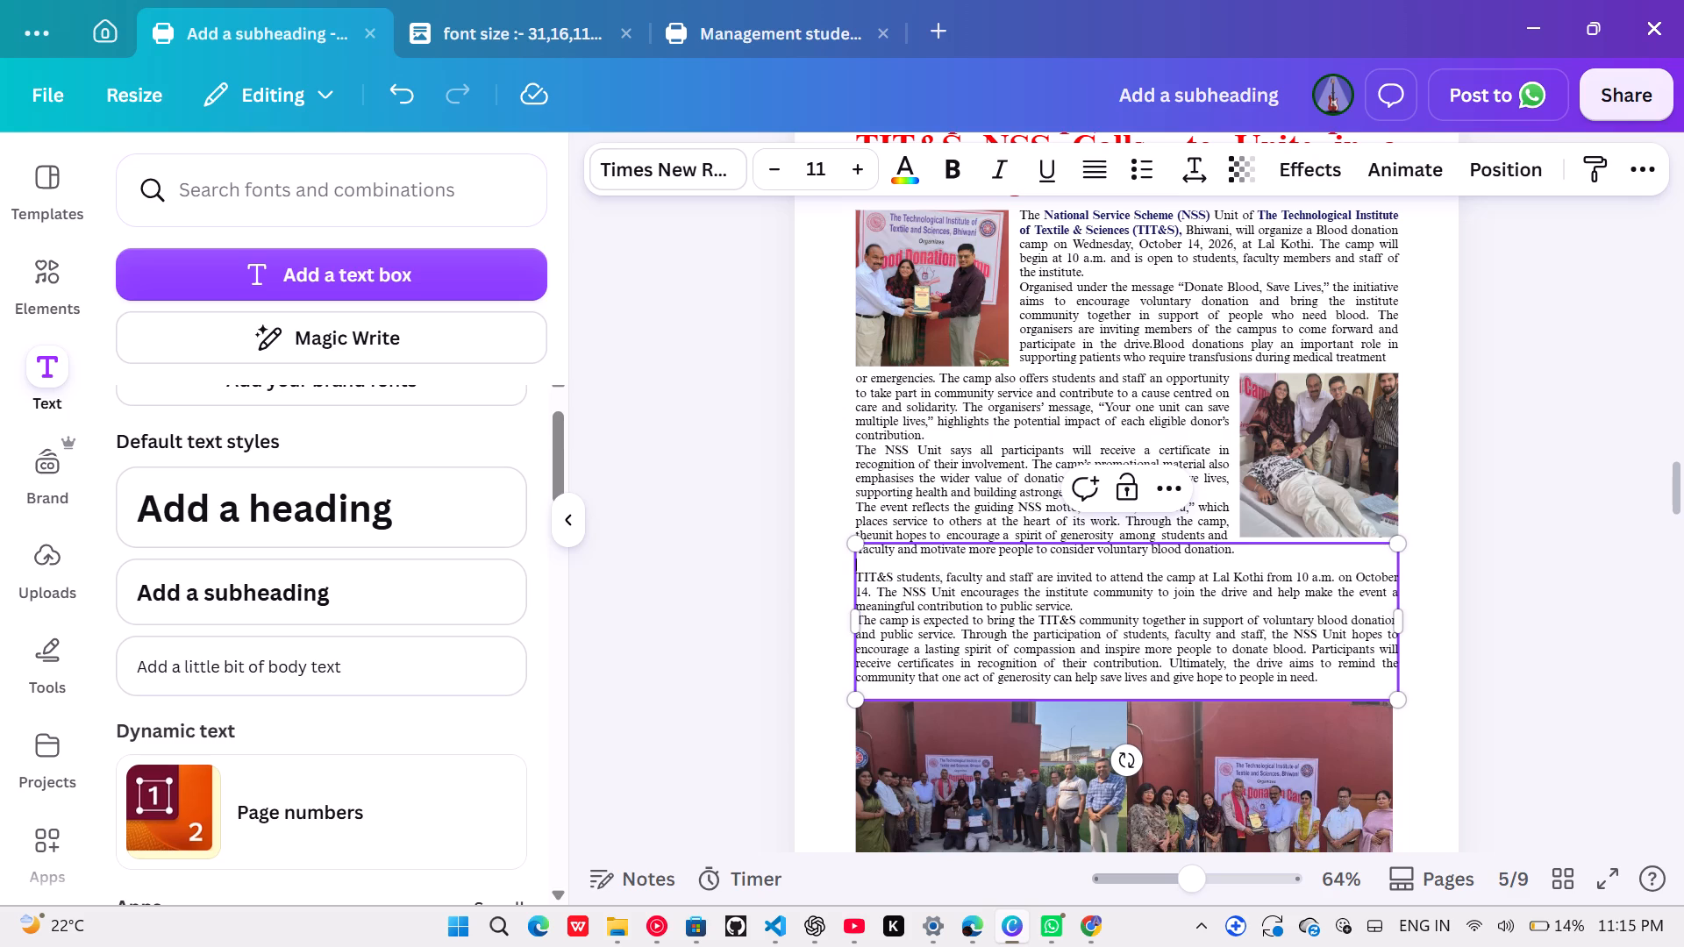
pyautogui.click(1085, 603)
pyautogui.press('Return')
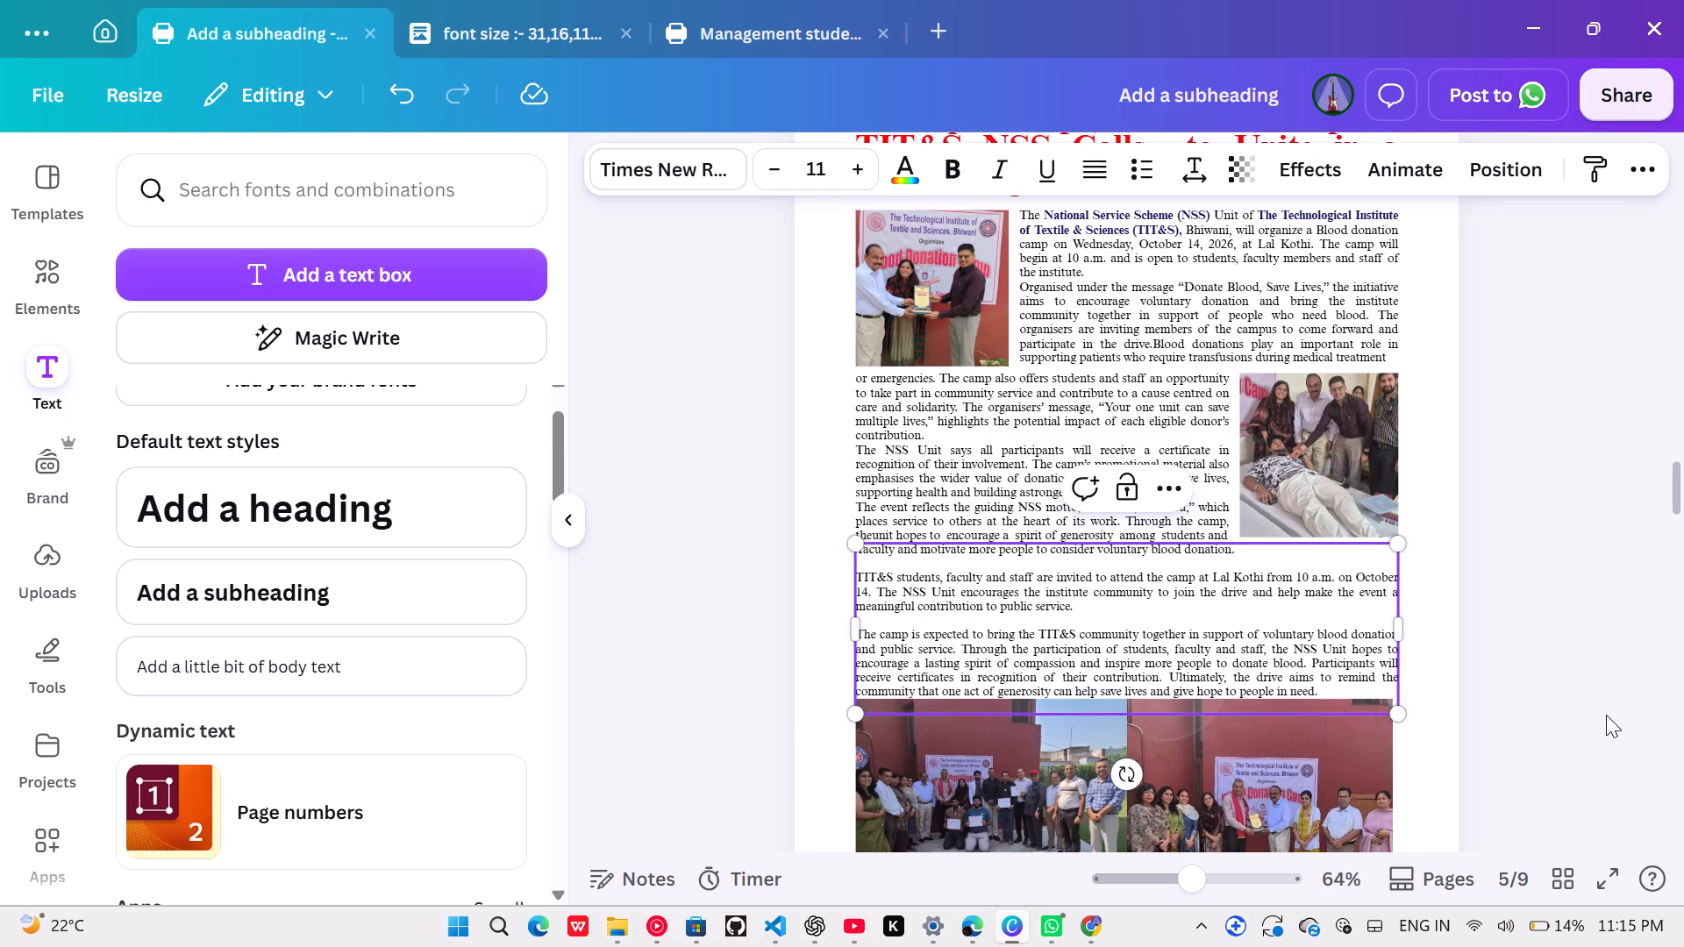
pyautogui.click(1606, 715)
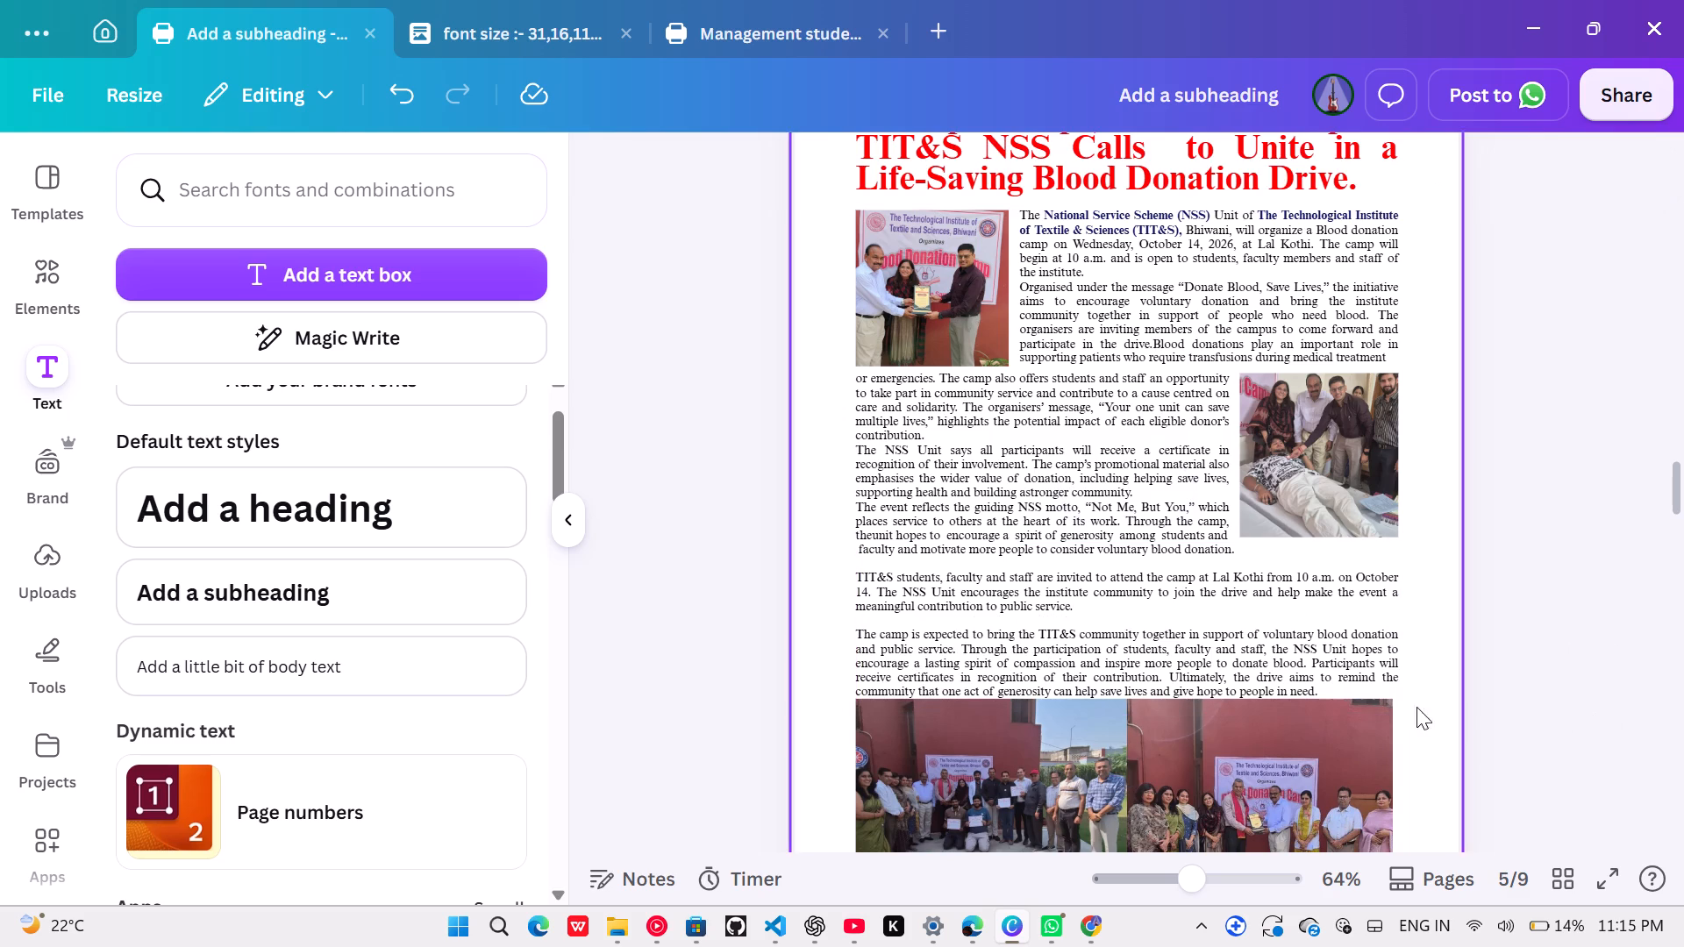
pyautogui.click(1591, 593)
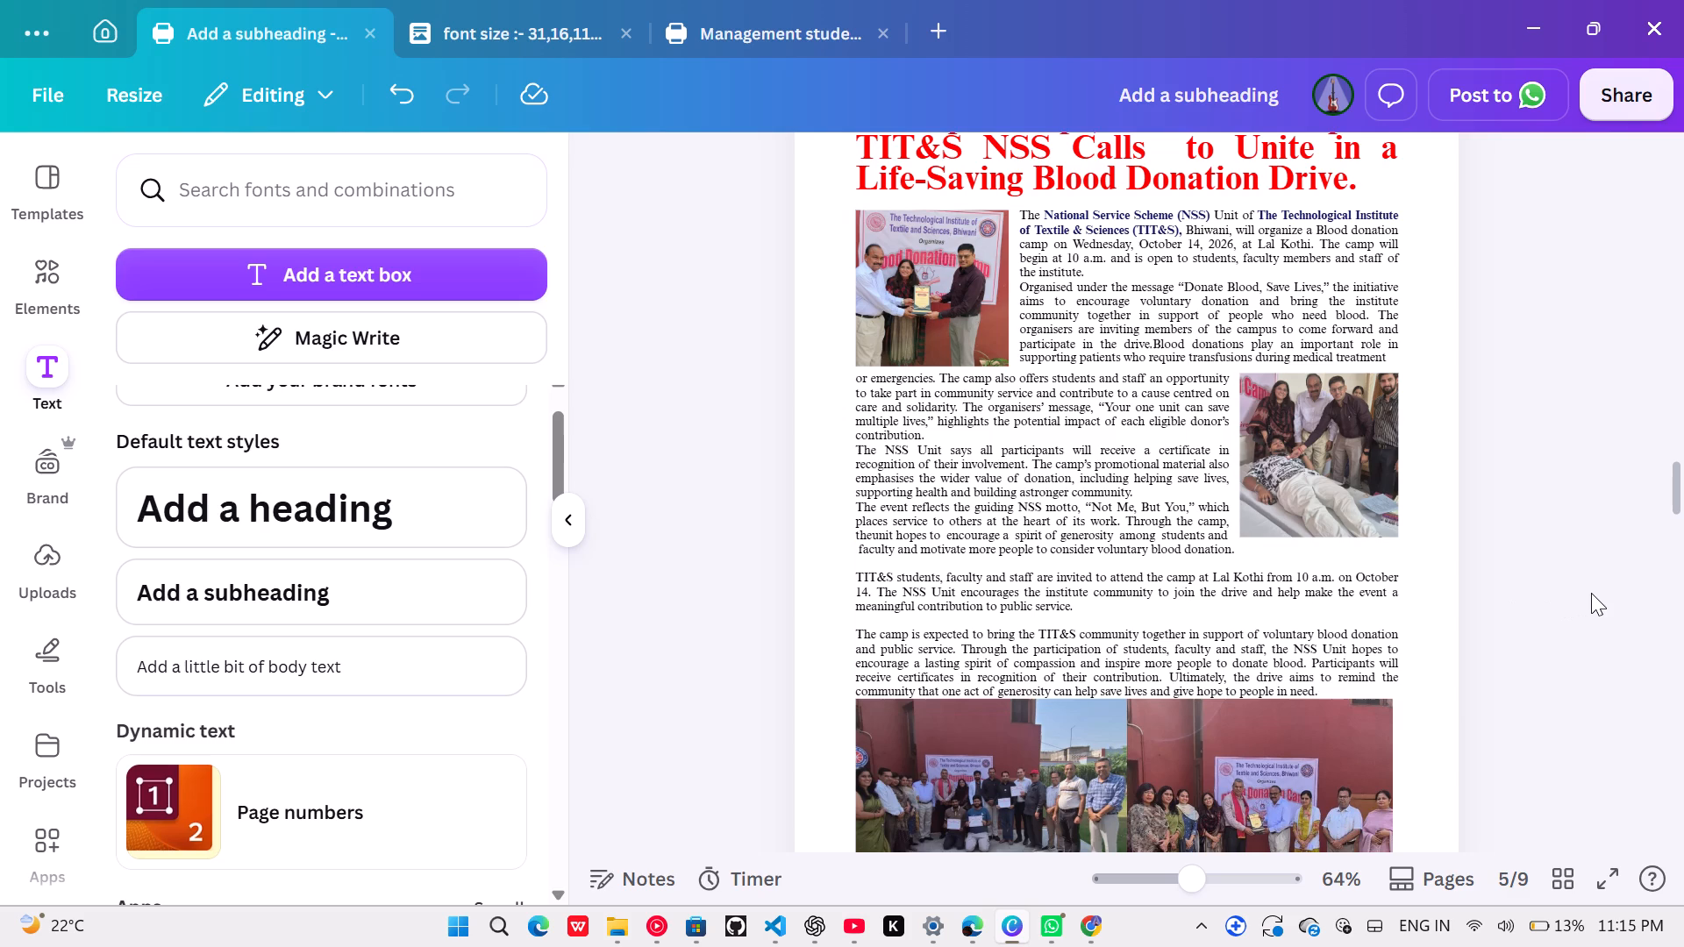
# Crop the top edges of both group photos at the page bottom to an aligned height of about 6.1, leaving a gap below the text.
pyautogui.scroll(-3, 1591, 593)
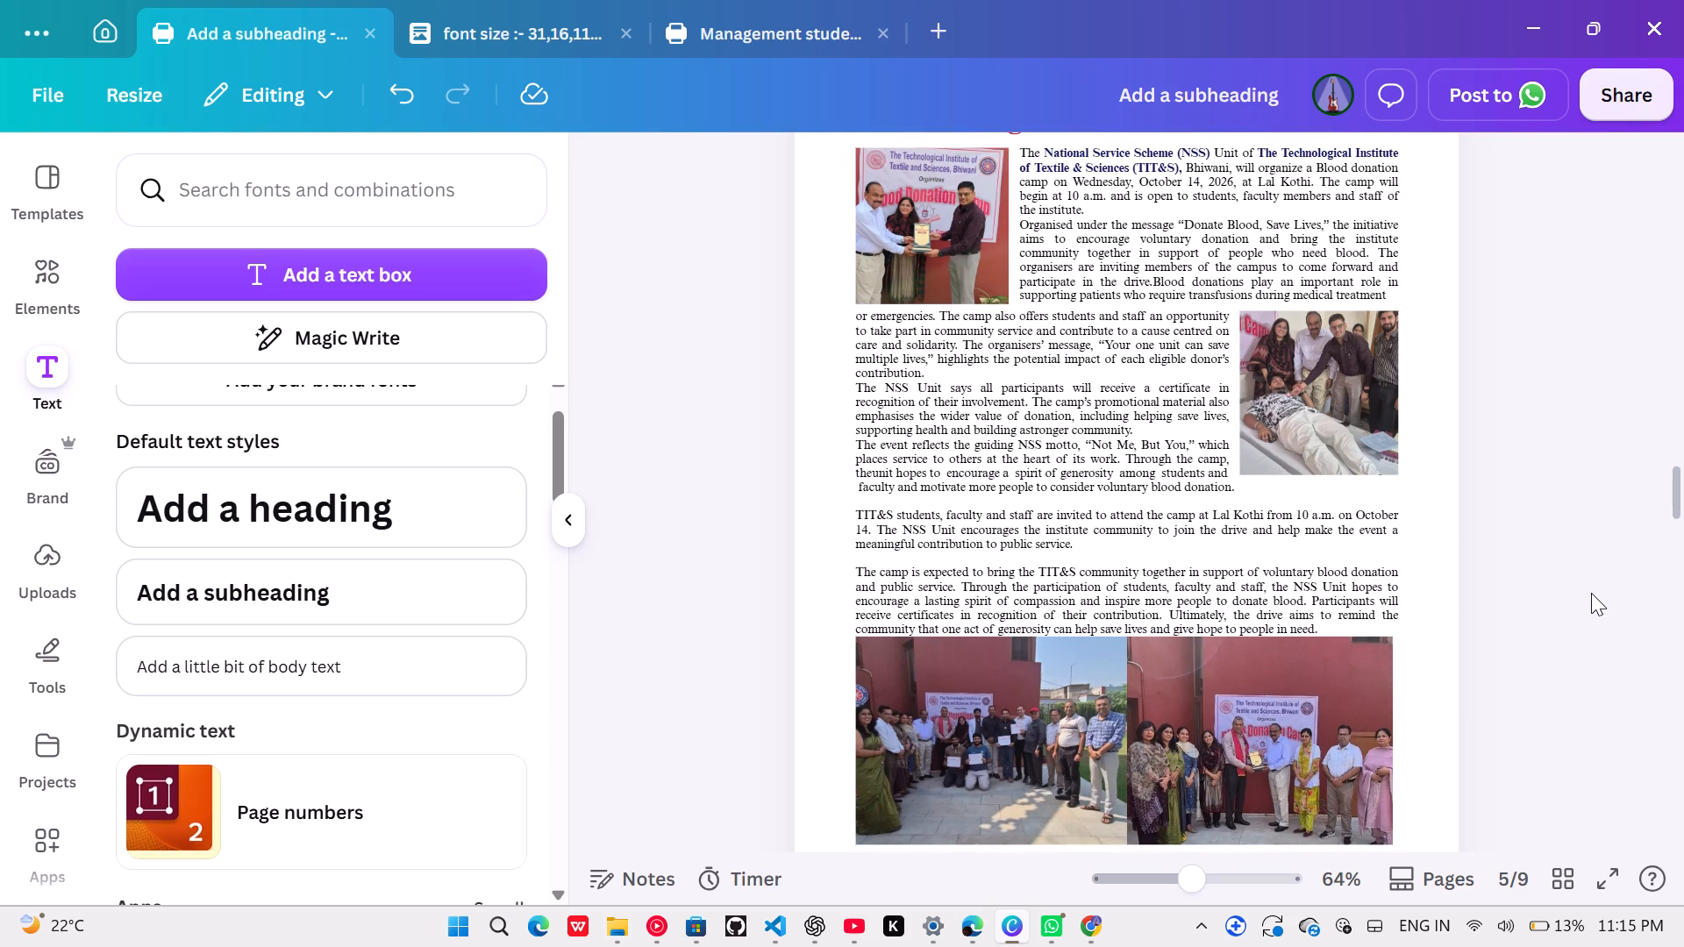
pyautogui.click(1101, 701)
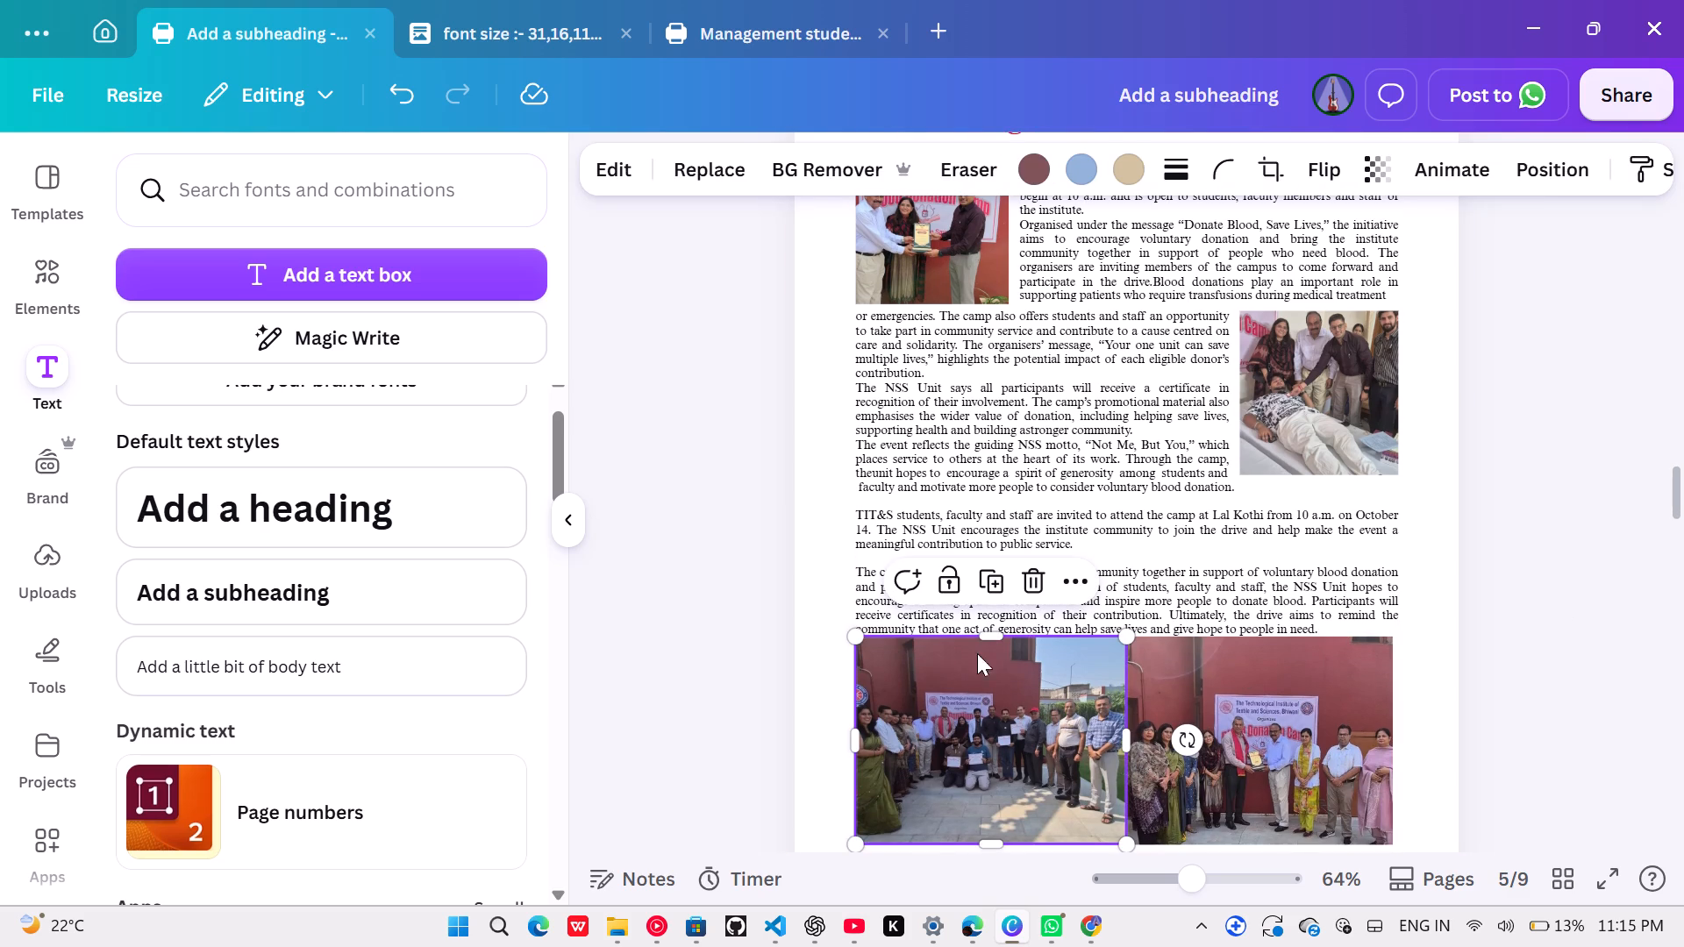
pyautogui.moveTo(992, 635); pyautogui.dragTo(995, 649)
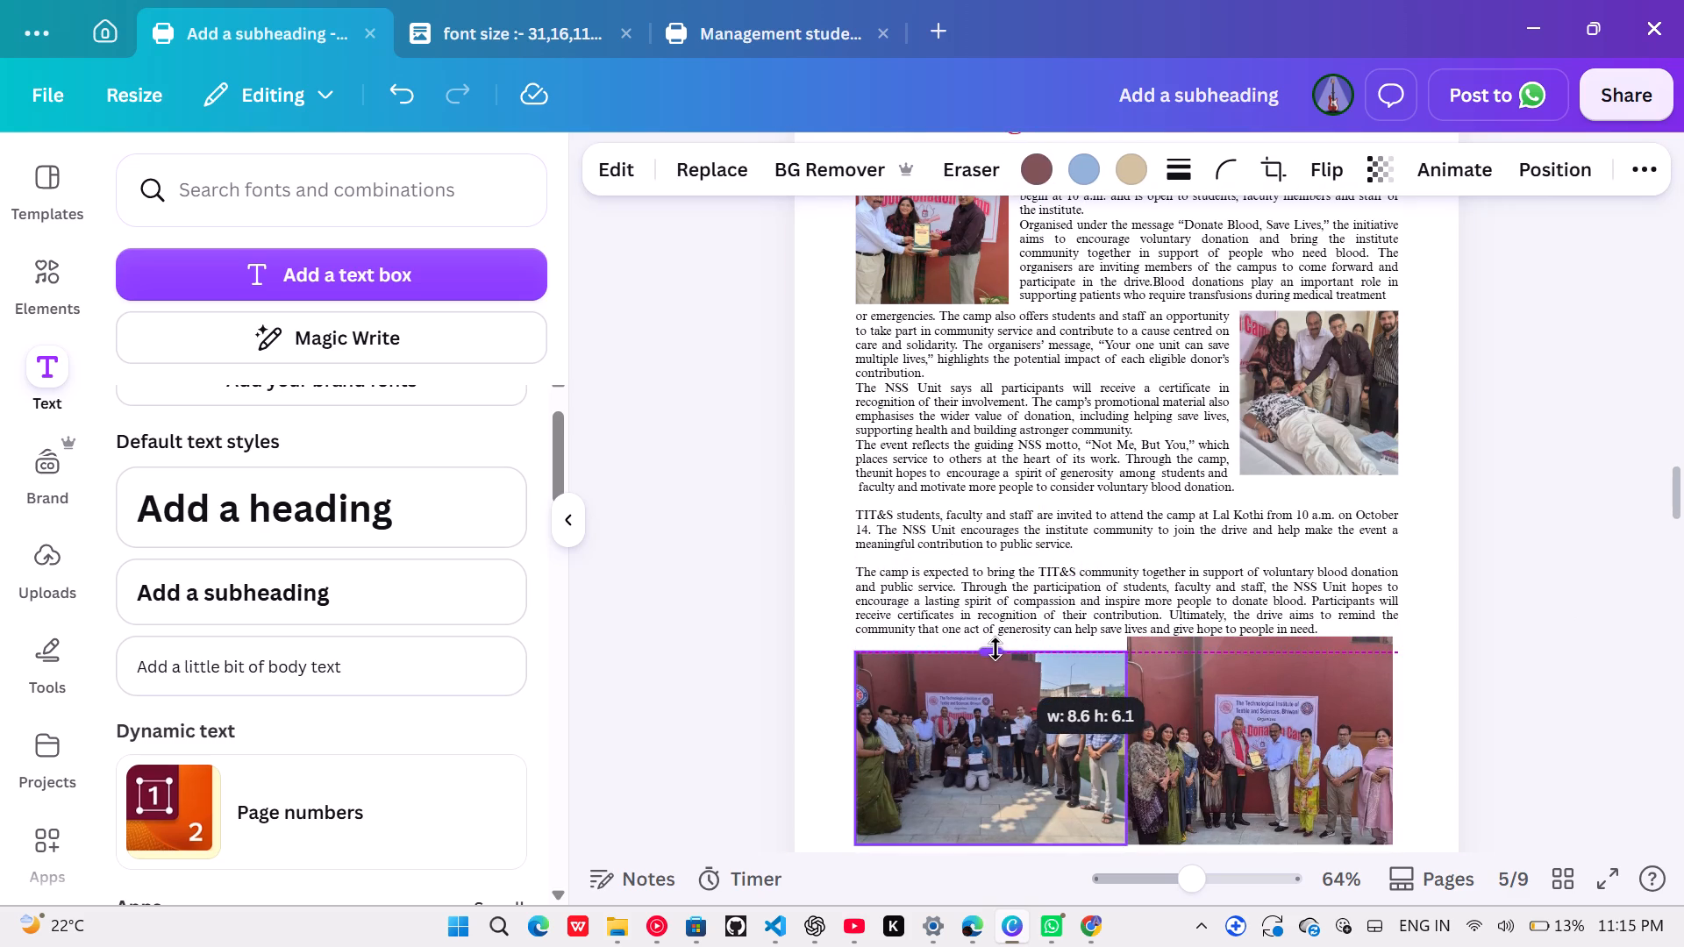
pyautogui.moveTo(995, 649); pyautogui.dragTo(995, 644)
pyautogui.click(1219, 687)
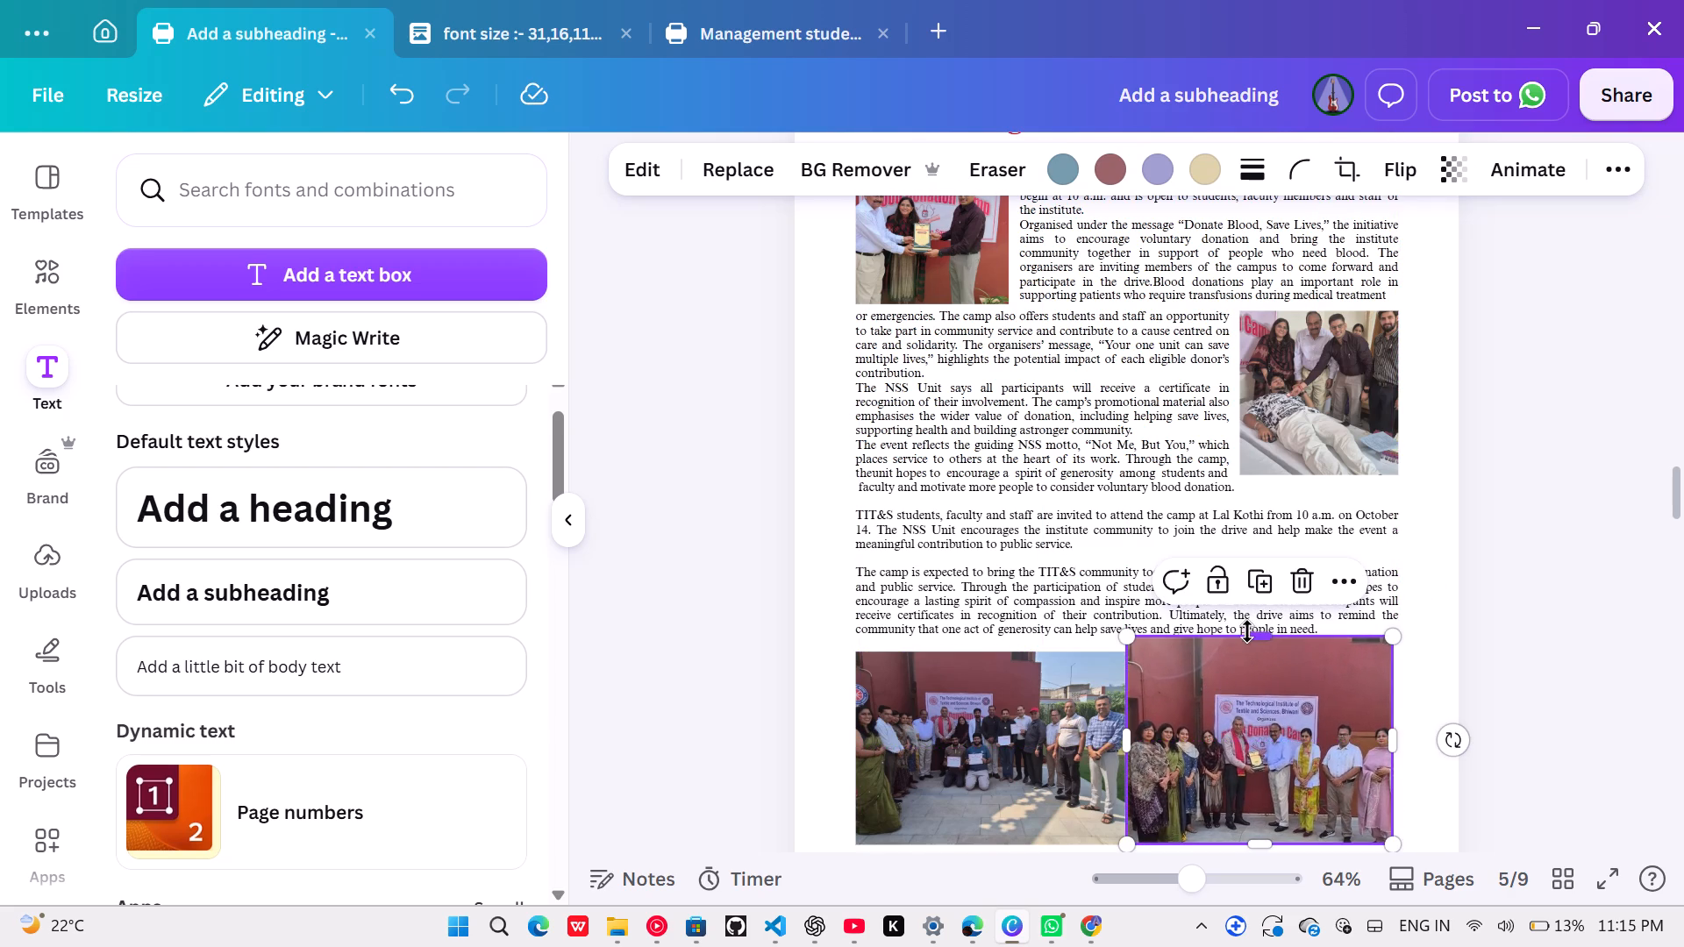
pyautogui.moveTo(1257, 633); pyautogui.dragTo(1259, 650)
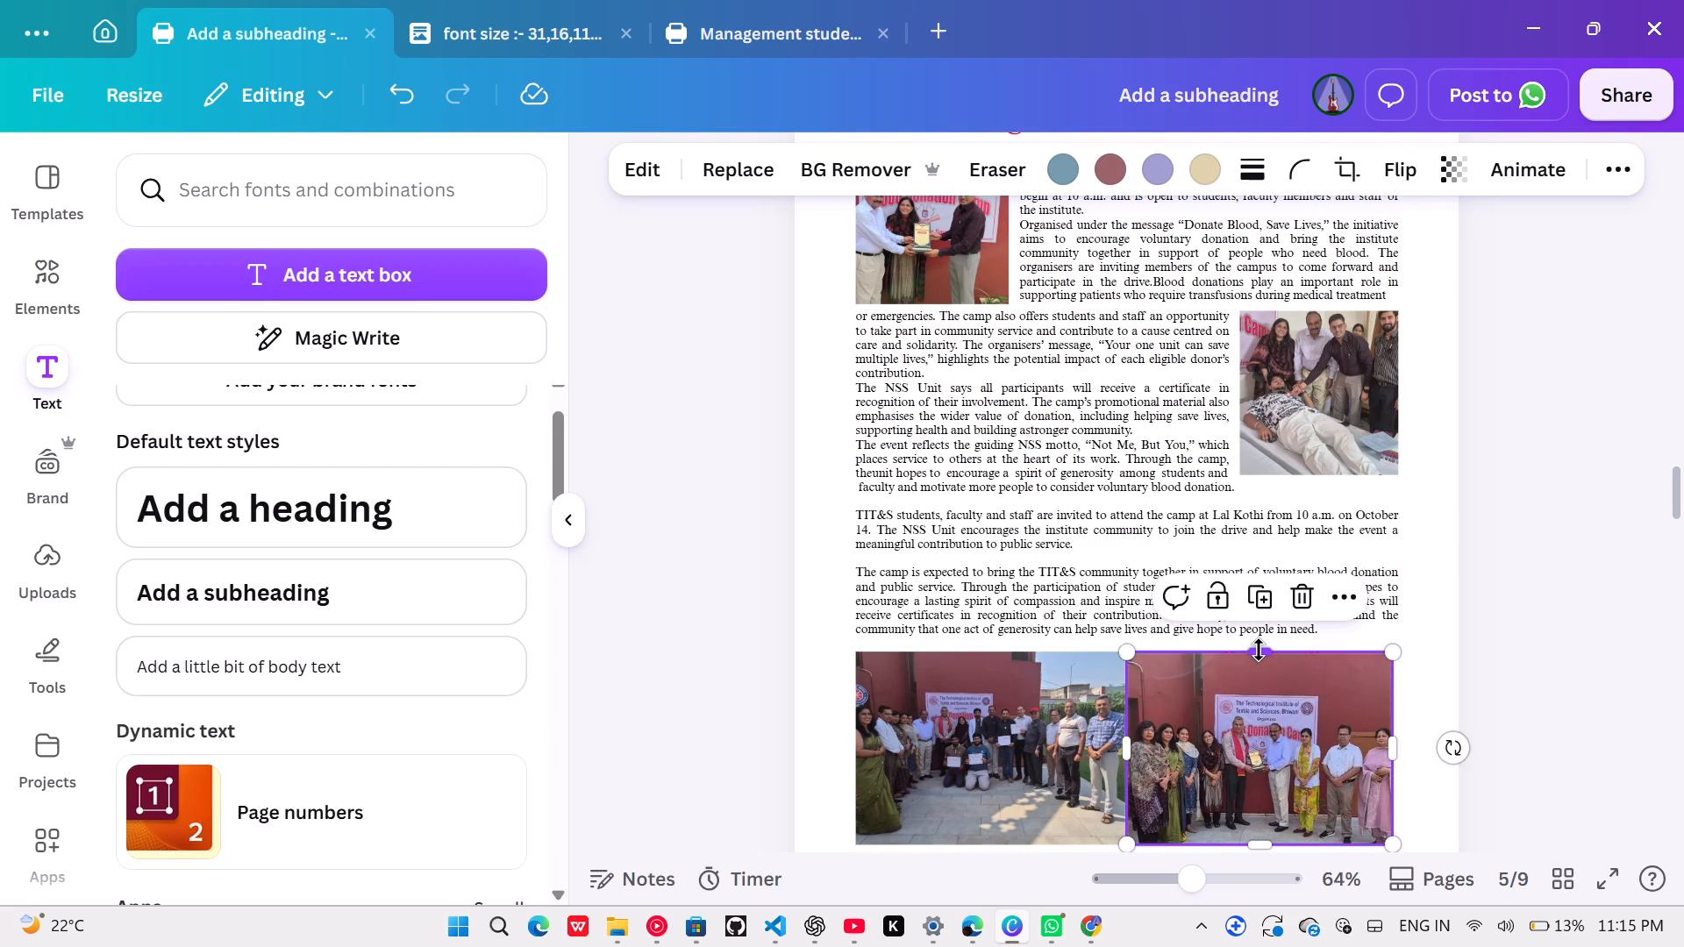
pyautogui.click(1516, 645)
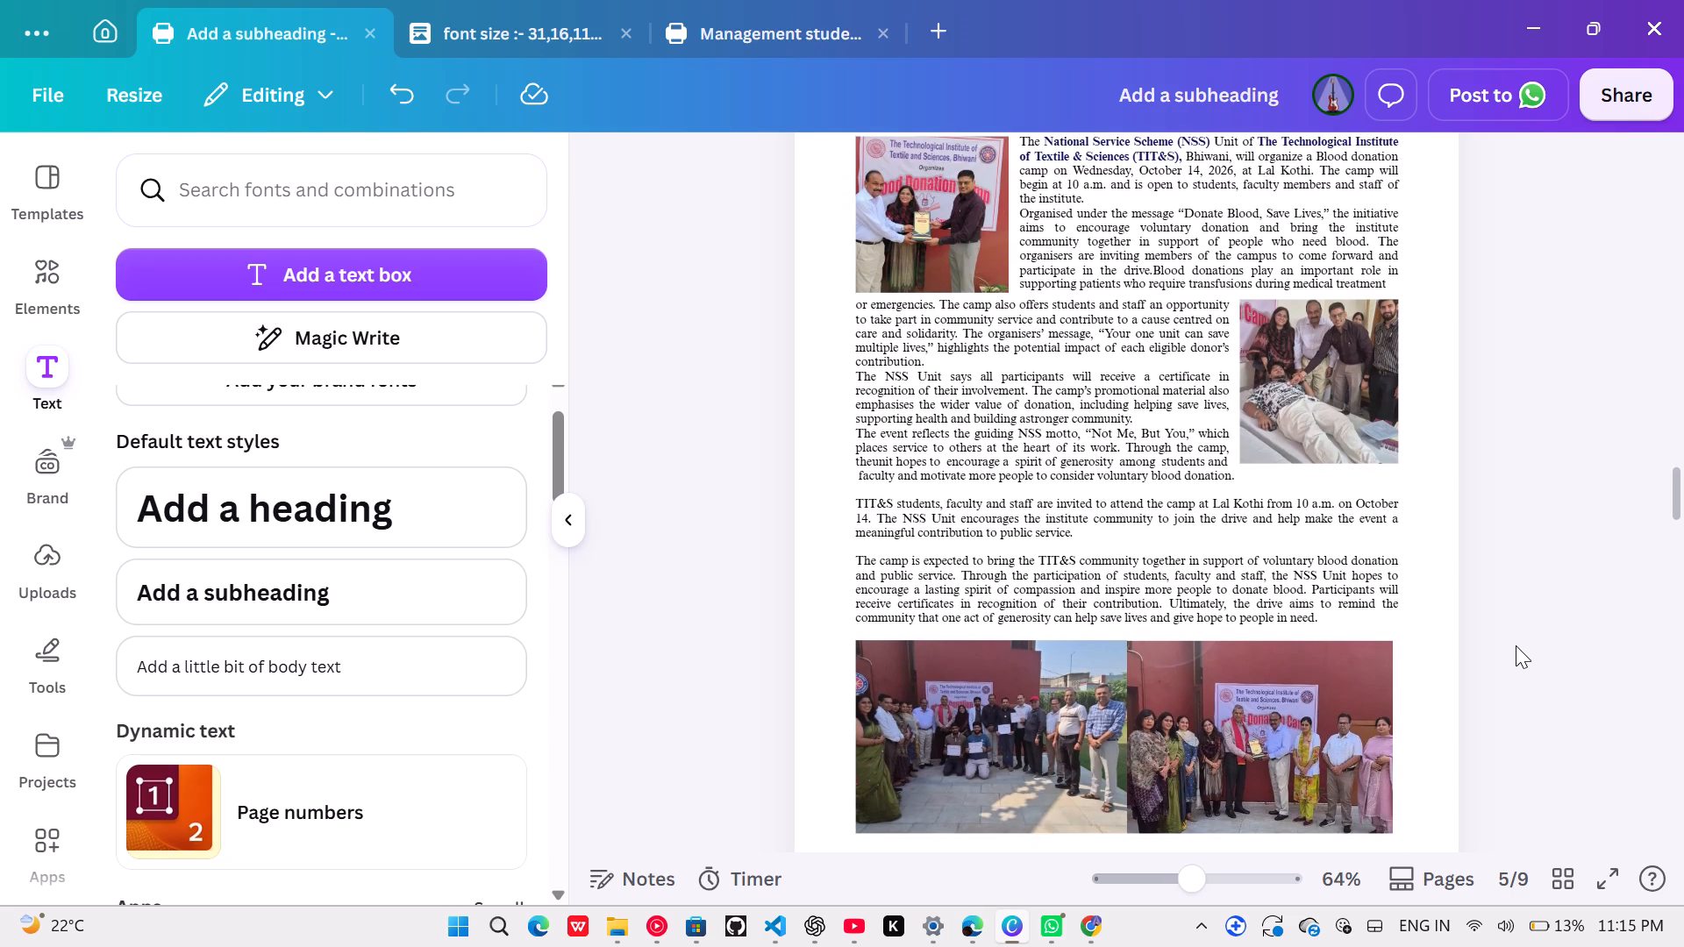
# Make "Blood donation camp" in the article's first paragraph bold and dark blue.
pyautogui.scroll(-1, 1516, 645)
pyautogui.scroll(2, 1516, 645)
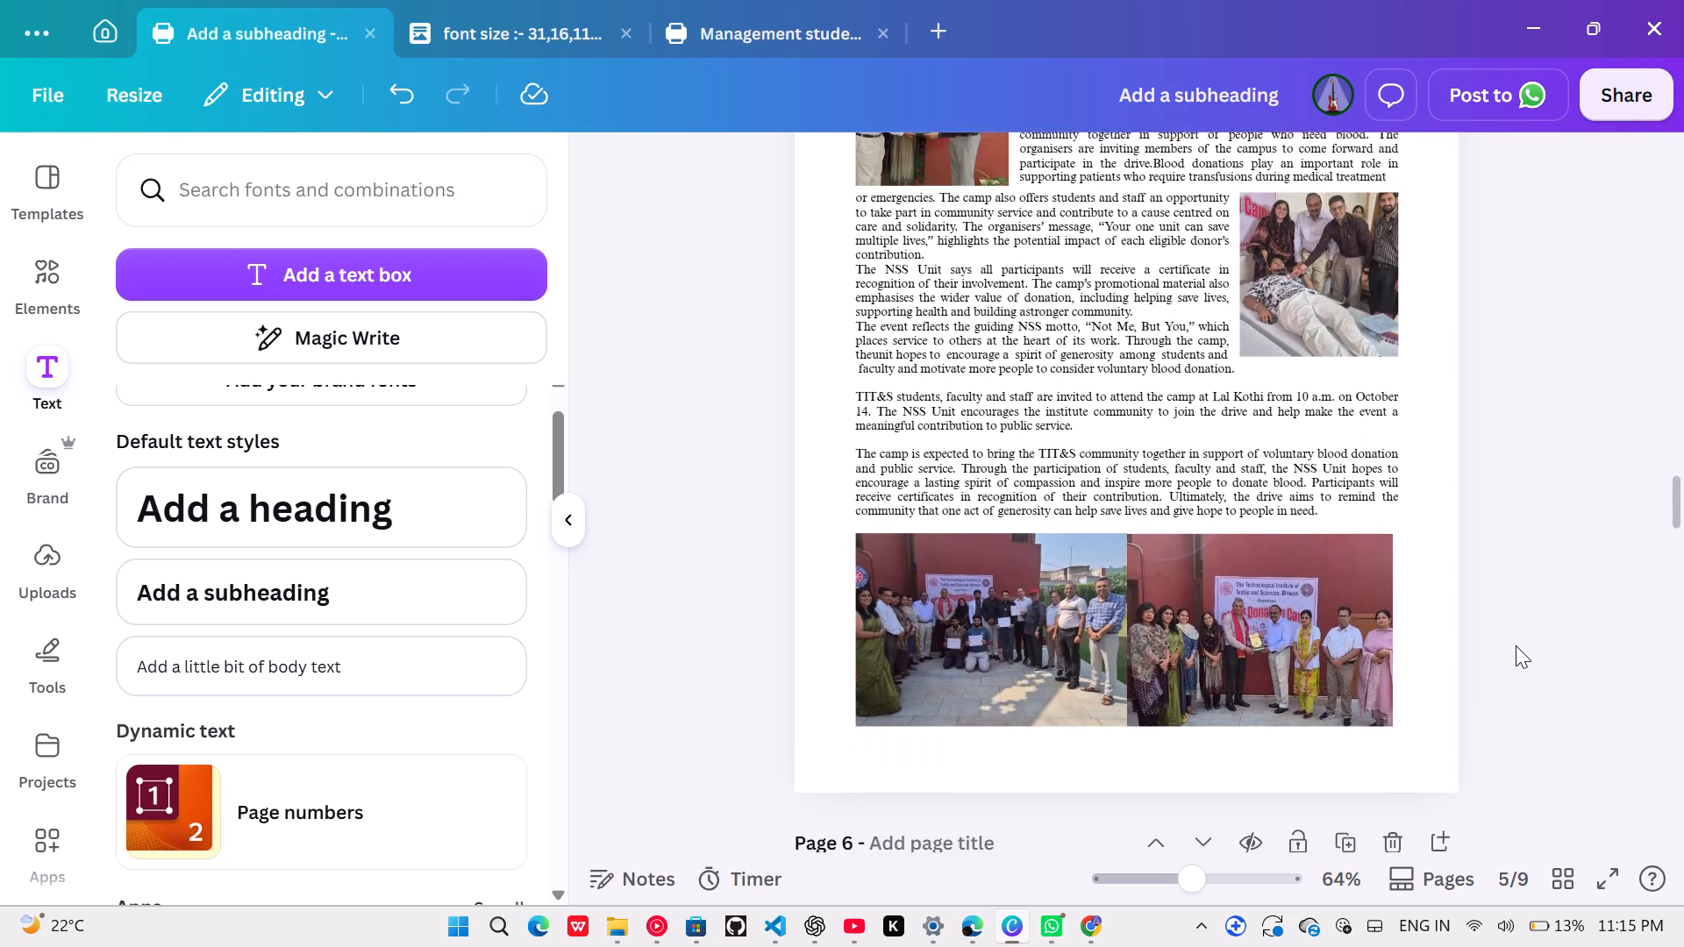
pyautogui.scroll(4, 1516, 645)
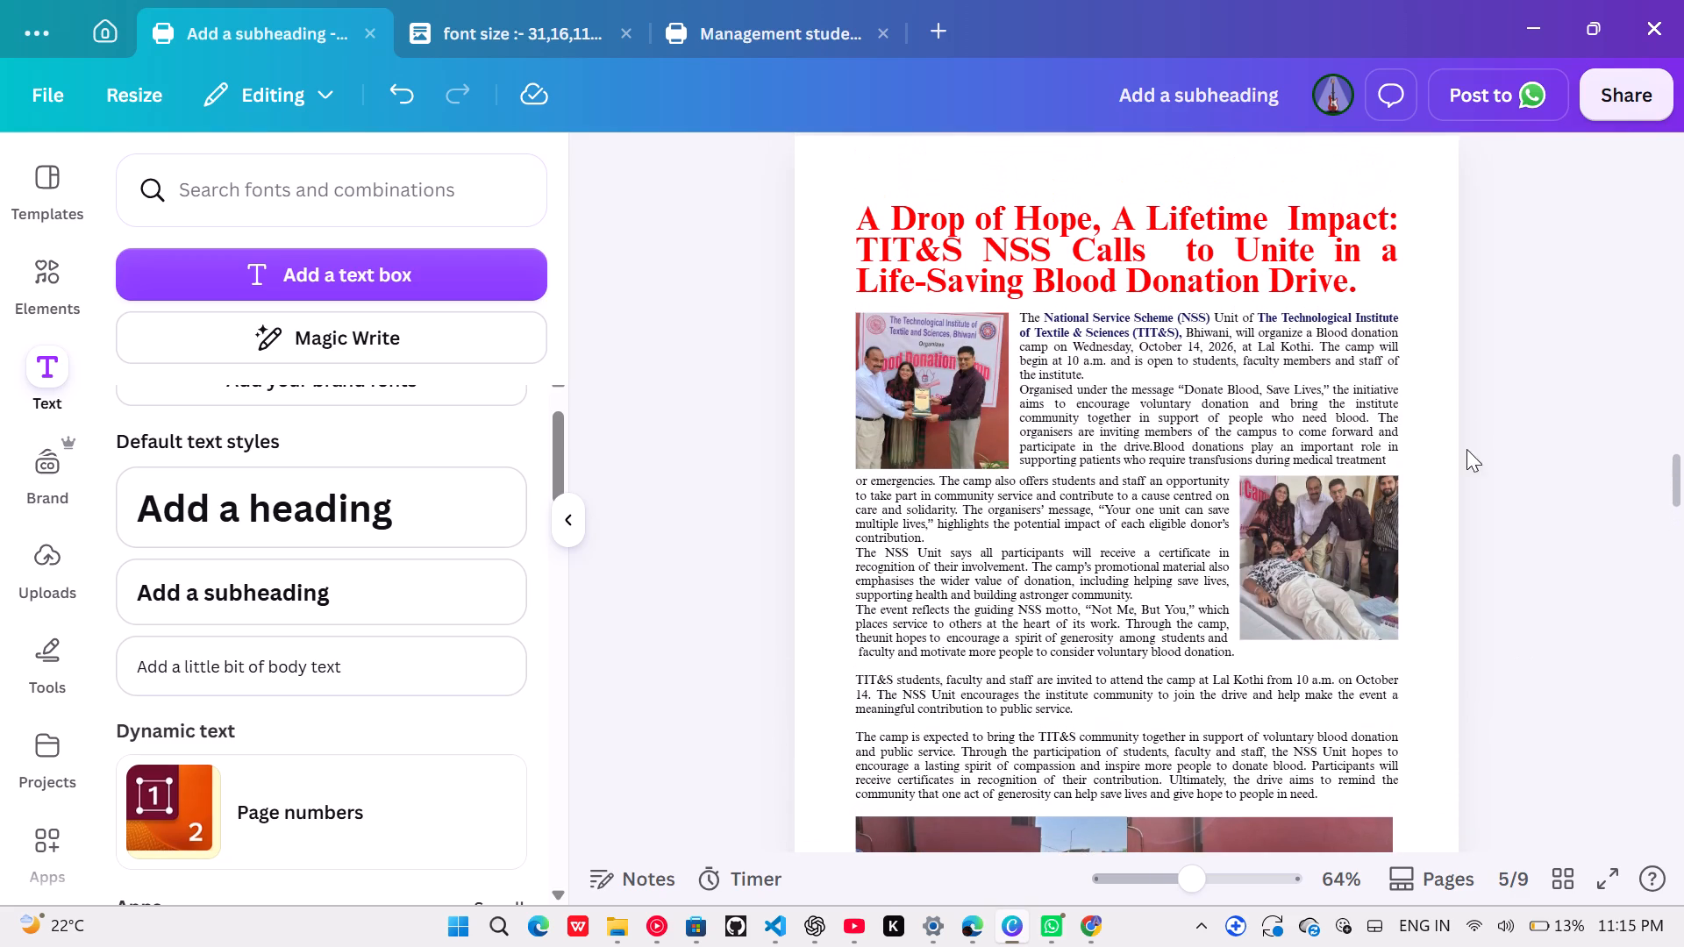
pyautogui.click(1317, 331)
pyautogui.click(1317, 331)
pyautogui.moveTo(1317, 331); pyautogui.dragTo(1043, 346)
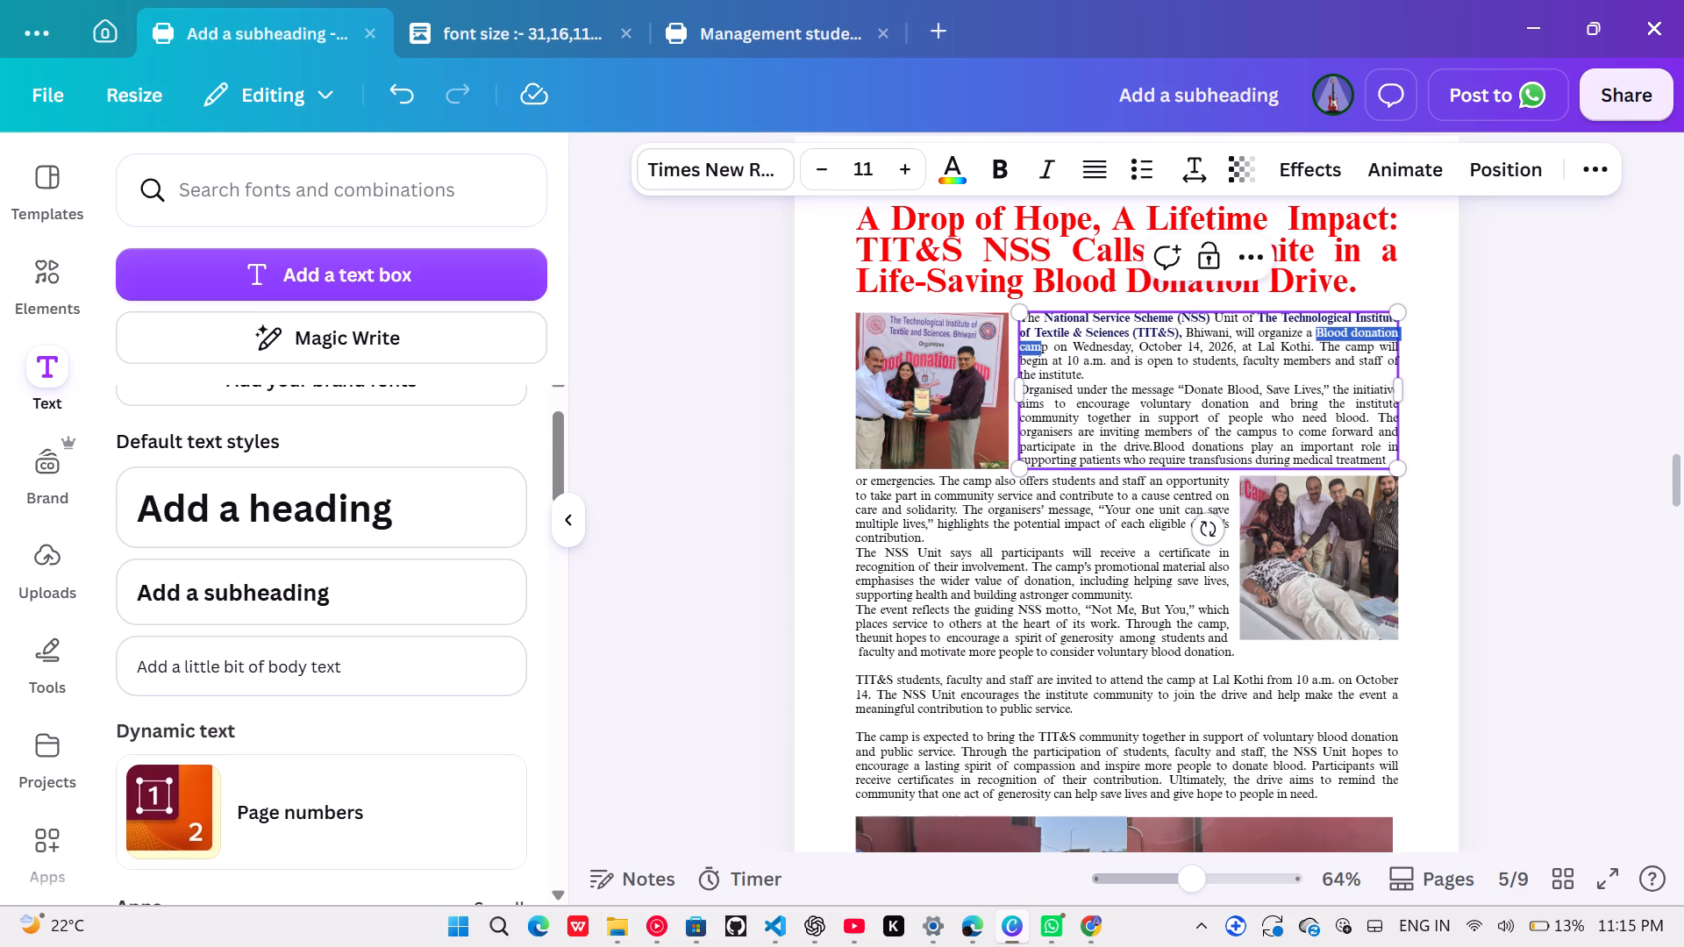
pyautogui.moveTo(1043, 346); pyautogui.dragTo(1049, 346)
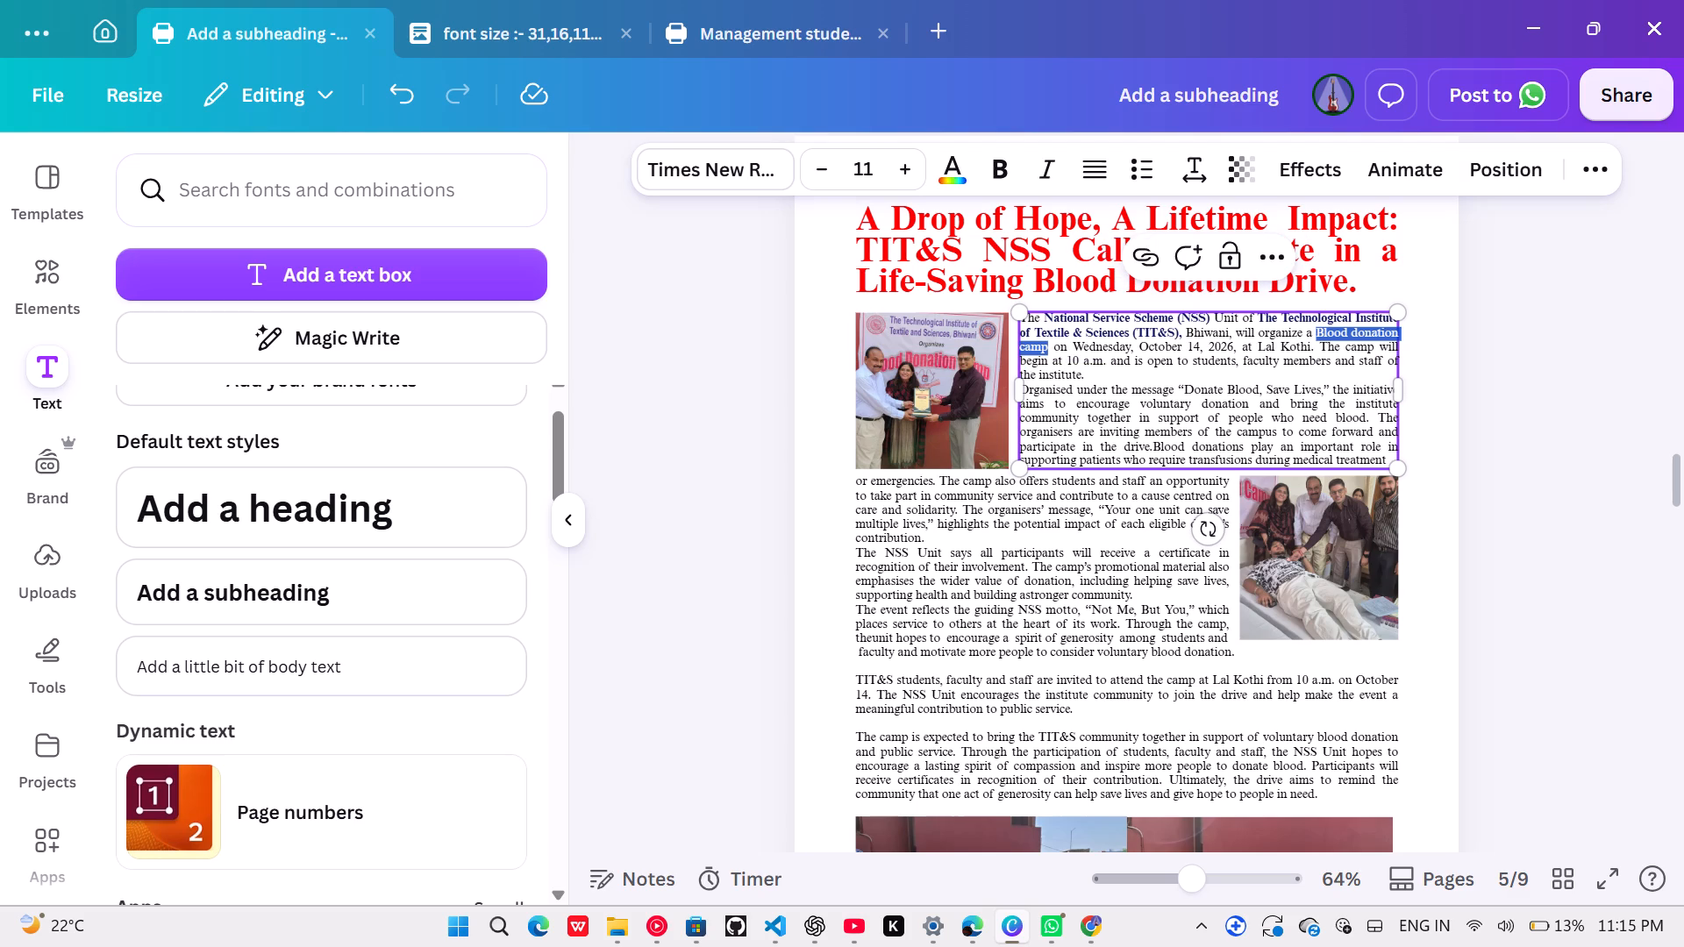
pyautogui.click(949, 165)
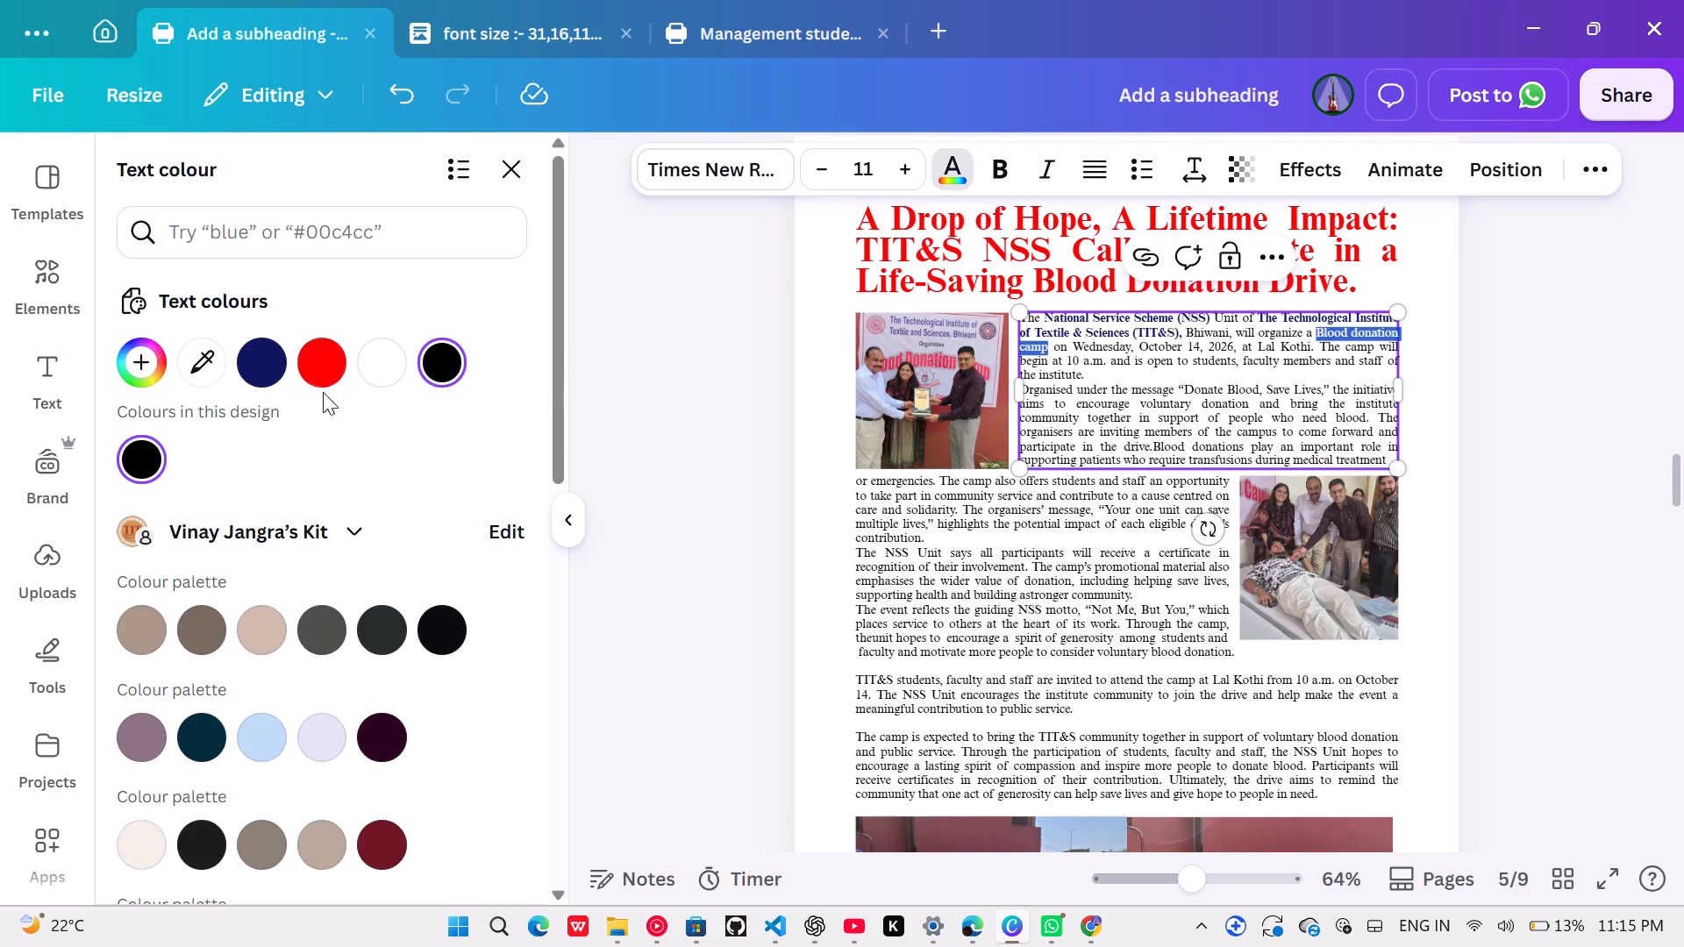
pyautogui.click(272, 375)
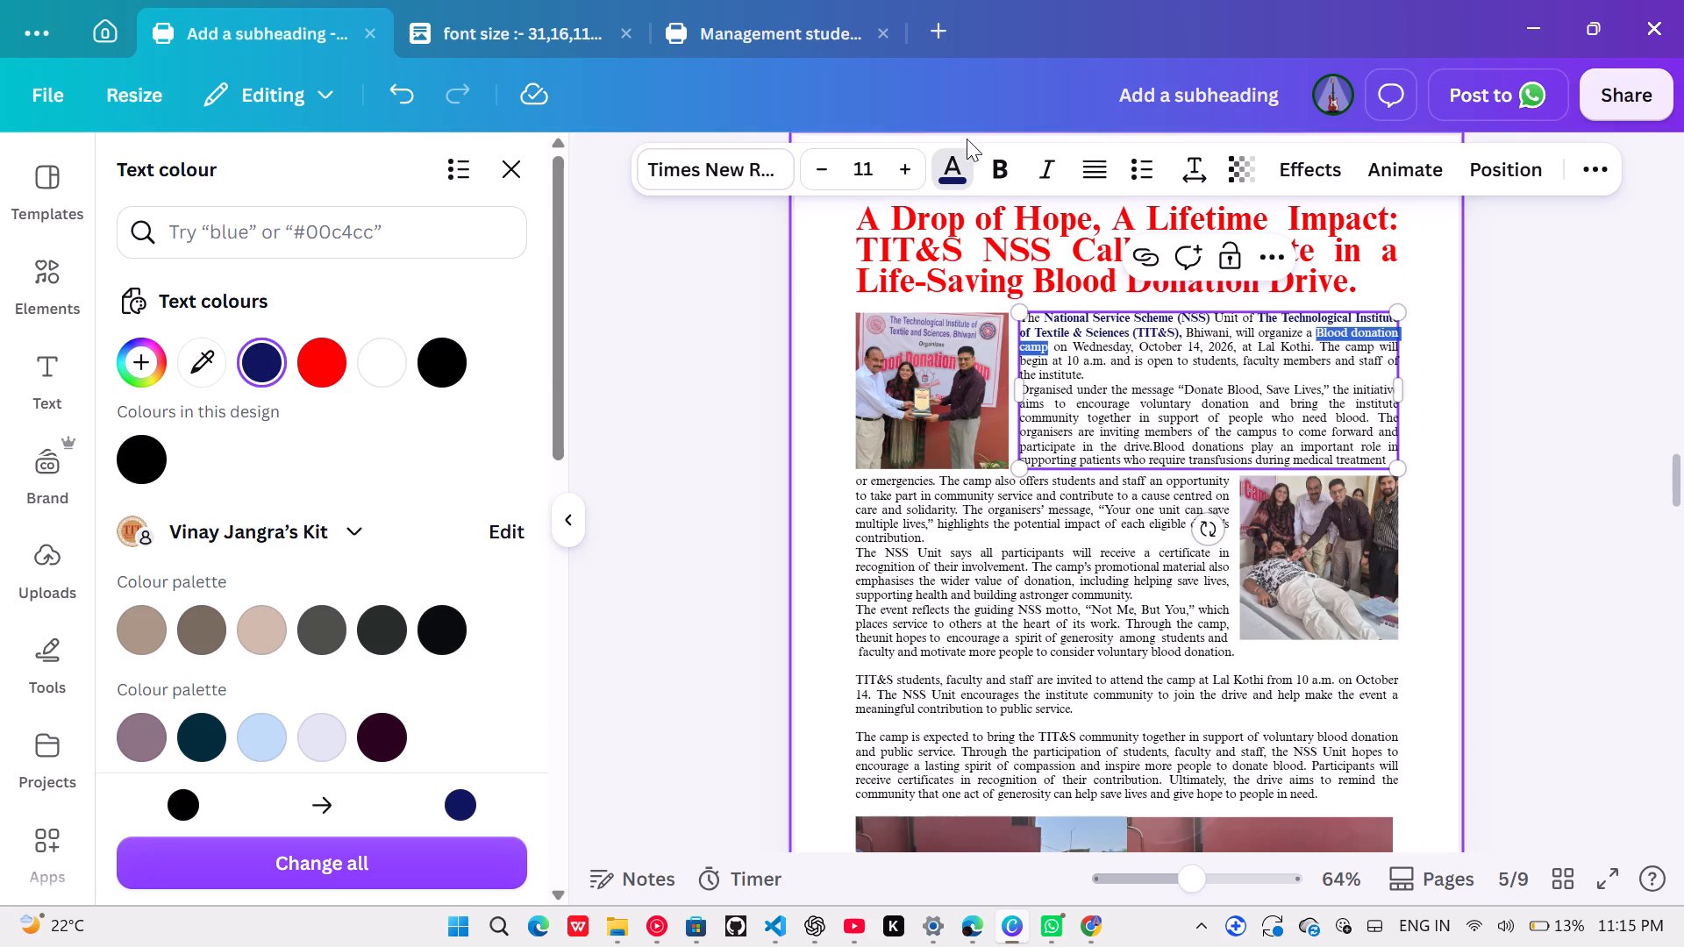
pyautogui.click(993, 157)
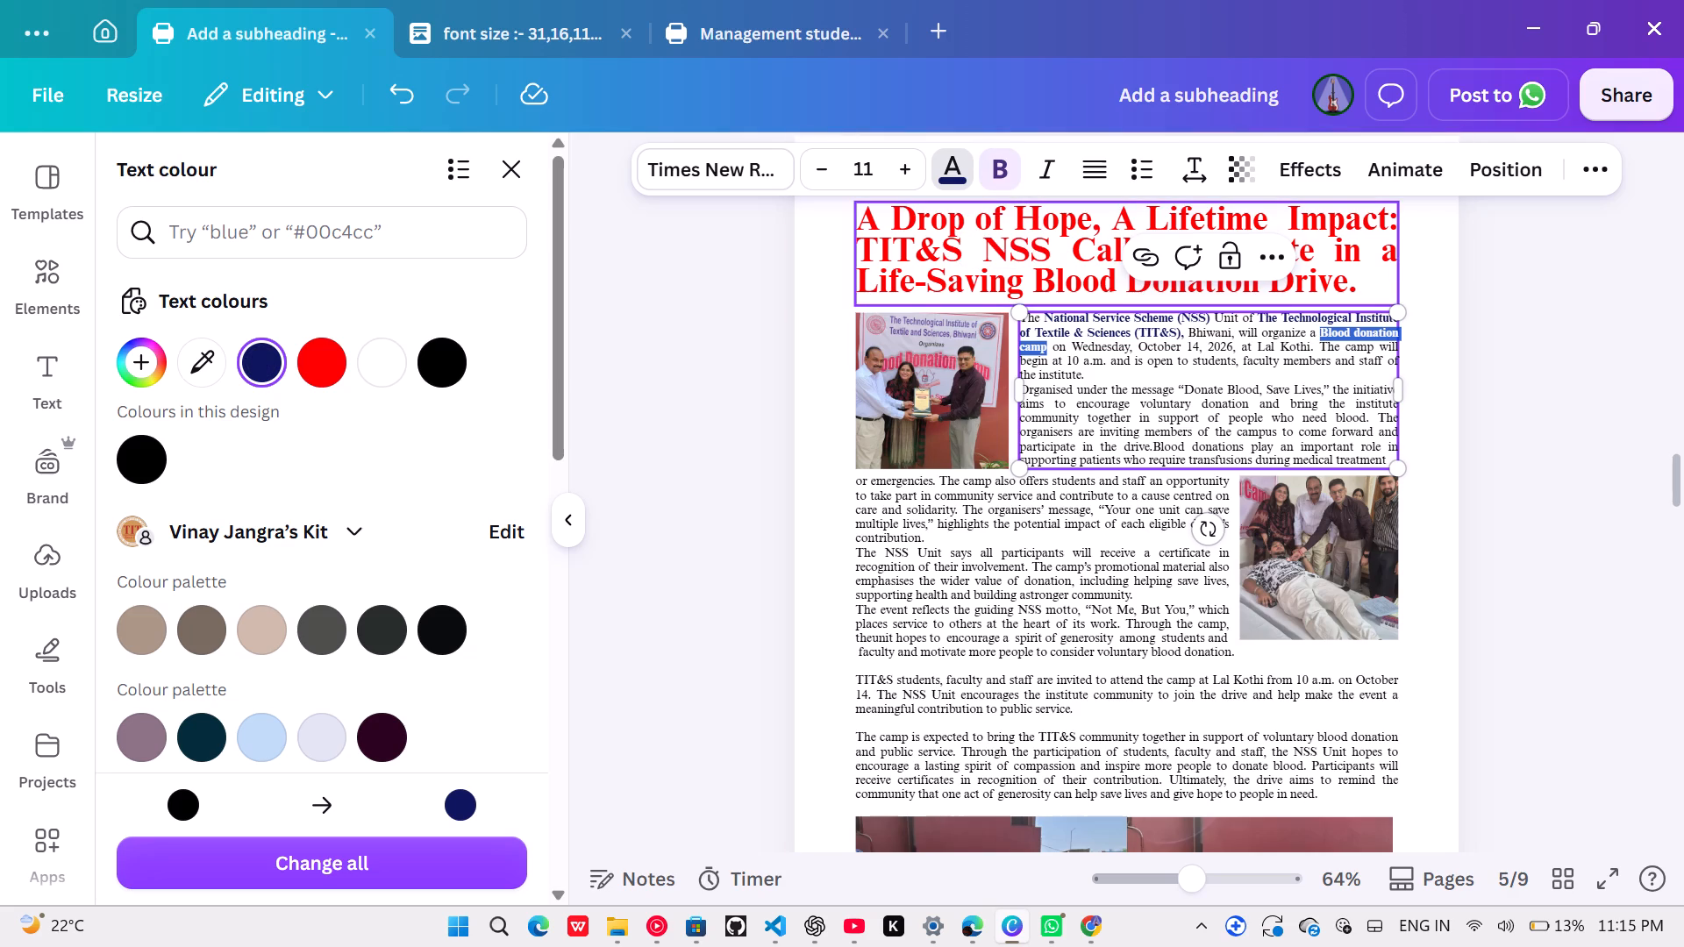
# Make the date "October 14, 2026," in the first paragraph bold and dark blue.
pyautogui.moveTo(1139, 345); pyautogui.dragTo(1207, 338)
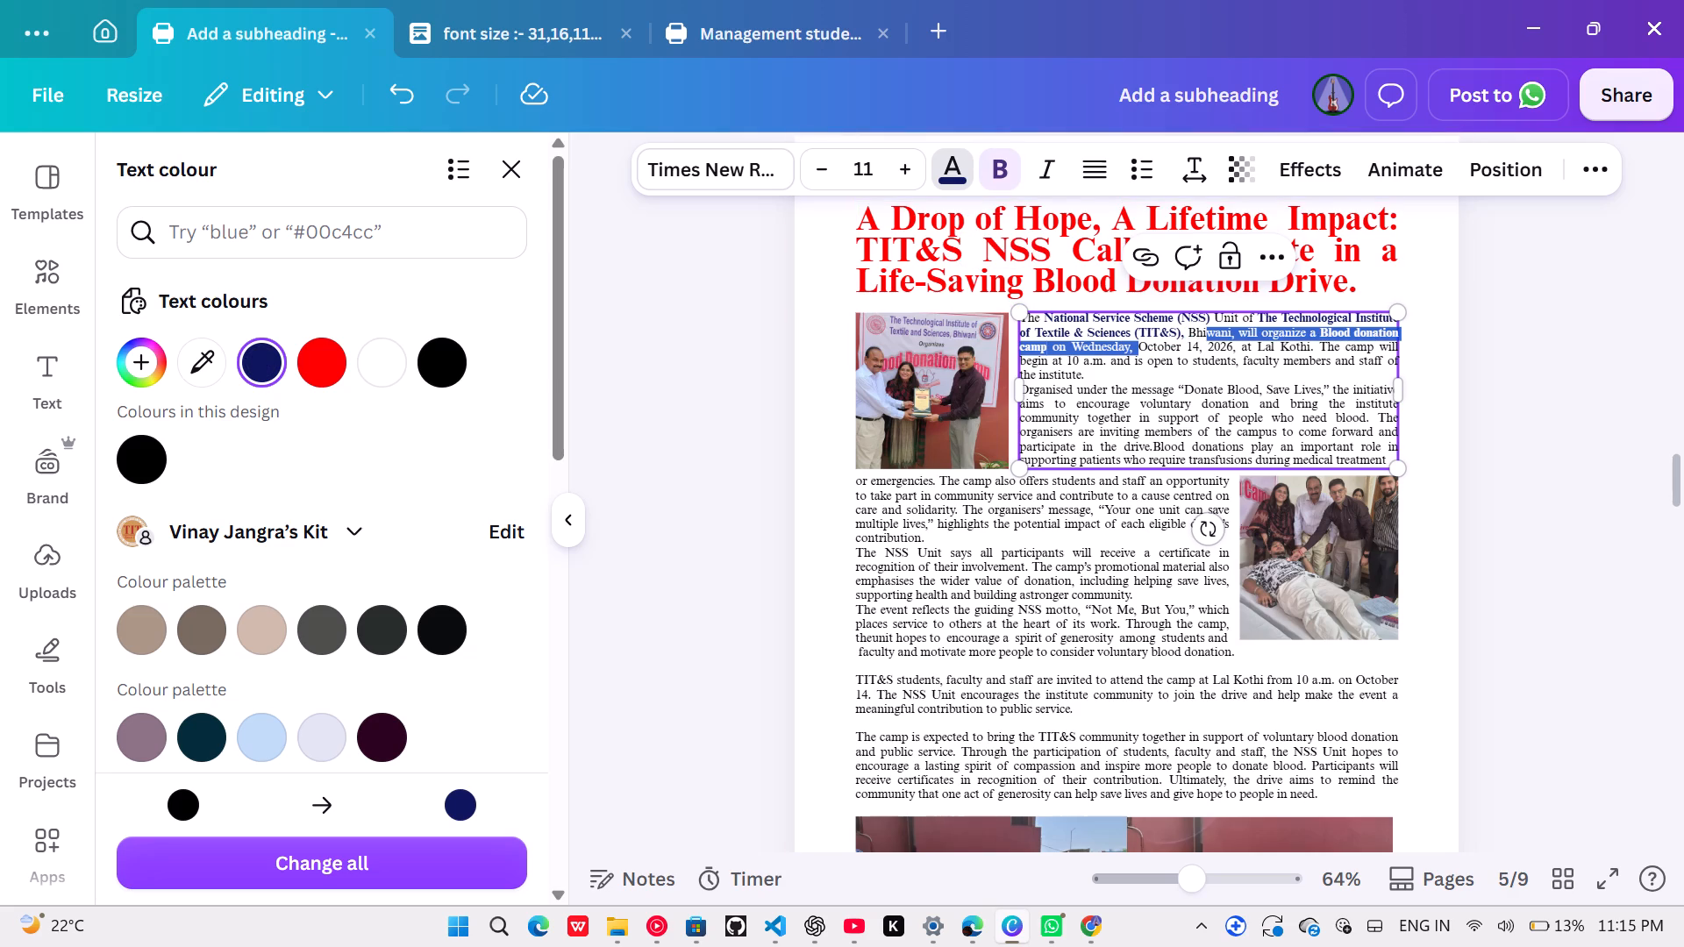
pyautogui.moveTo(1207, 338); pyautogui.dragTo(1232, 345)
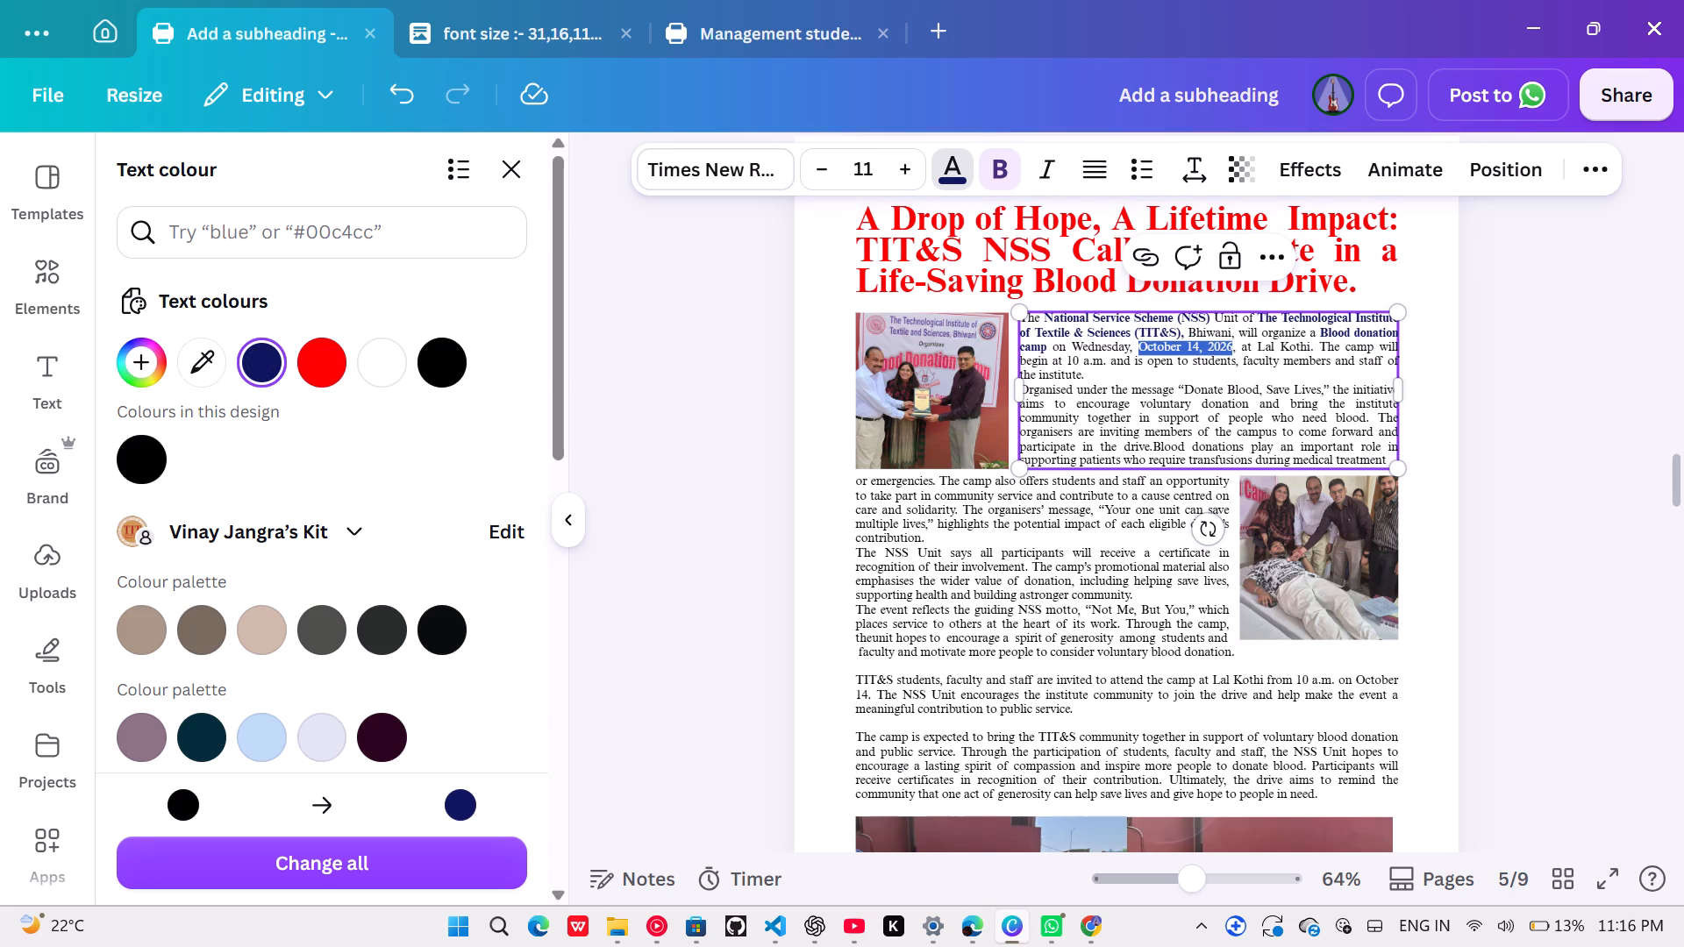
pyautogui.moveTo(1232, 345); pyautogui.dragTo(1235, 349)
pyautogui.moveTo(1235, 349); pyautogui.dragTo(1236, 347)
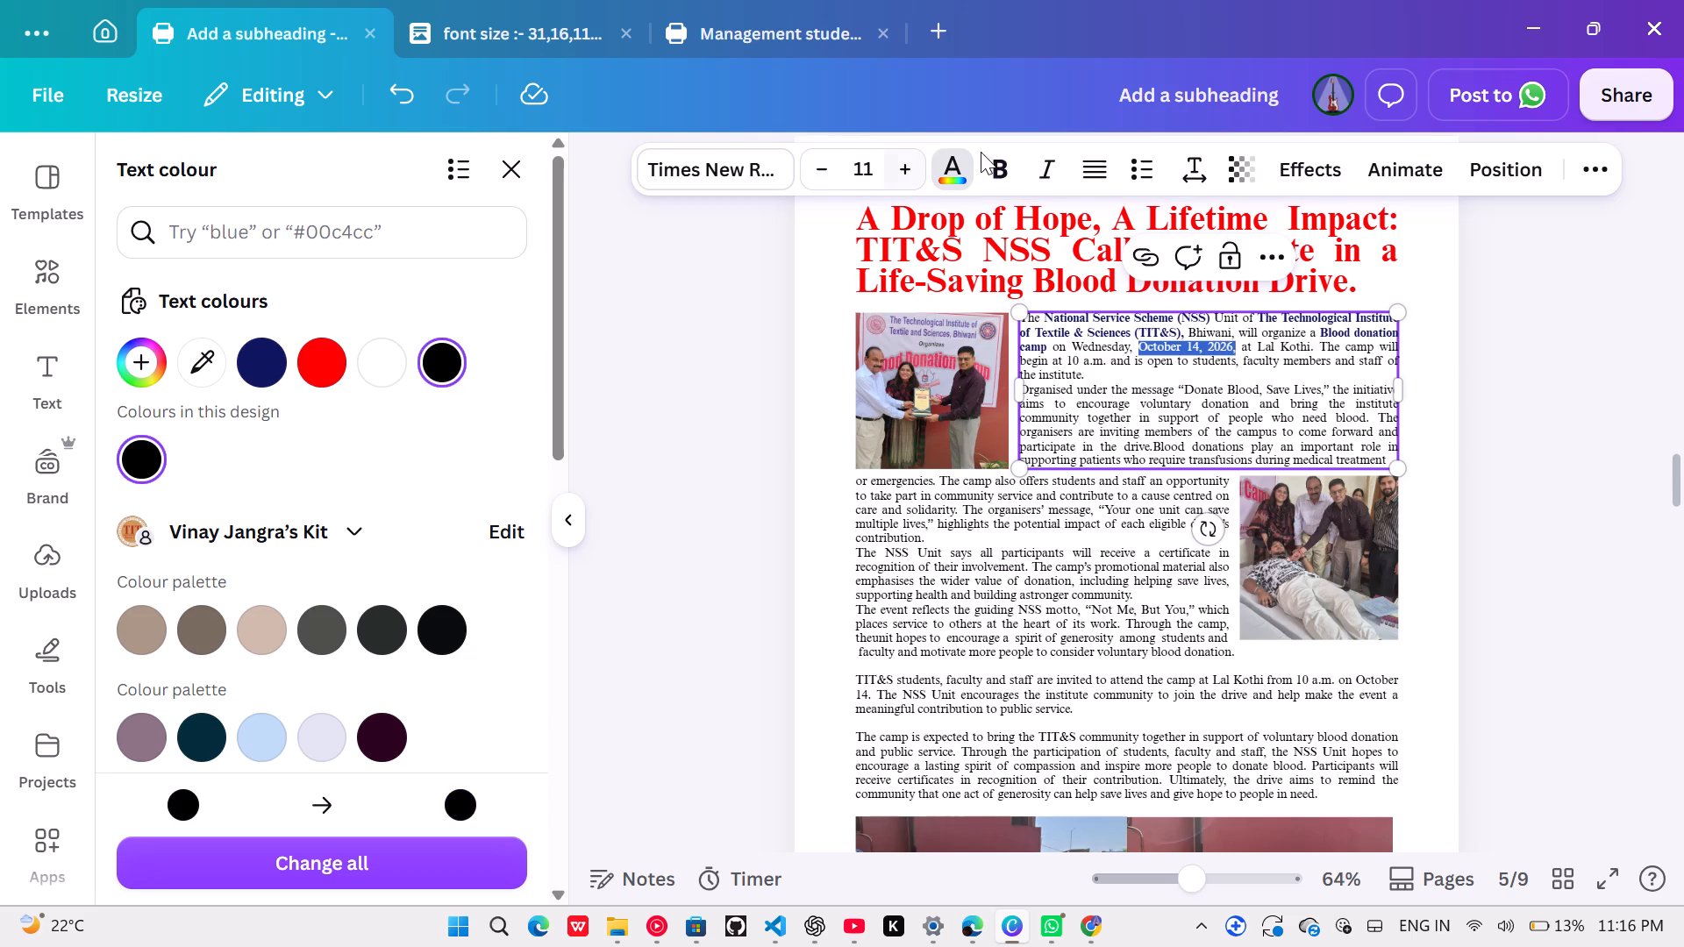
pyautogui.click(1003, 152)
pyautogui.click(963, 175)
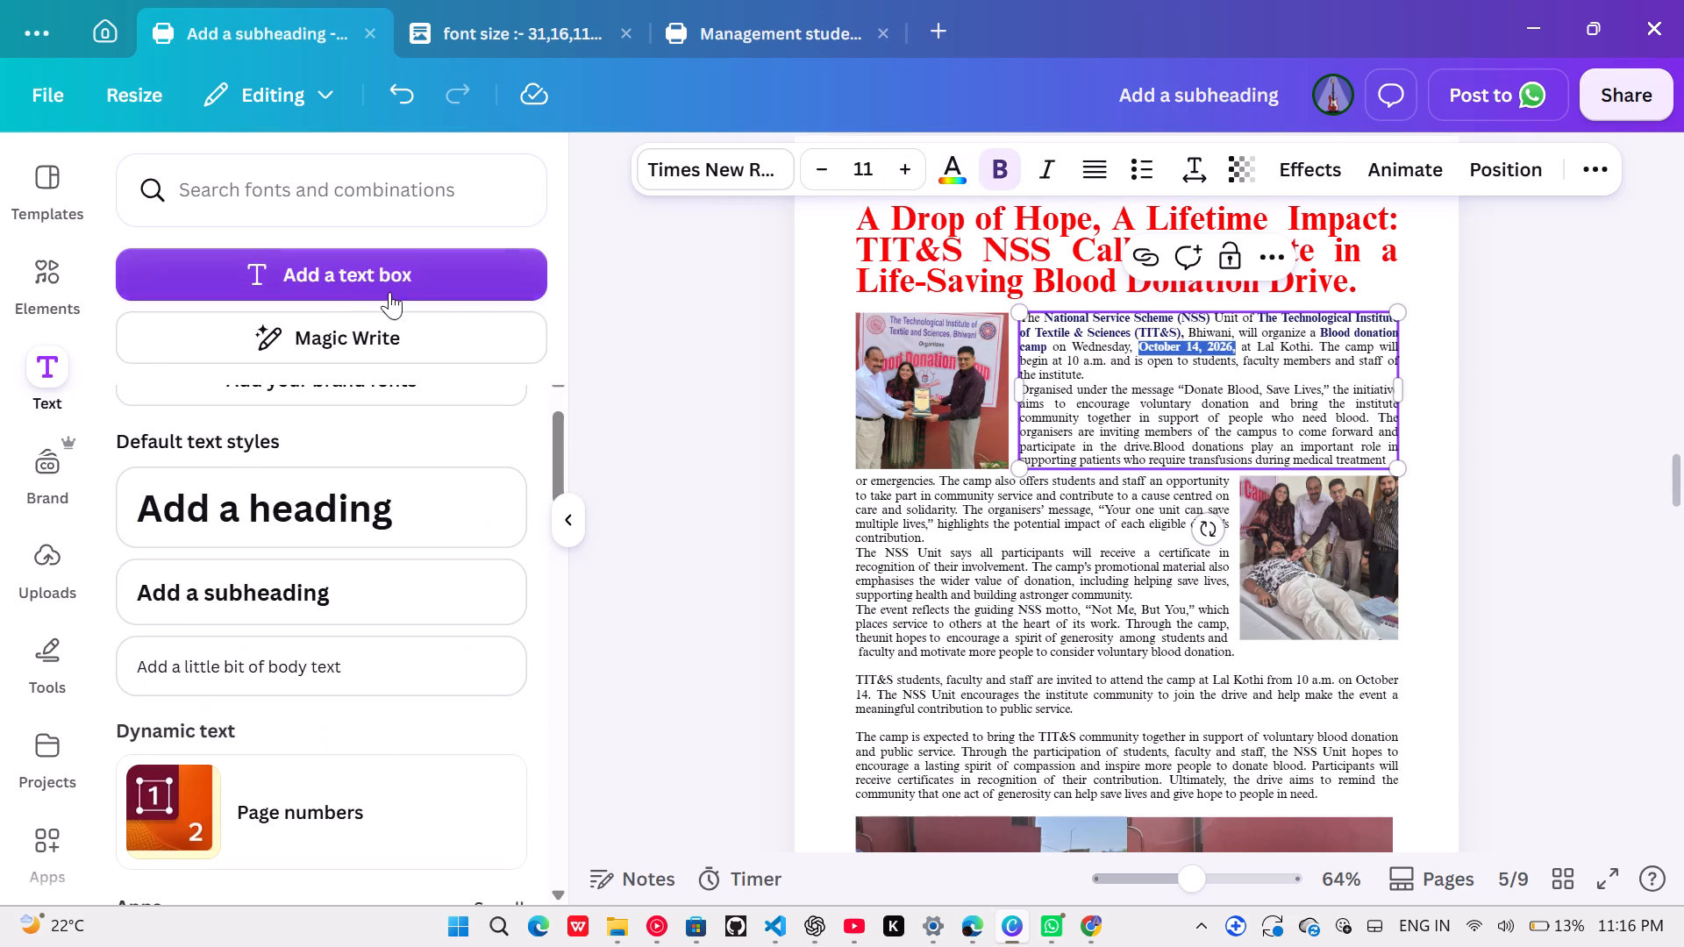
pyautogui.click(955, 177)
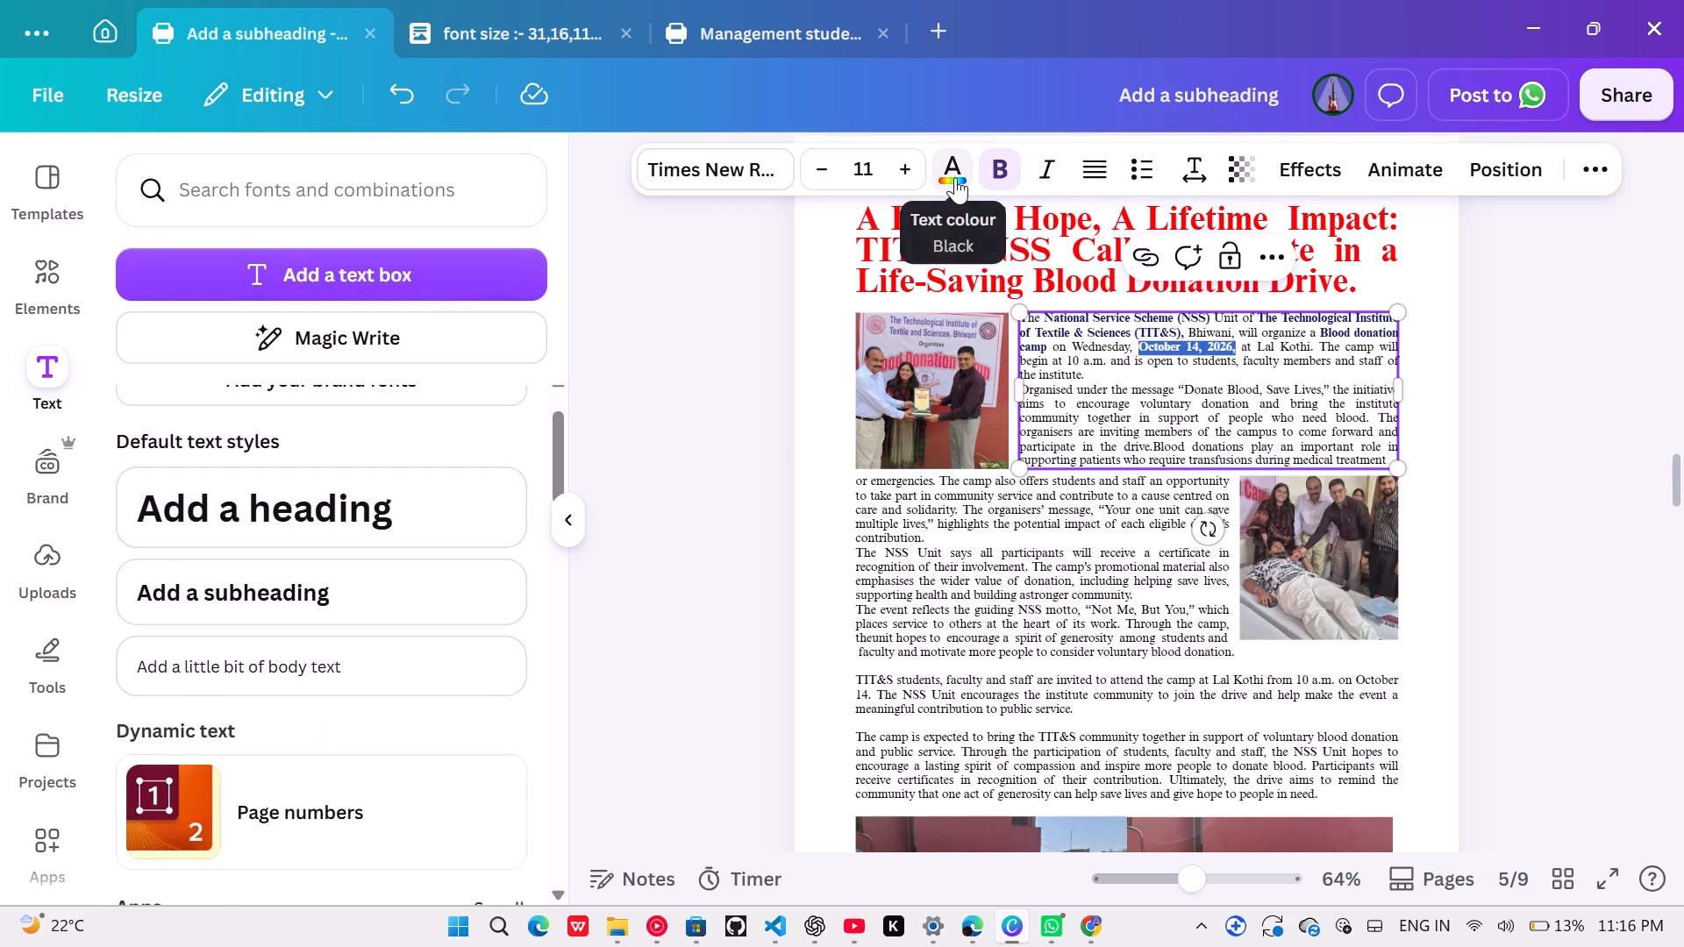
pyautogui.click(274, 367)
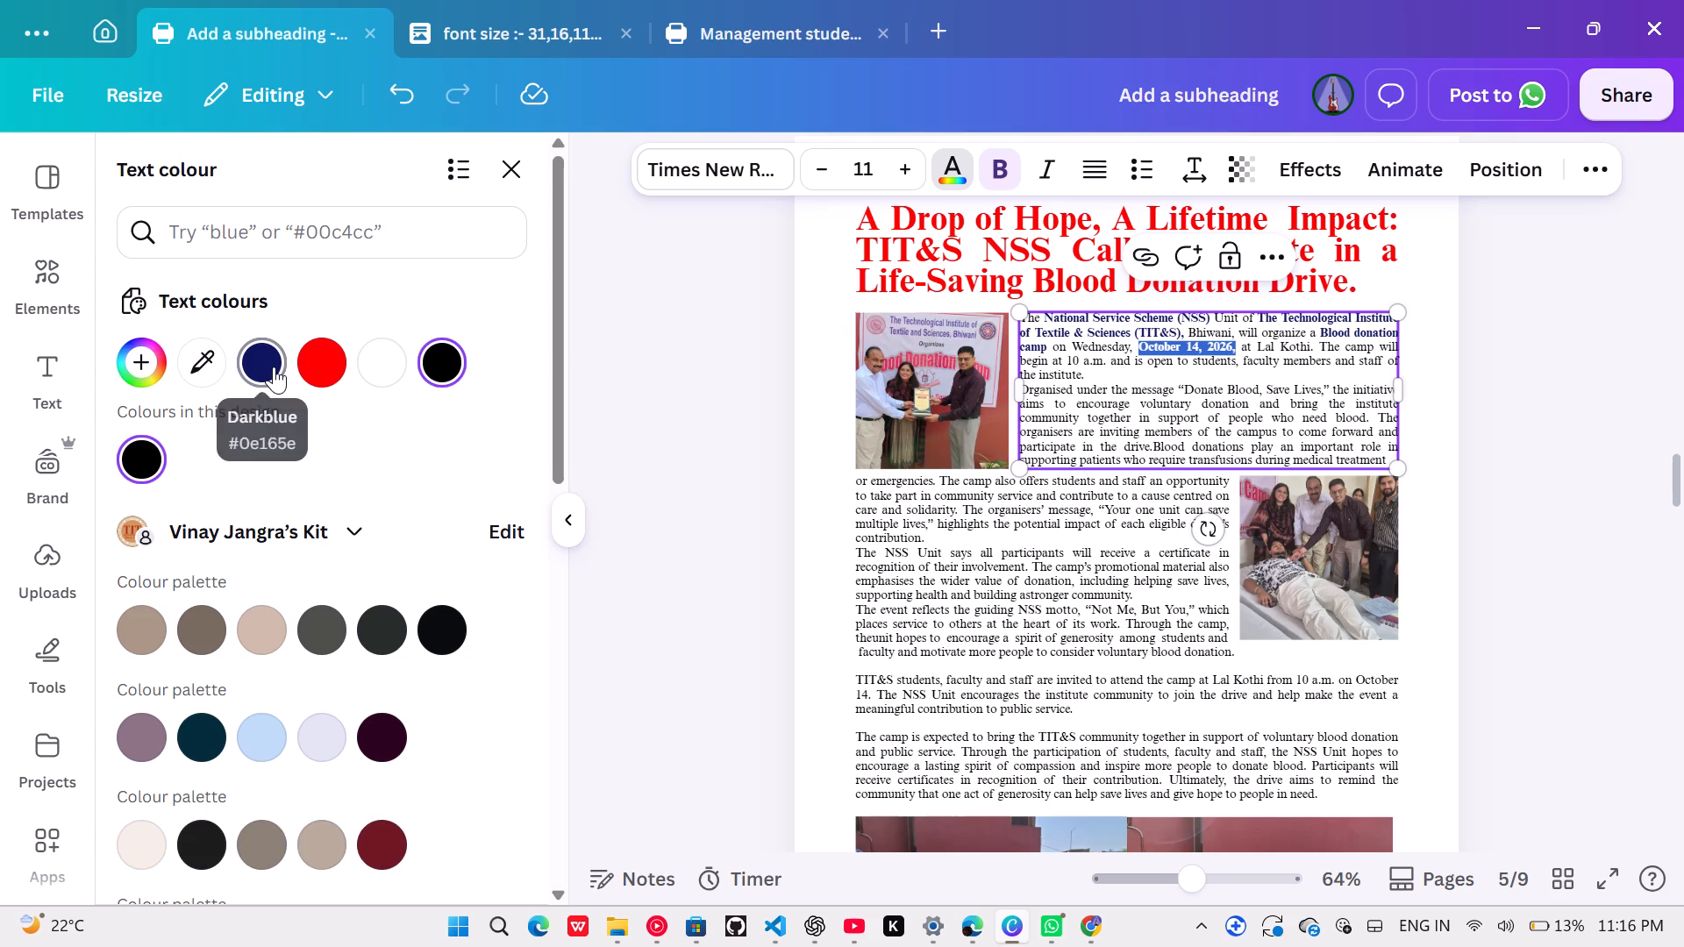
# Colour the venue name "Lal Kothi" in the first paragraph dark blue.
pyautogui.click(1254, 349)
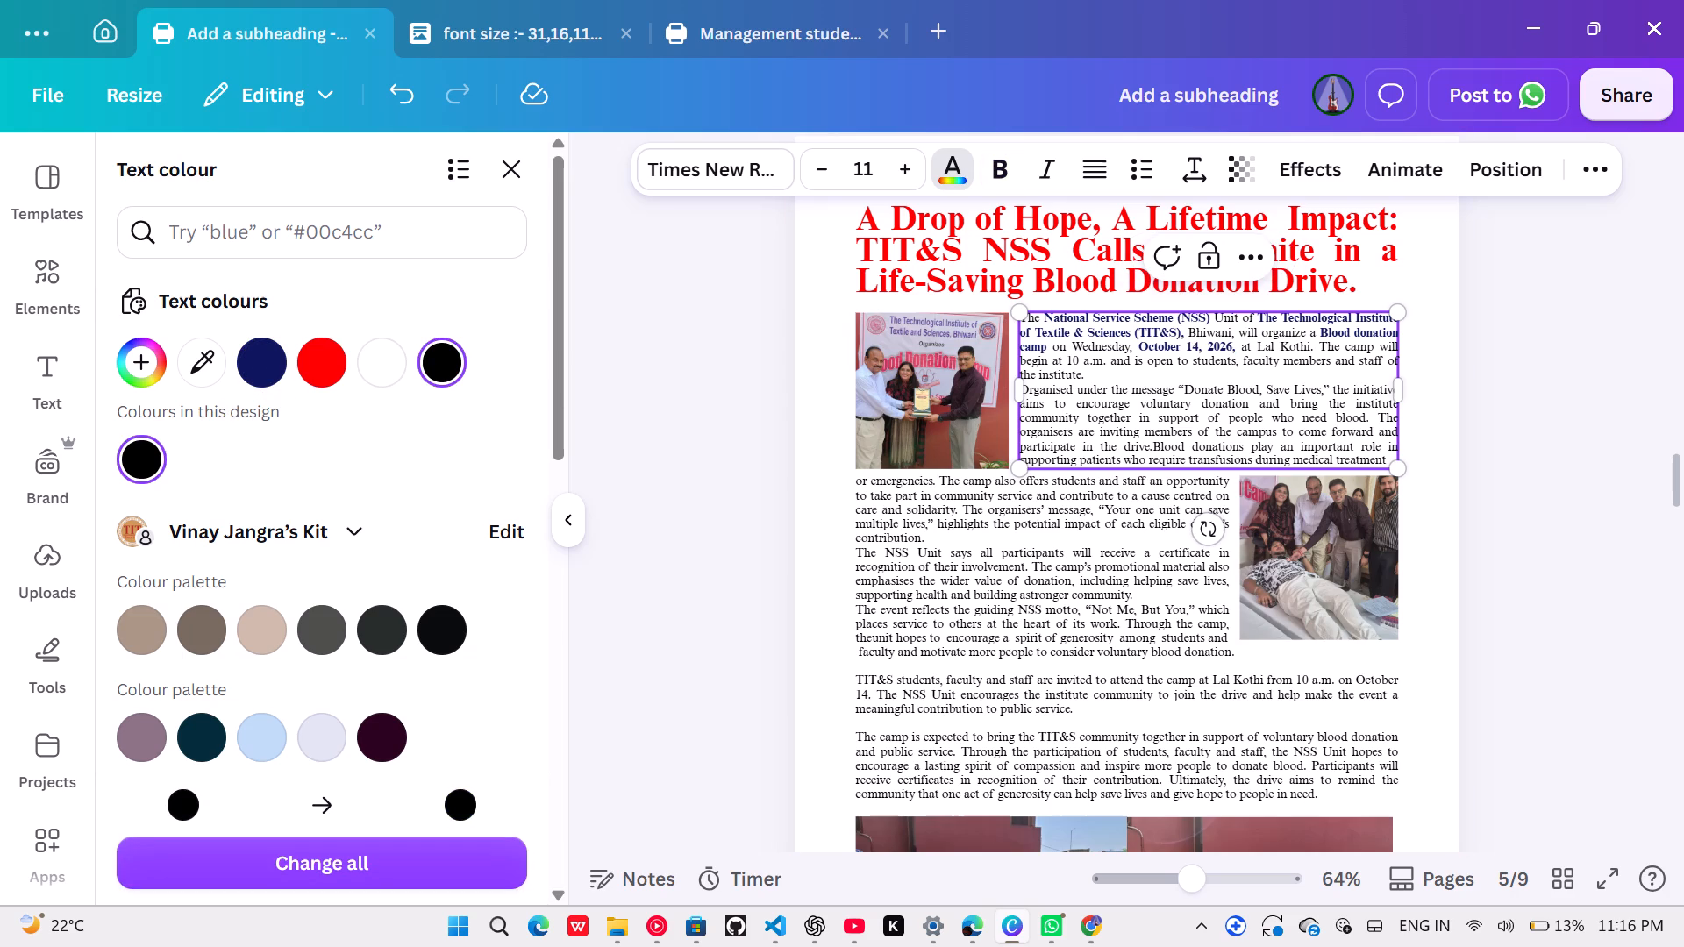
pyautogui.moveTo(1254, 349); pyautogui.dragTo(1311, 348)
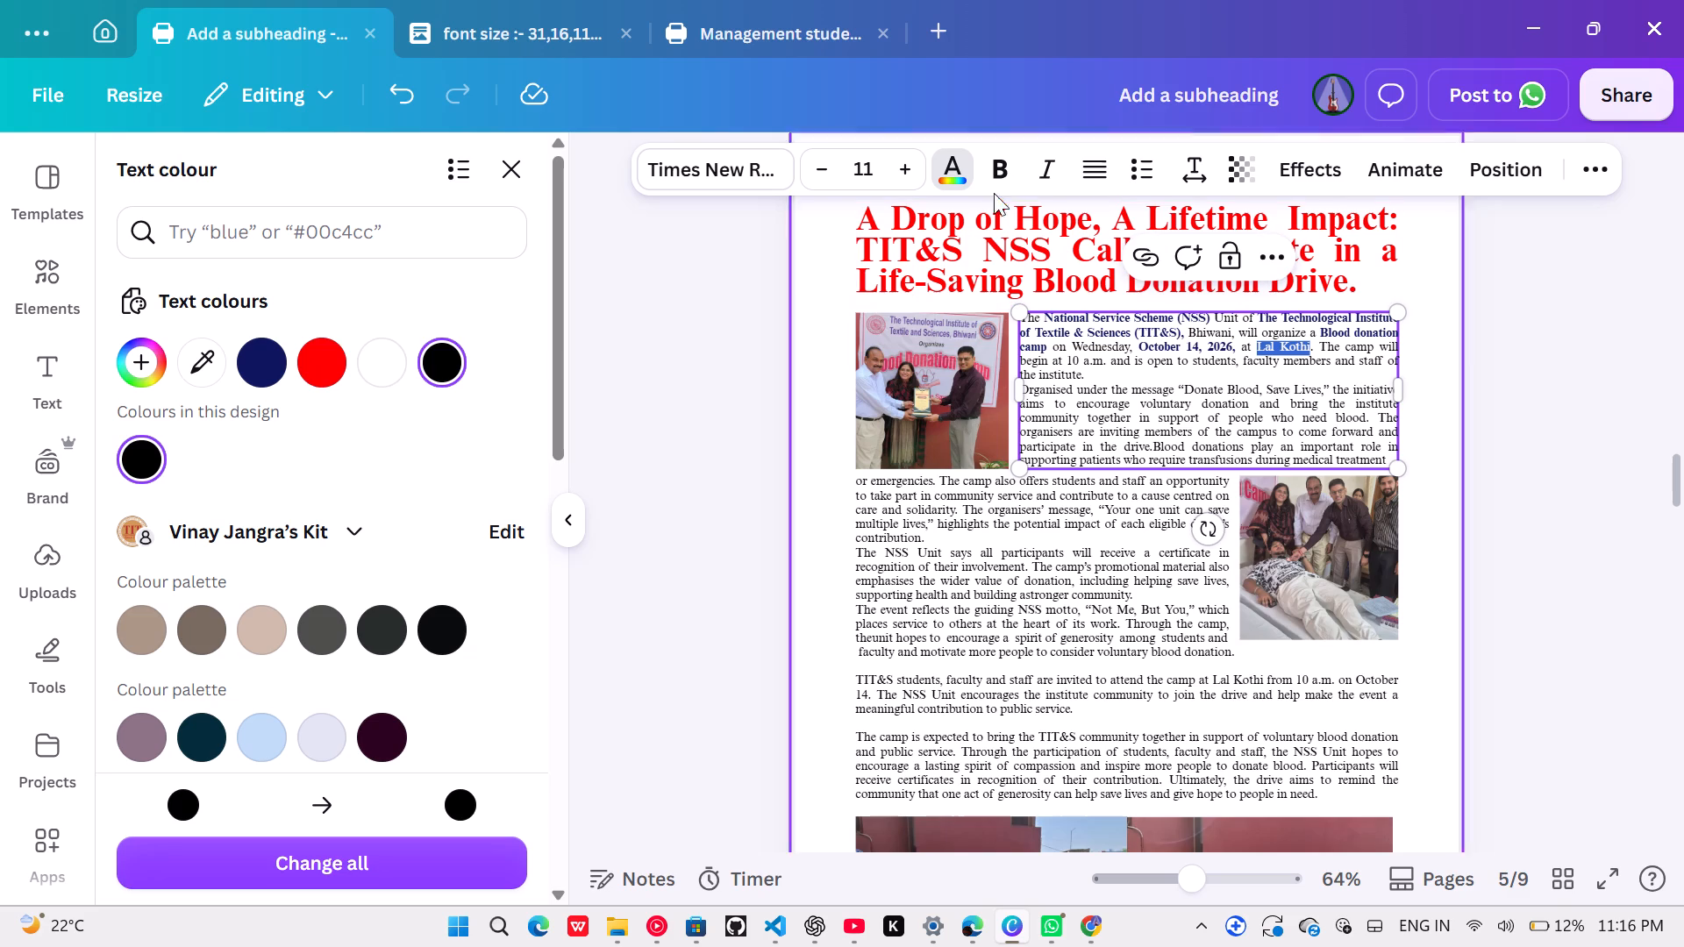
pyautogui.moveTo(998, 166); pyautogui.dragTo(954, 170)
pyautogui.click(954, 170)
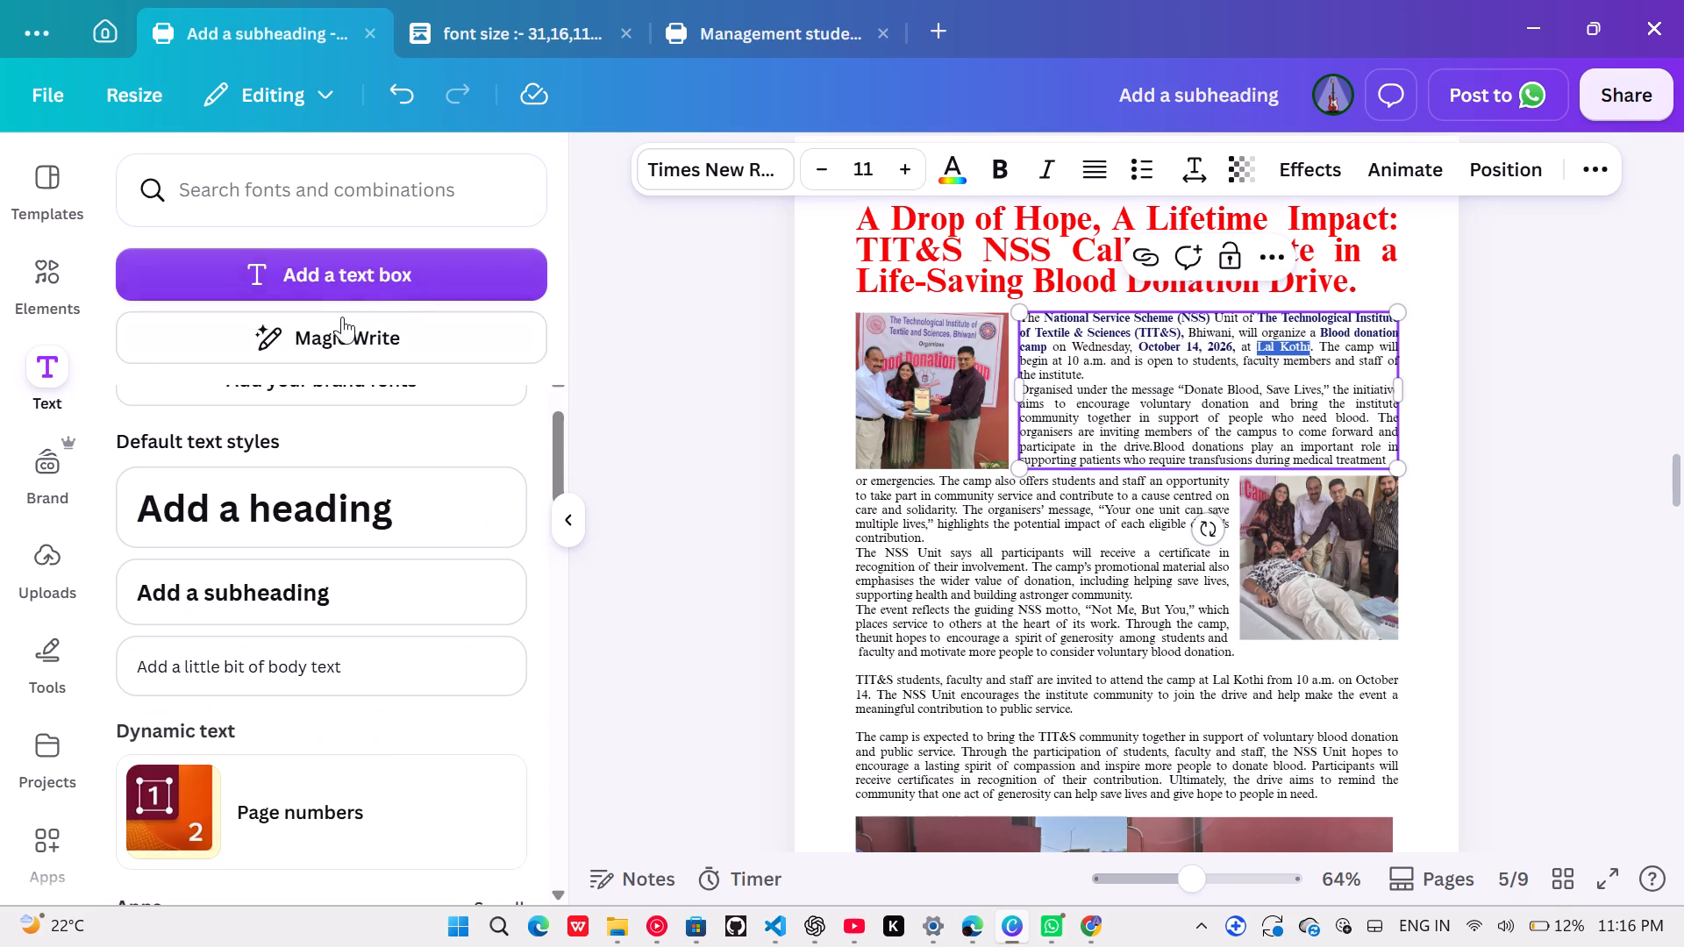
pyautogui.click(960, 174)
pyautogui.click(259, 359)
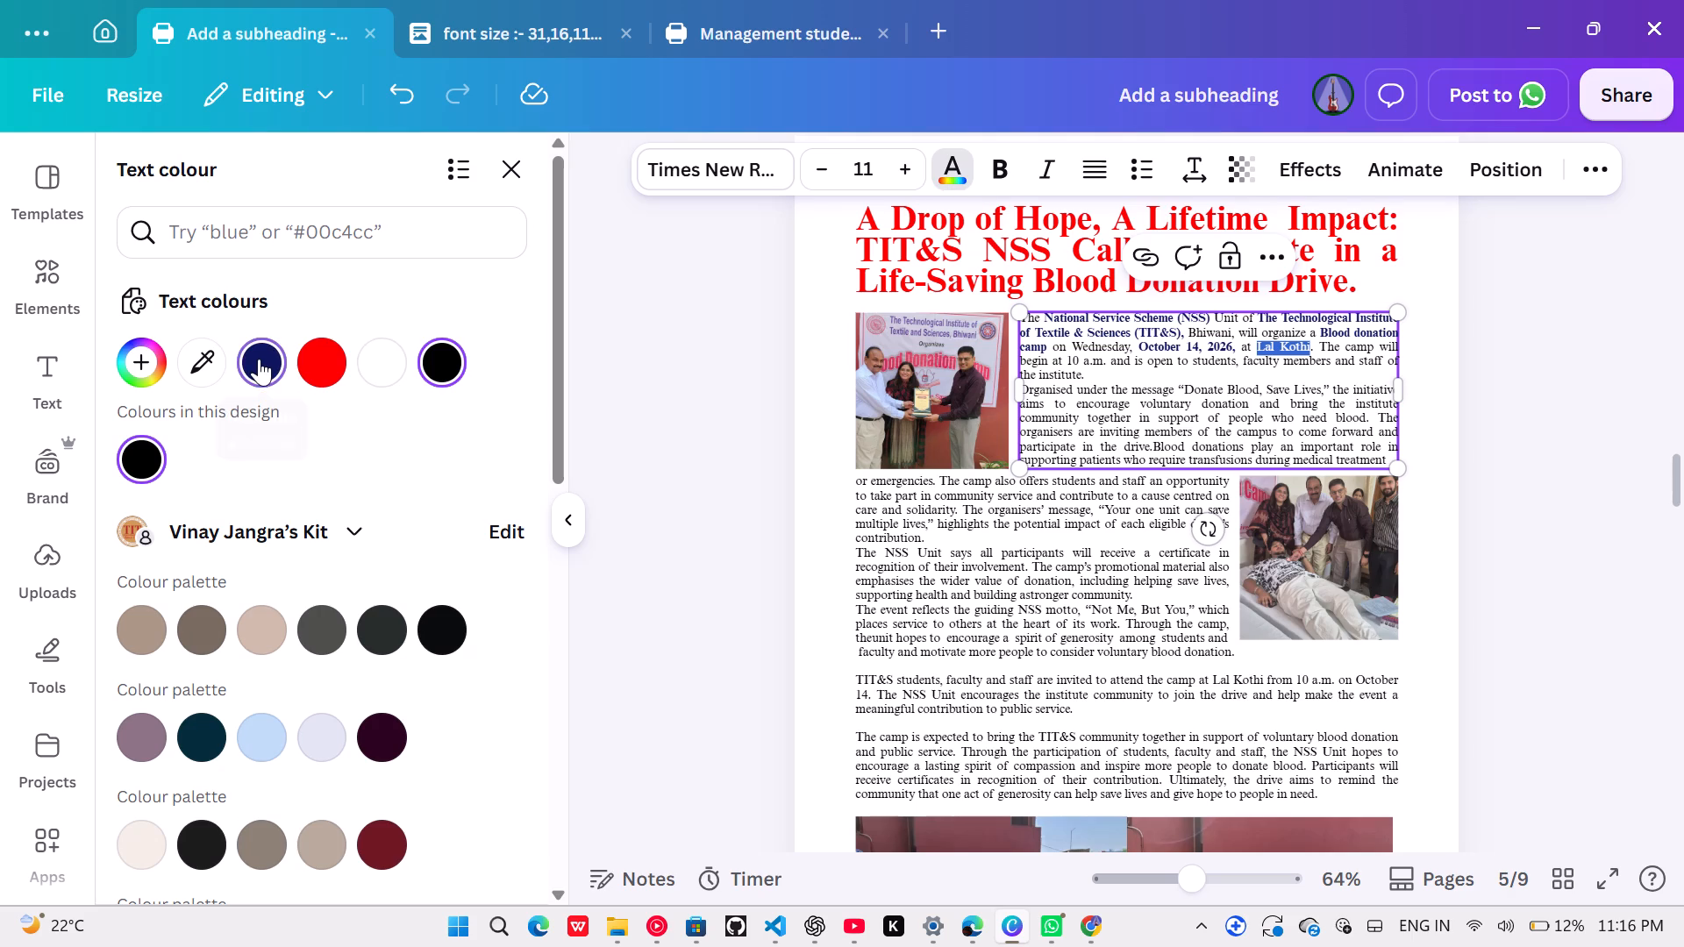
pyautogui.click(653, 392)
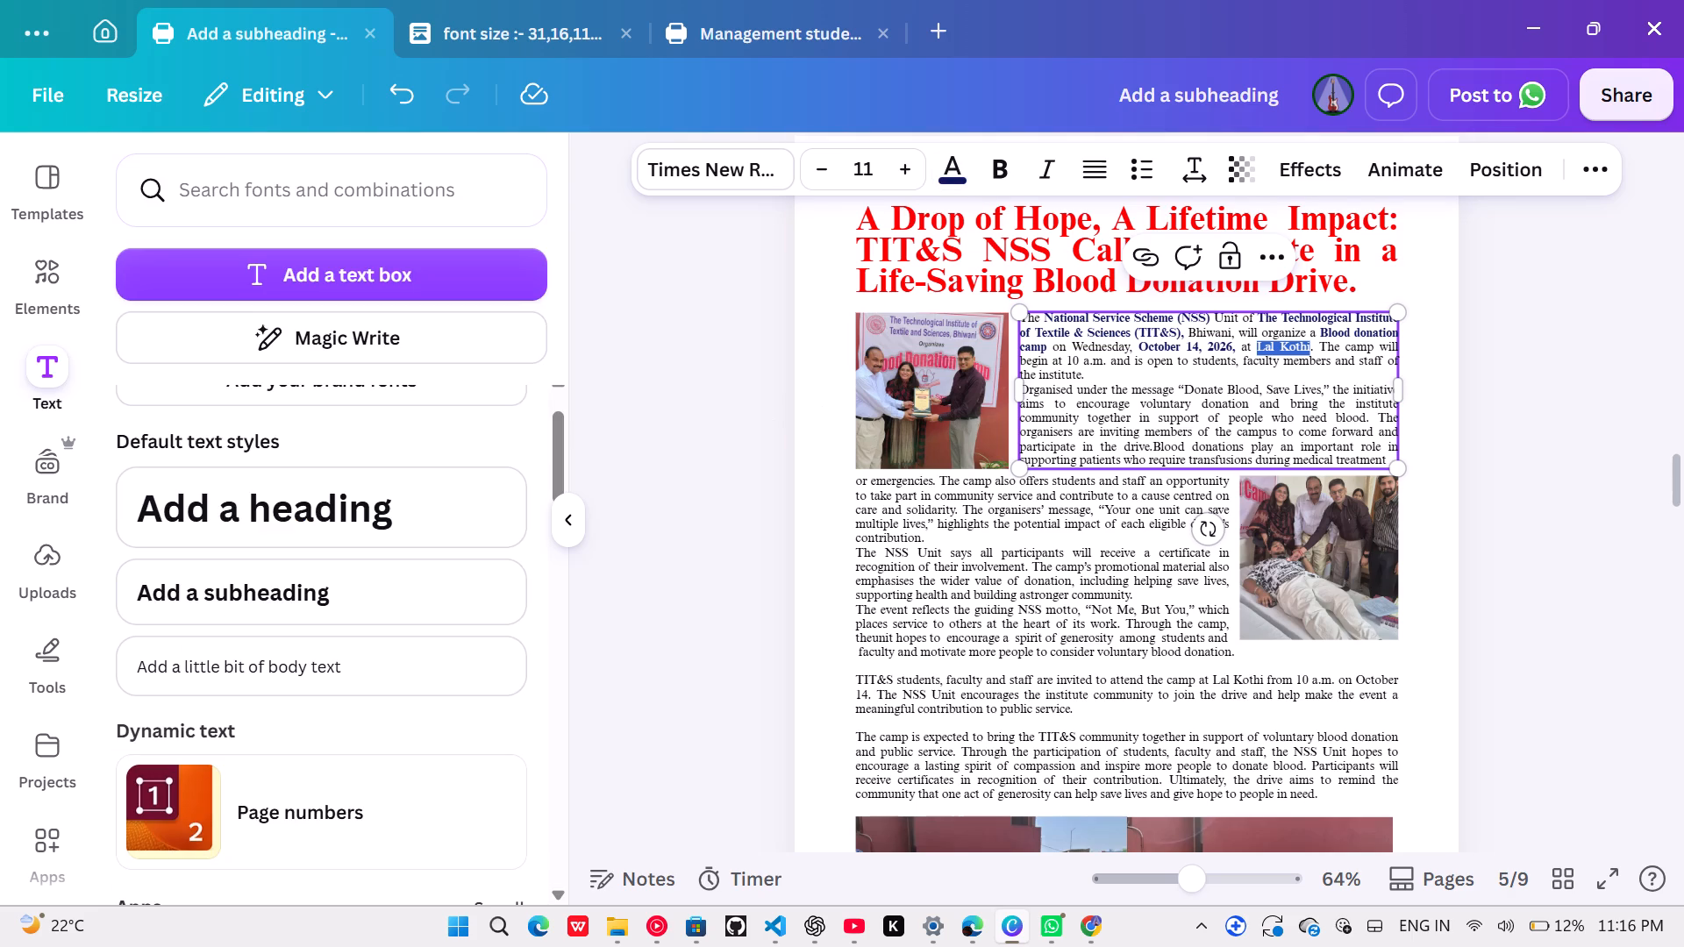
# Insert the missing space between "drive." and "Blood" in the top text box's second paragraph.
pyautogui.click(1164, 421)
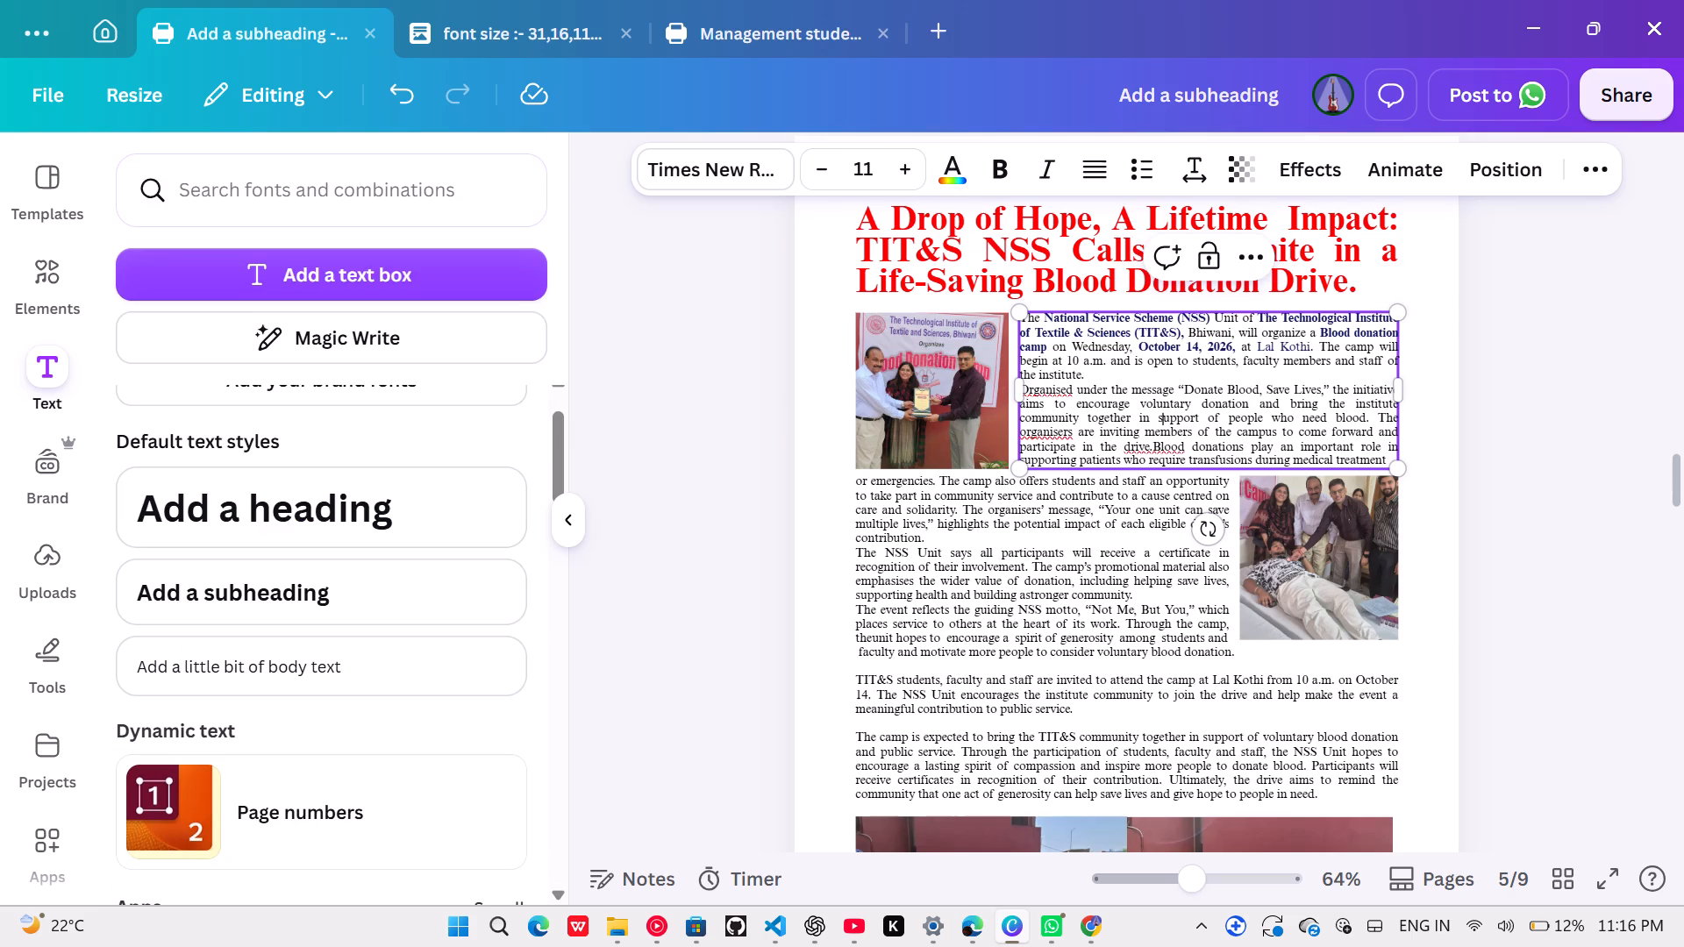
pyautogui.click(1151, 444)
pyautogui.press('space')
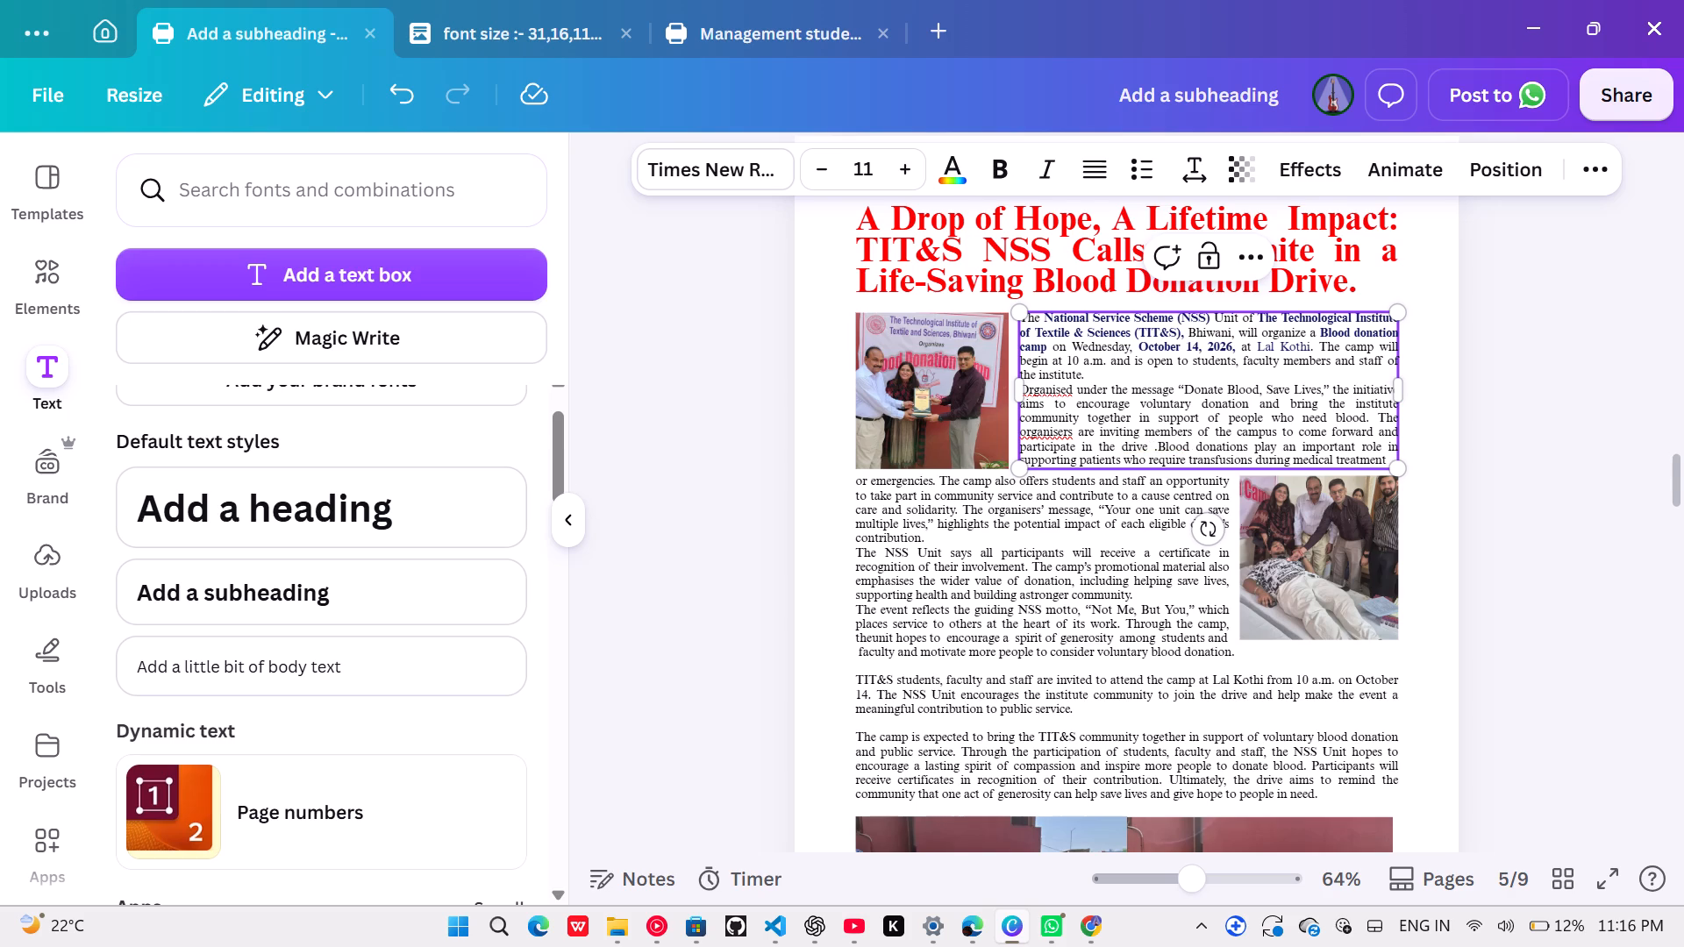
pyautogui.press('BackSpace')
pyautogui.press('Right')
pyautogui.press('space')
# Change "donations" to "donation" in the top text box's sentence starting "Blood donations play".
pyautogui.click(1245, 444)
pyautogui.press('BackSpace')
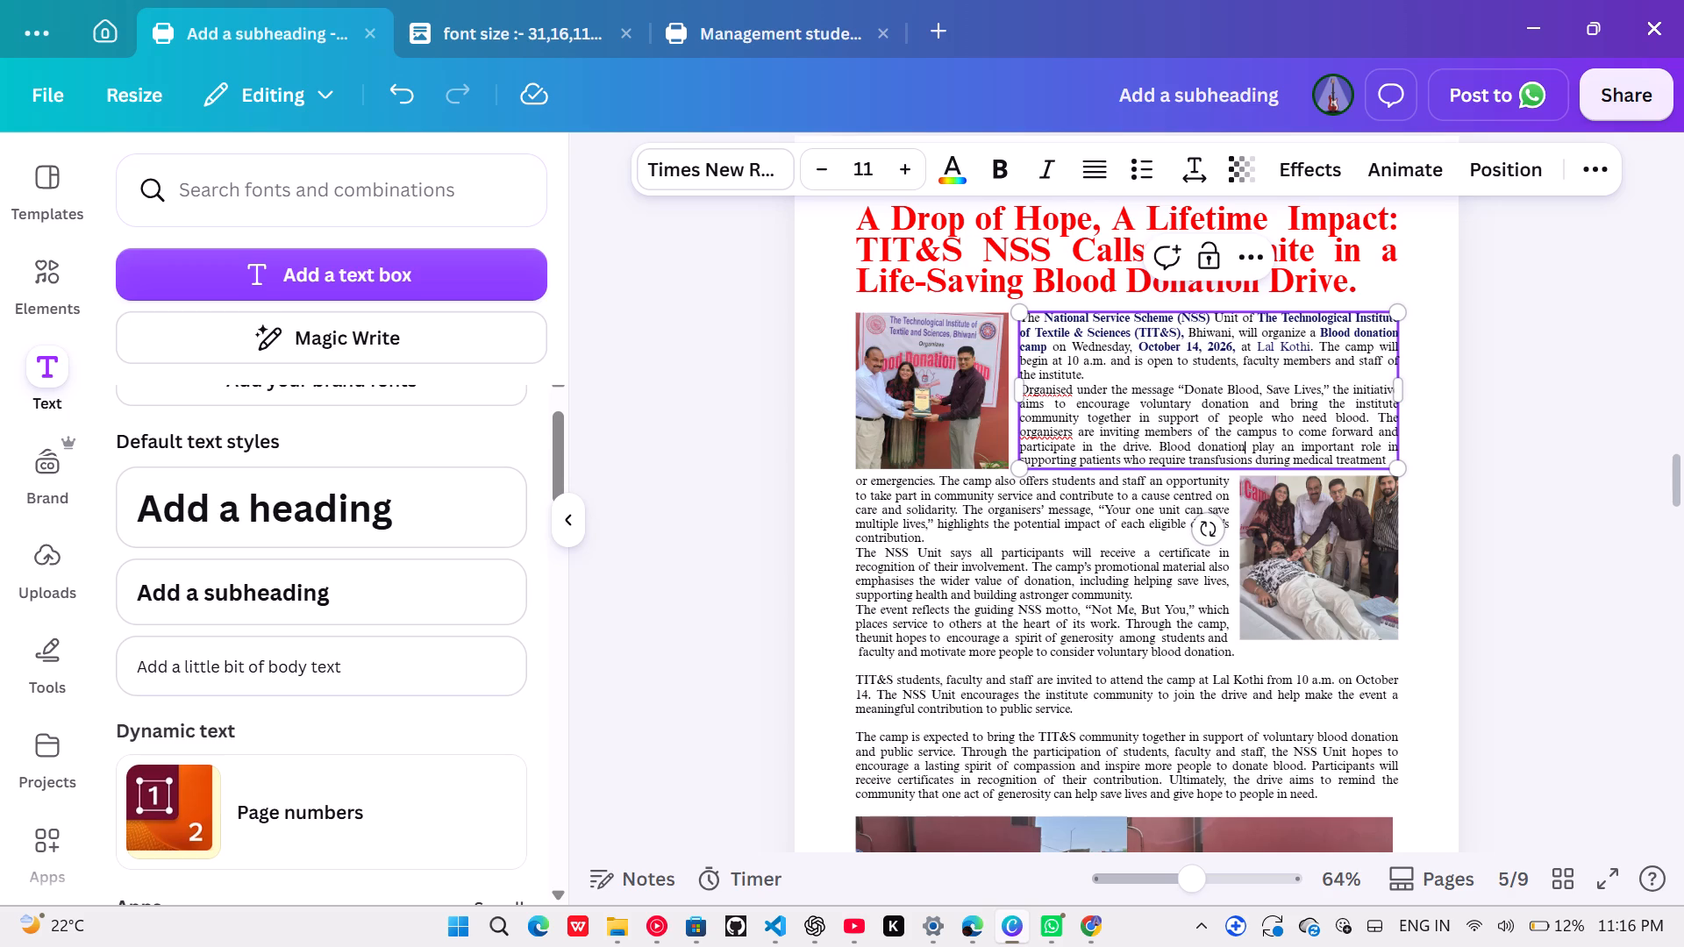
# Change "play" to "plays" in the sentence starting "Blood donation" in the top text box.
pyautogui.click(1276, 448)
pyautogui.press('s')
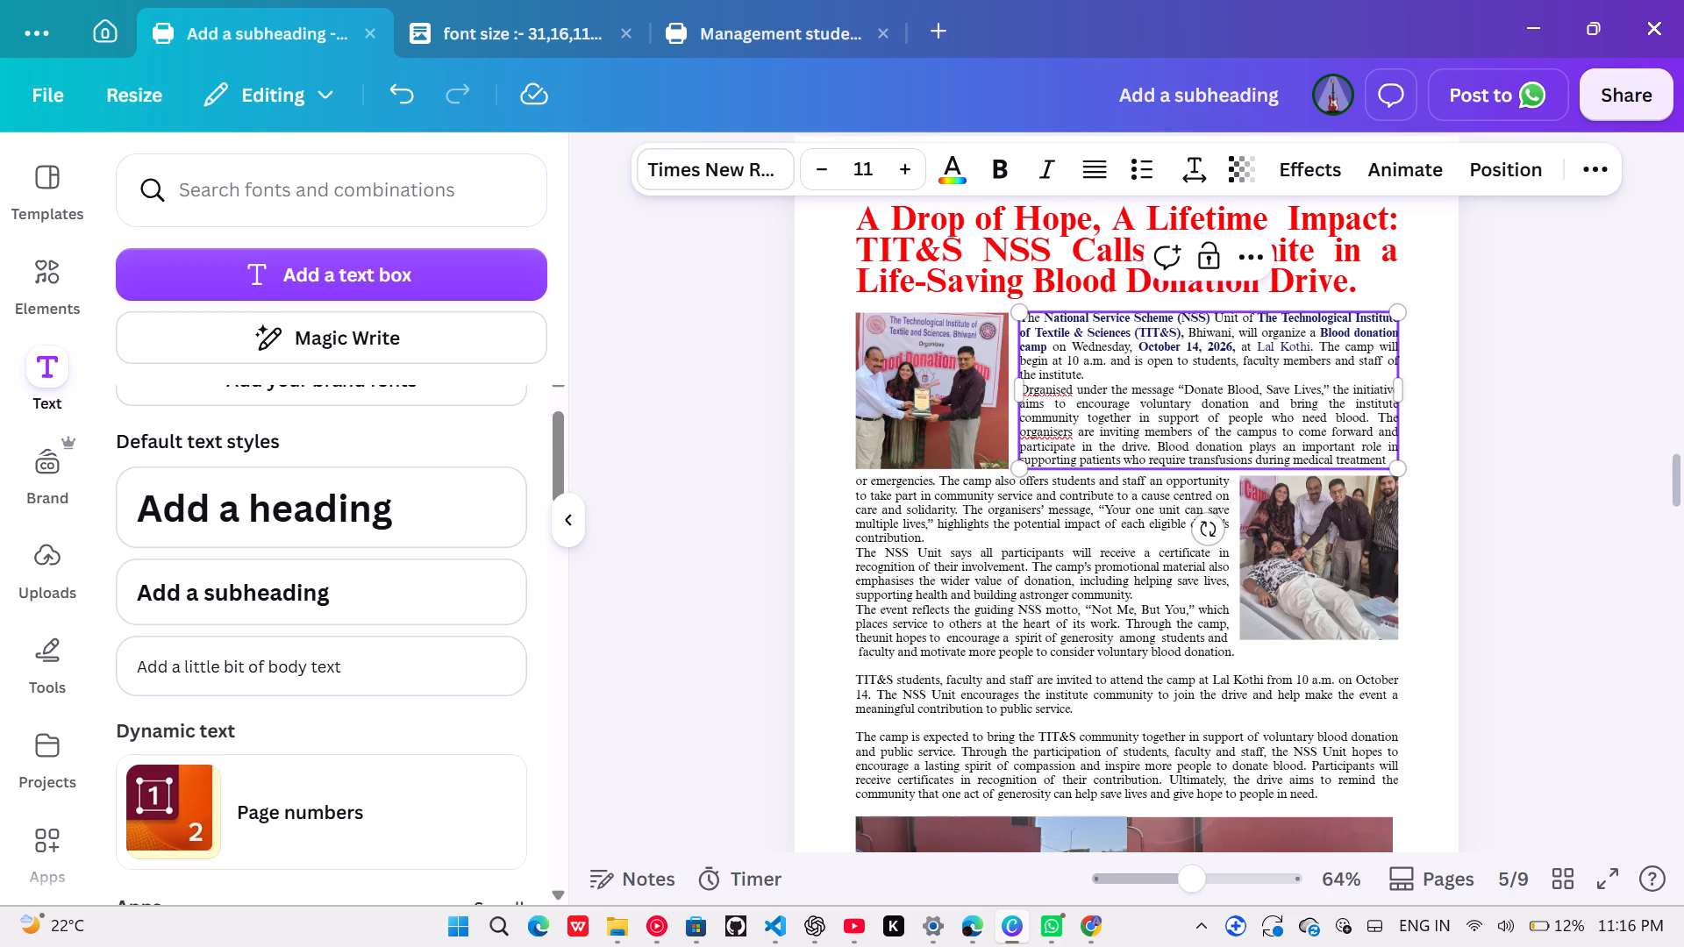
# Change the spellings in the top text box's second paragraph to "Organized" and "organizers".
pyautogui.click(1059, 392)
pyautogui.press('BackSpace')
pyautogui.press('z')
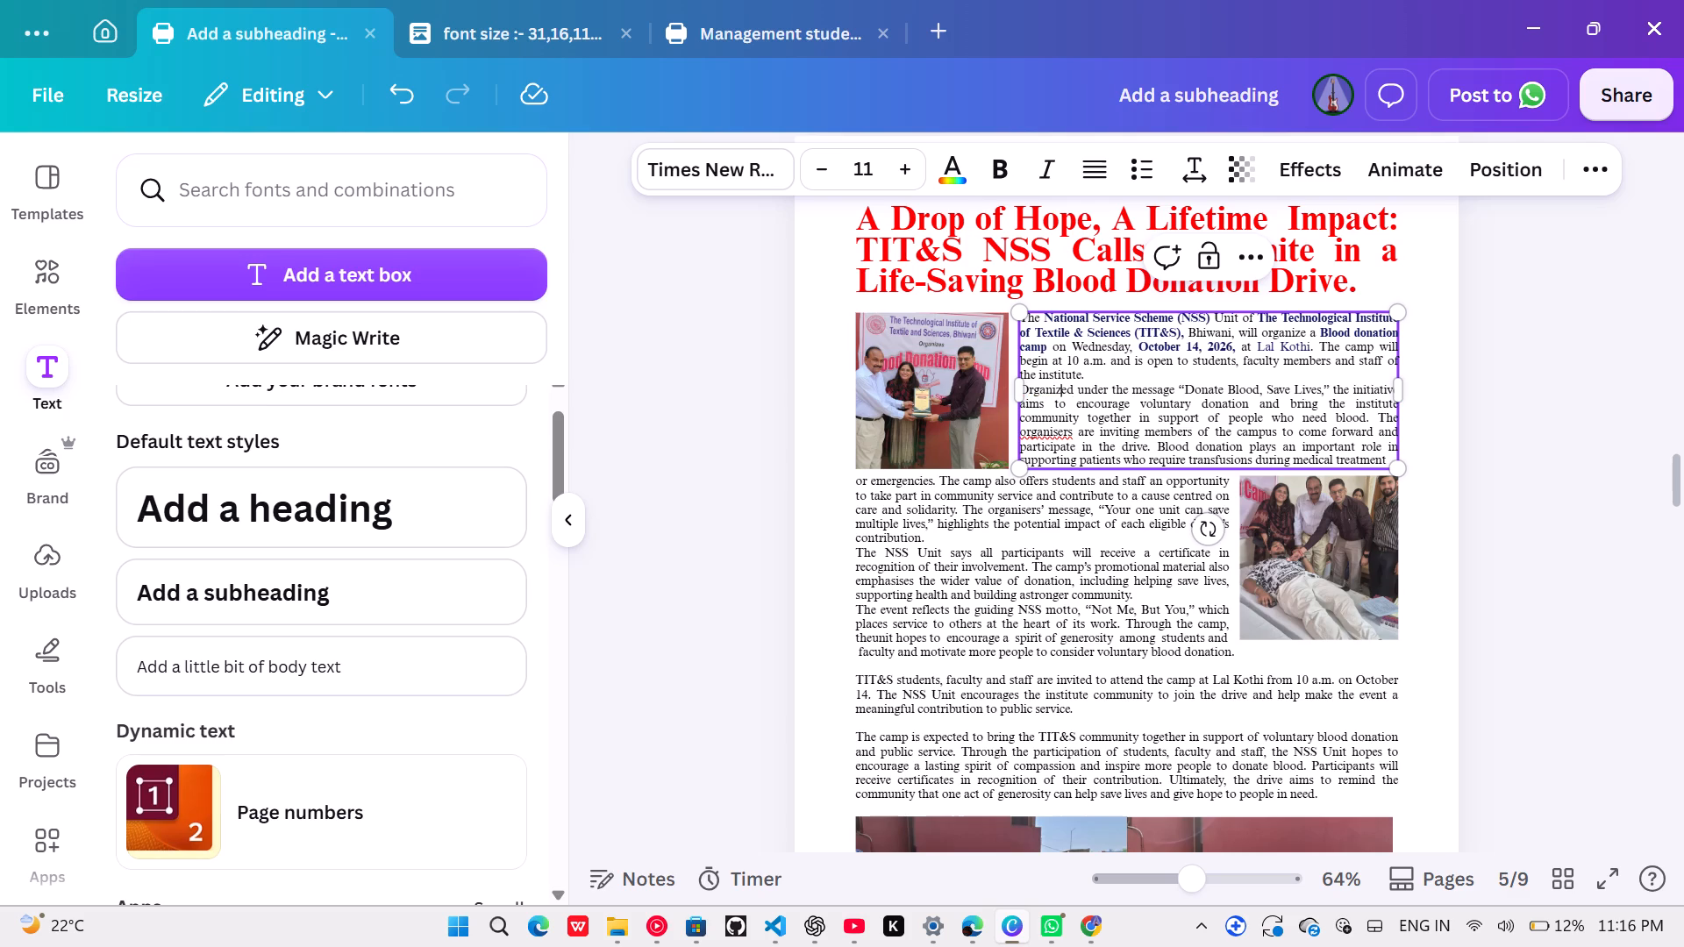
pyautogui.doubleClick(1060, 427)
pyautogui.click(1060, 427)
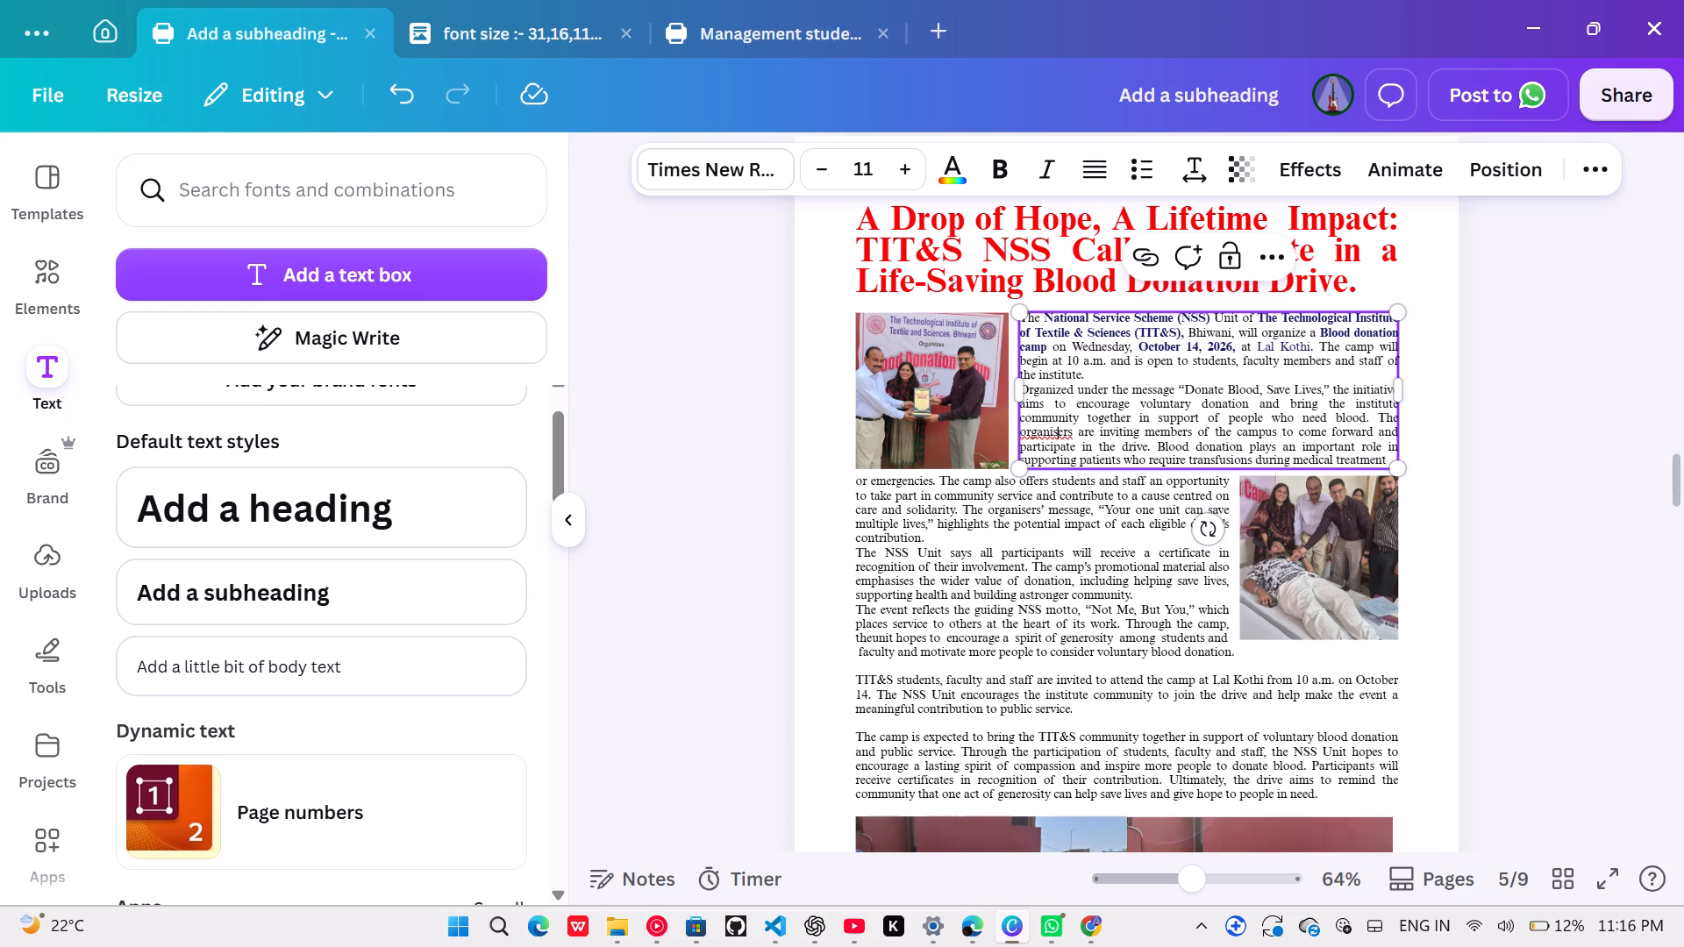
pyautogui.press('BackSpace')
pyautogui.press('z')
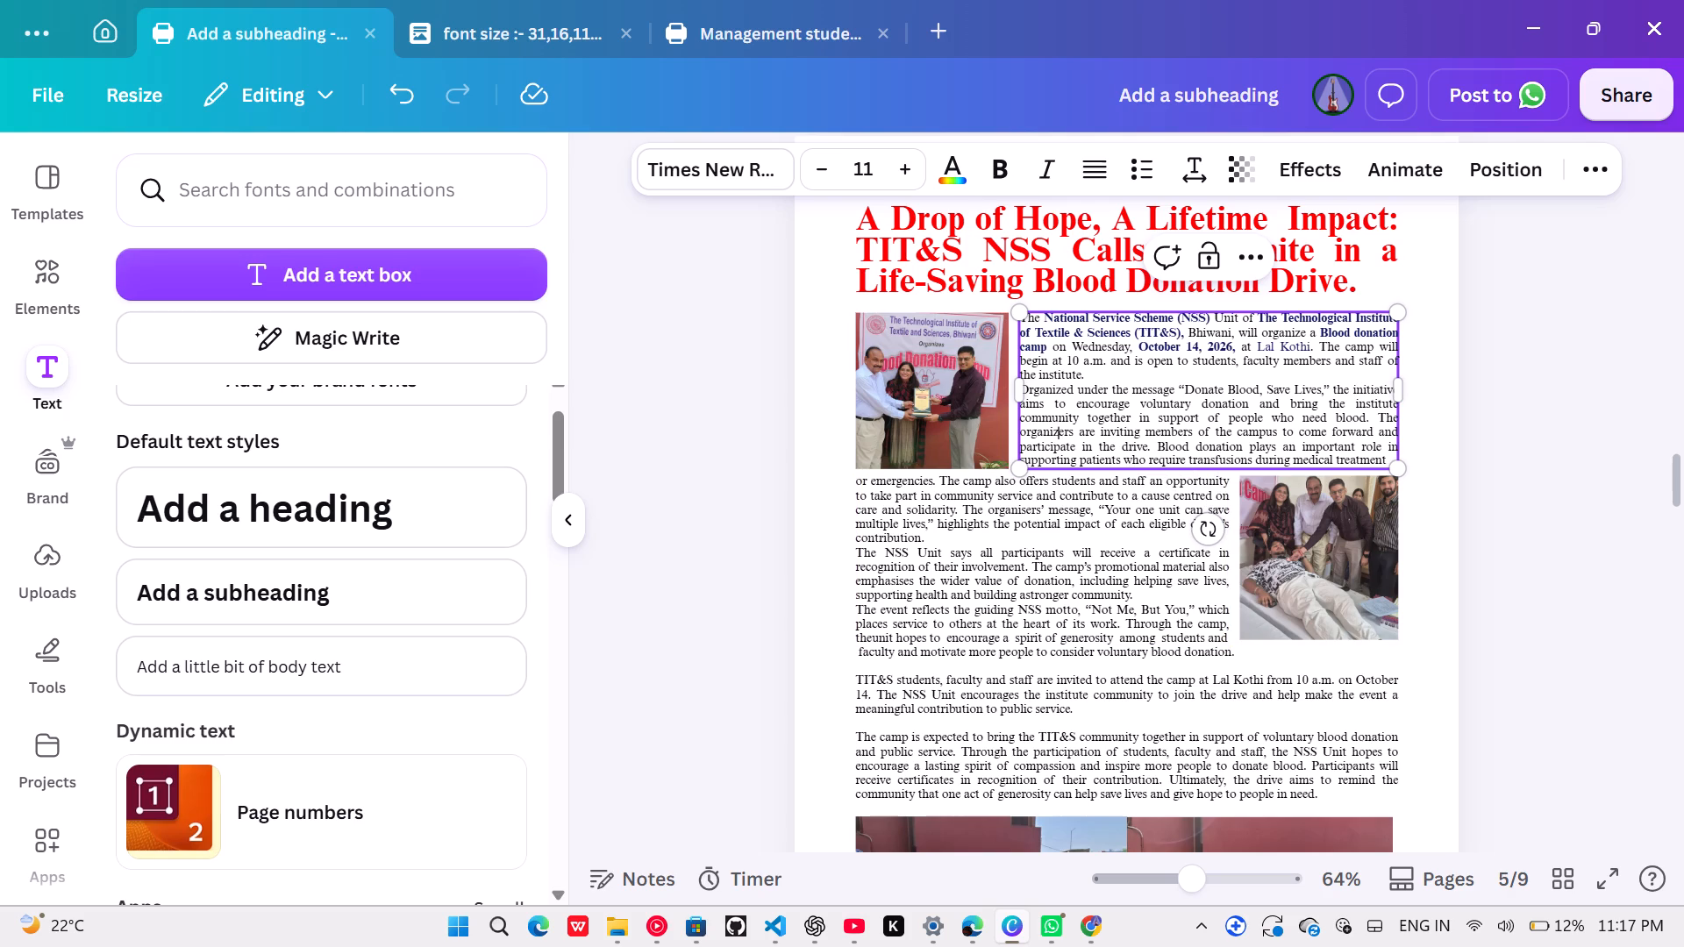
# Make the quoted message "Donate Blood, Save Lives," in the second paragraph dark blue and bold.
pyautogui.moveTo(1175, 386); pyautogui.dragTo(1330, 388)
pyautogui.click(968, 175)
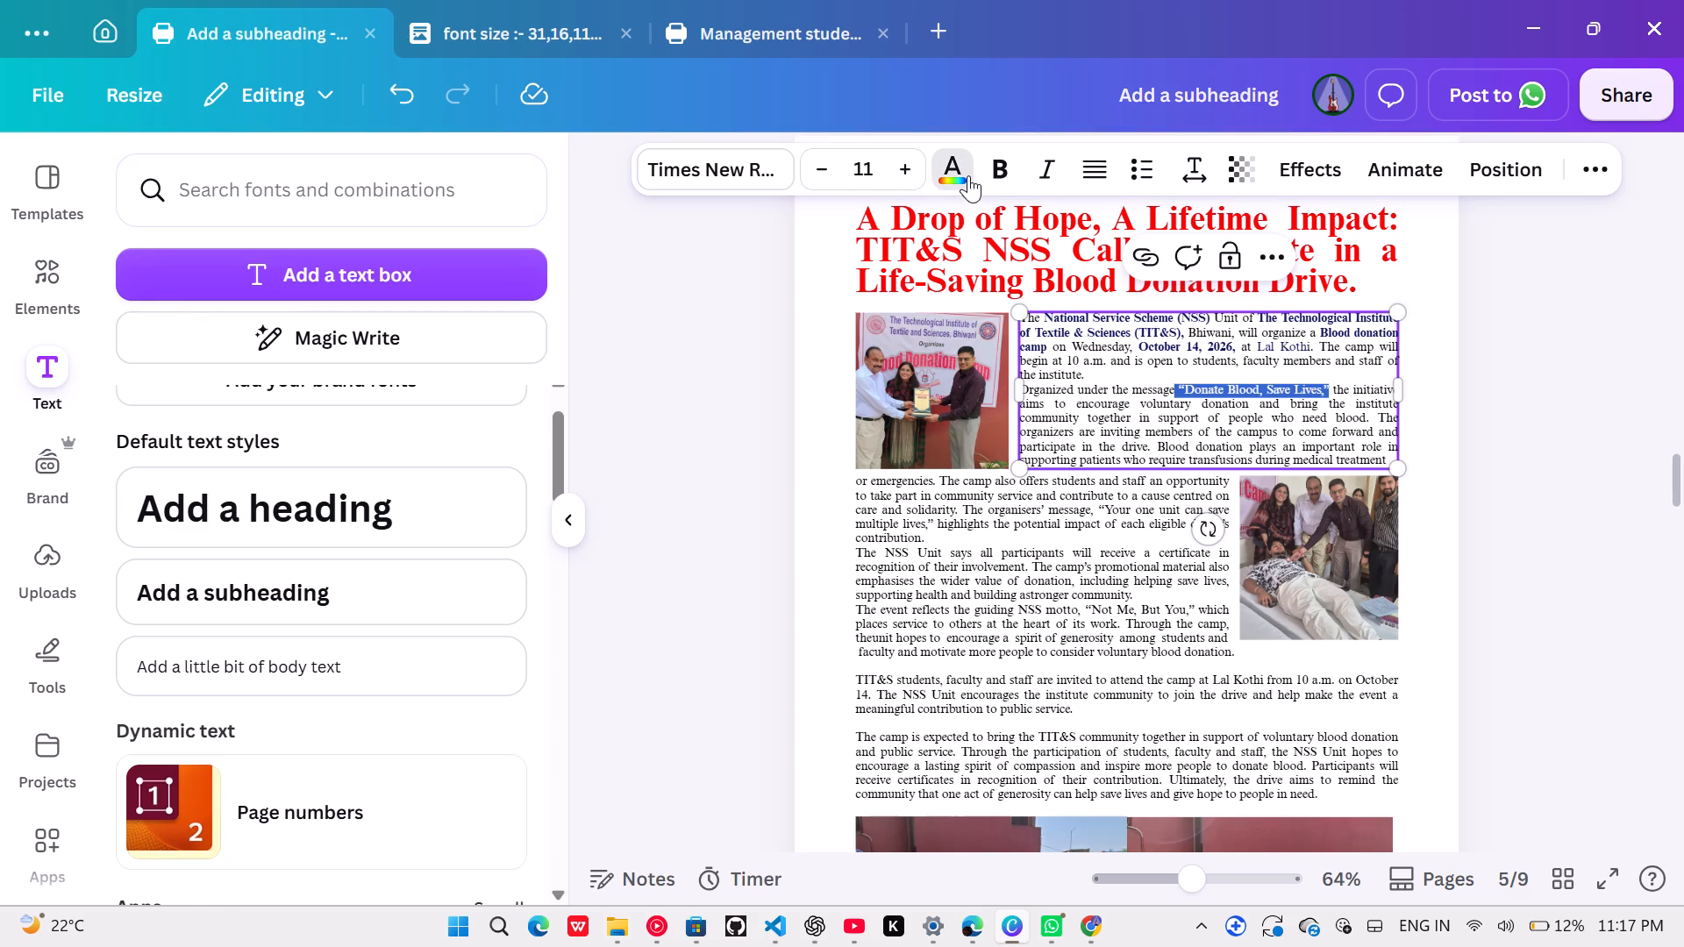
pyautogui.click(261, 349)
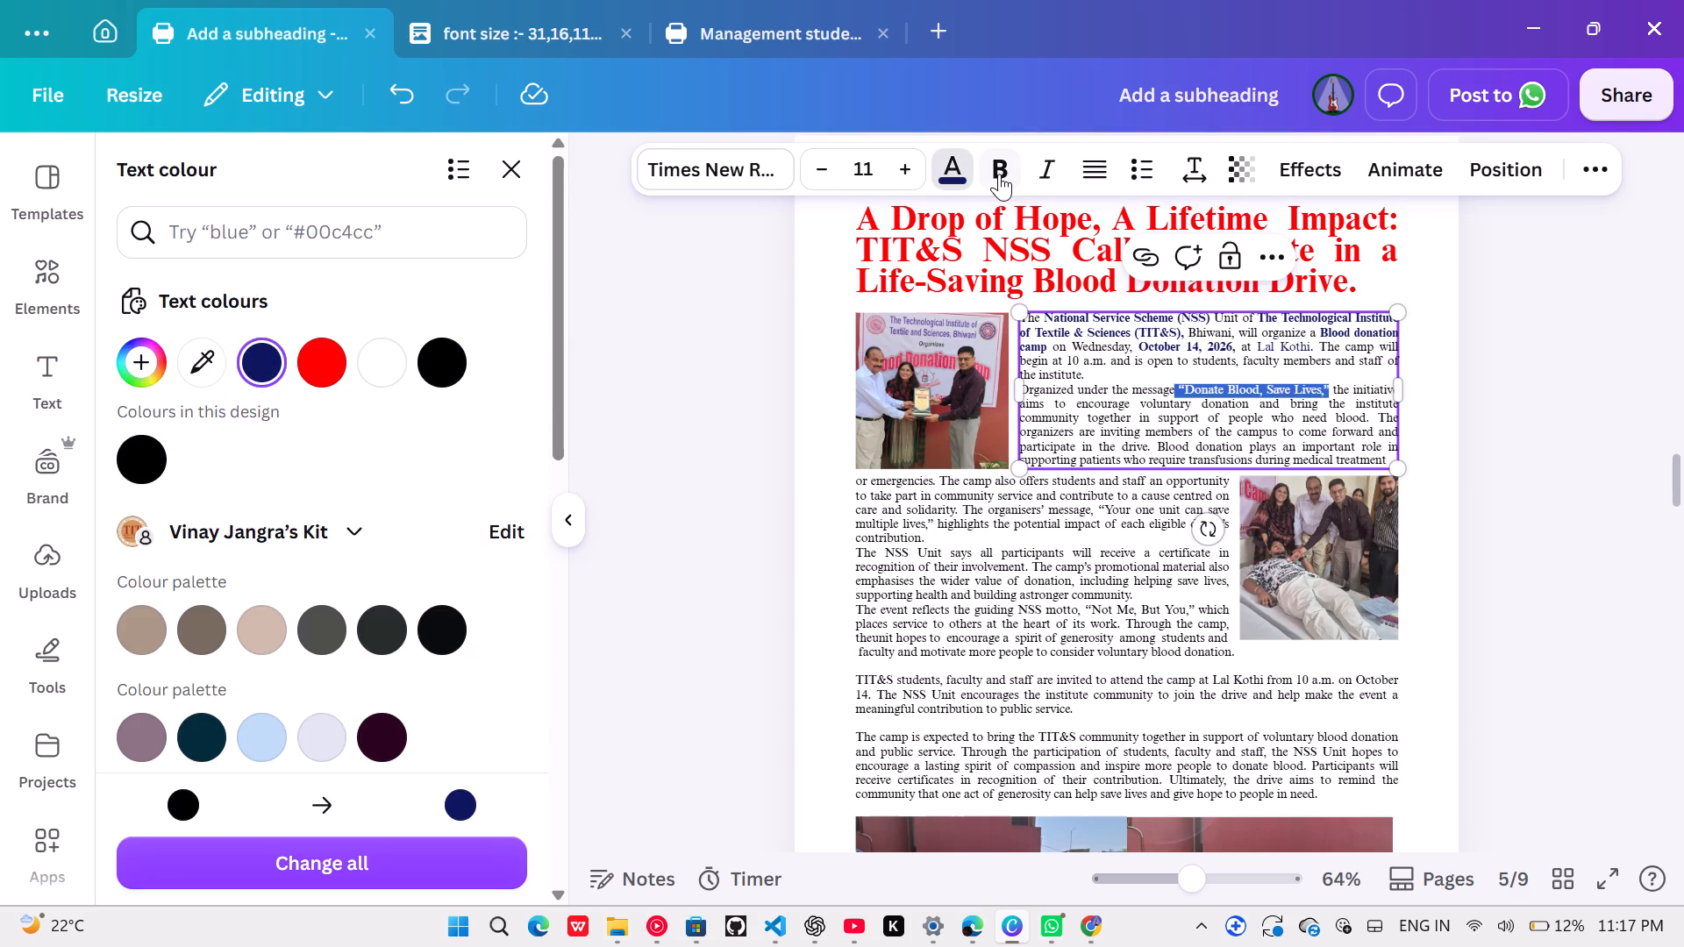
pyautogui.click(1000, 173)
pyautogui.click(636, 374)
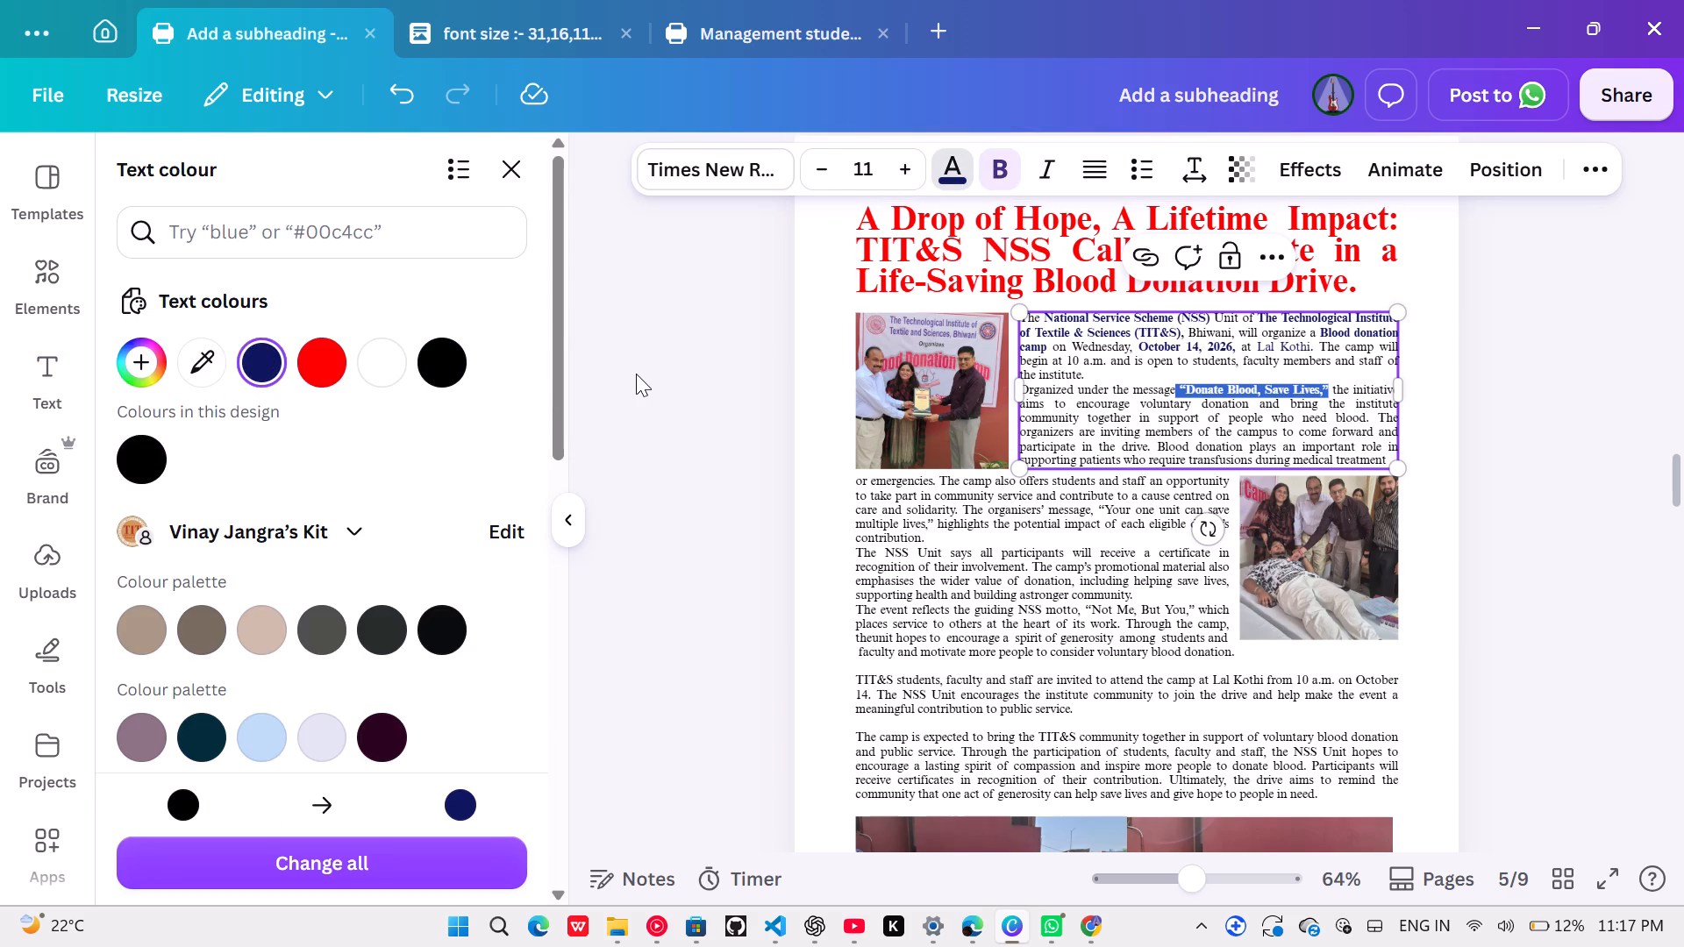
pyautogui.click(746, 370)
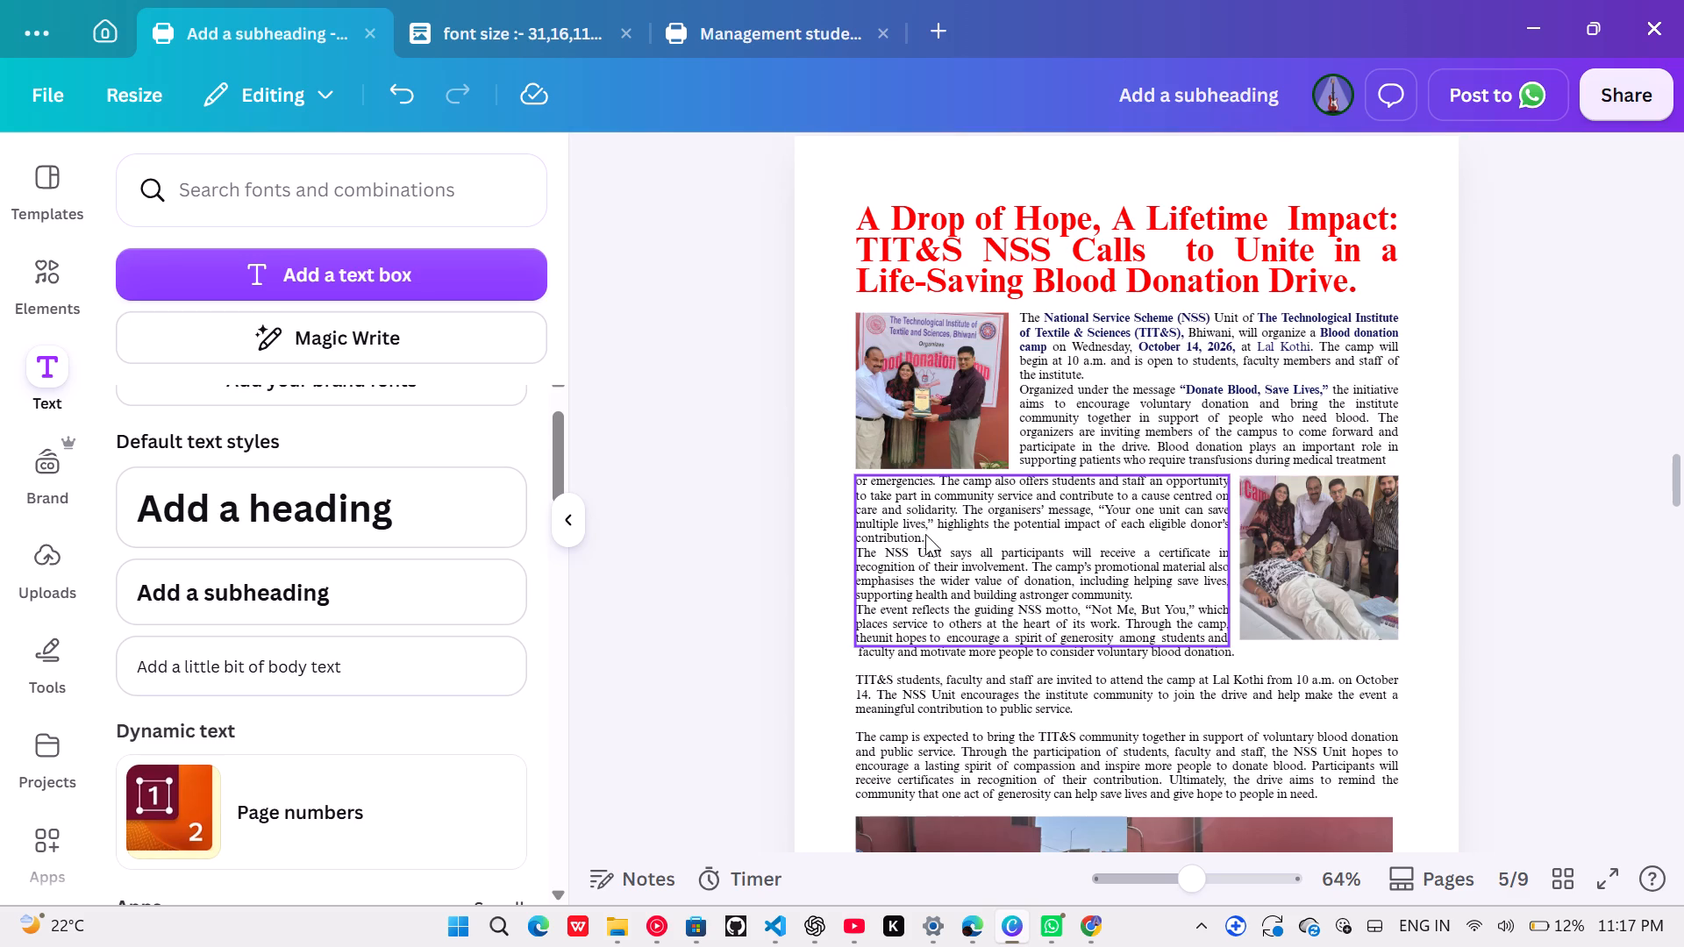
# Make the quoted message "Your one unit can save multiple lives," in the middle text box bold and dark blue.
pyautogui.click(1101, 500)
pyautogui.click(1098, 508)
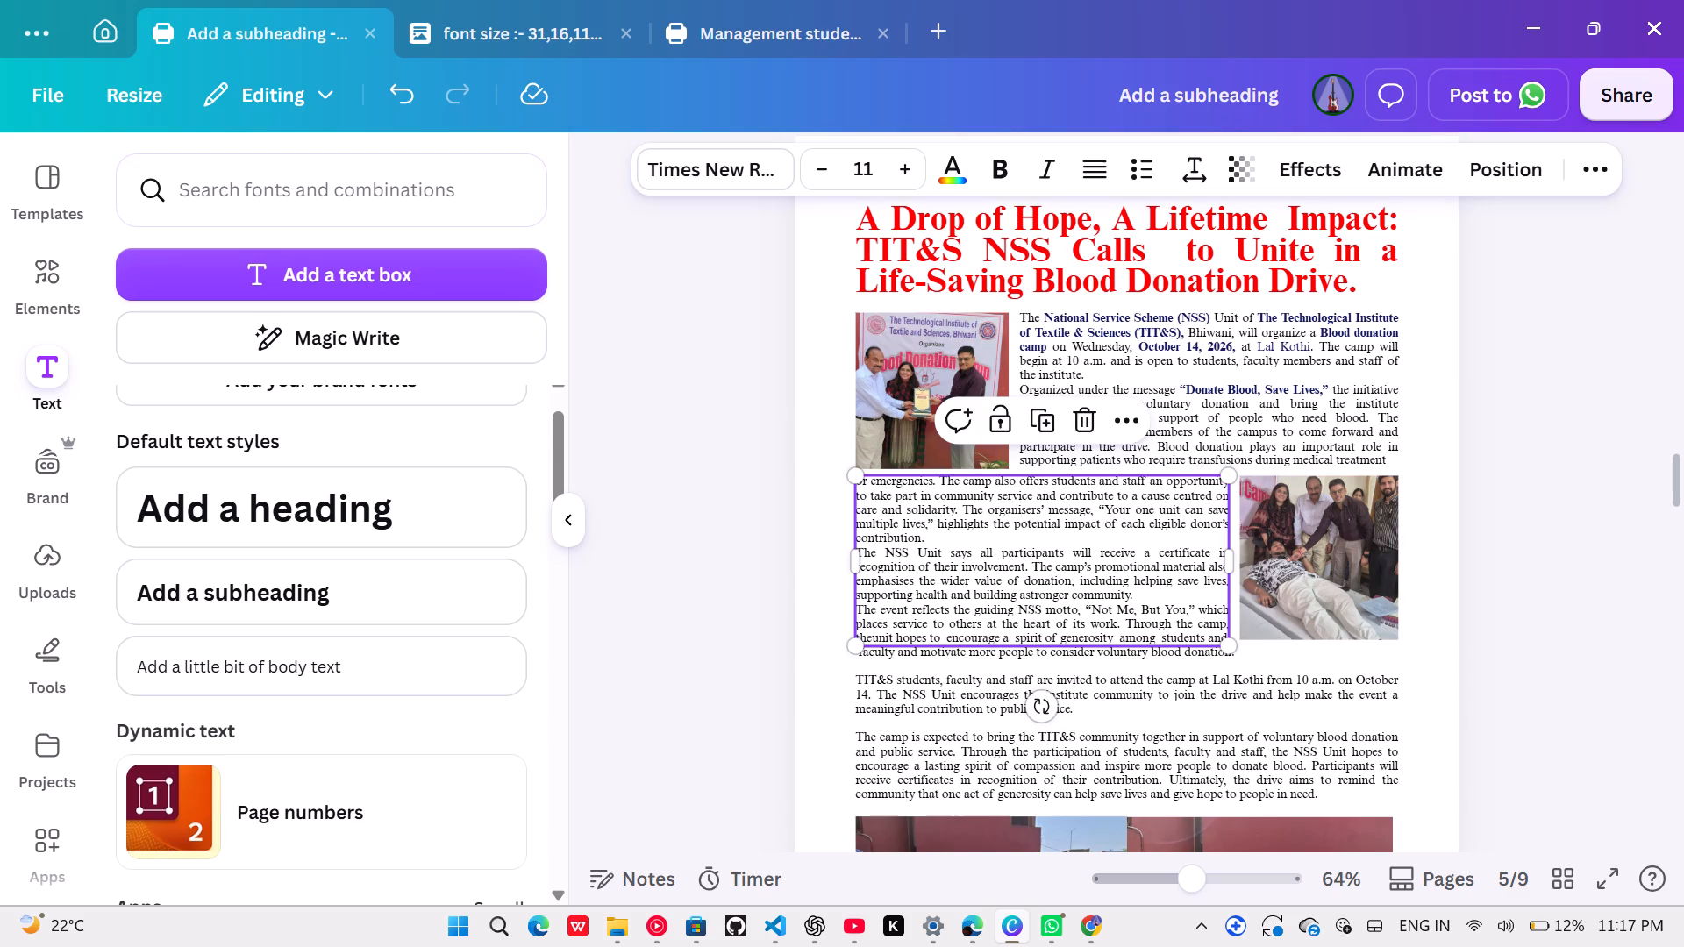
pyautogui.moveTo(1098, 508); pyautogui.dragTo(920, 526)
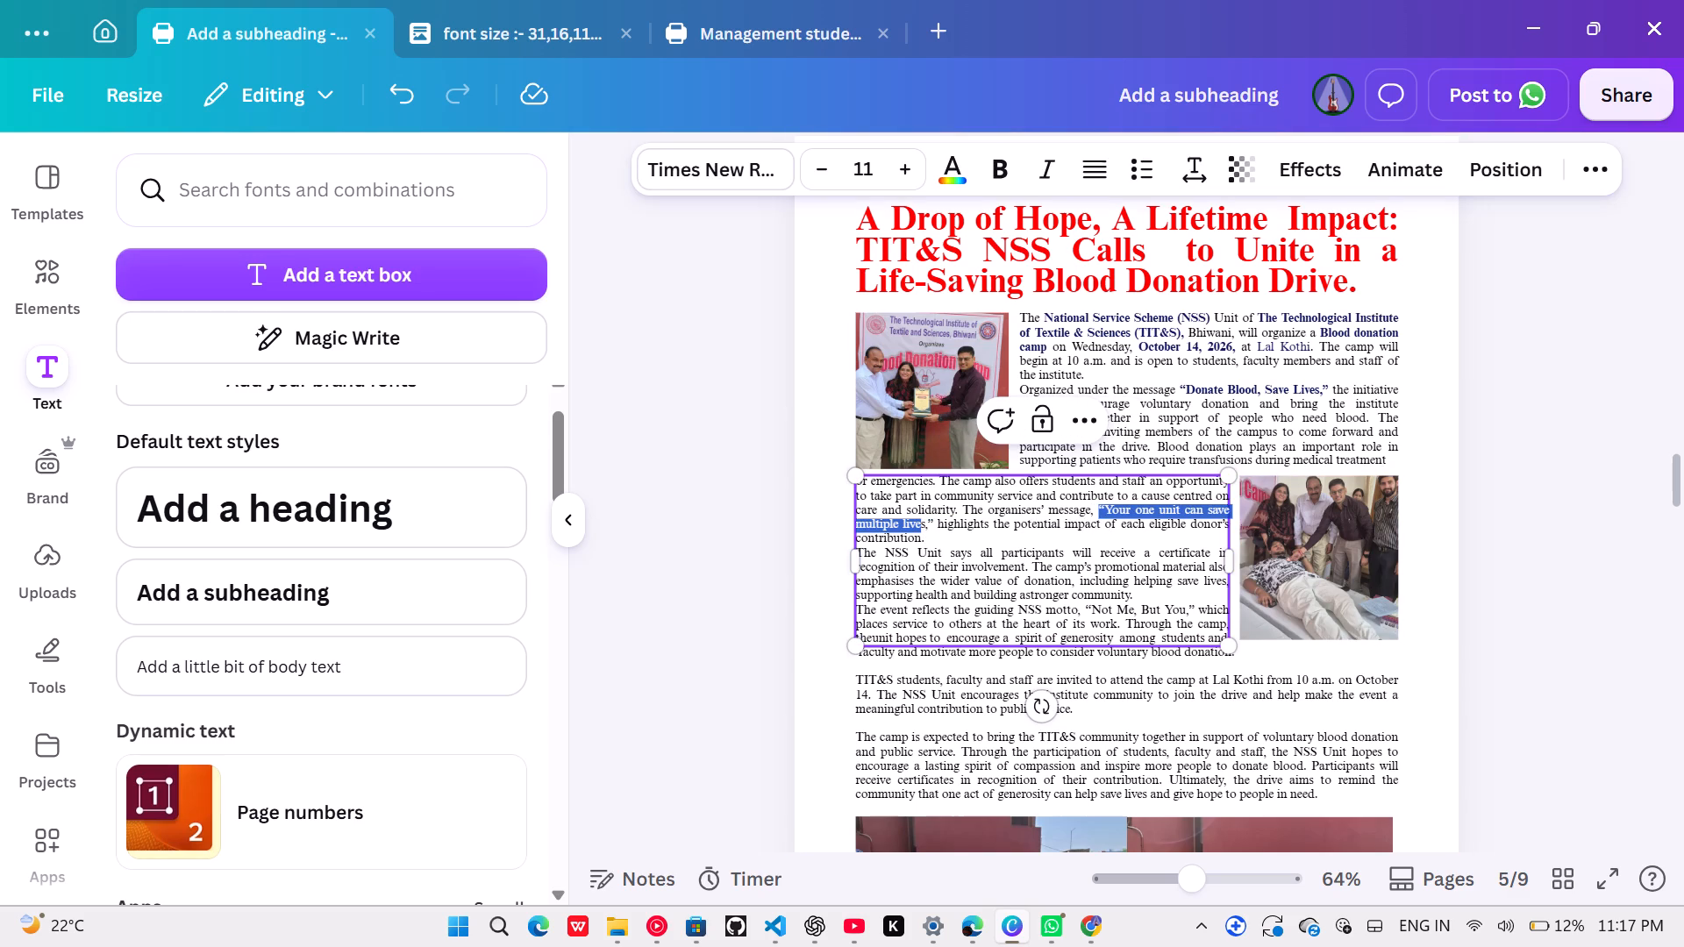
pyautogui.moveTo(920, 526); pyautogui.dragTo(931, 526)
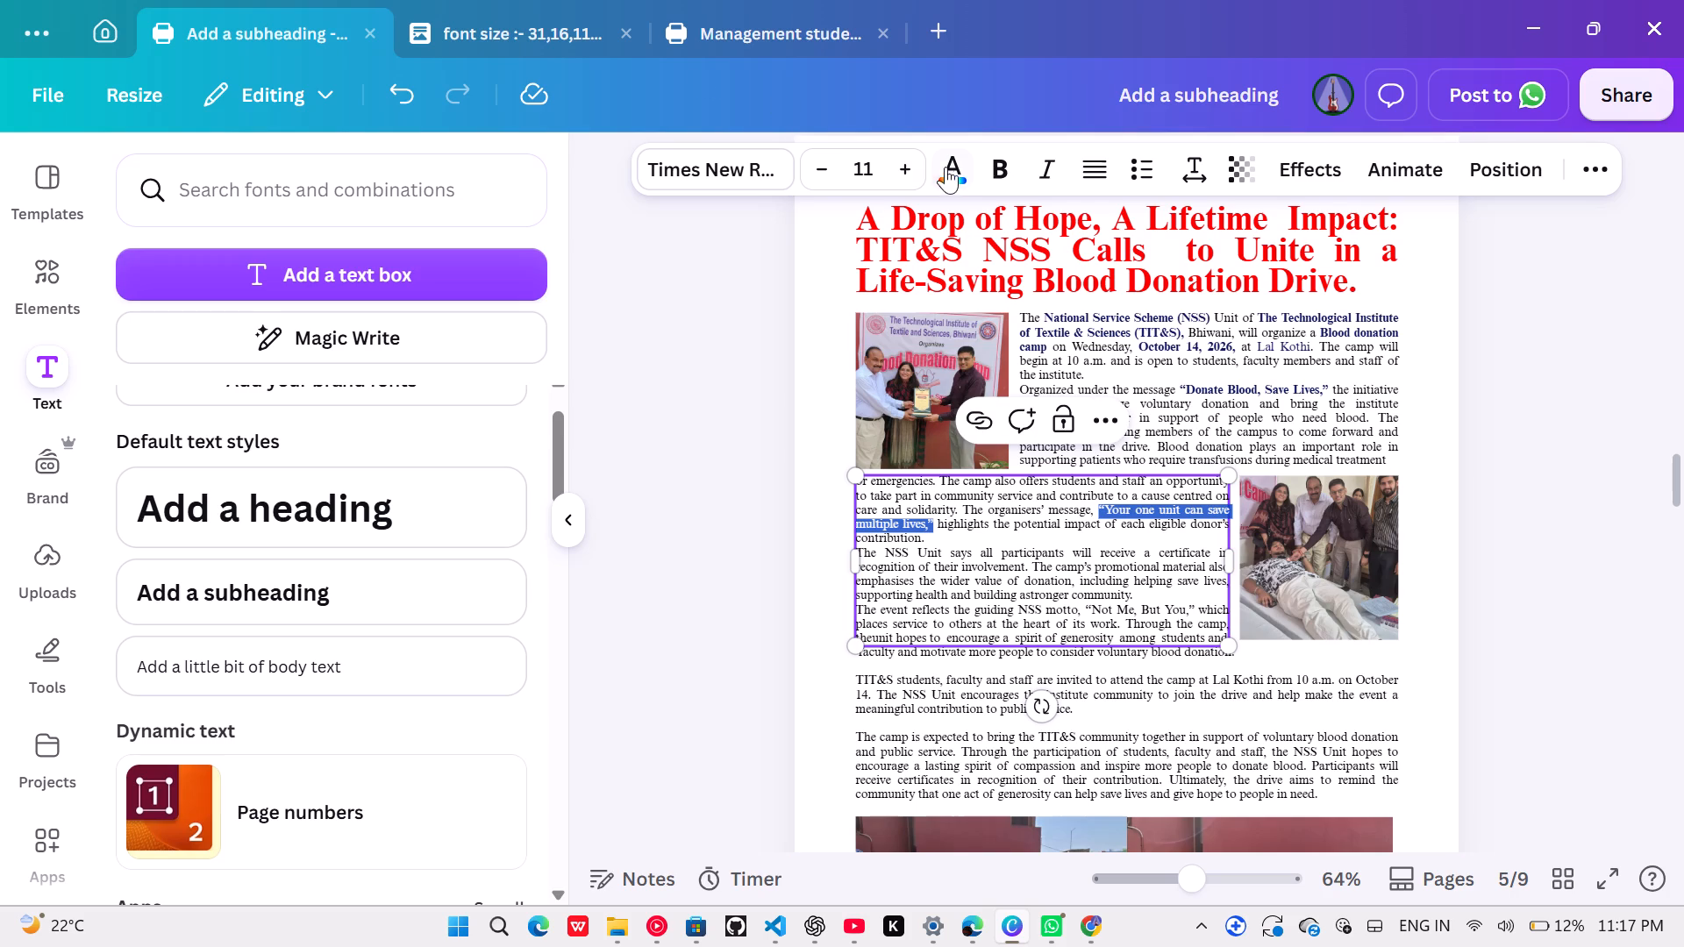
pyautogui.click(950, 168)
pyautogui.click(995, 172)
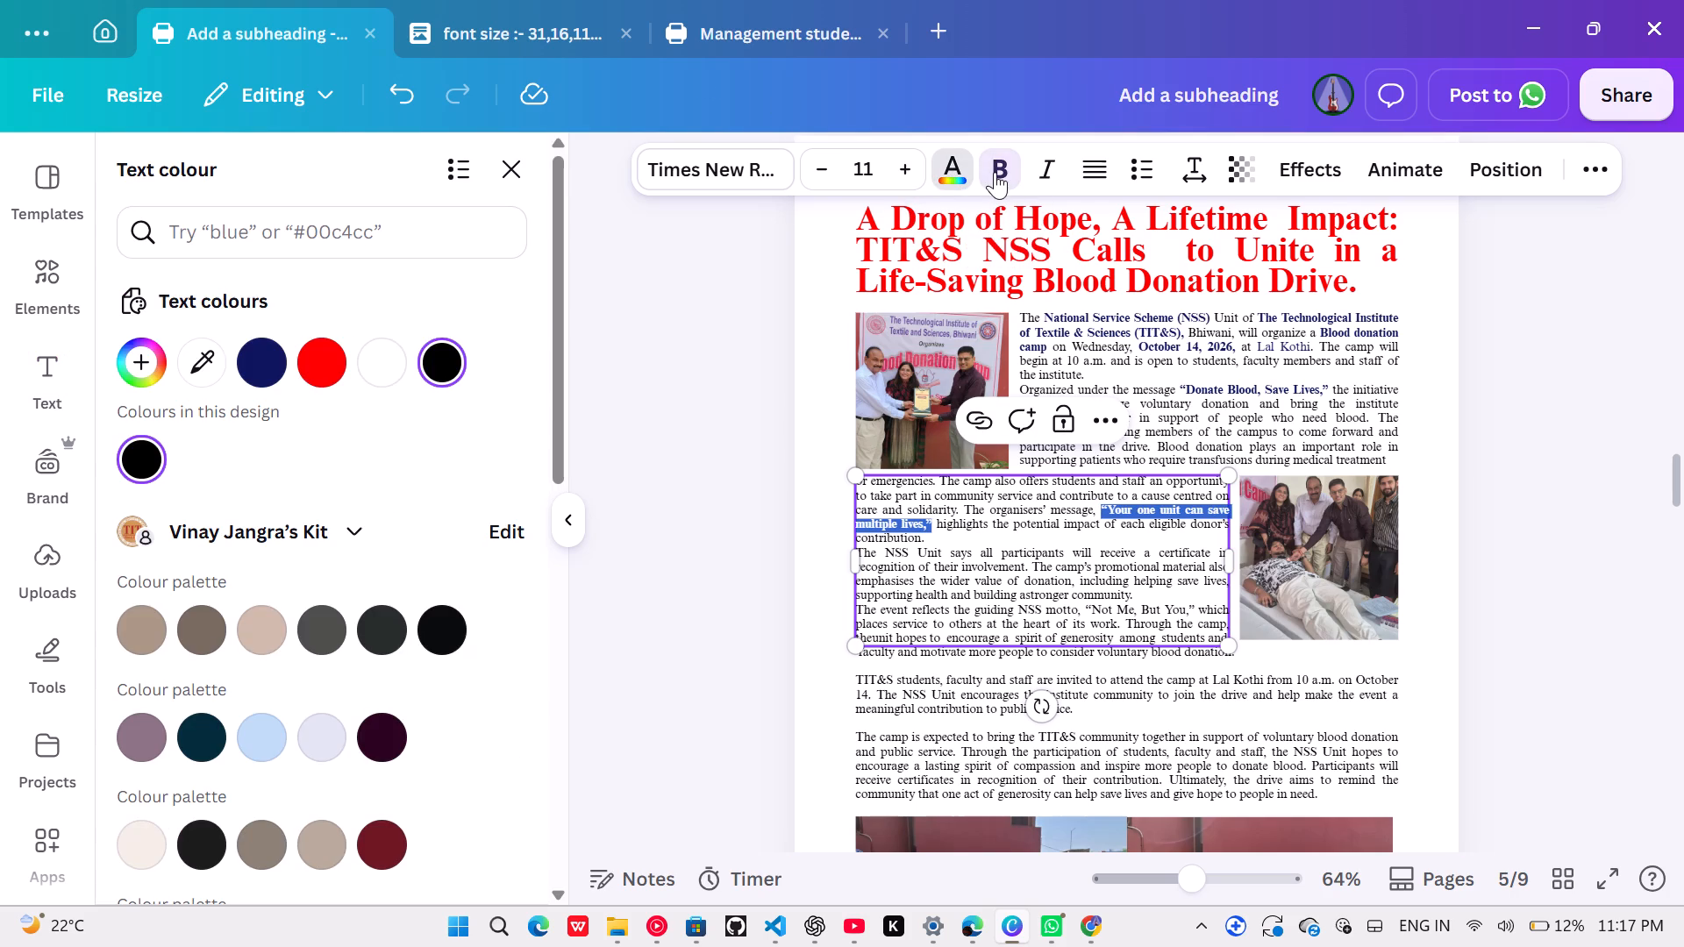
pyautogui.click(272, 359)
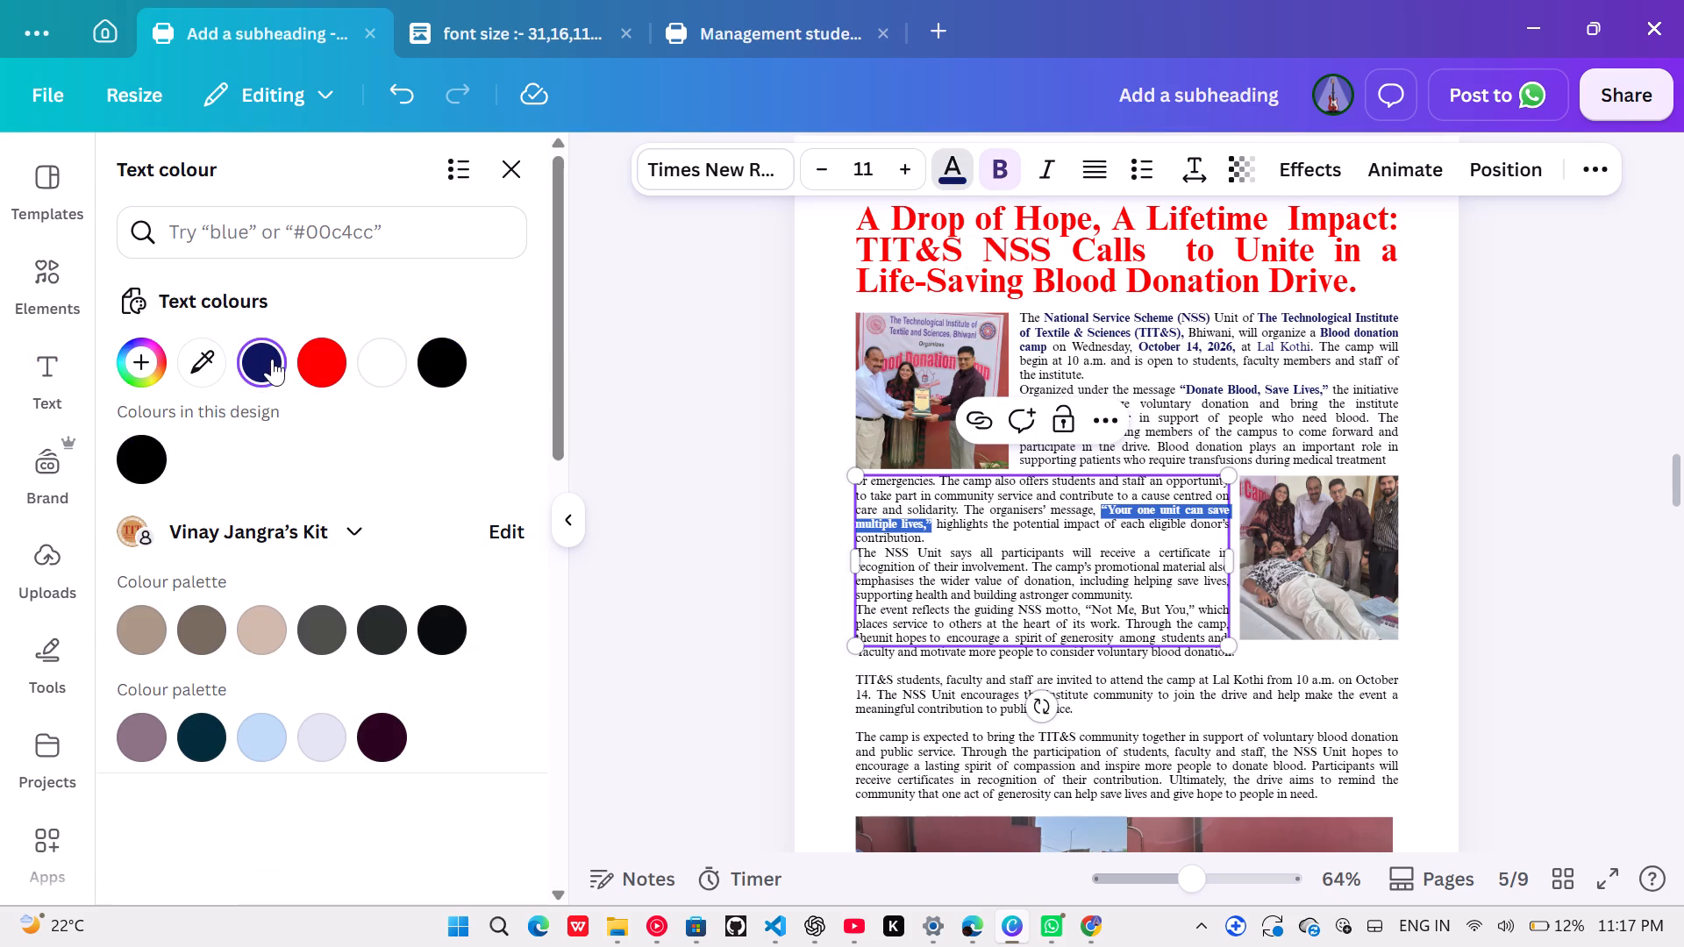
pyautogui.click(674, 438)
pyautogui.click(674, 438)
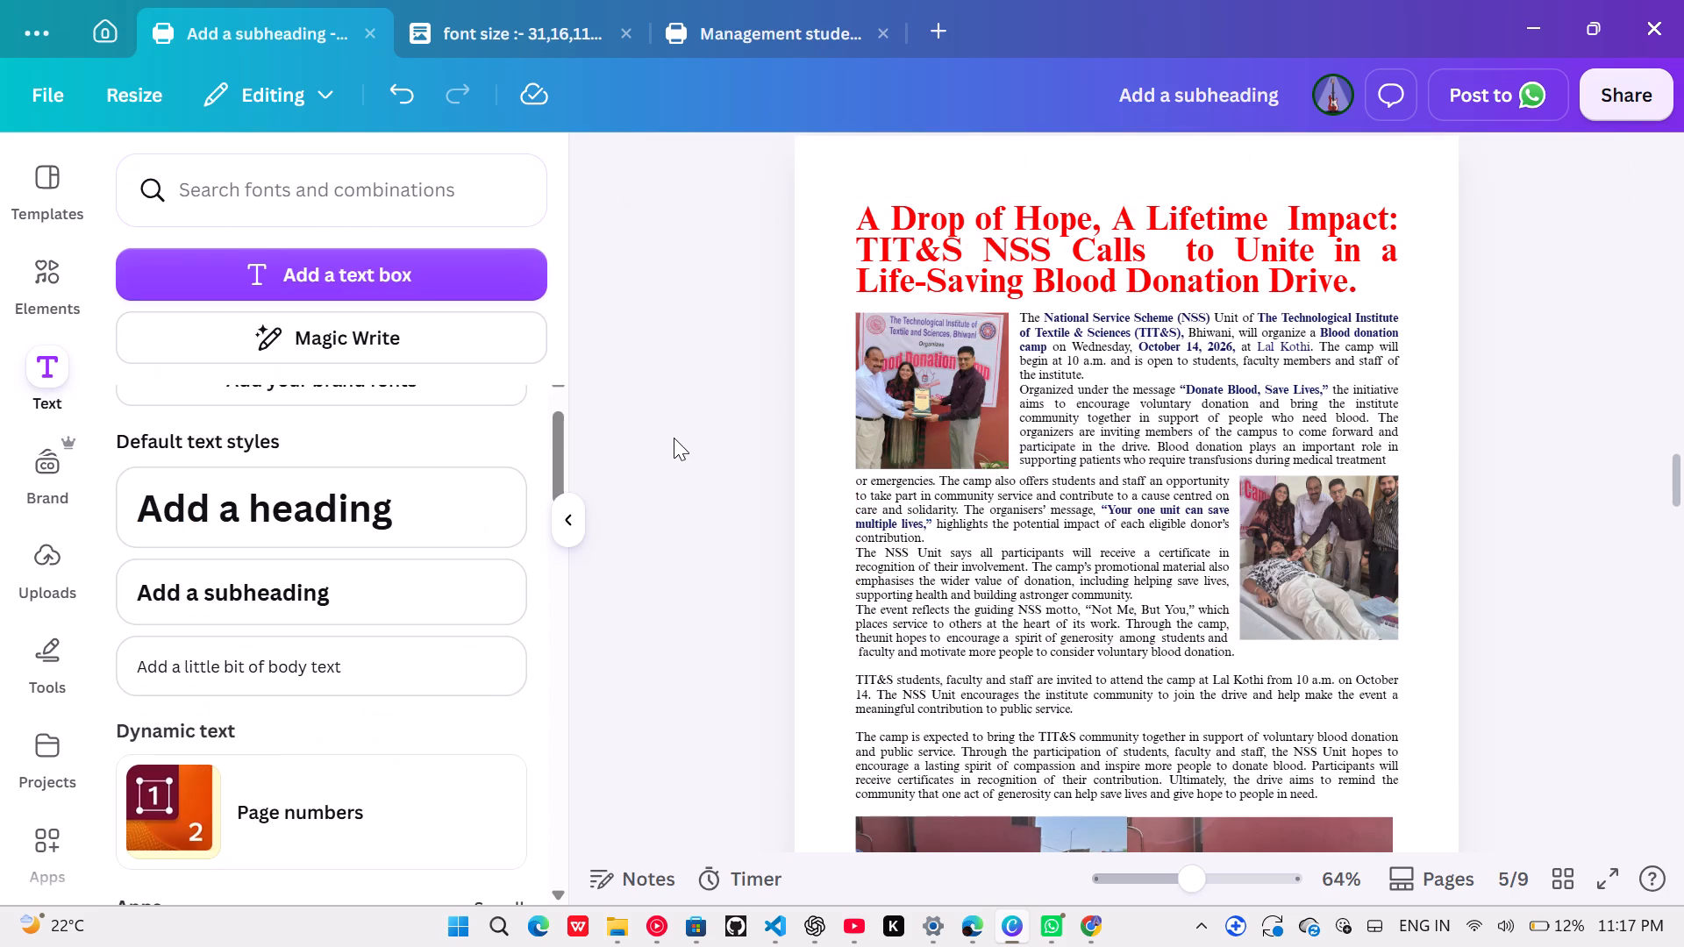
# Make the NSS motto "Not Me, But You," in the middle text box bold and dark blue.
pyautogui.click(1084, 607)
pyautogui.click(1084, 607)
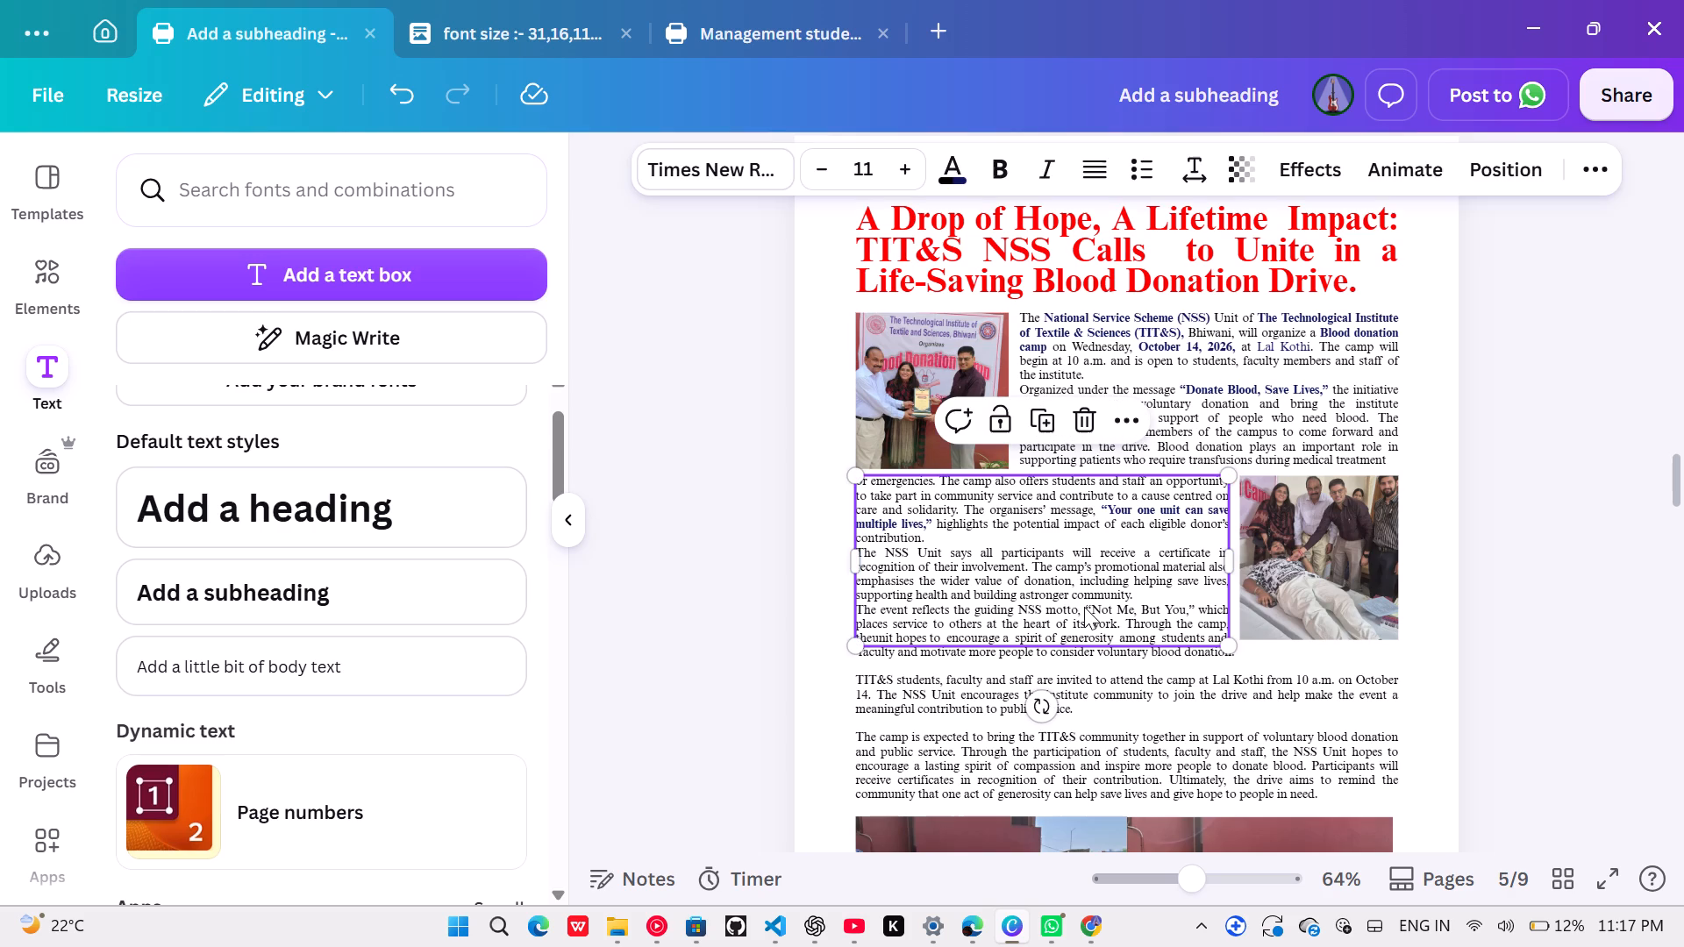
pyautogui.moveTo(1084, 607); pyautogui.dragTo(1188, 606)
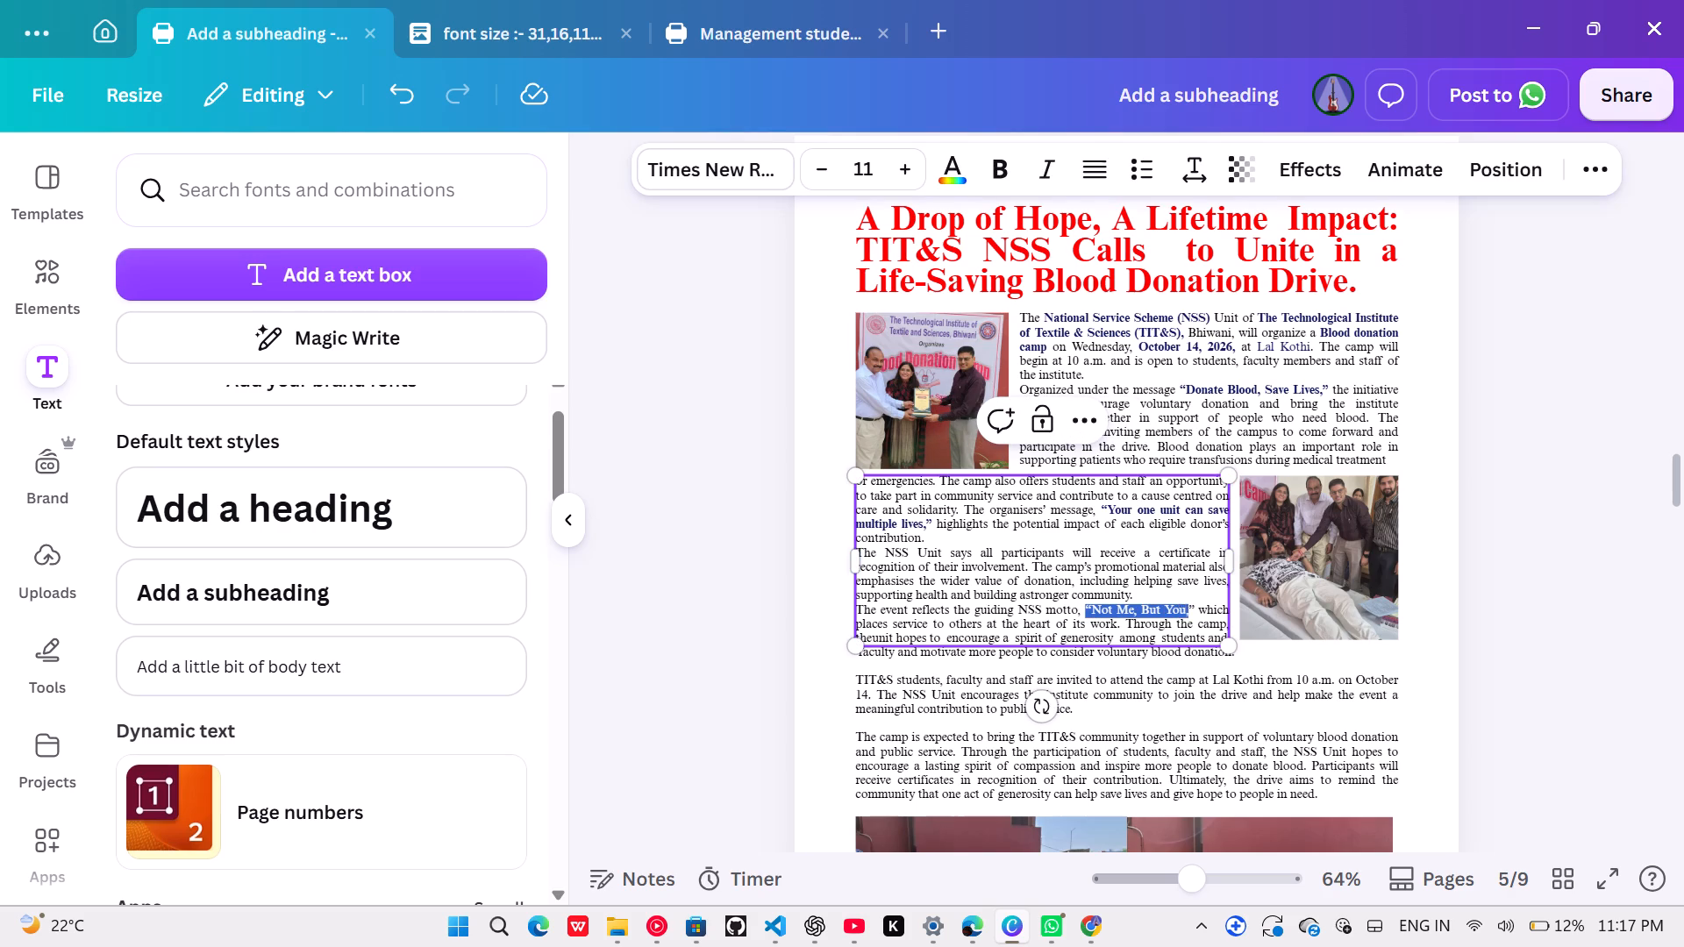
pyautogui.moveTo(1188, 606); pyautogui.dragTo(1194, 608)
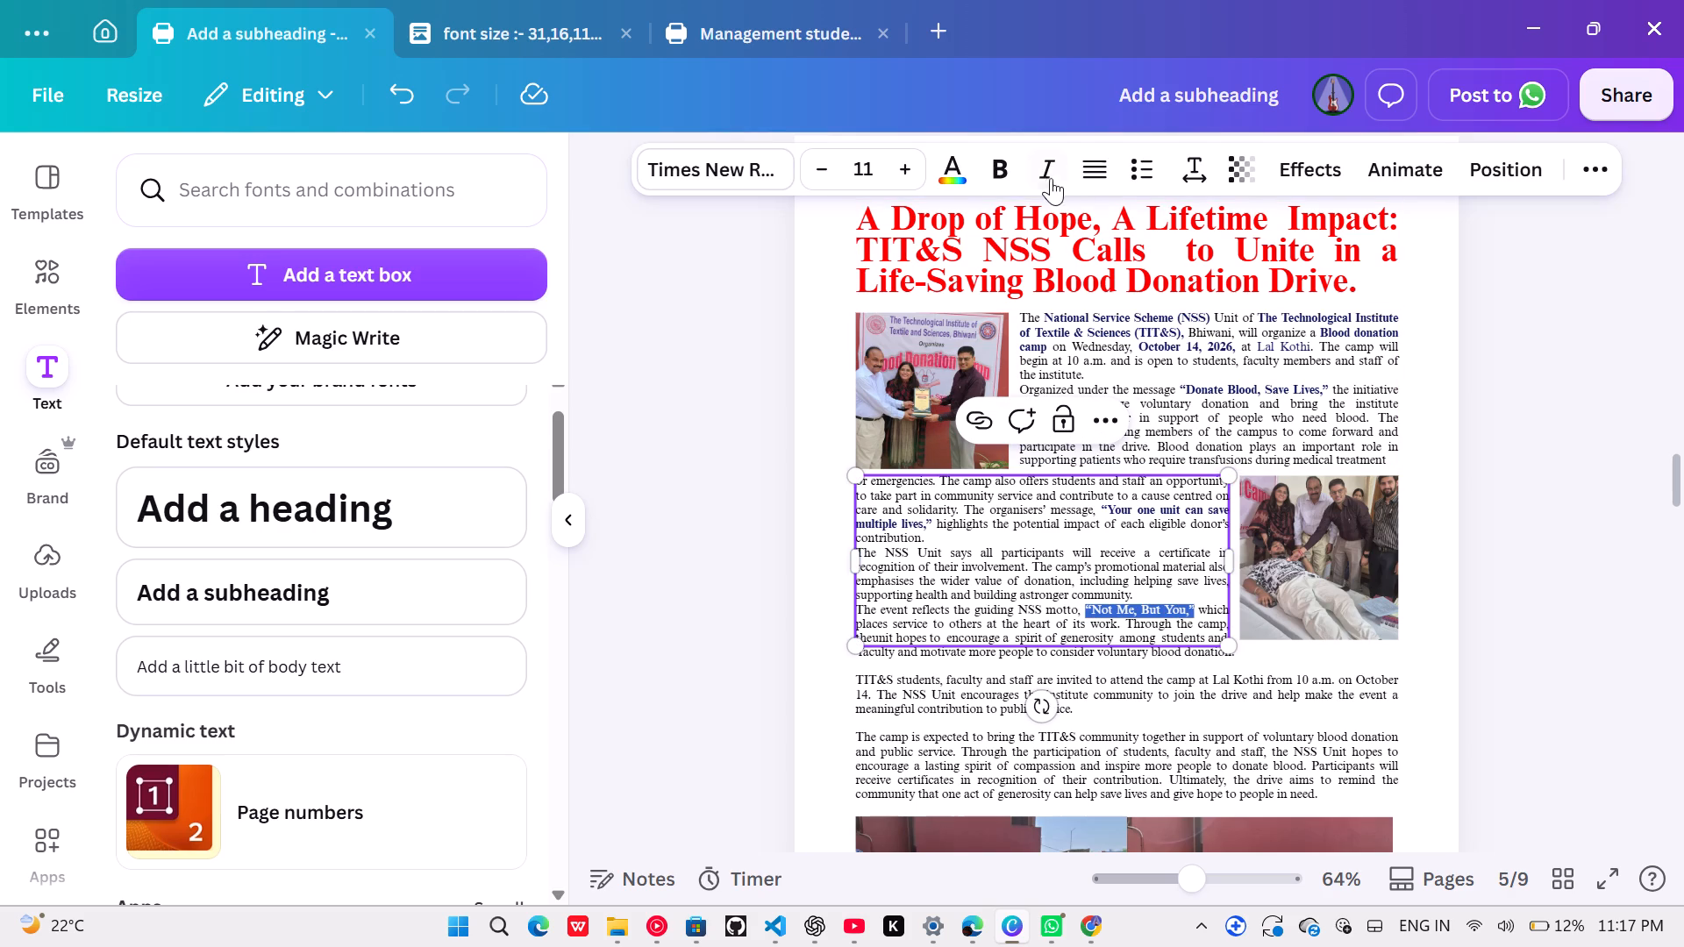
pyautogui.click(1010, 174)
pyautogui.click(937, 165)
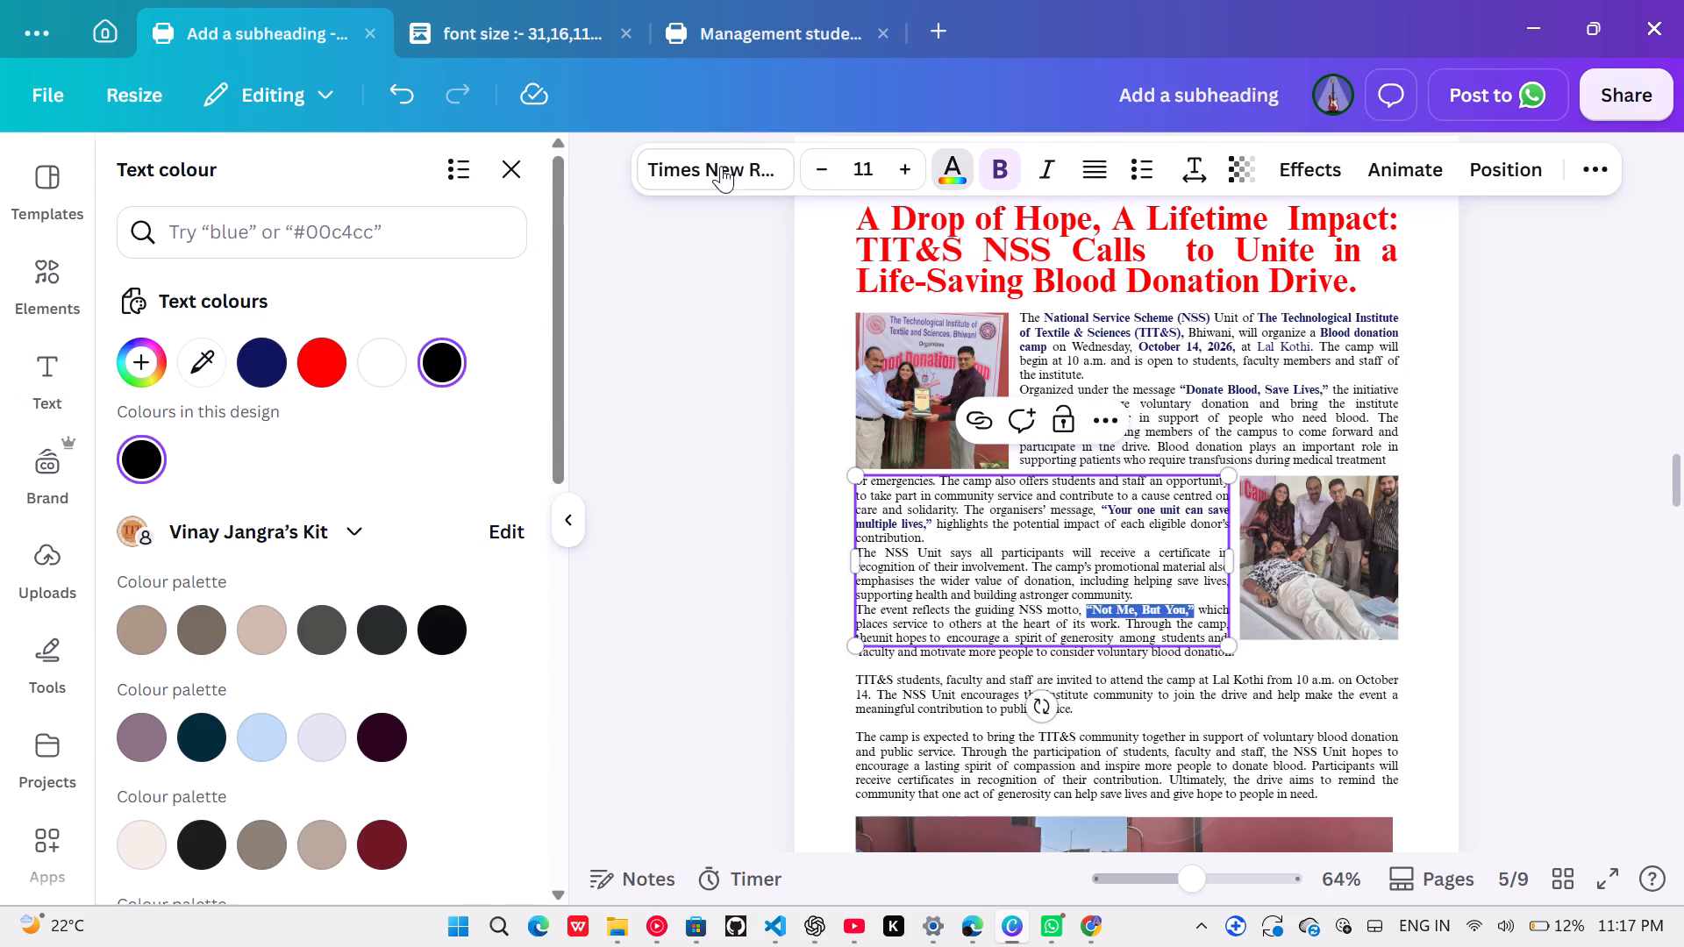
pyautogui.click(258, 360)
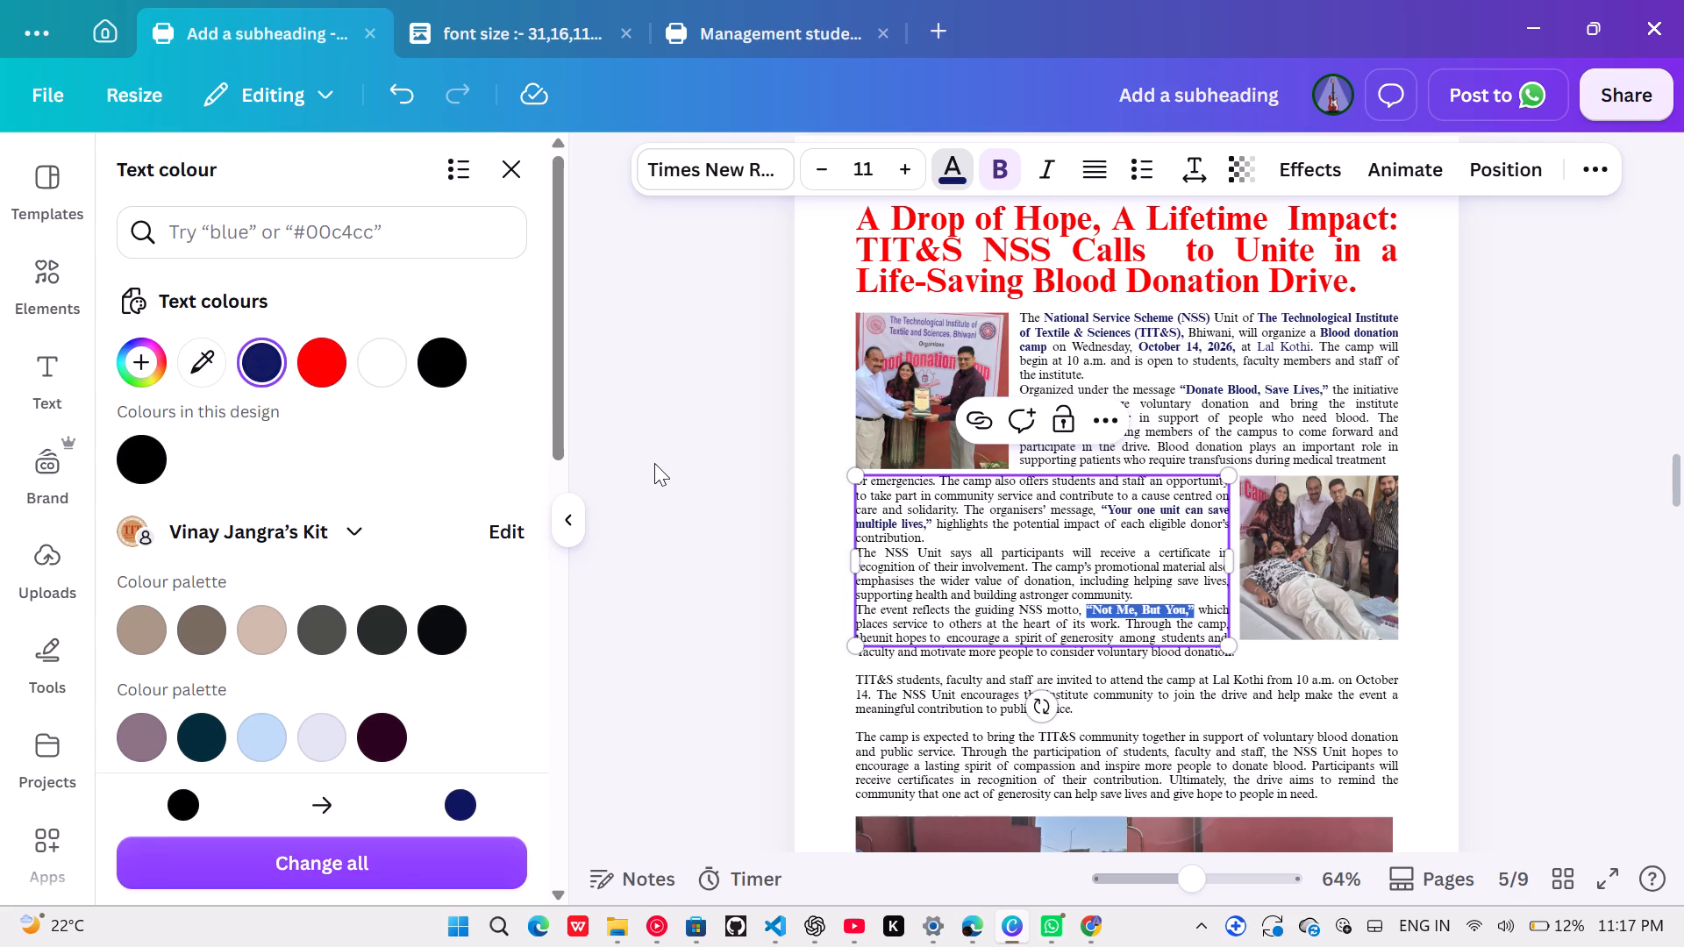
pyautogui.click(666, 466)
pyautogui.click(666, 466)
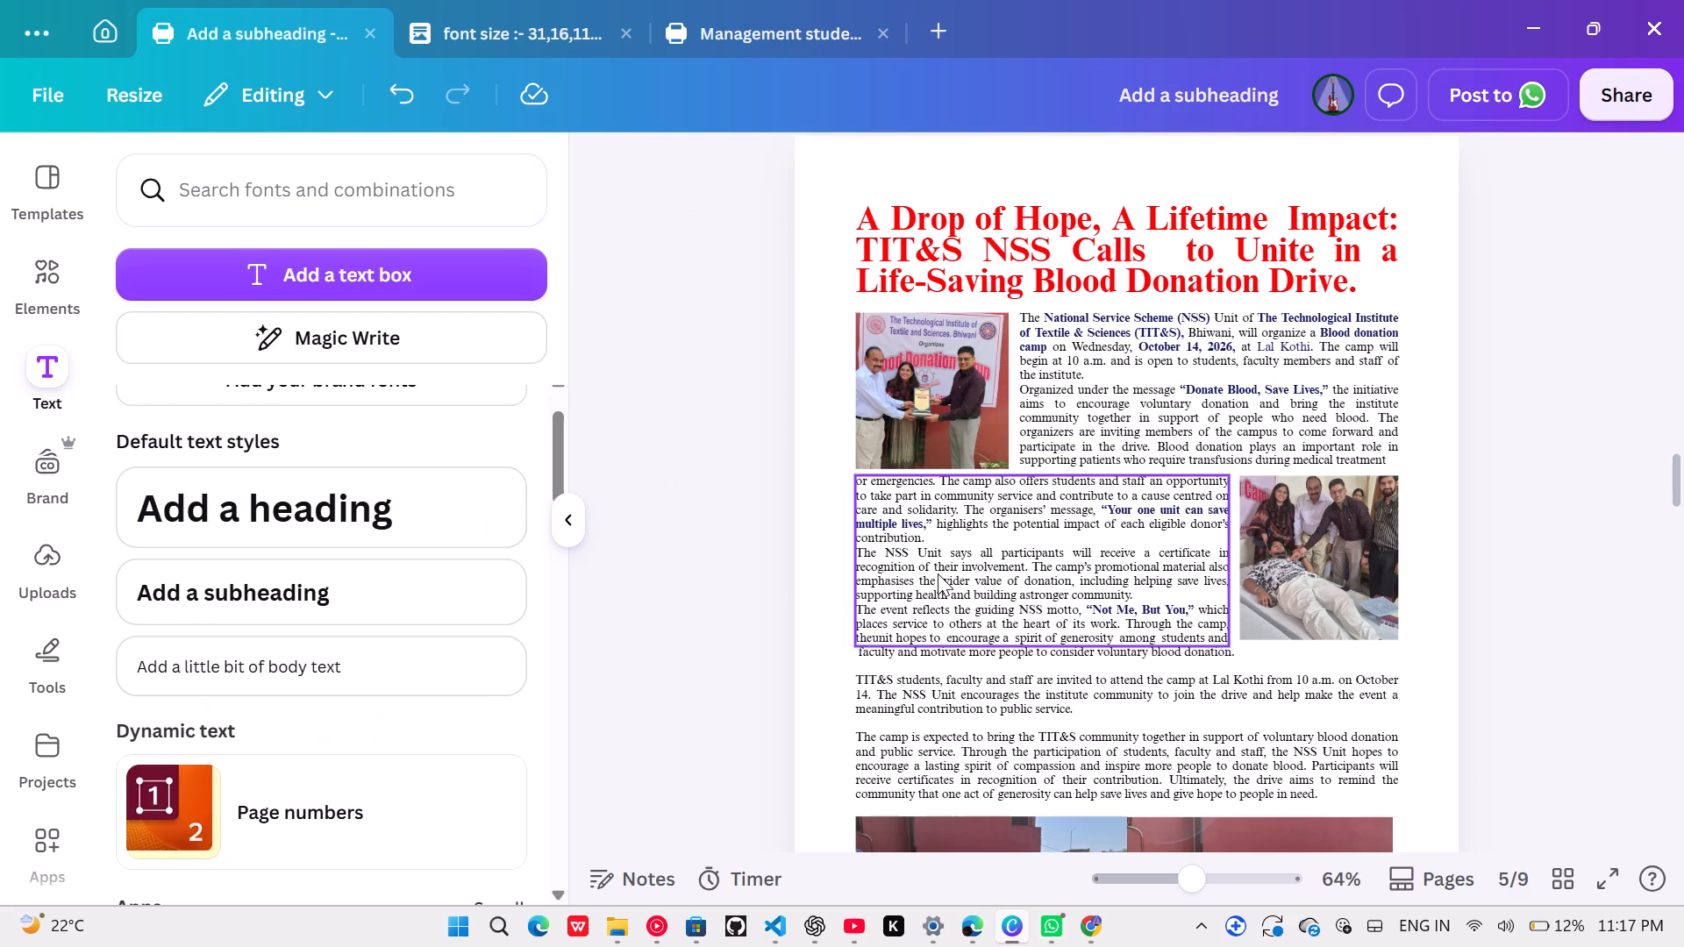
# Make the whole invitation paragraph starting "TIT&S students, faculty and staff are invited" dark blue and bold.
pyautogui.scroll(-1, 938, 573)
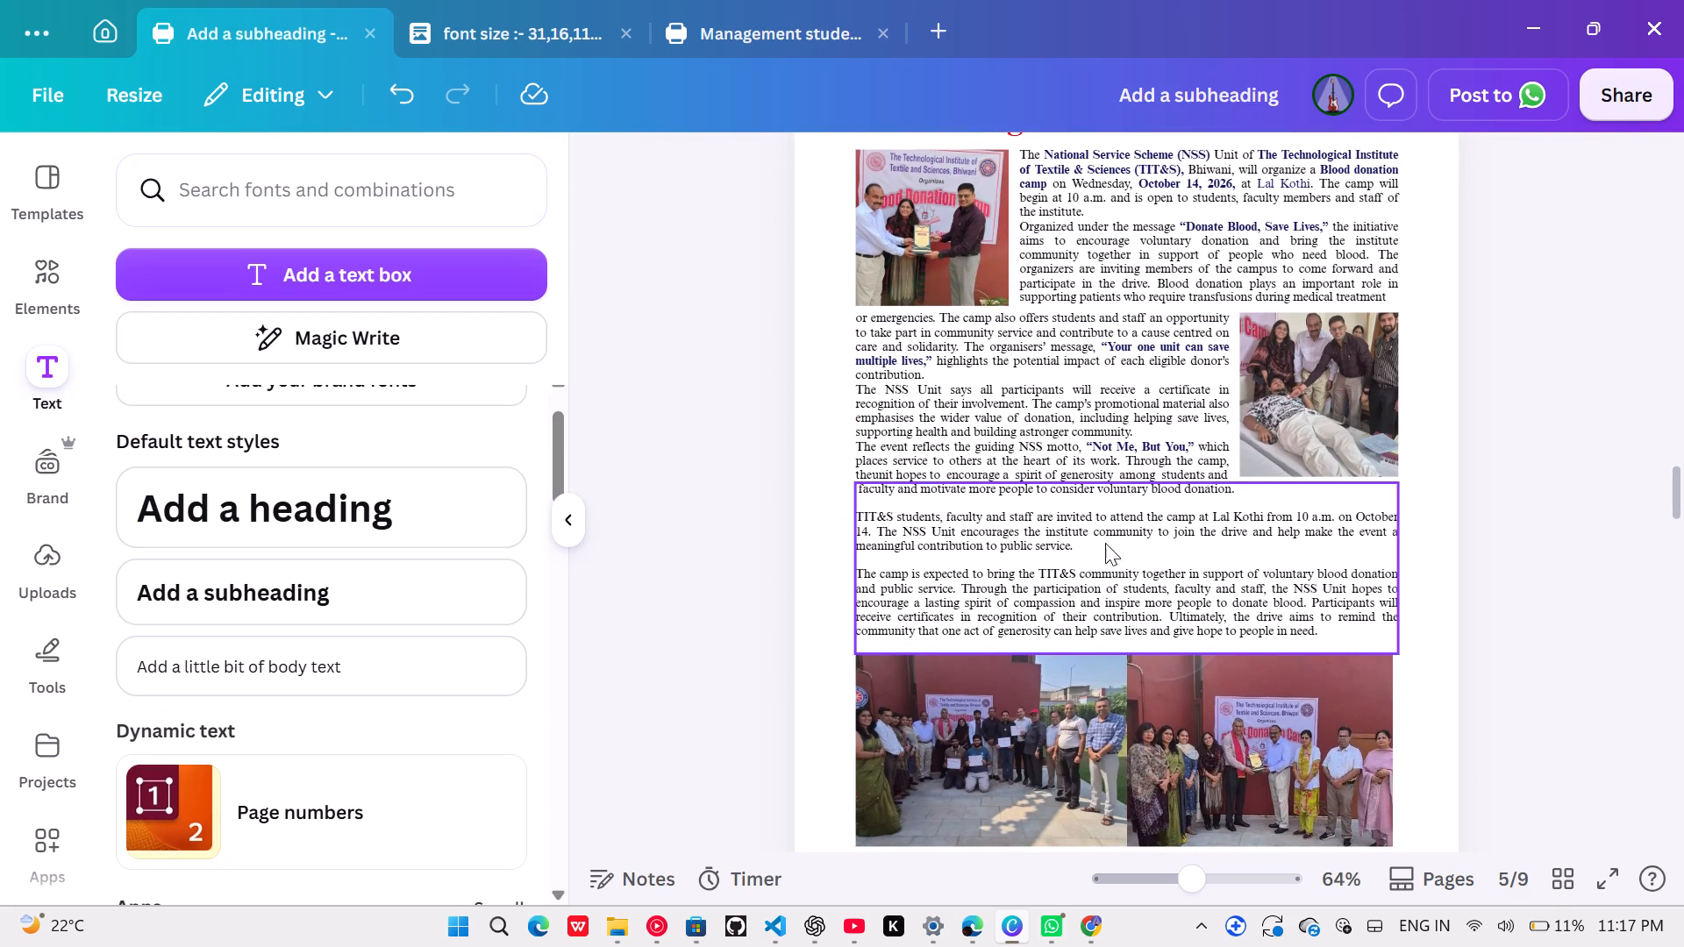
pyautogui.click(866, 514)
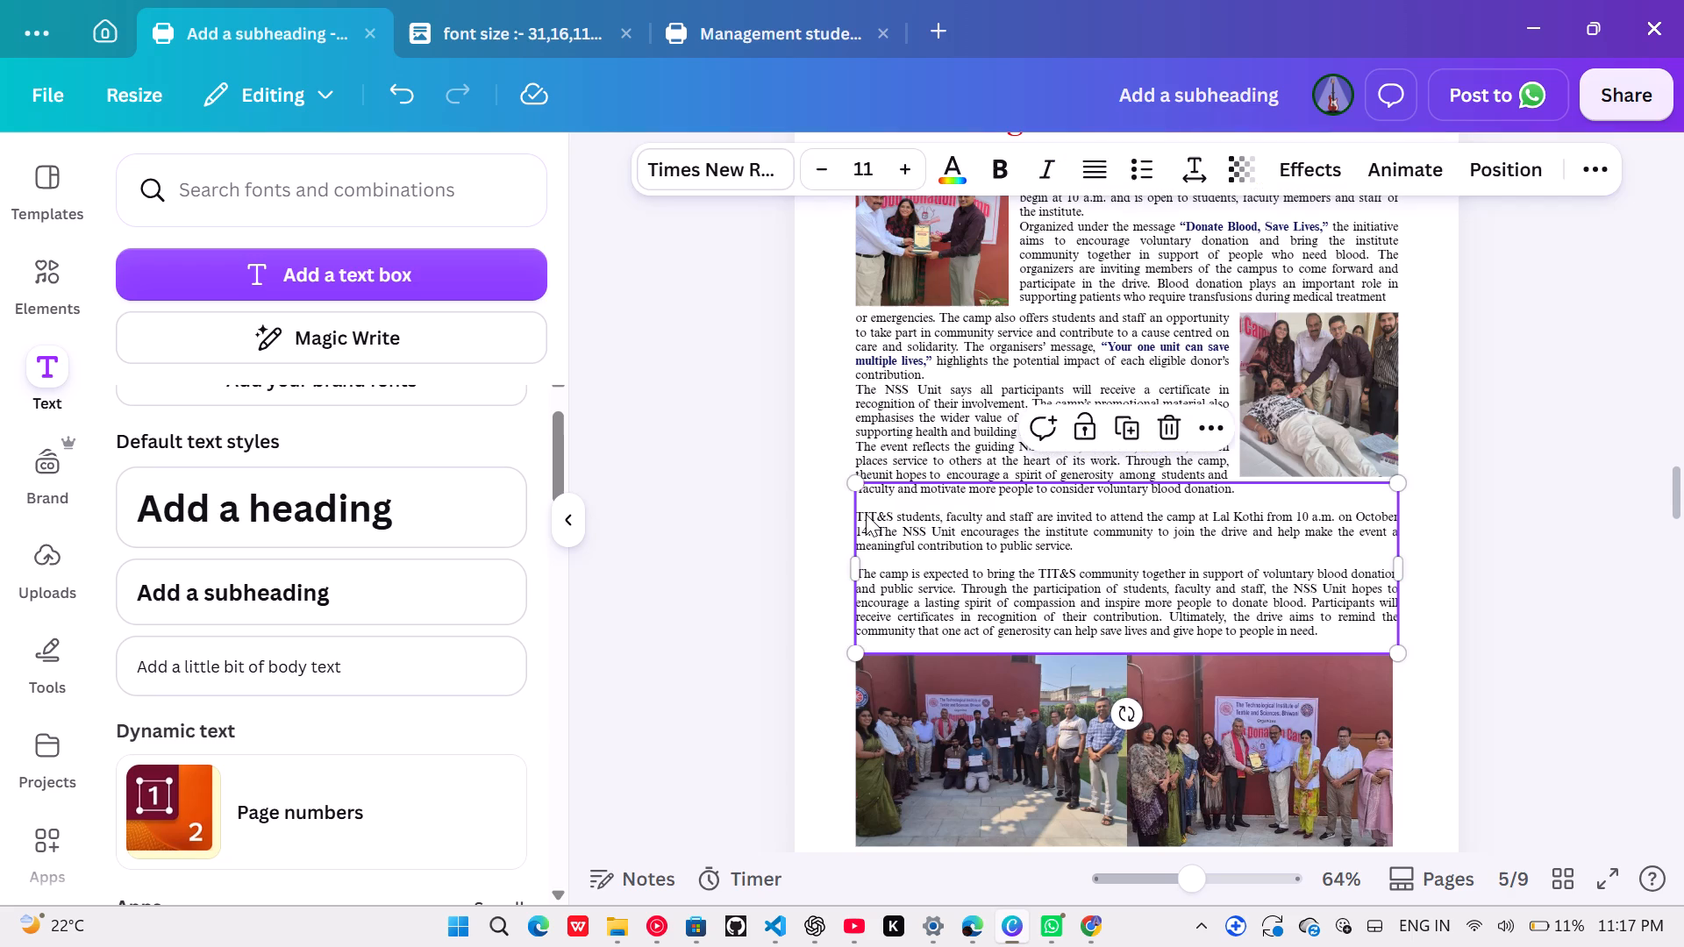
pyautogui.click(863, 514)
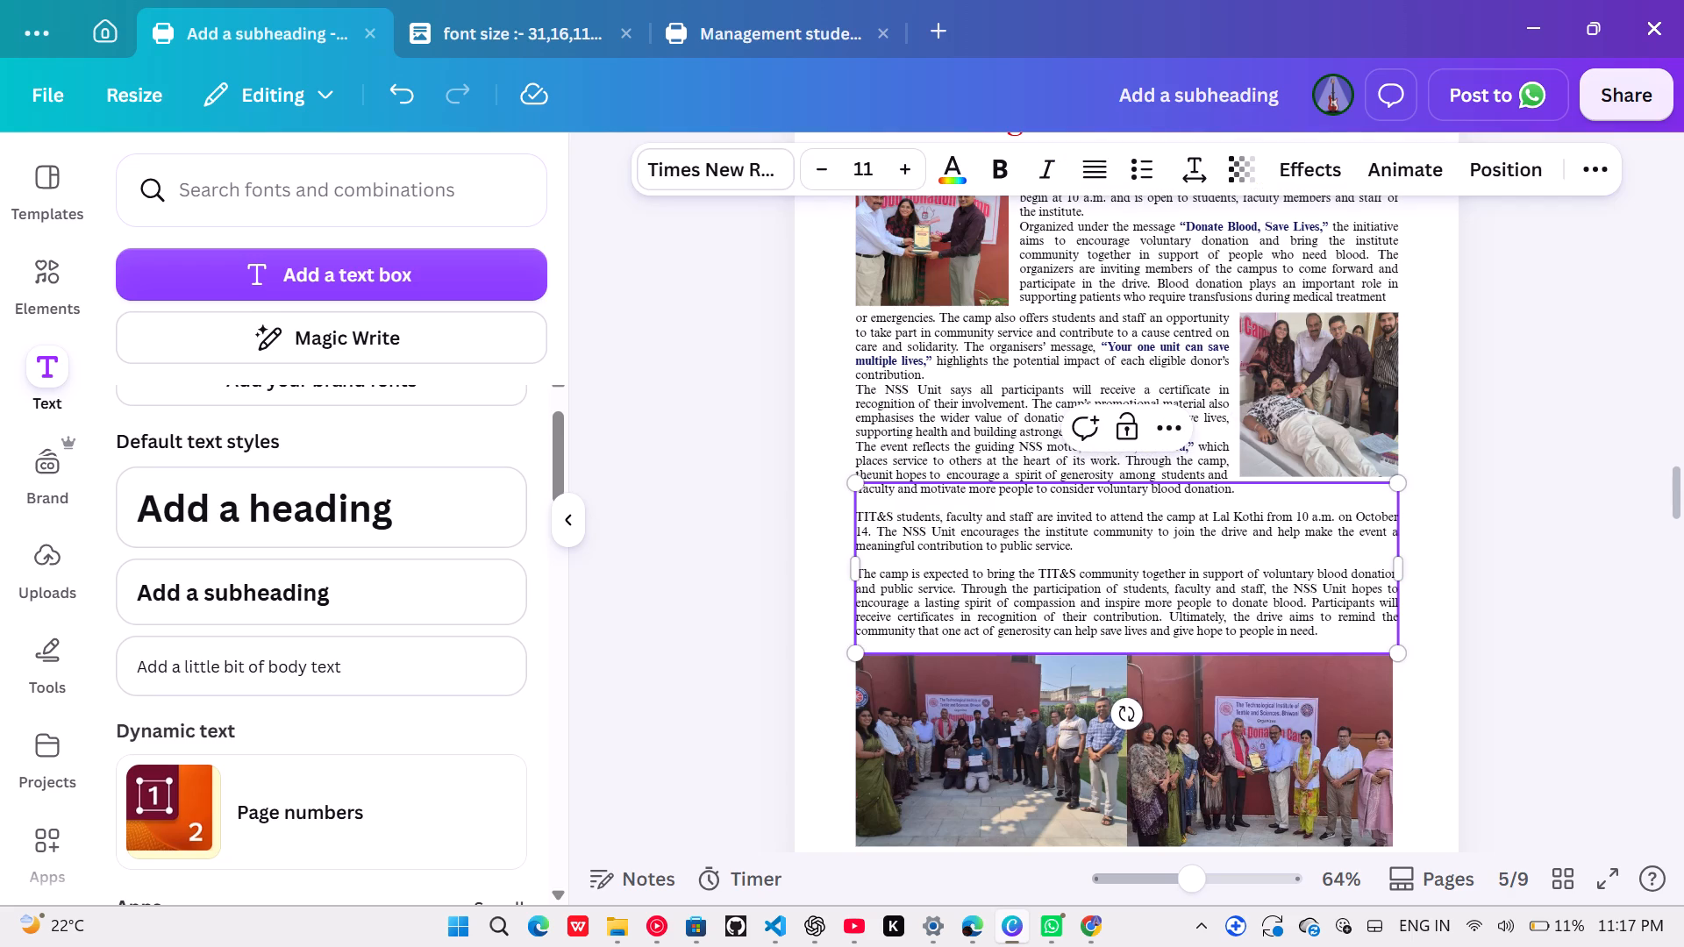
pyautogui.click(858, 514)
pyautogui.moveTo(858, 514); pyautogui.dragTo(1065, 548)
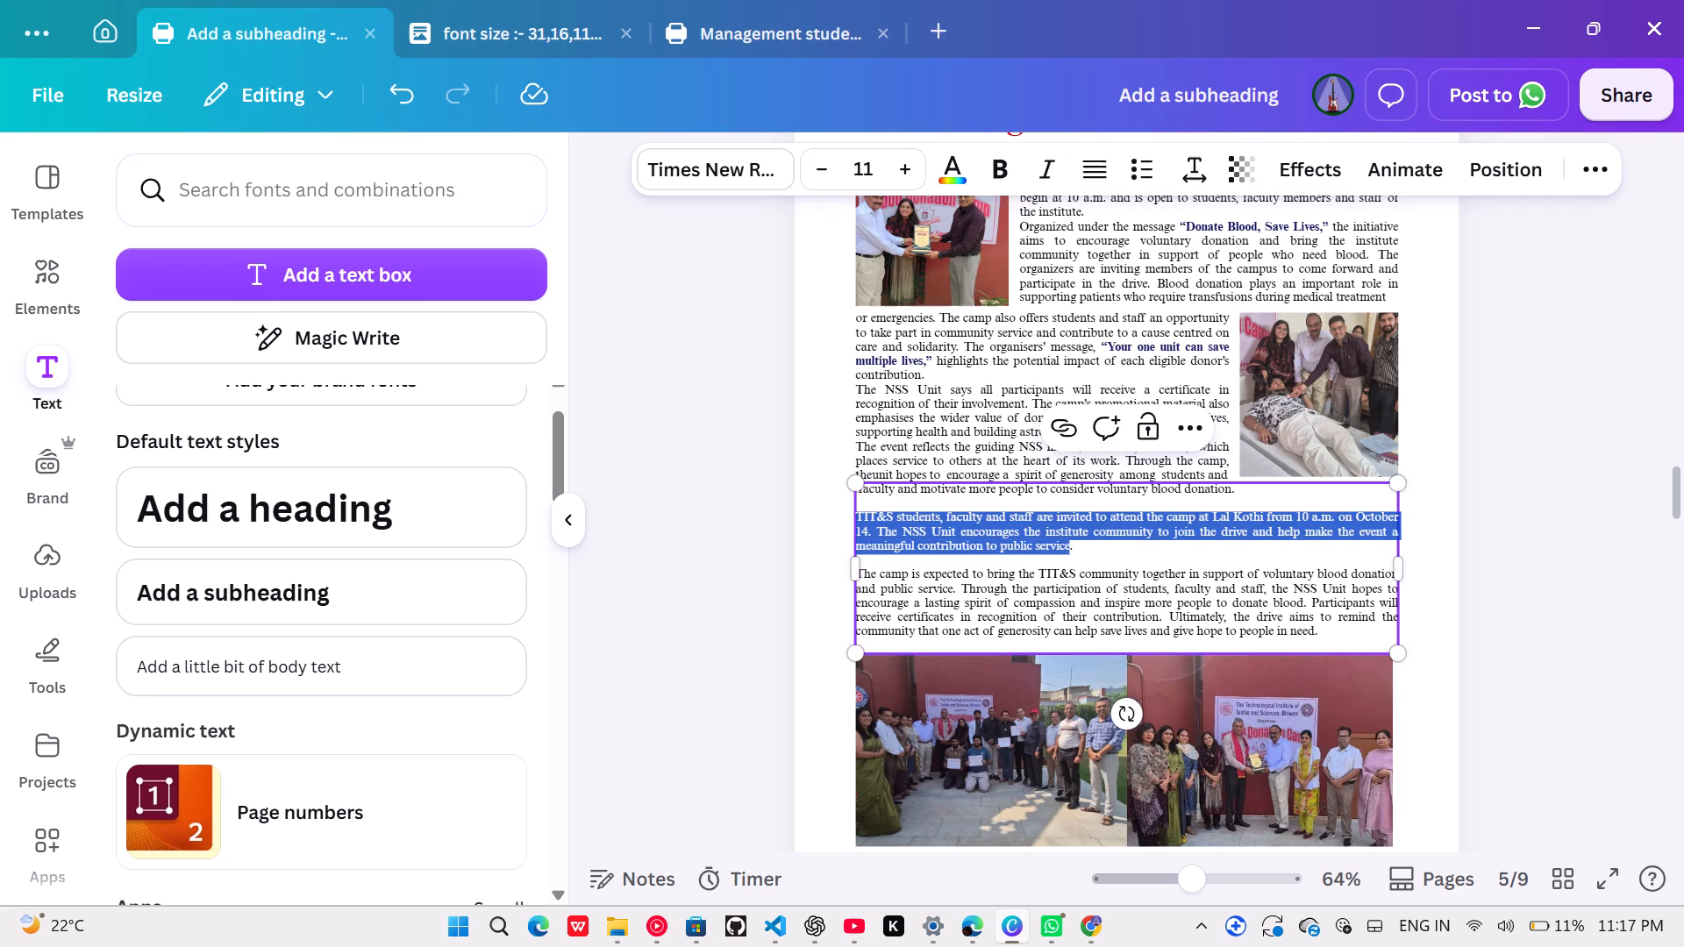
pyautogui.click(961, 168)
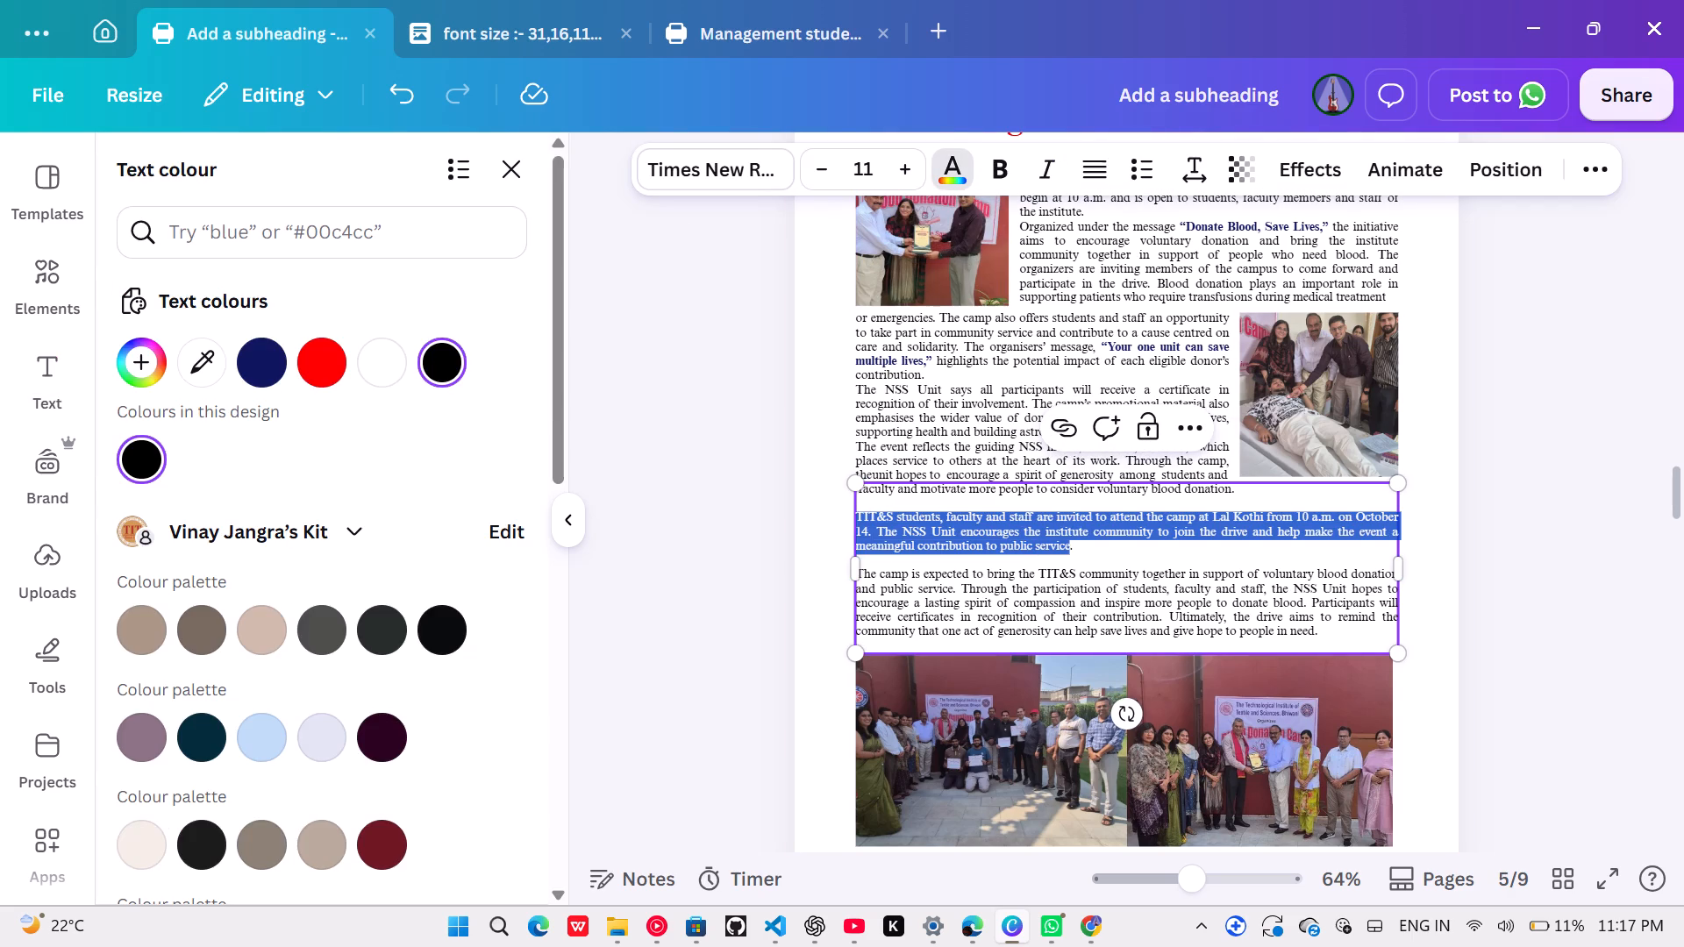
pyautogui.click(246, 357)
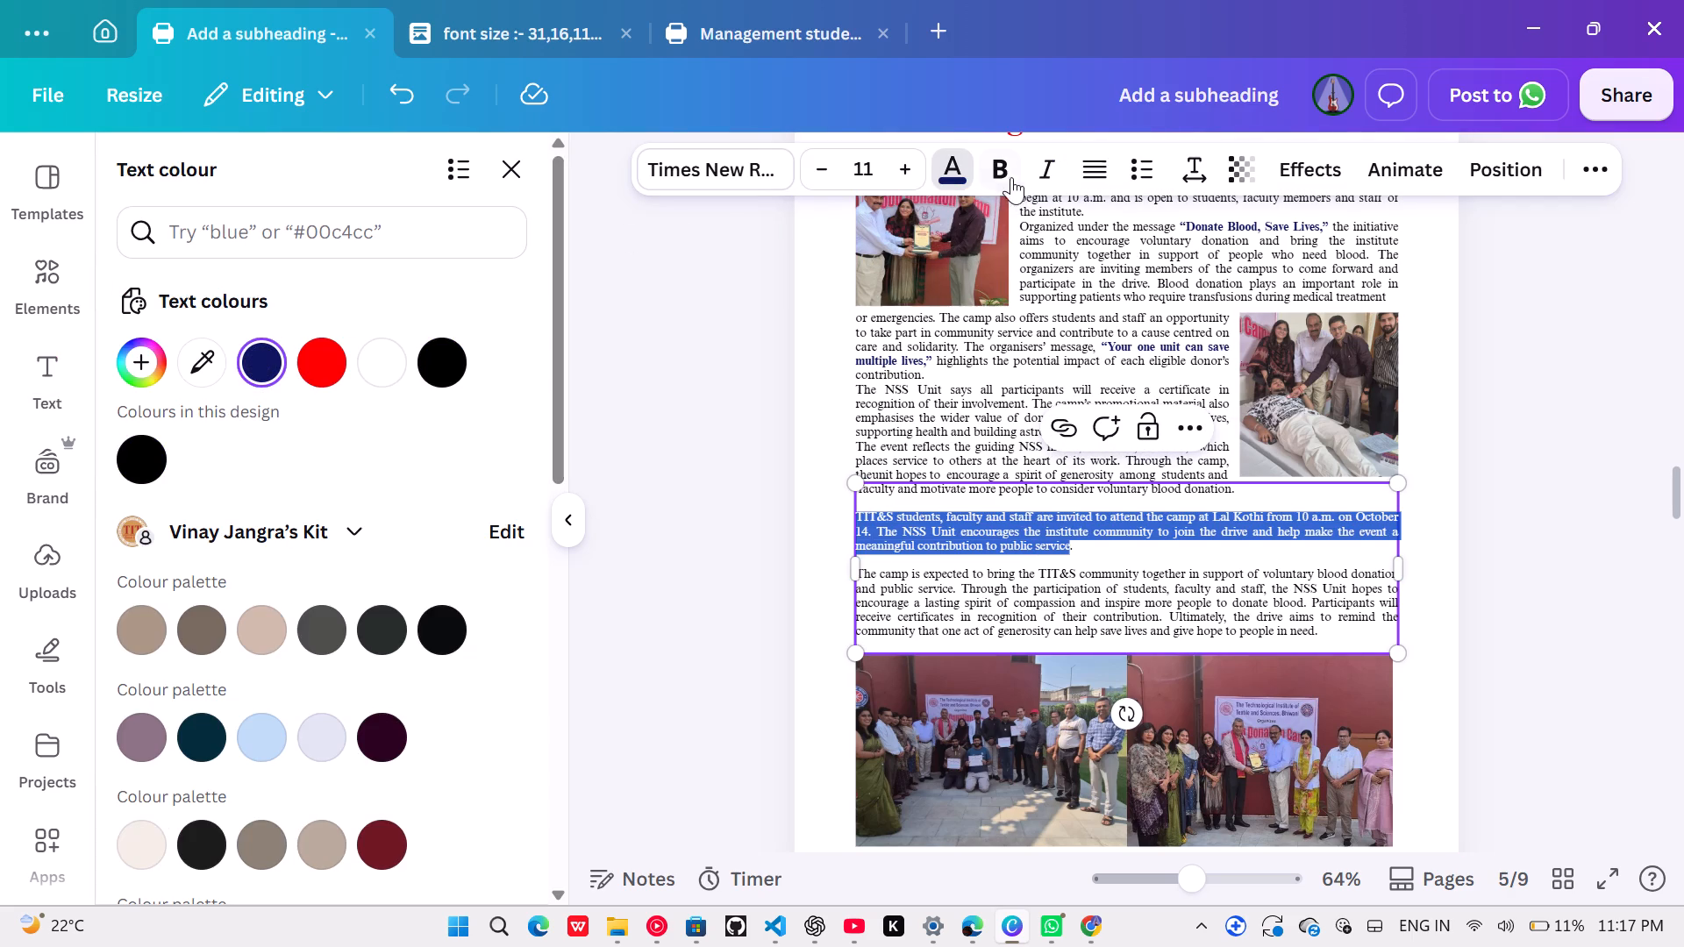
pyautogui.click(1003, 174)
pyautogui.click(641, 402)
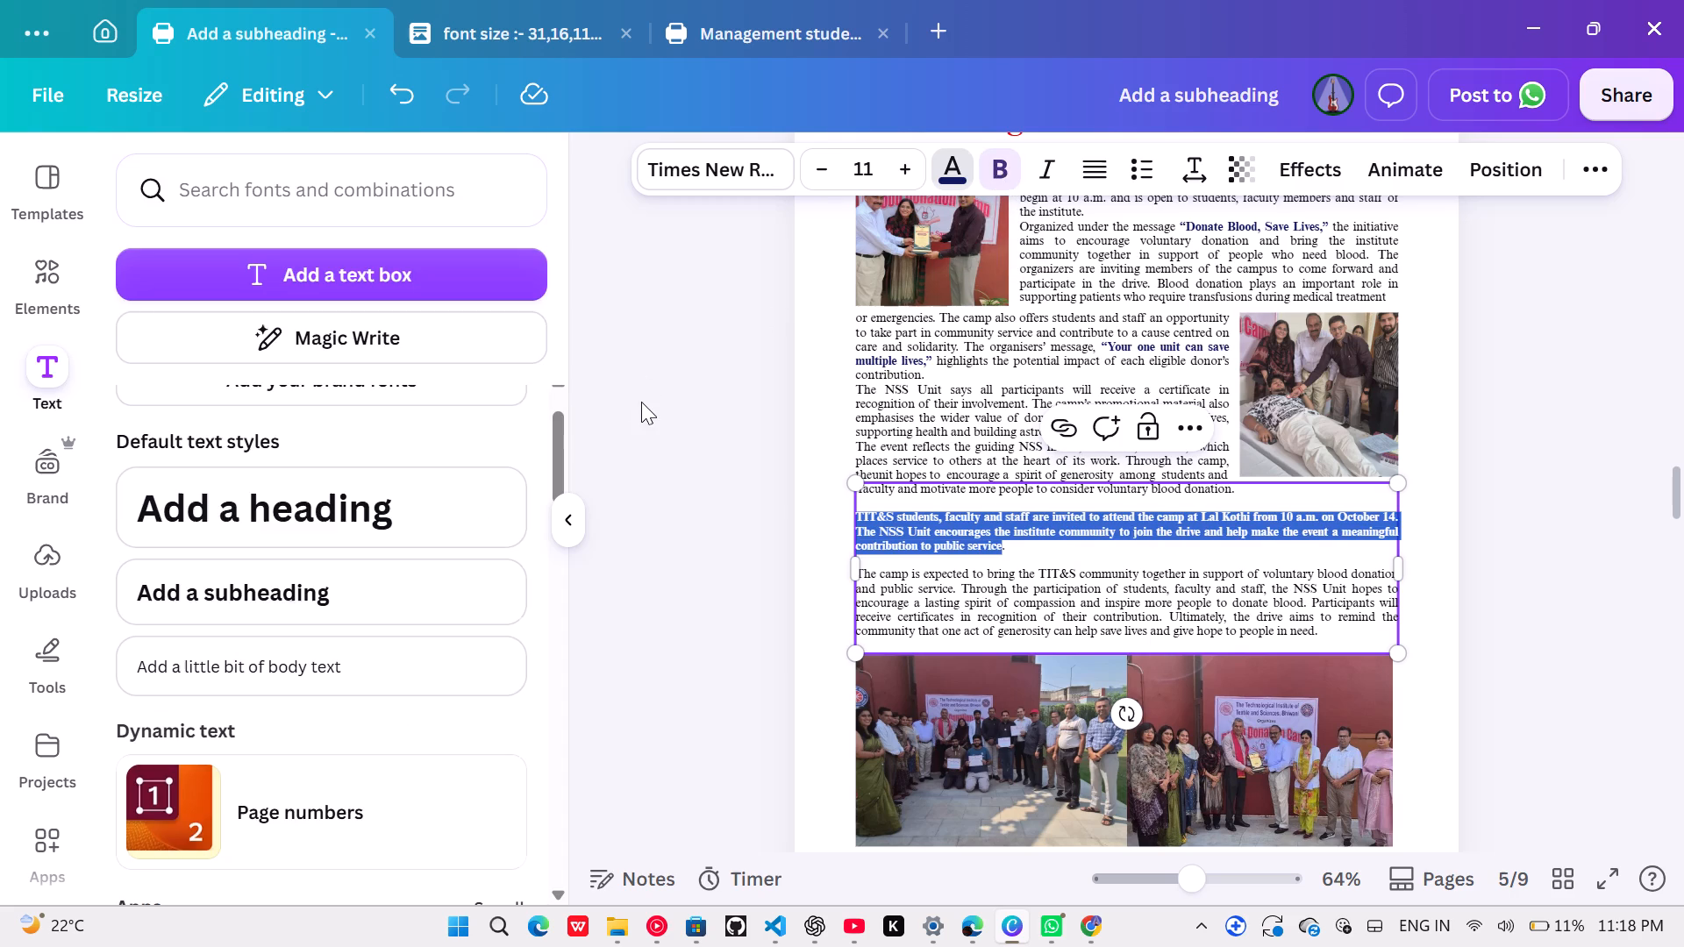
pyautogui.click(641, 402)
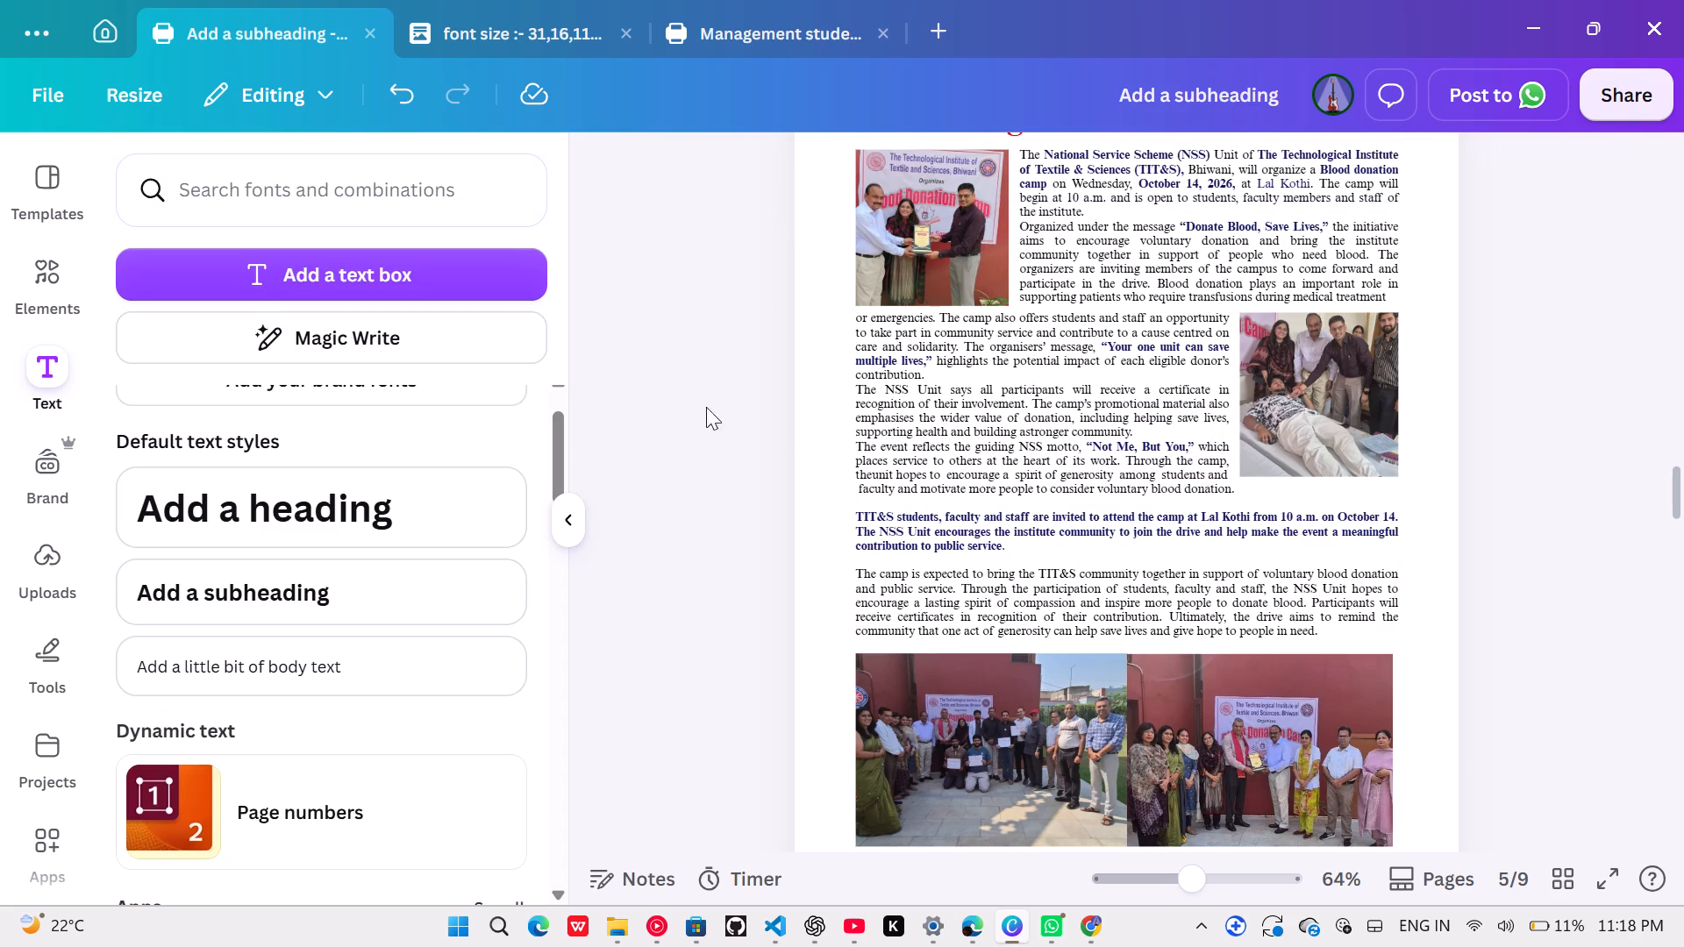
# Check the overall layout of the blood donation article on page 5, from heading to bottom photos.
pyautogui.scroll(-2, 1255, 530)
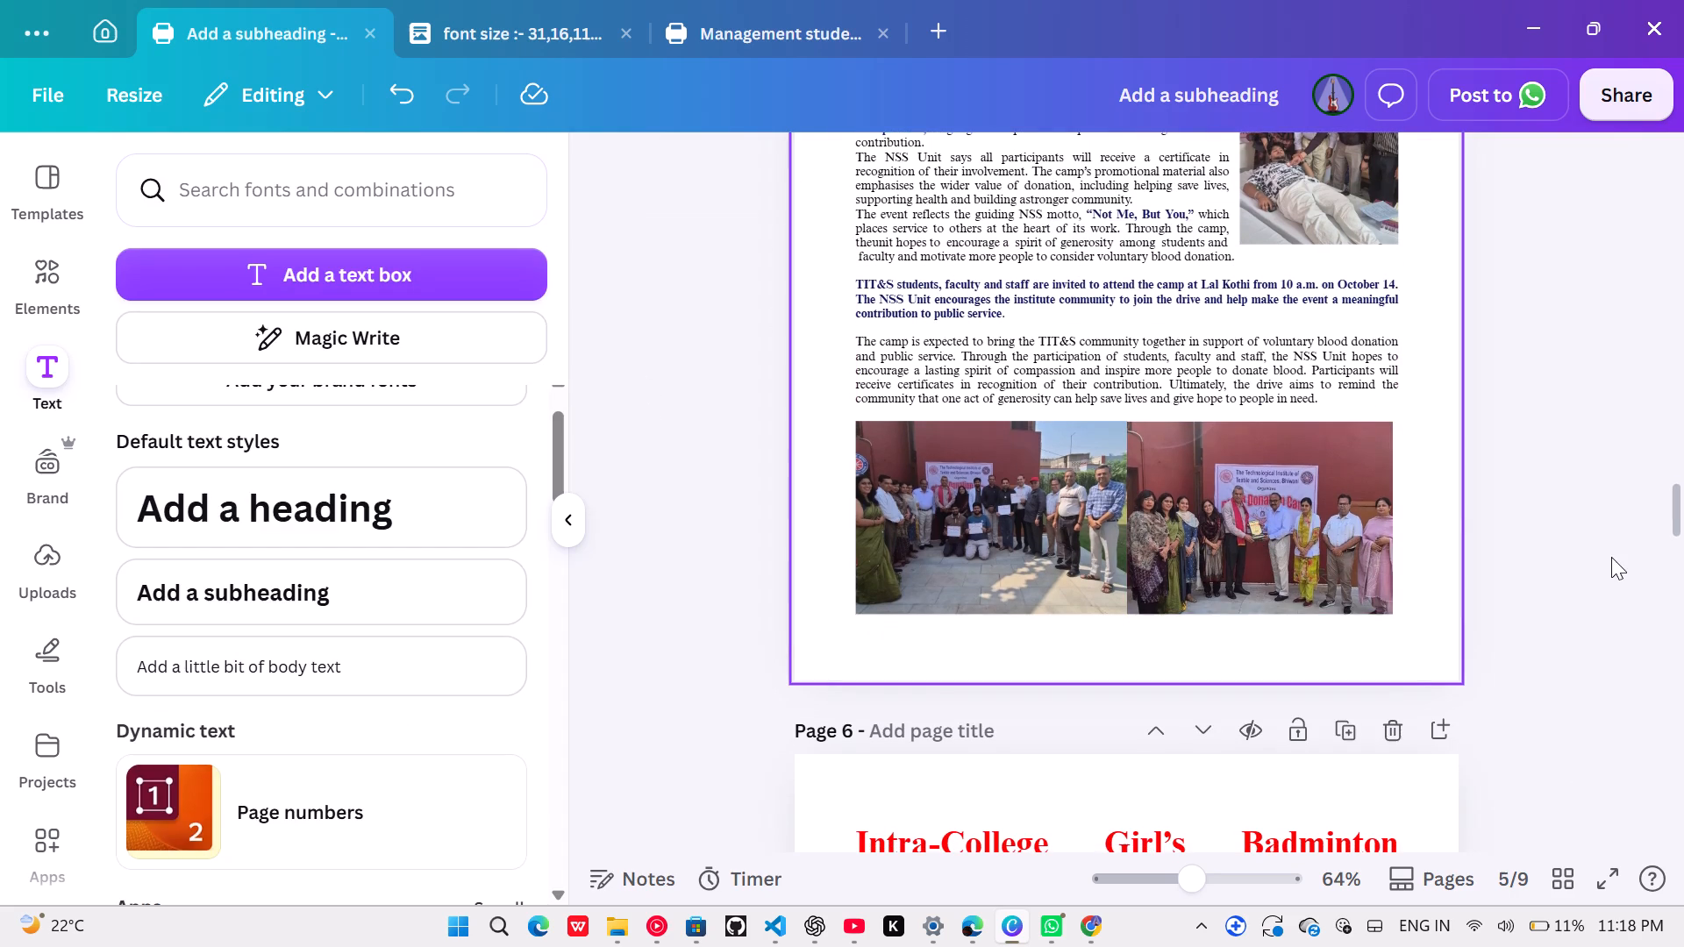
pyautogui.click(1611, 557)
pyautogui.scroll(1, 1611, 557)
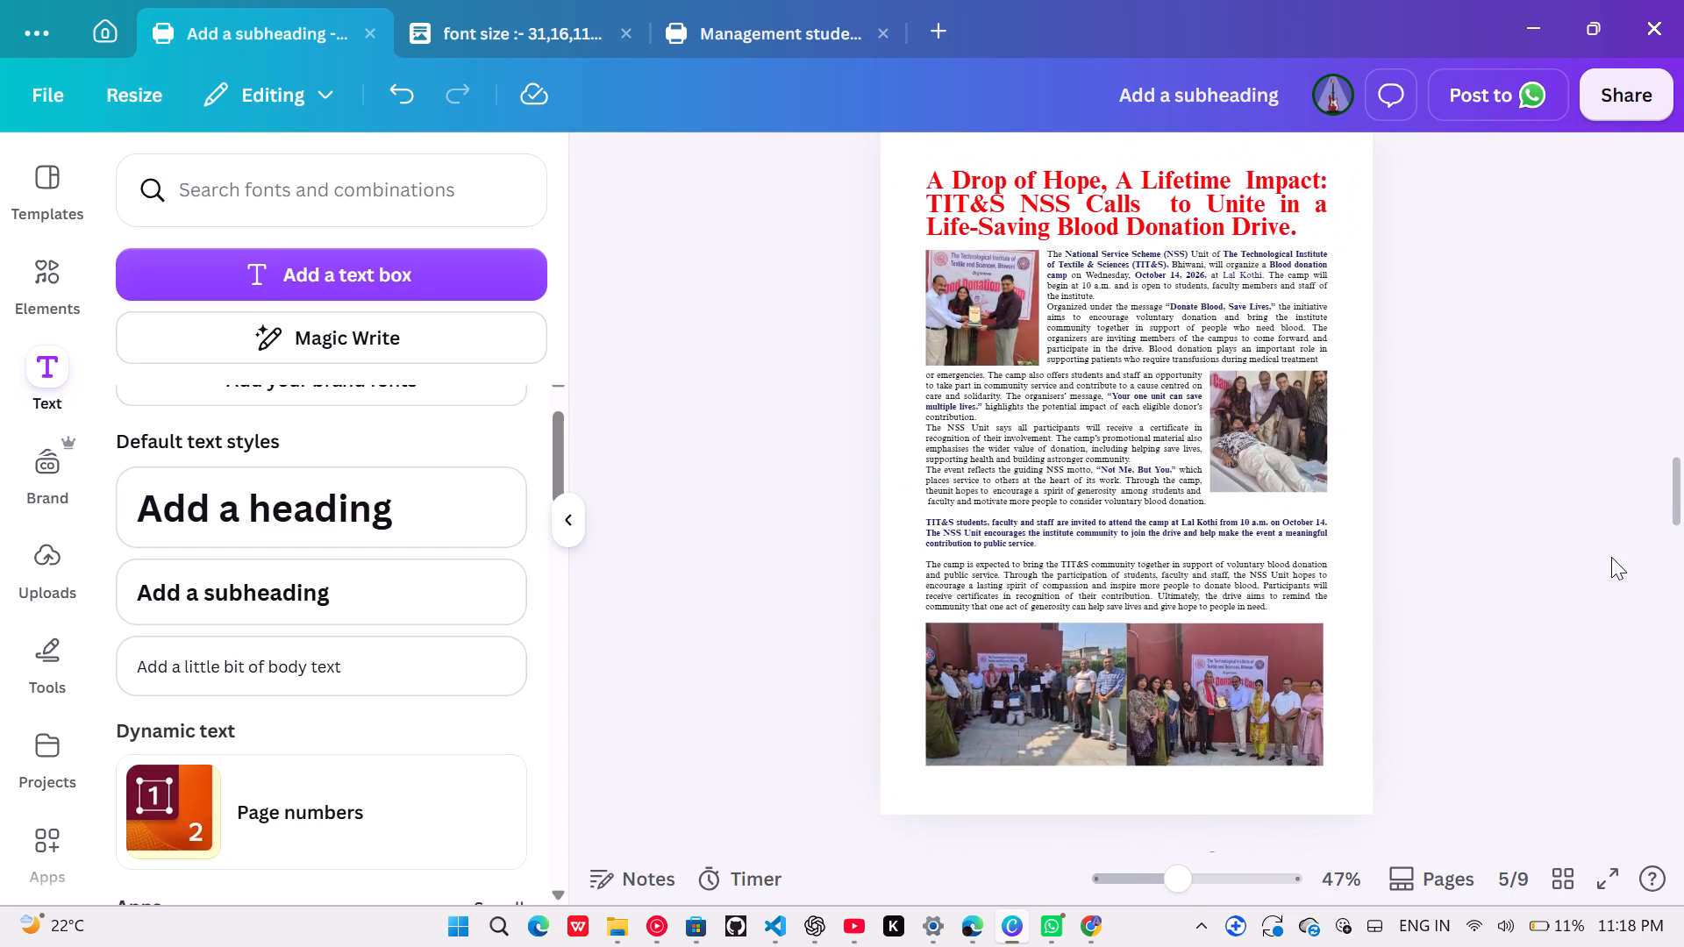
pyautogui.scroll(2, 1611, 557)
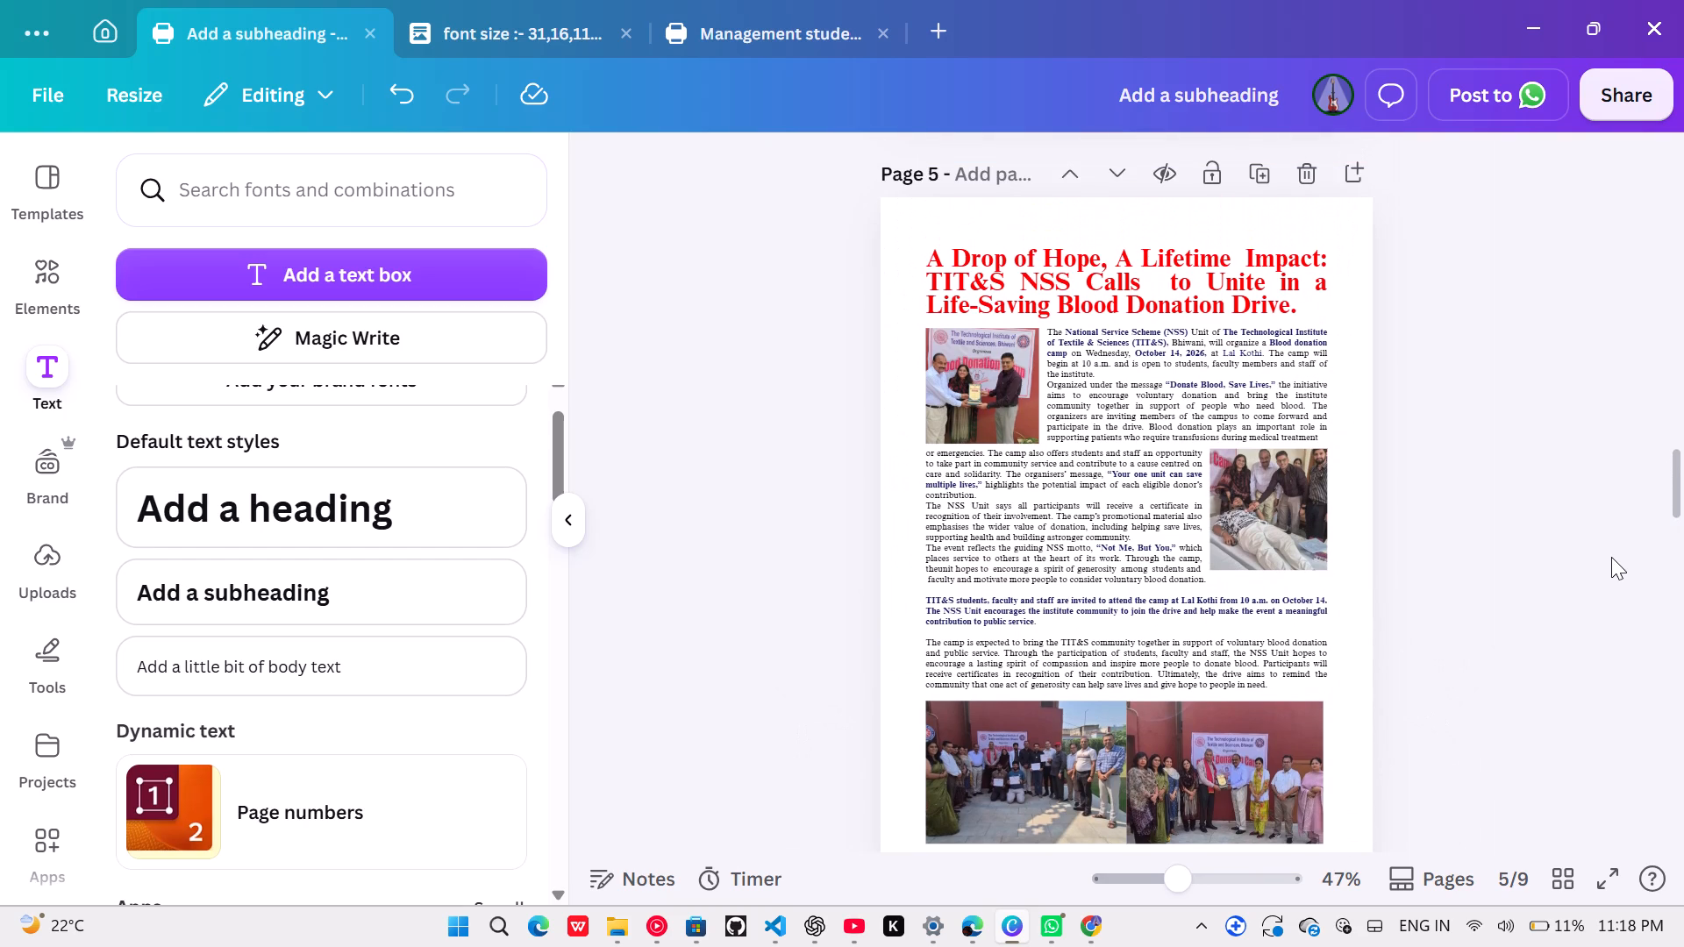